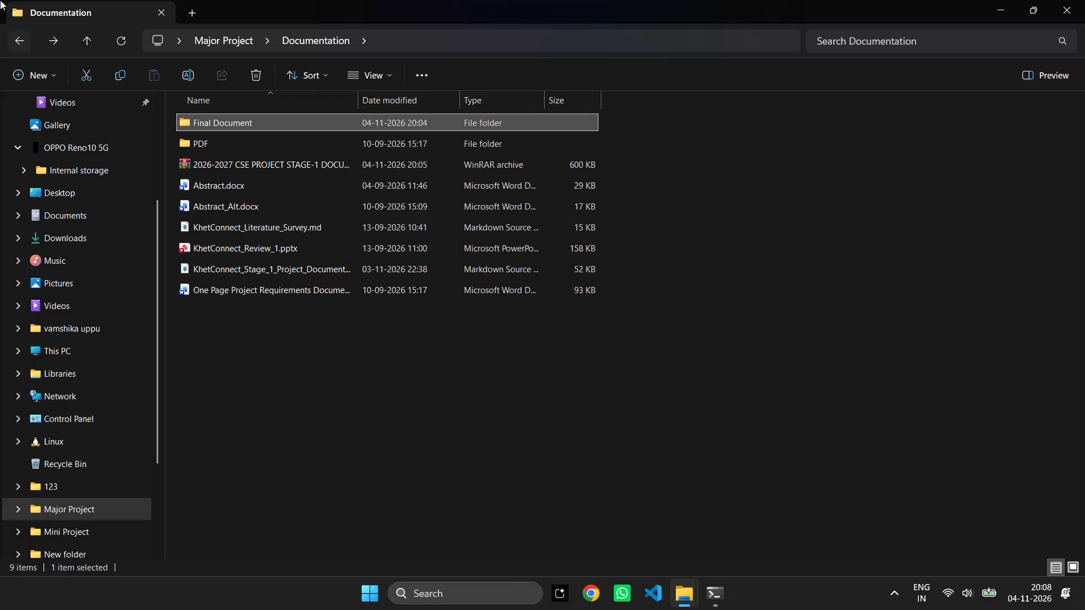
Extract the 2026-2027 CSE PROJECT STAGE-1 DOCUMENTATION archive into its suggested folder inside Documentation.
left_click(227, 156)
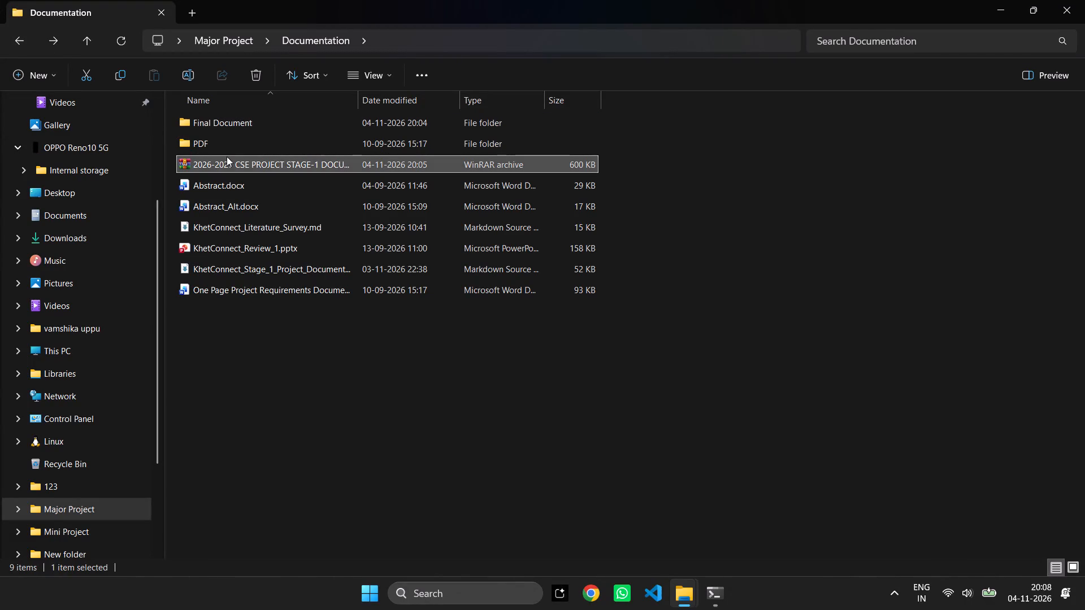
left_click(443, 77)
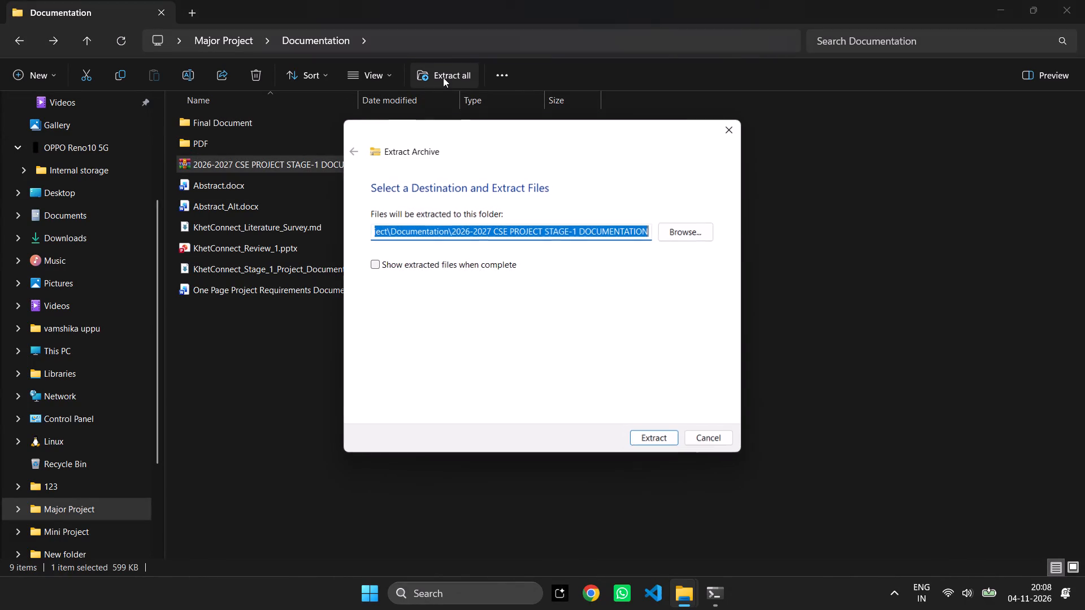
key("Return")
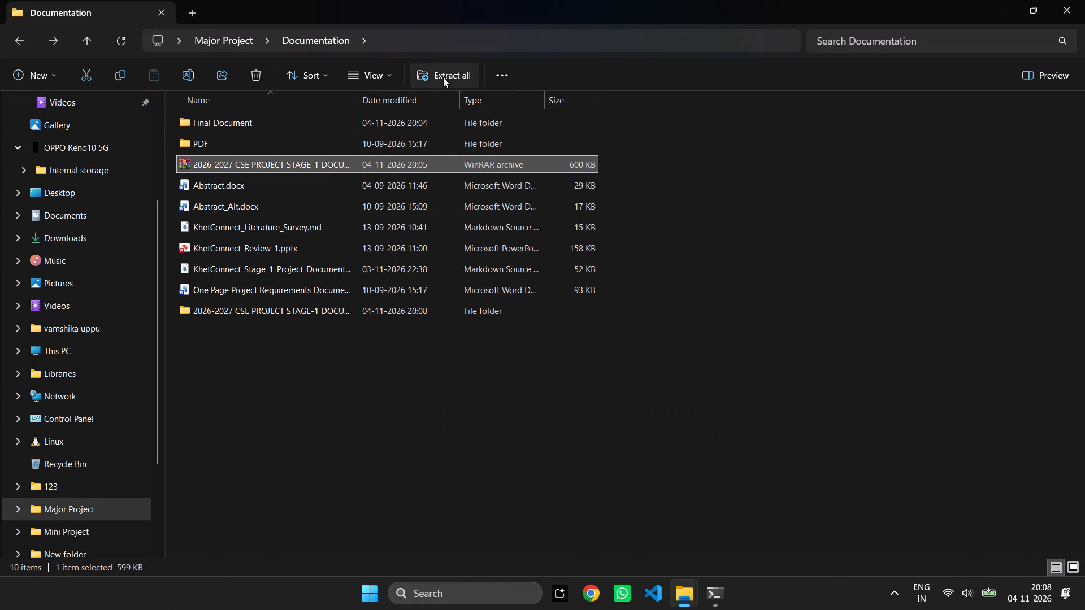
Move the nested 2026-2027 CSE PROJECT STAGE-1 DOCUMENTATION folder up into Documentation and open it.
double_click(324, 310)
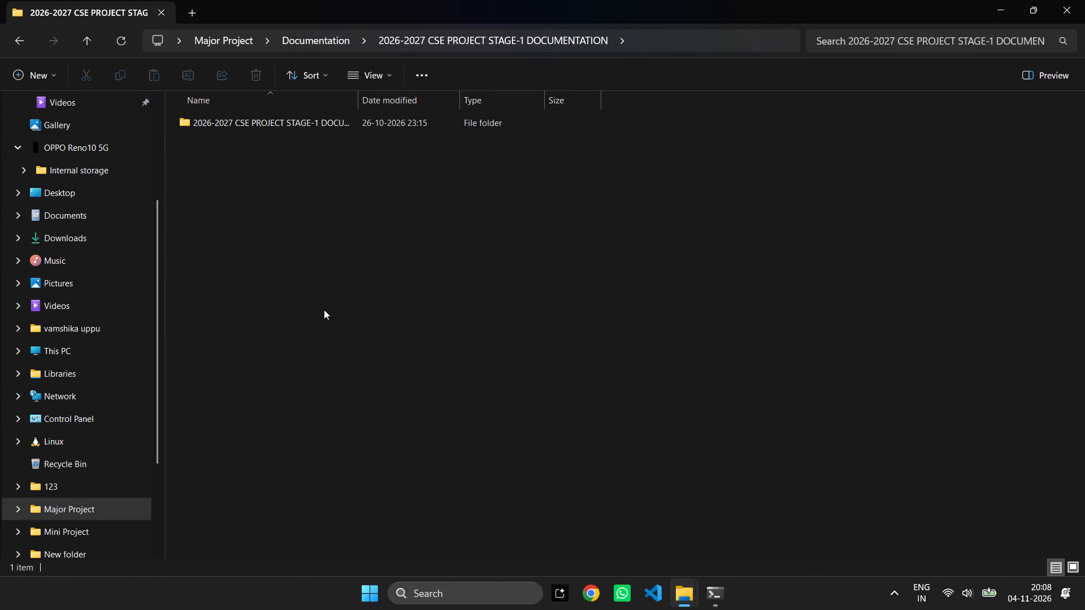
key("space")
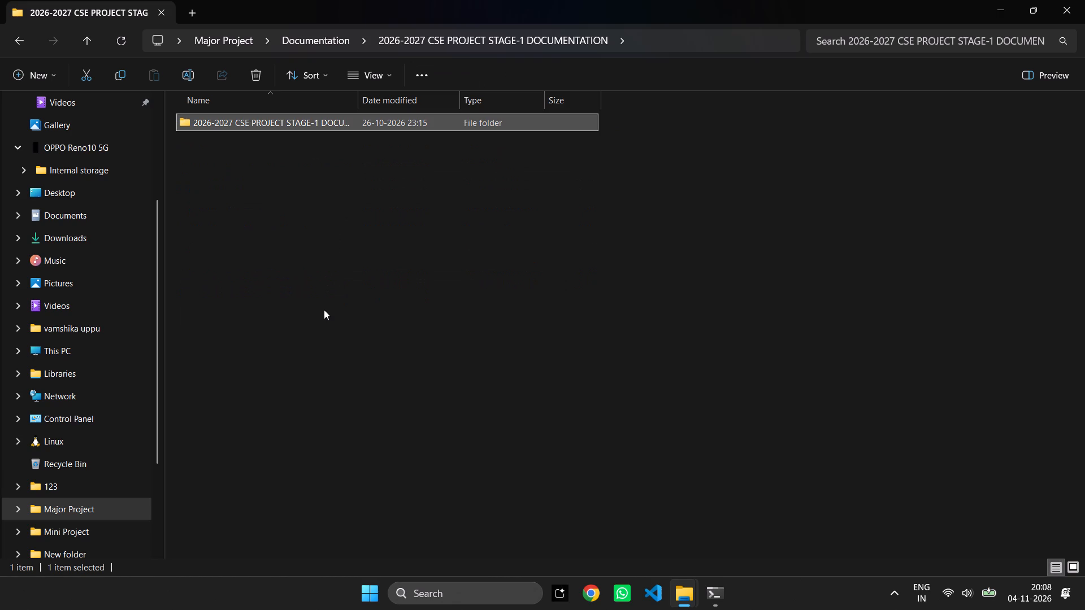
key("Return")
key("BackSpace")
key("ctrl+x")
left_click(303, 43)
left_click(428, 409)
key("ctrl+v")
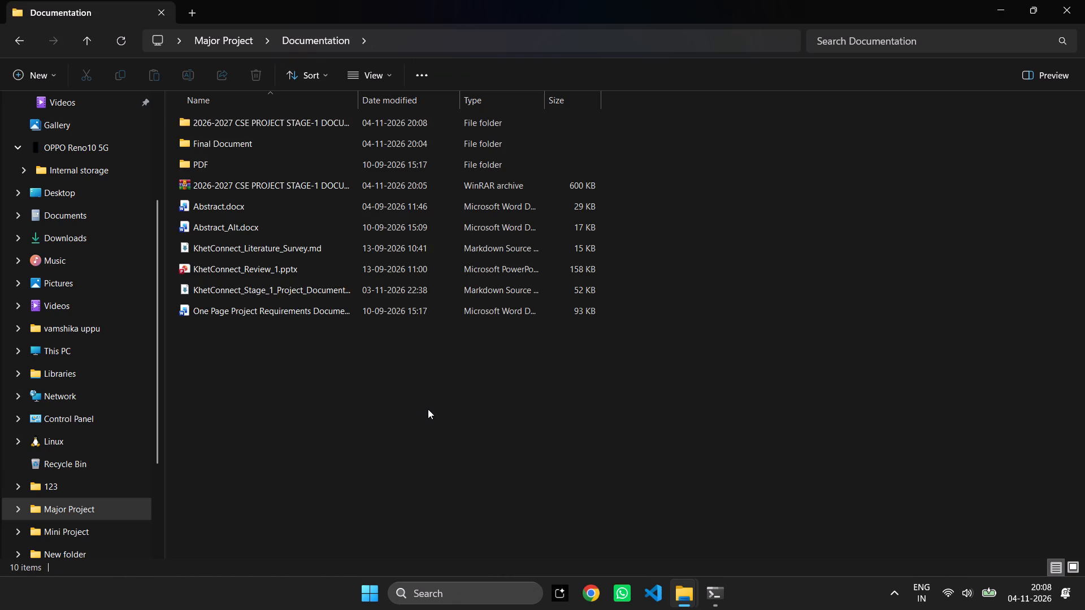
key("Return")
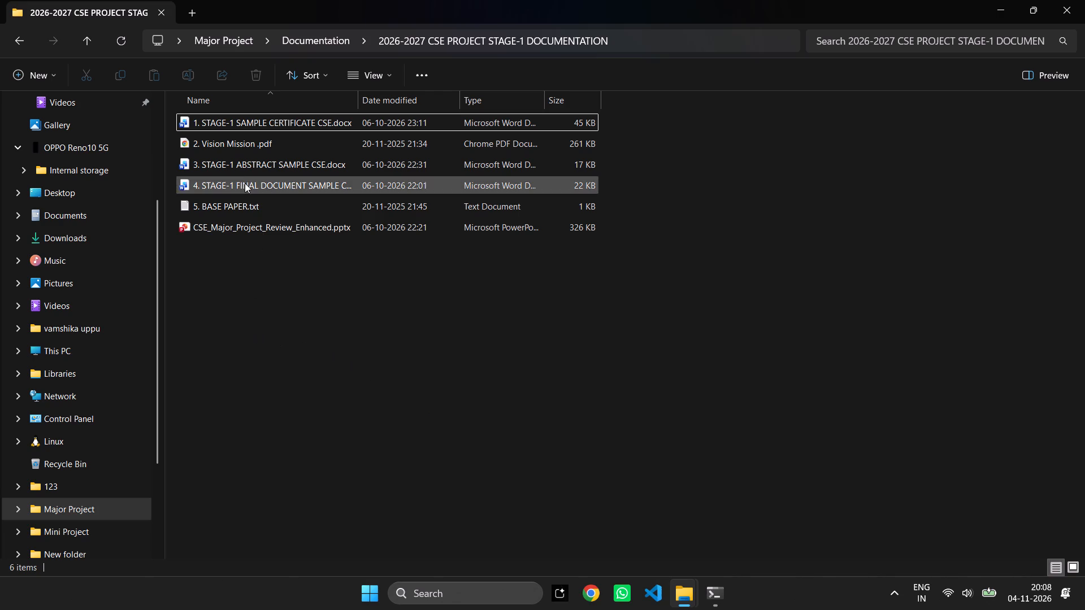
Copy 2. Vision Mission .pdf from the extracted folder into the Final Document folder.
left_click(219, 149)
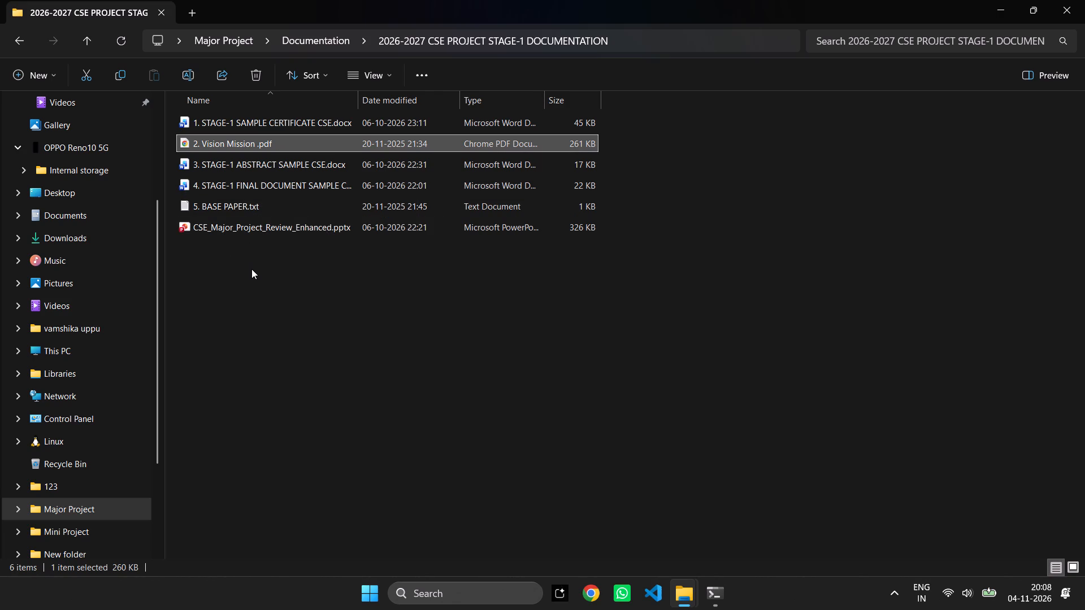
key("ctrl+c")
left_click(305, 41)
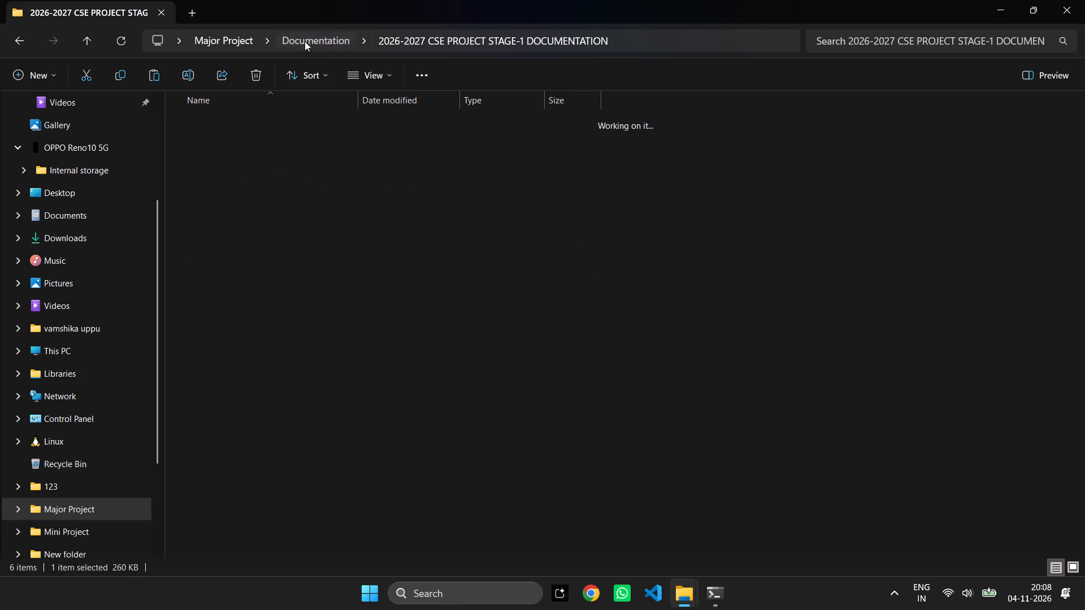
double_click(257, 141)
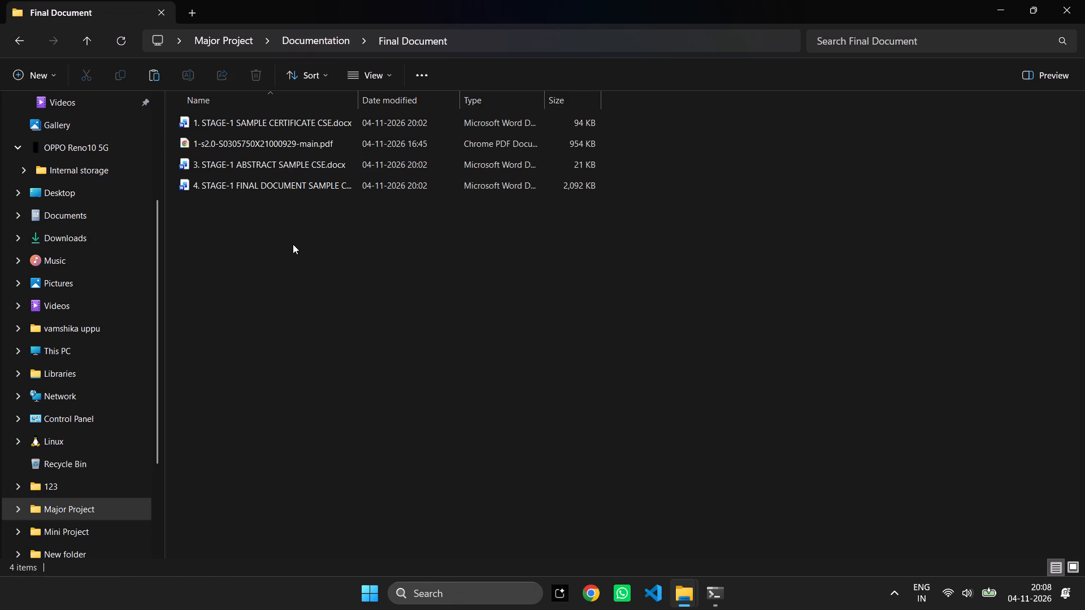
left_click(293, 244)
key("ctrl+v")
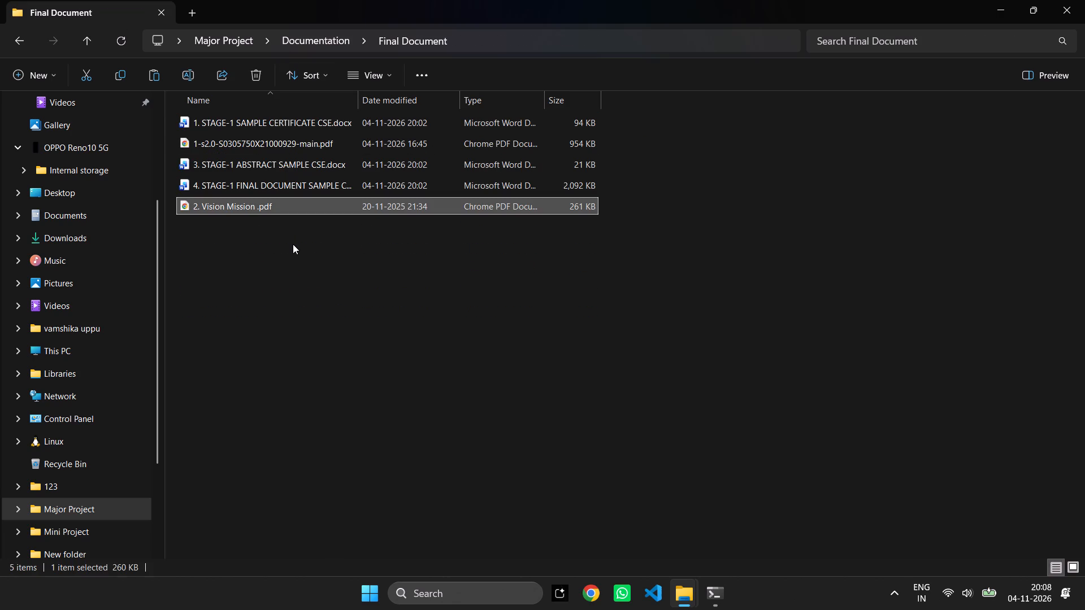
Rename the 1-s2.0-S0305750X21000929-main PDF in Final Document as 5. Base Paper.
left_click(261, 137)
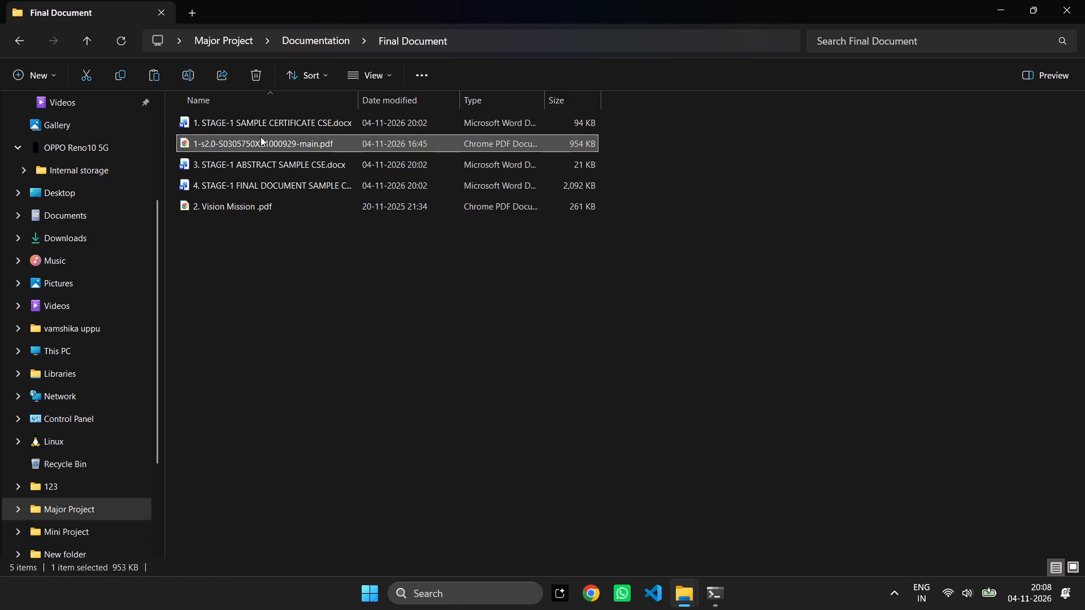
key("F2")
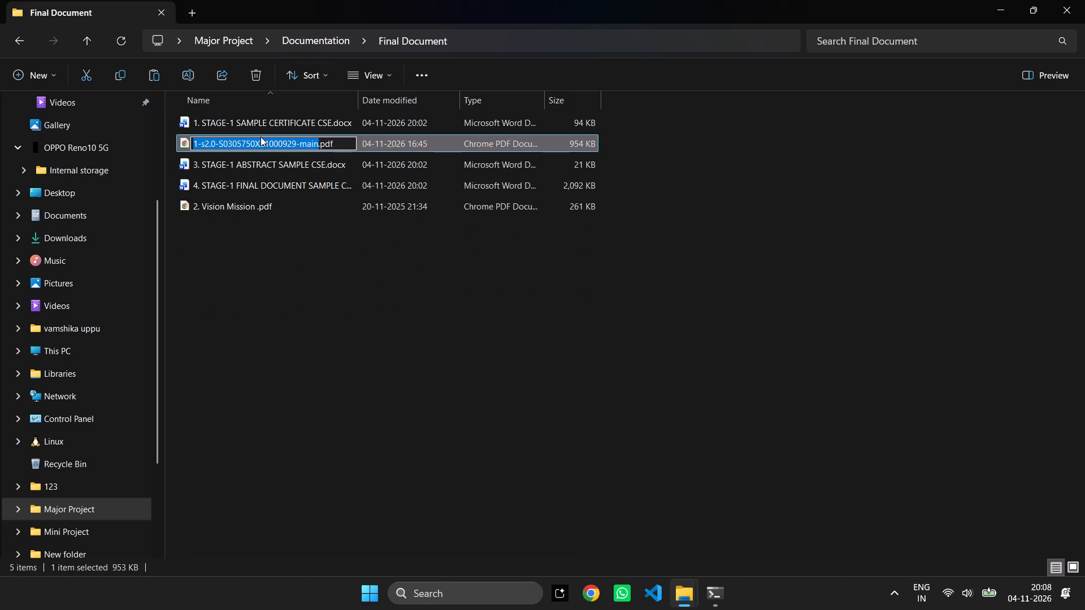
type("5.")
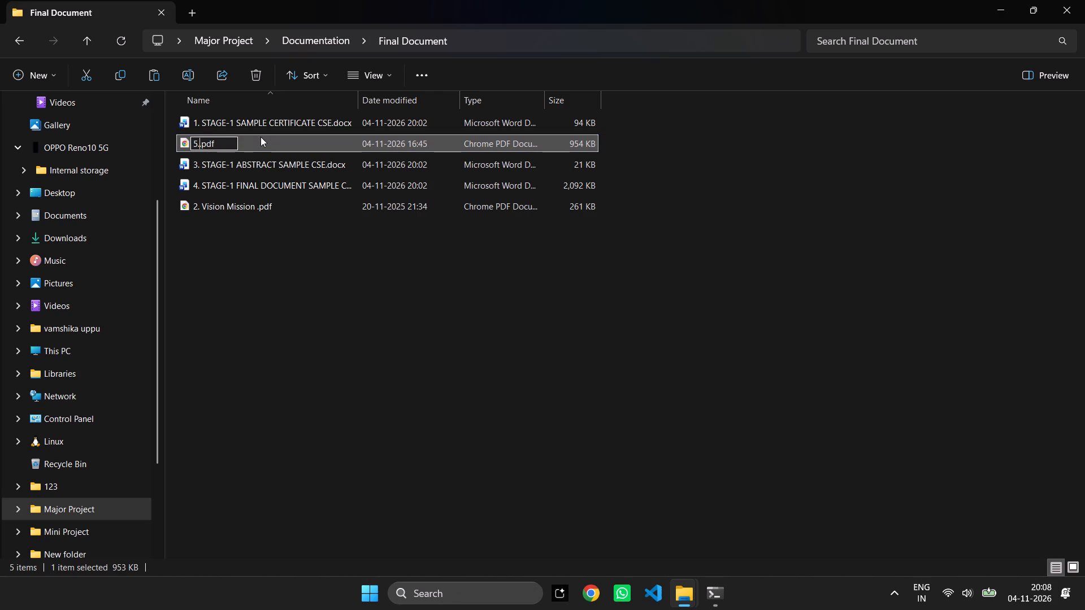
key("space")
type("Base Paper")
key("Return")
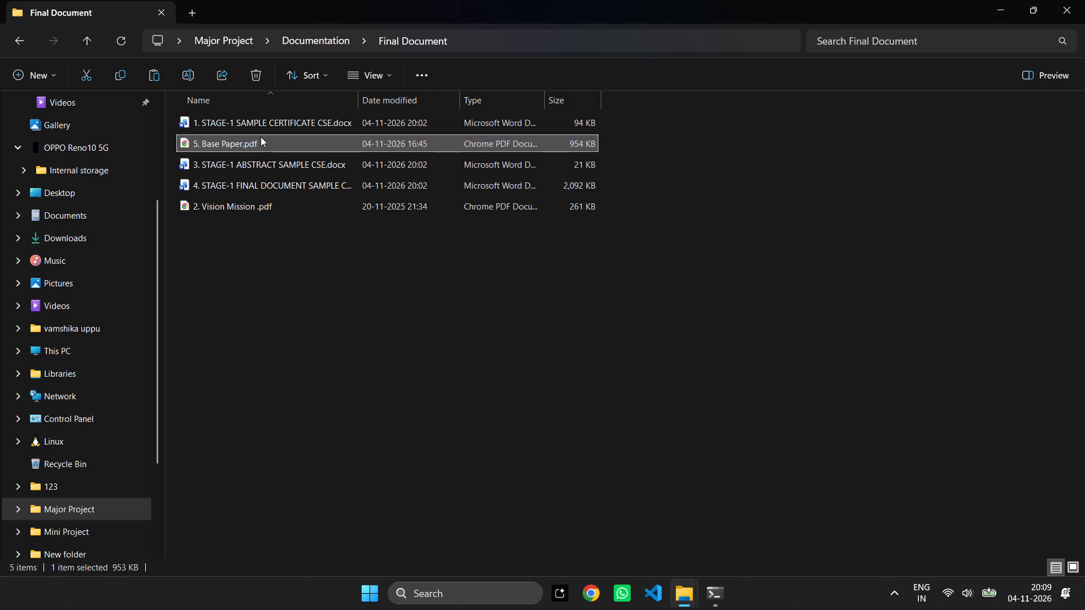
Refresh the Final Document folder's file listing.
right_click(328, 281)
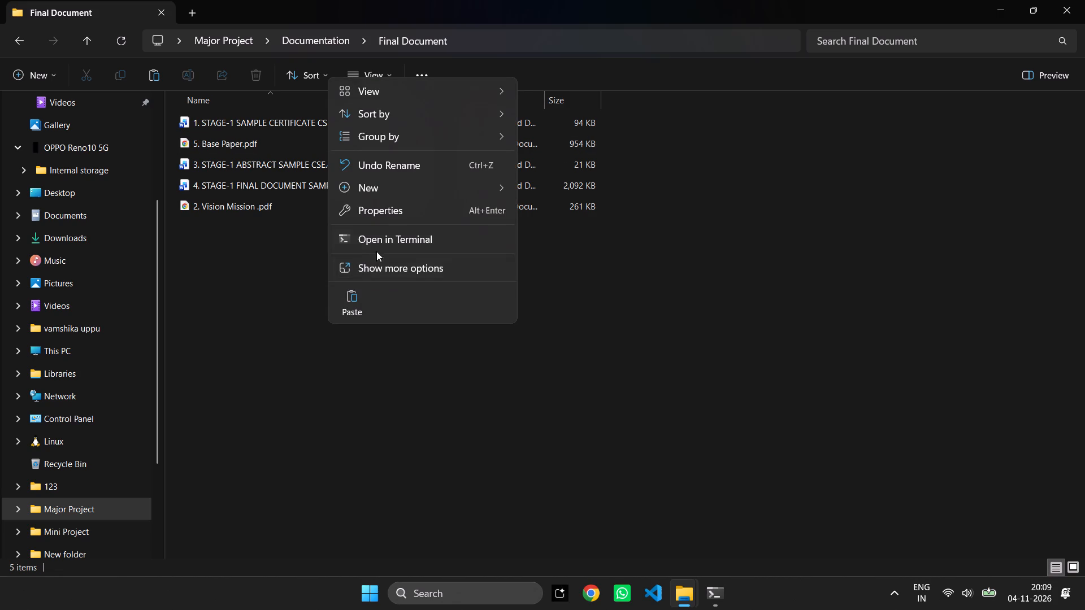
left_click(375, 275)
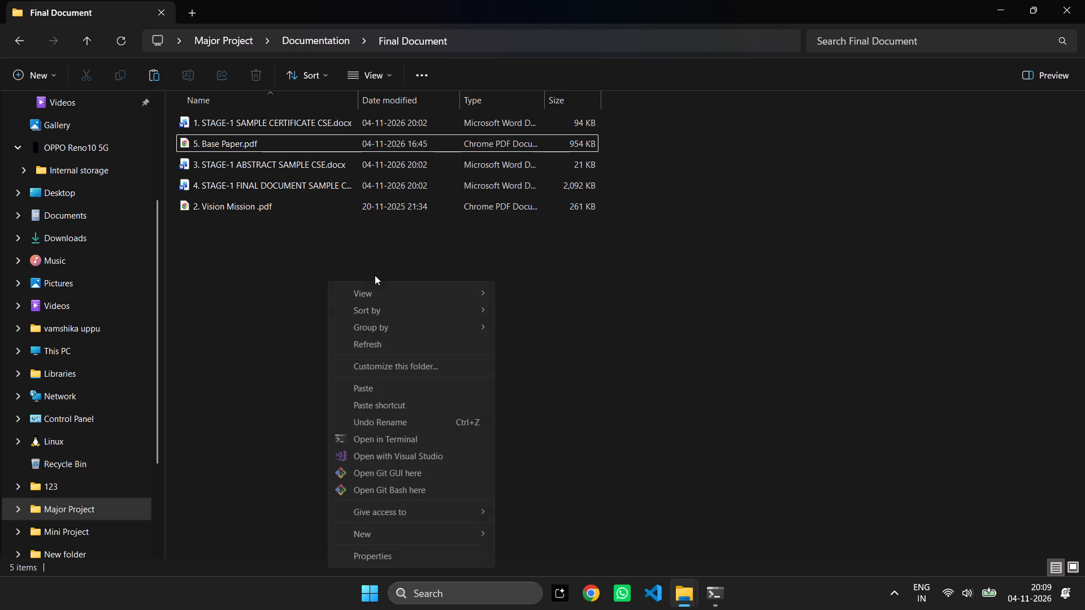
left_click(372, 335)
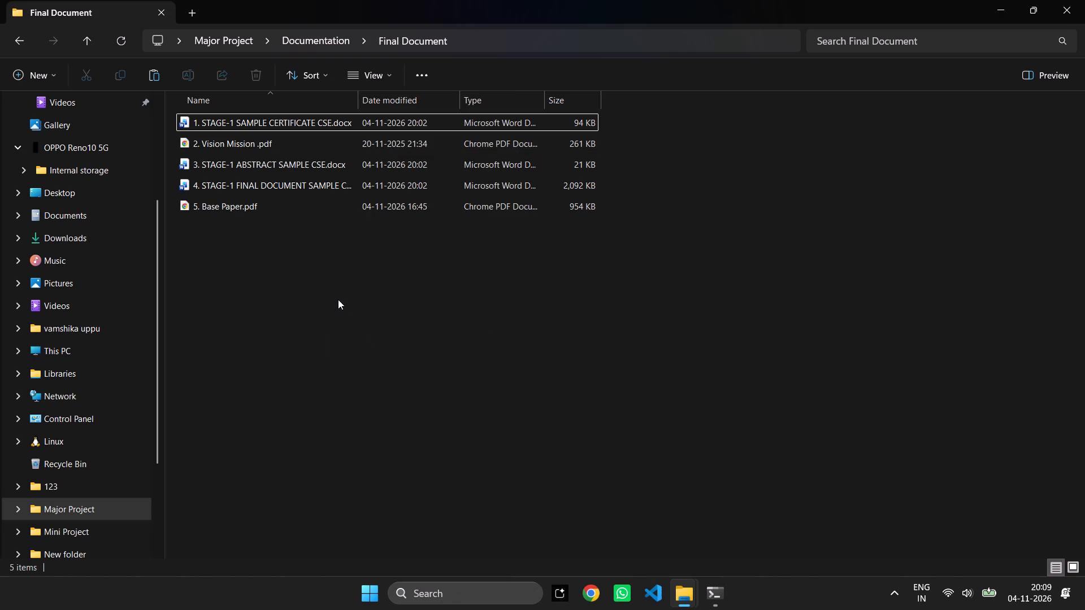
left_click(337, 299)
Open 1. STAGE-1 SAMPLE CERTIFICATE CSE.docx from Final Document in Word and enable editing.
left_click(263, 124)
double_click(263, 124)
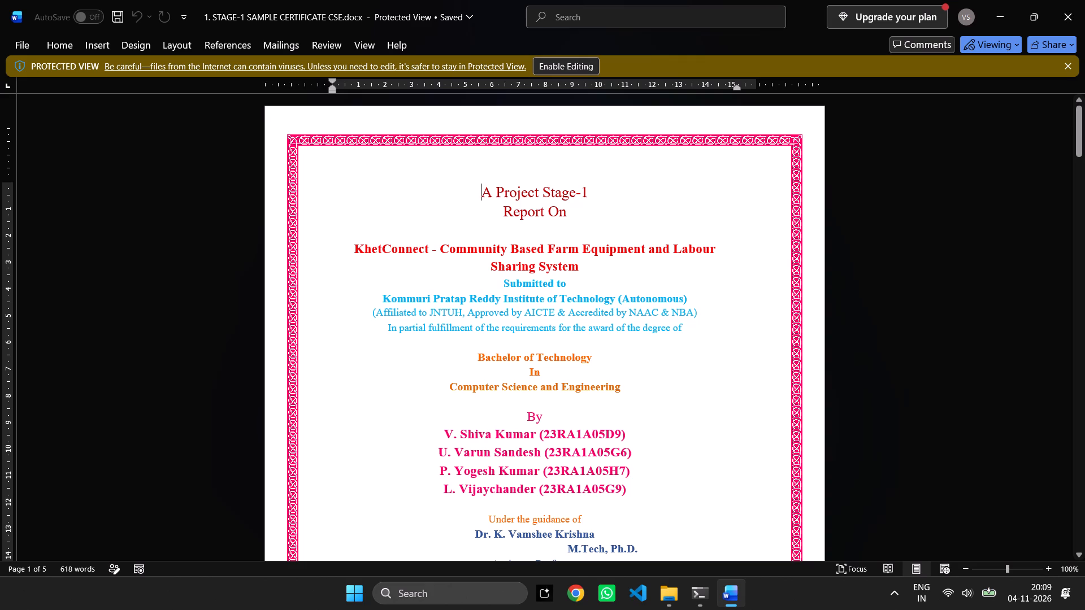
scroll(499, 316, "down", 2)
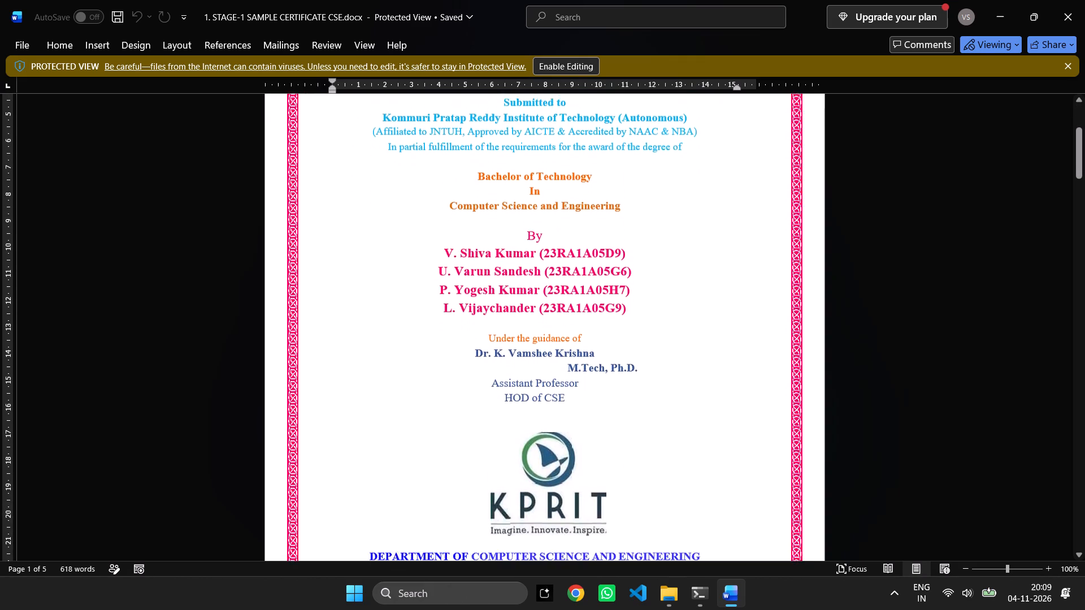
scroll(499, 316, "down", 2)
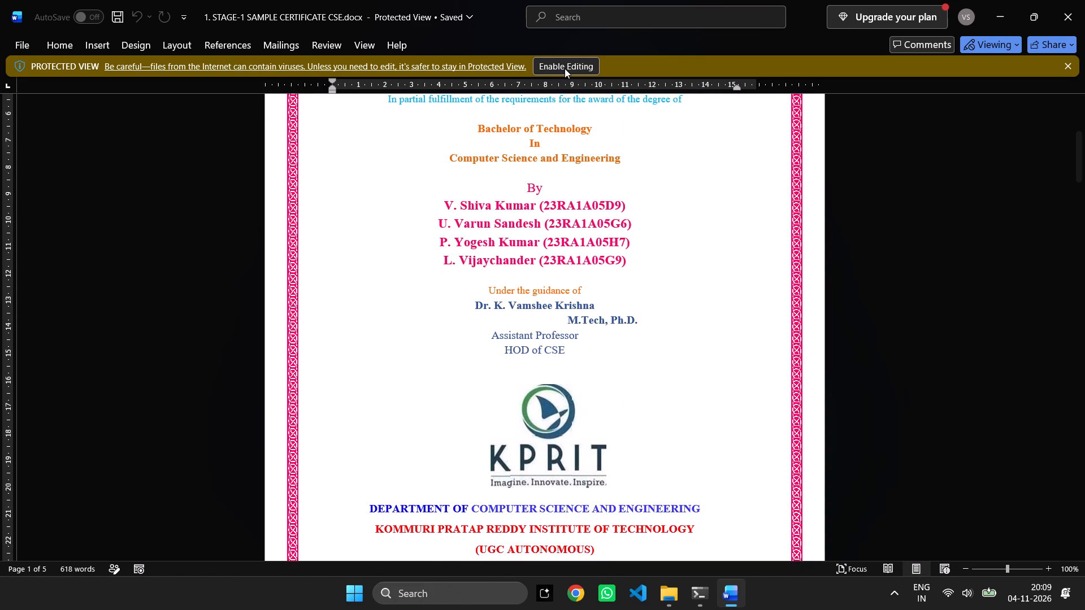
left_click(565, 68)
Insert tab spacing between name and roll number for the first two students on the cover page, aligning their roll numbers.
scroll(591, 361, "down", 1)
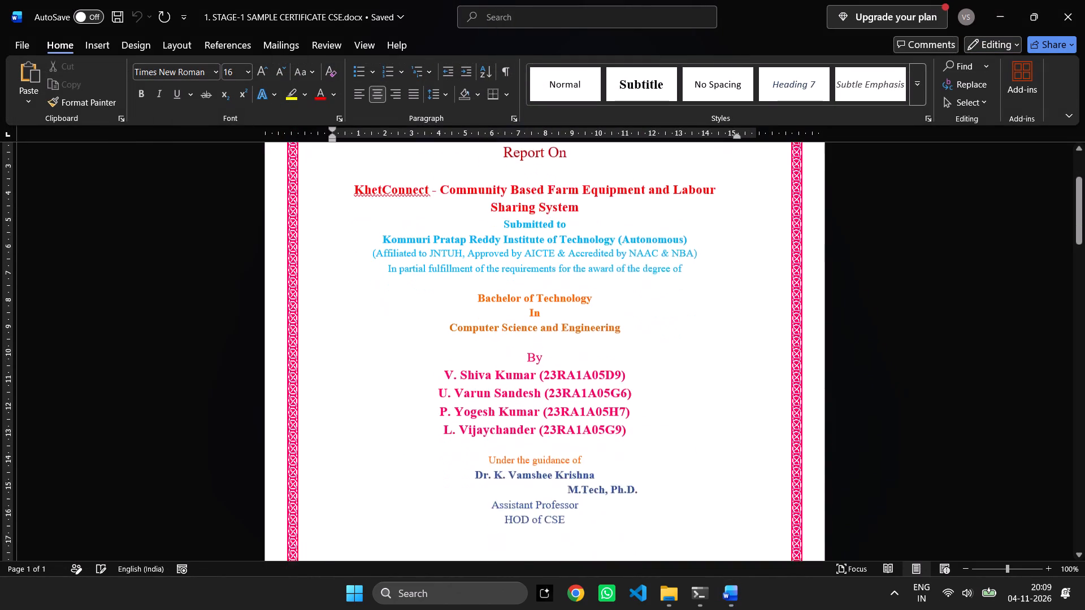
scroll(591, 361, "down", 1)
left_click(540, 324)
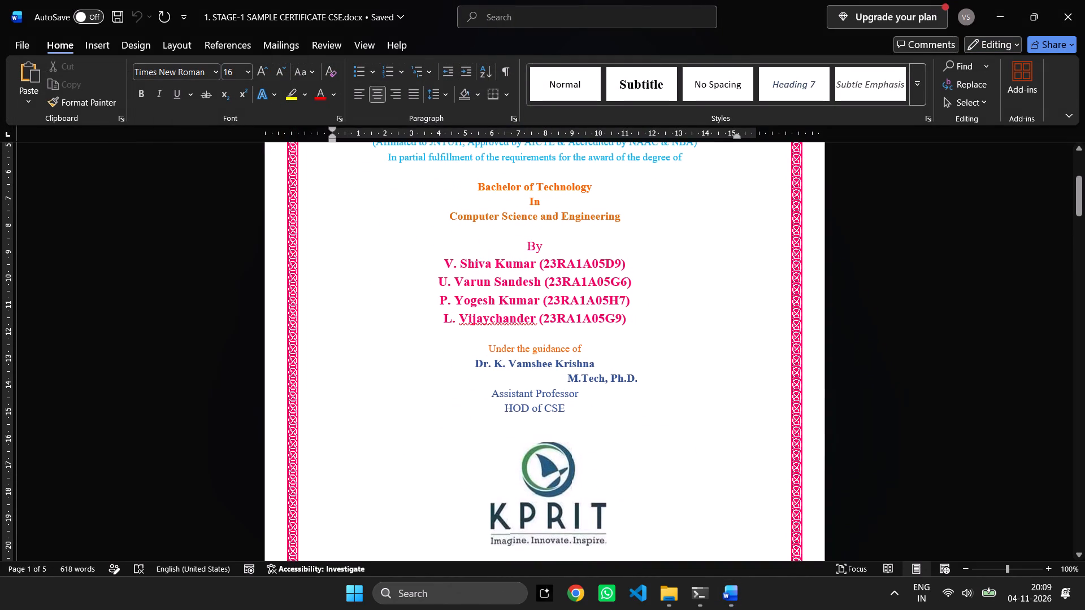
left_click(536, 268)
key("Right")
key("Tab")
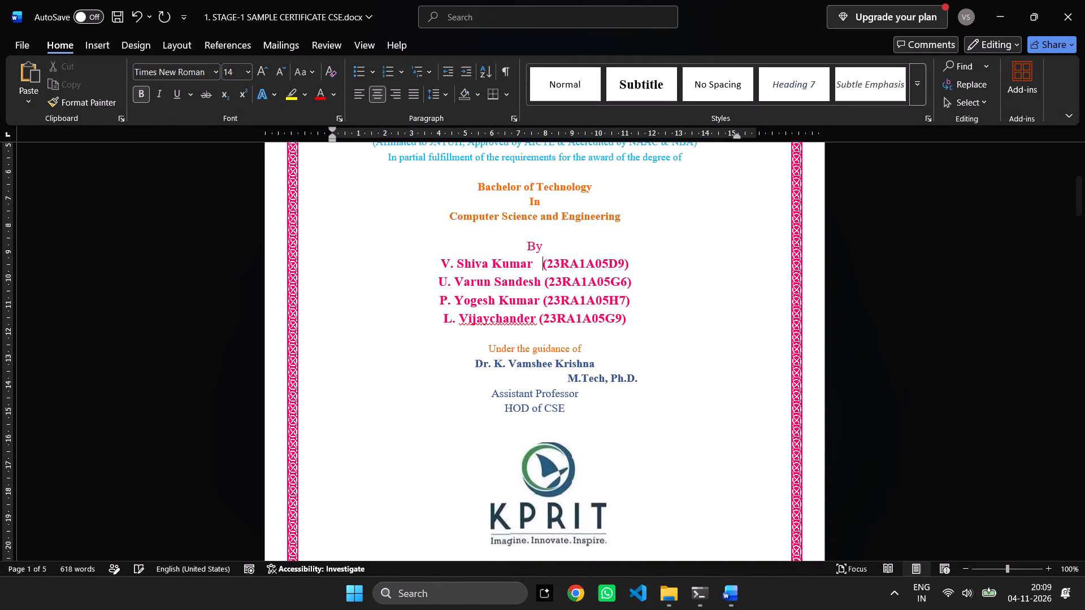
key("Down")
key("Tab")
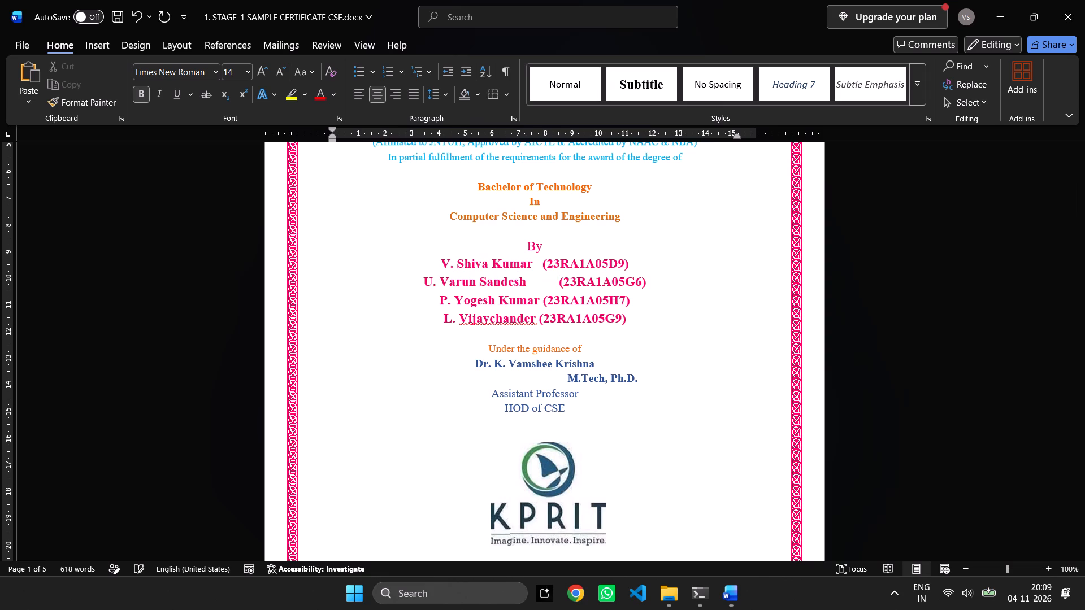
key("Up")
key("Left")
key("Left")
key("Left")
key("Tab")
Insert tab spacing before the third and fourth students' roll numbers, aligning them with the roll numbers above.
key("Down")
key("Down")
key("Left")
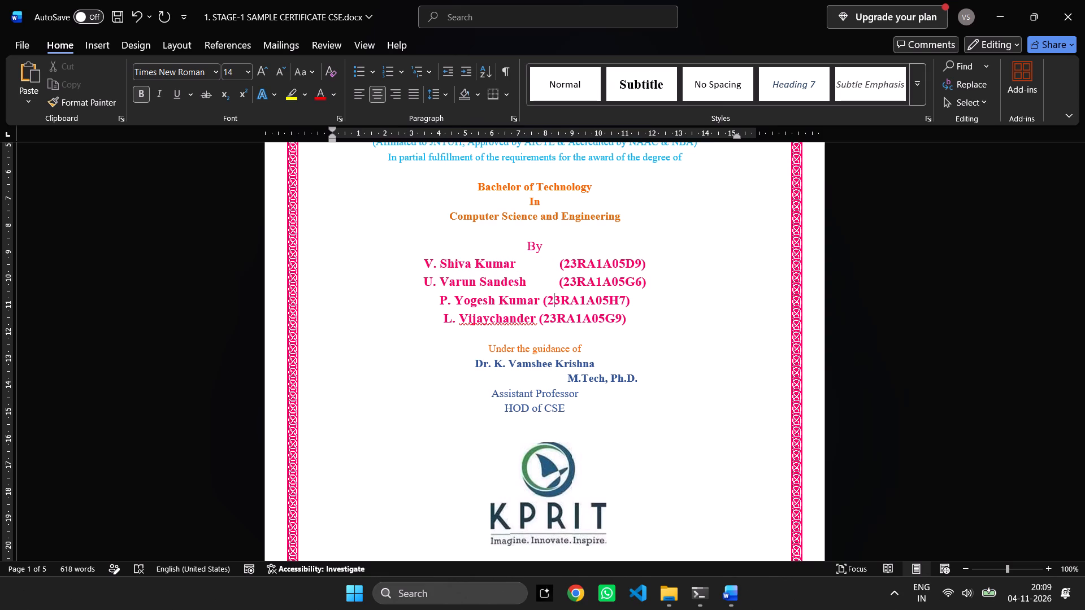
key("Left")
key("Left")
key("Tab")
key("Down")
key("Left")
key("Left")
key("Left")
key("Tab")
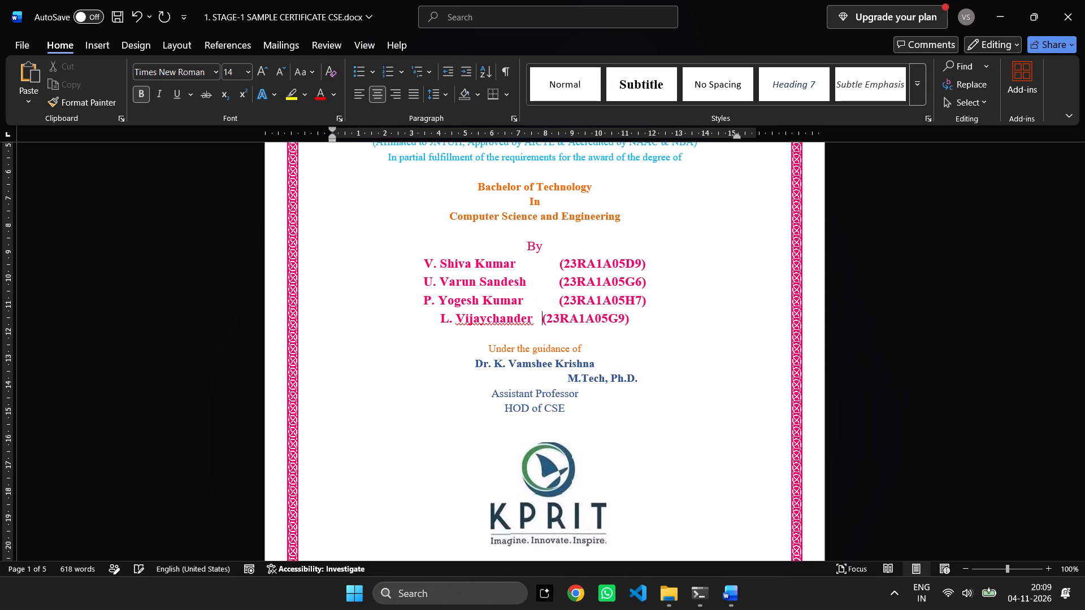
key("Tab")
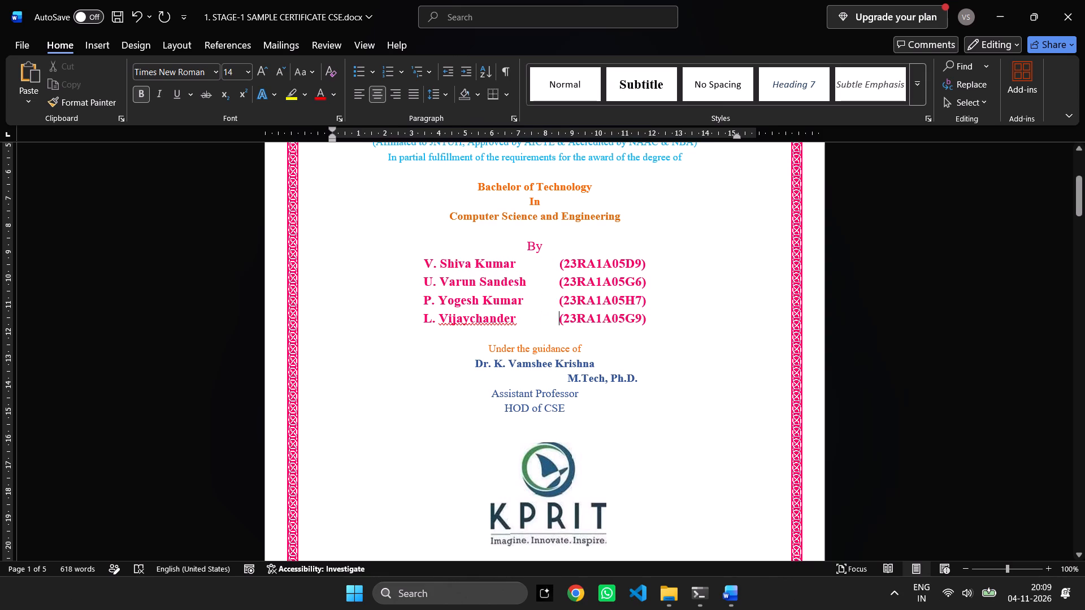
Retype the space after the fourth student's initial and ignore all spelling flags on that student's name.
left_click(441, 321)
key("BackSpace")
key("space")
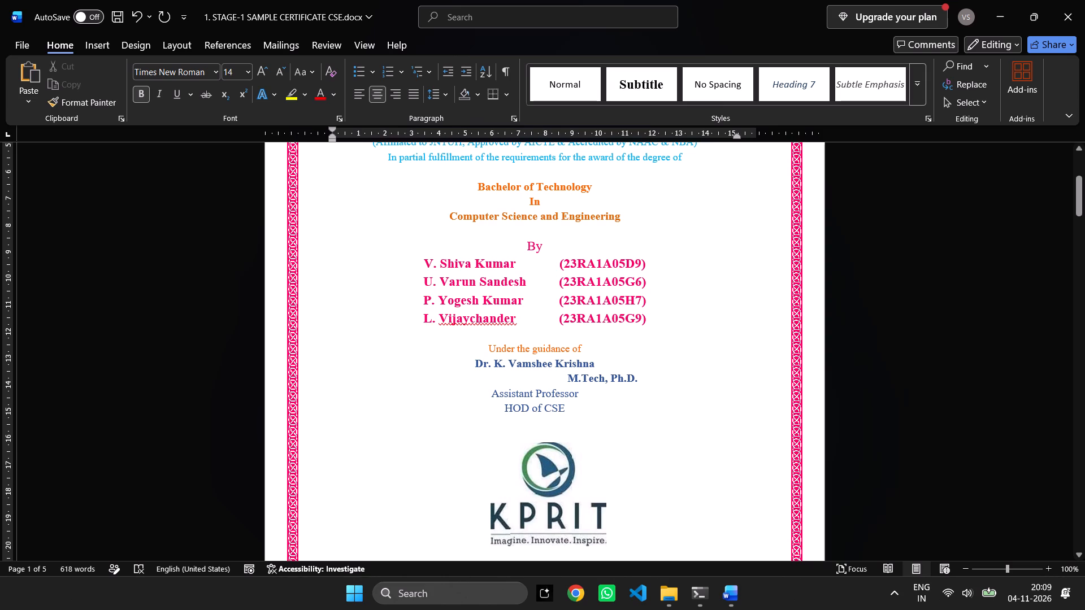
left_click(461, 321)
right_click(461, 321)
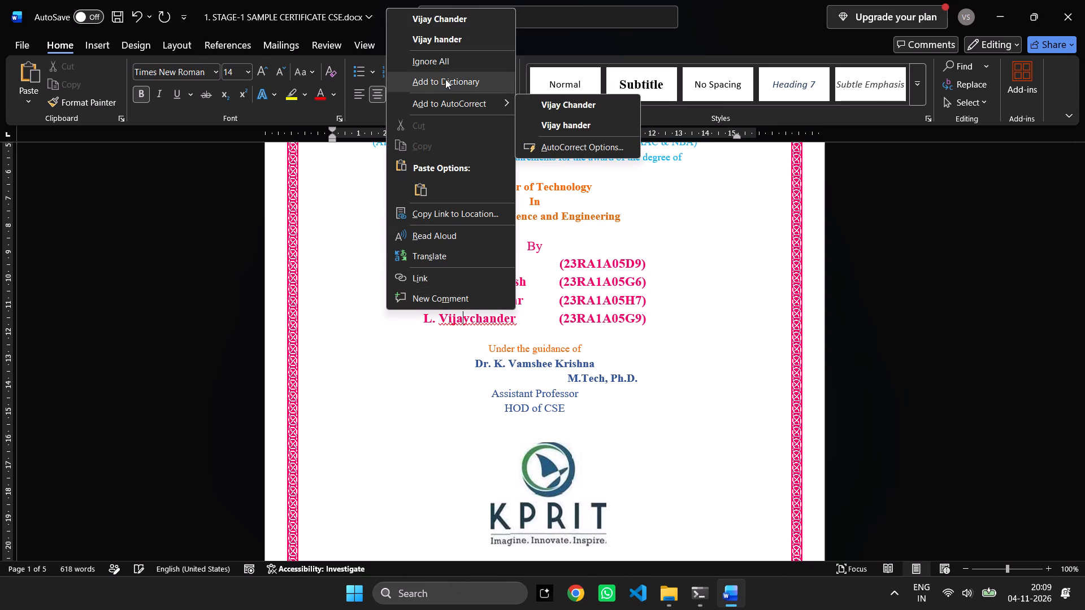
left_click(432, 59)
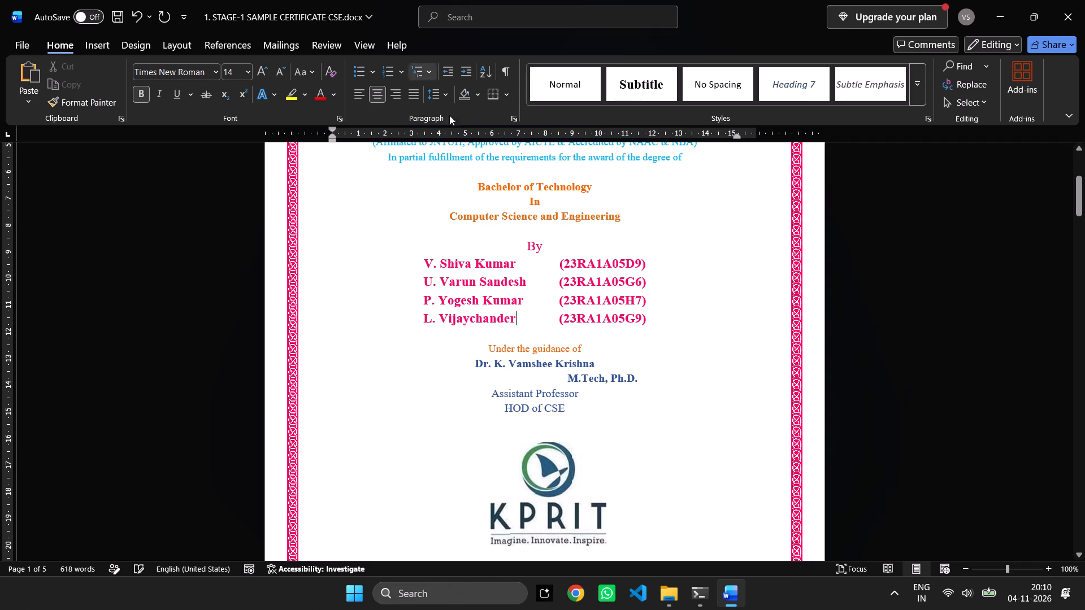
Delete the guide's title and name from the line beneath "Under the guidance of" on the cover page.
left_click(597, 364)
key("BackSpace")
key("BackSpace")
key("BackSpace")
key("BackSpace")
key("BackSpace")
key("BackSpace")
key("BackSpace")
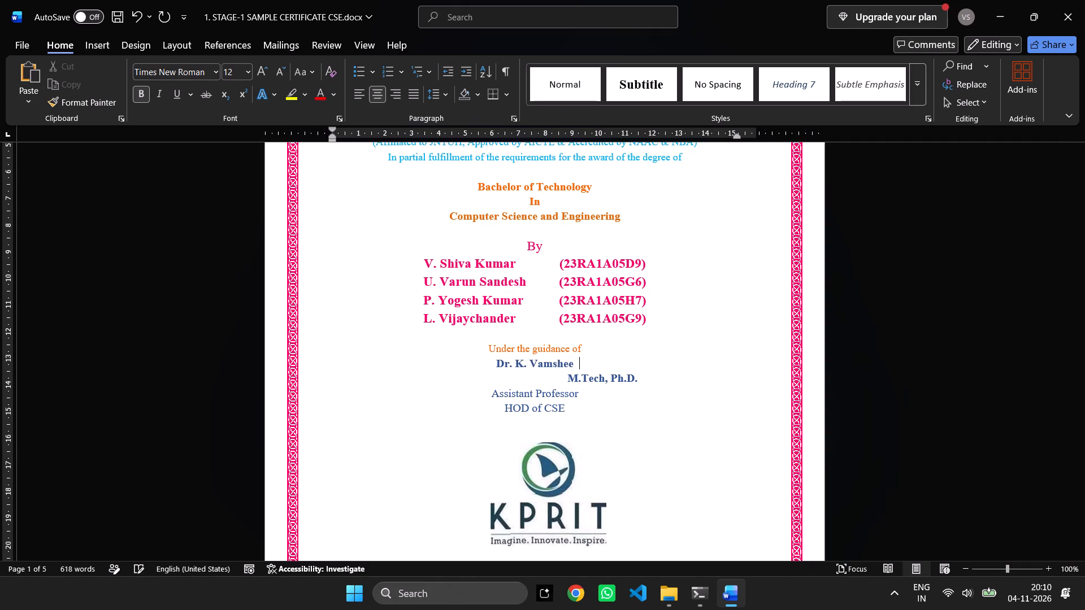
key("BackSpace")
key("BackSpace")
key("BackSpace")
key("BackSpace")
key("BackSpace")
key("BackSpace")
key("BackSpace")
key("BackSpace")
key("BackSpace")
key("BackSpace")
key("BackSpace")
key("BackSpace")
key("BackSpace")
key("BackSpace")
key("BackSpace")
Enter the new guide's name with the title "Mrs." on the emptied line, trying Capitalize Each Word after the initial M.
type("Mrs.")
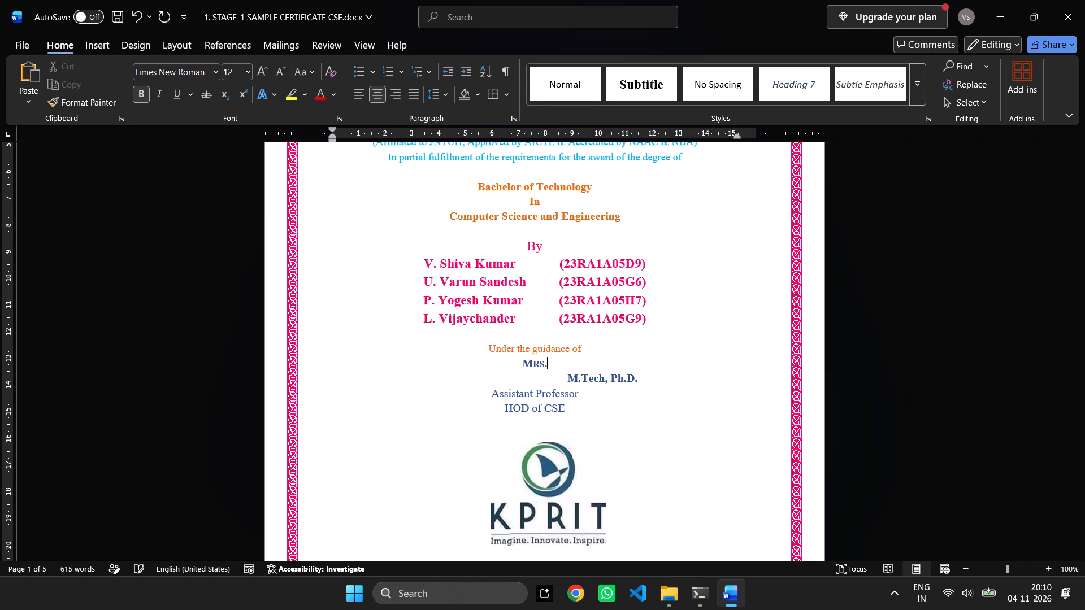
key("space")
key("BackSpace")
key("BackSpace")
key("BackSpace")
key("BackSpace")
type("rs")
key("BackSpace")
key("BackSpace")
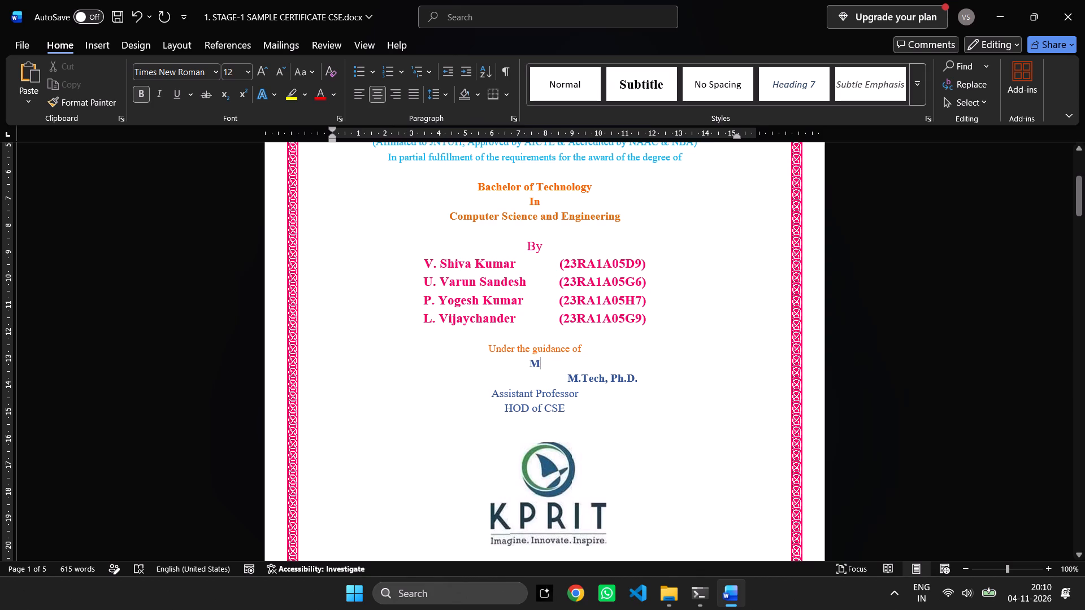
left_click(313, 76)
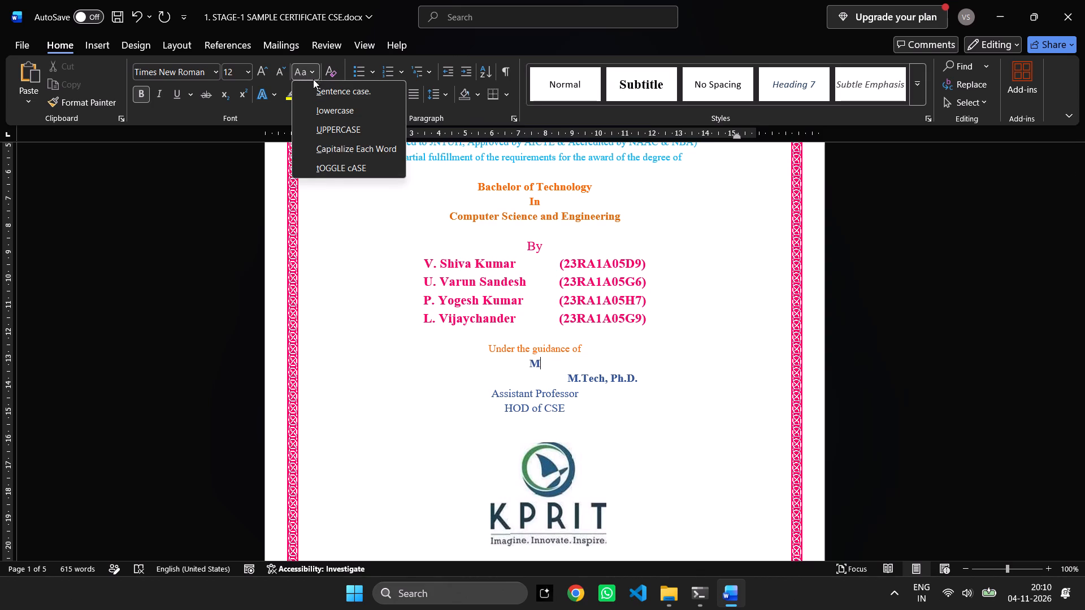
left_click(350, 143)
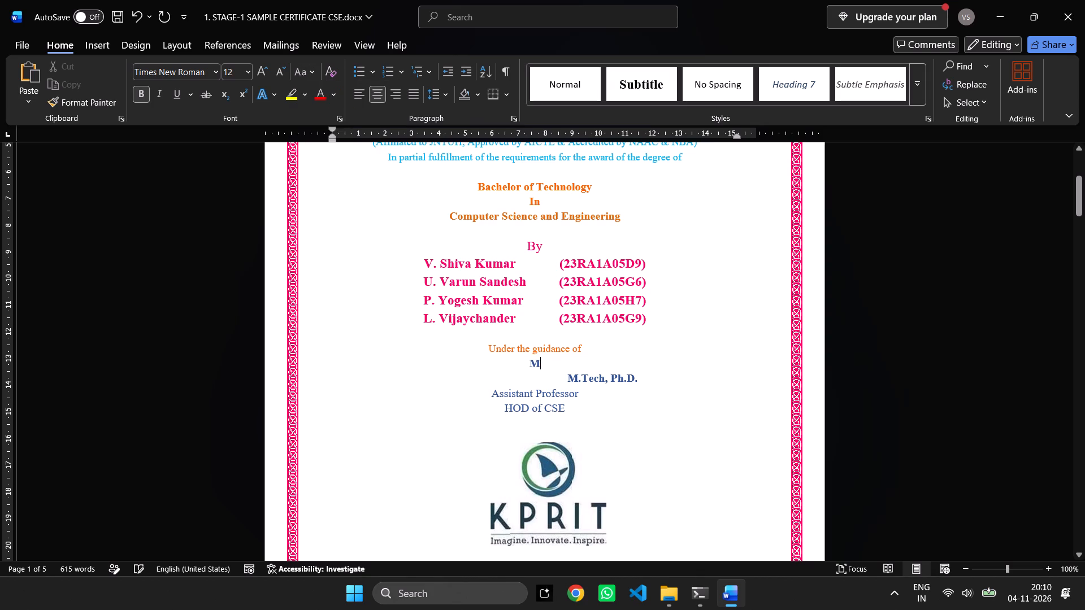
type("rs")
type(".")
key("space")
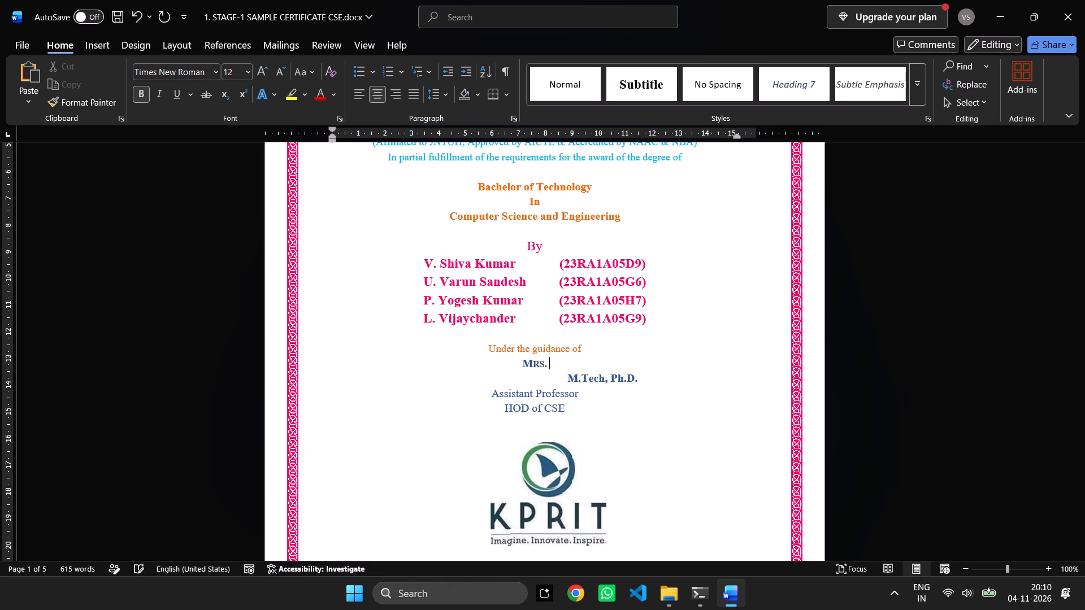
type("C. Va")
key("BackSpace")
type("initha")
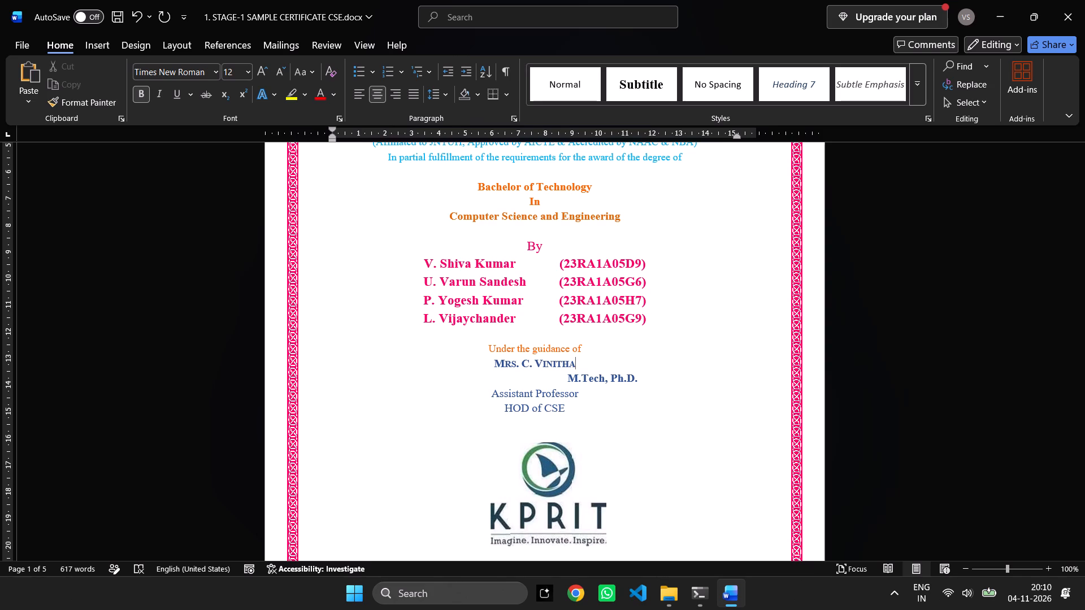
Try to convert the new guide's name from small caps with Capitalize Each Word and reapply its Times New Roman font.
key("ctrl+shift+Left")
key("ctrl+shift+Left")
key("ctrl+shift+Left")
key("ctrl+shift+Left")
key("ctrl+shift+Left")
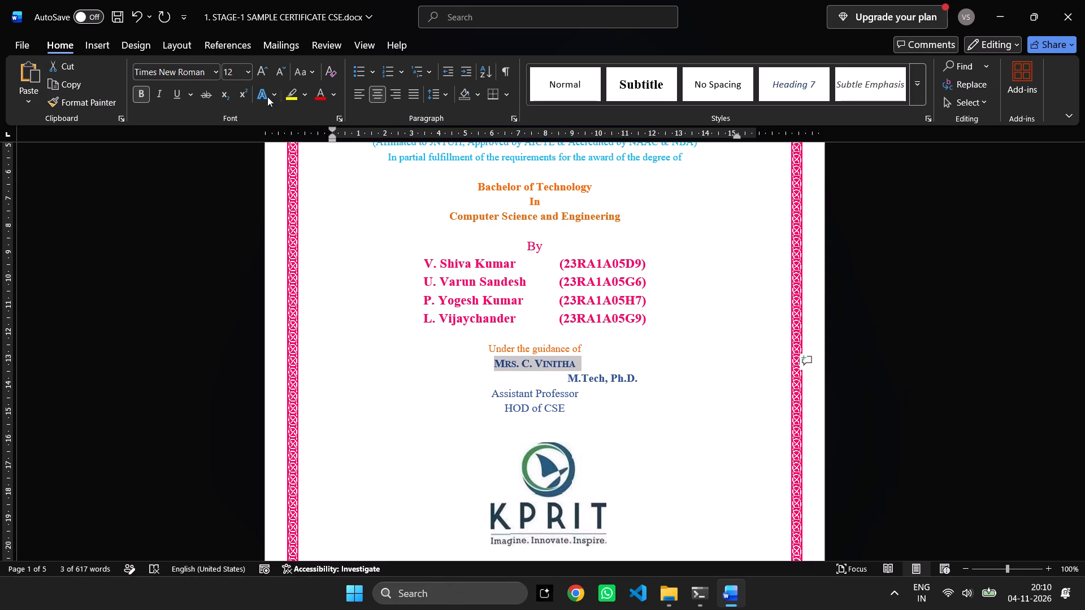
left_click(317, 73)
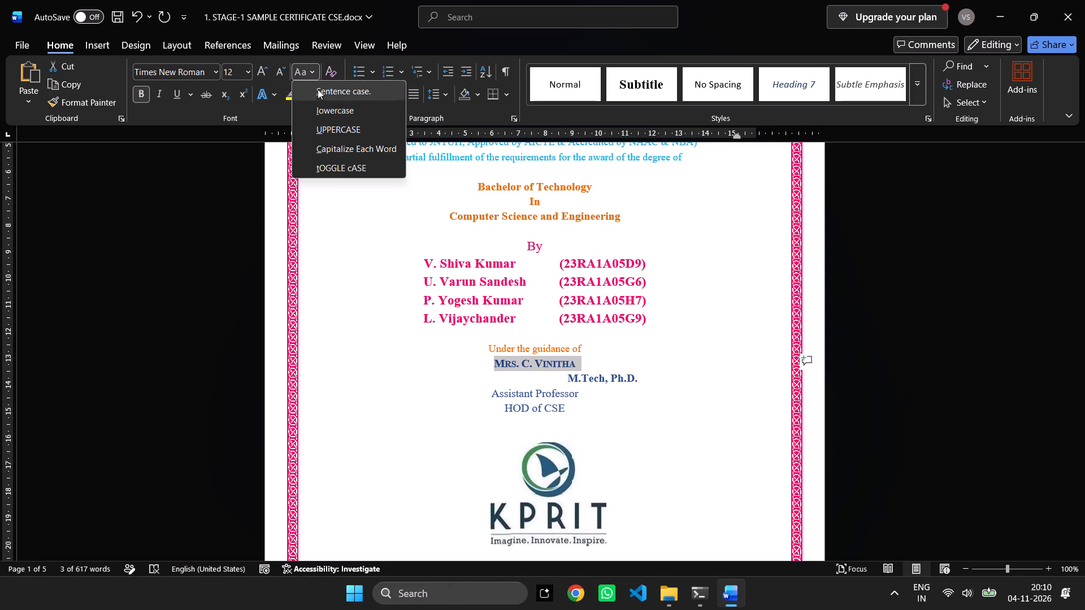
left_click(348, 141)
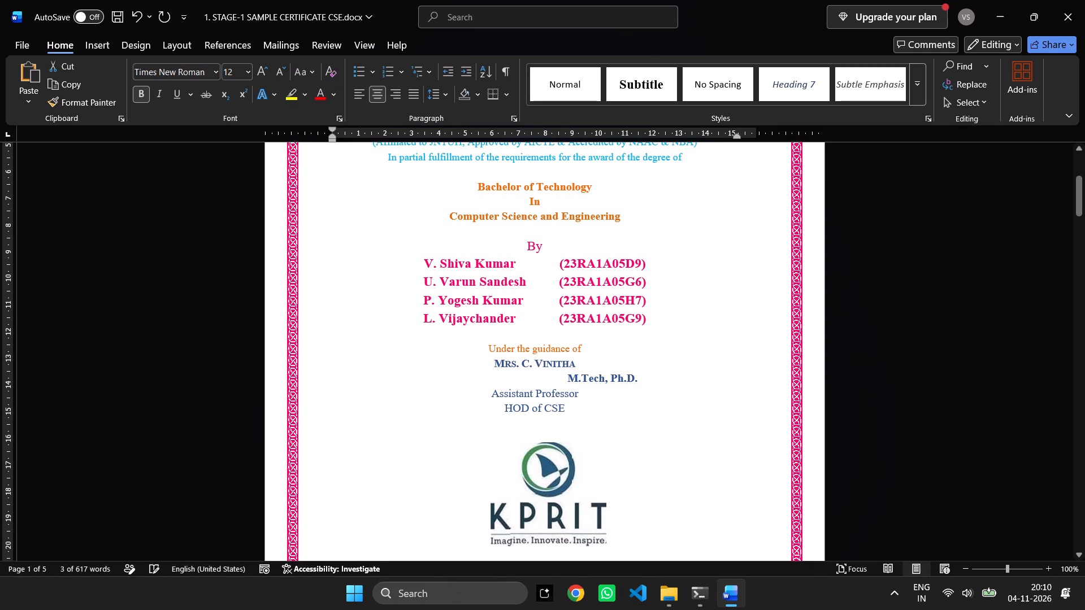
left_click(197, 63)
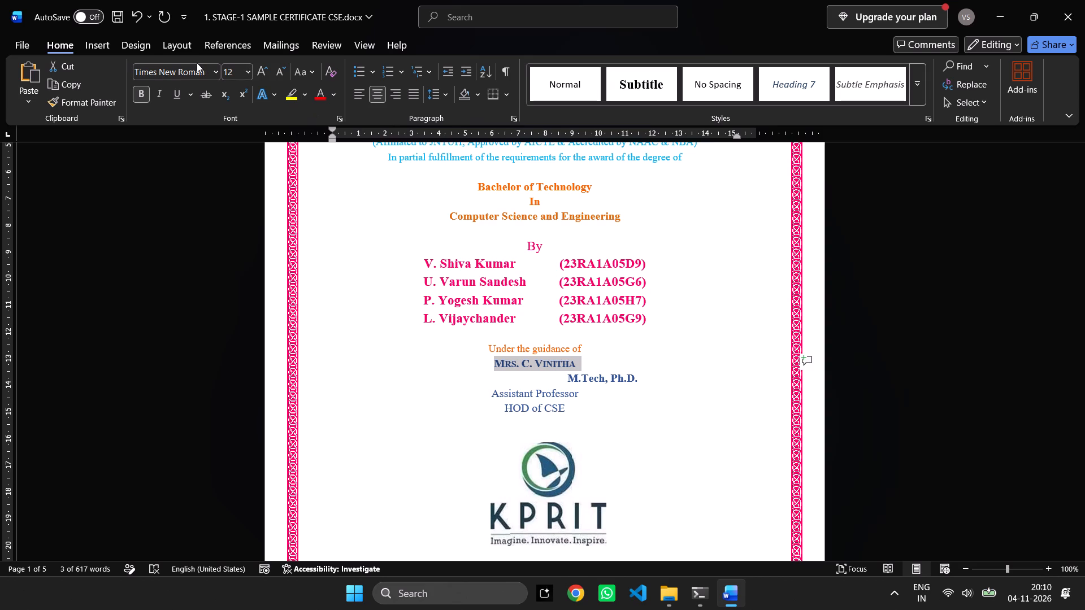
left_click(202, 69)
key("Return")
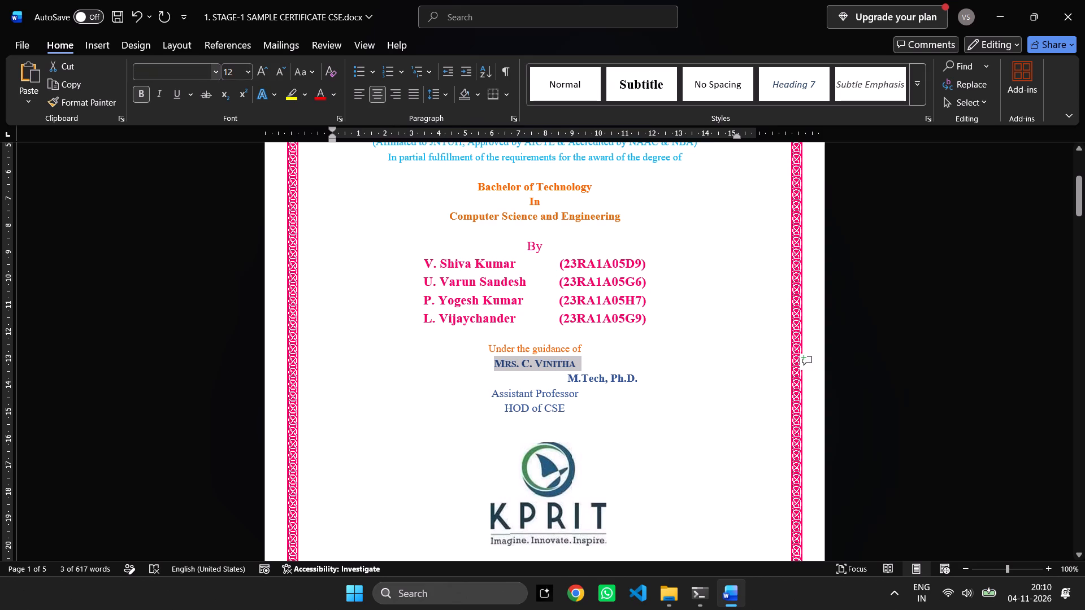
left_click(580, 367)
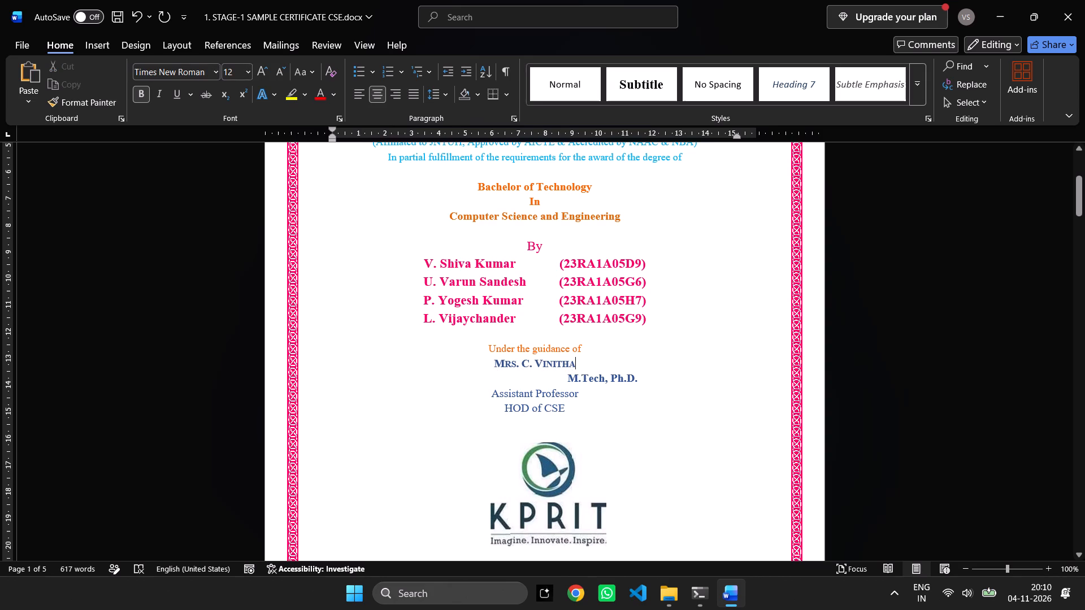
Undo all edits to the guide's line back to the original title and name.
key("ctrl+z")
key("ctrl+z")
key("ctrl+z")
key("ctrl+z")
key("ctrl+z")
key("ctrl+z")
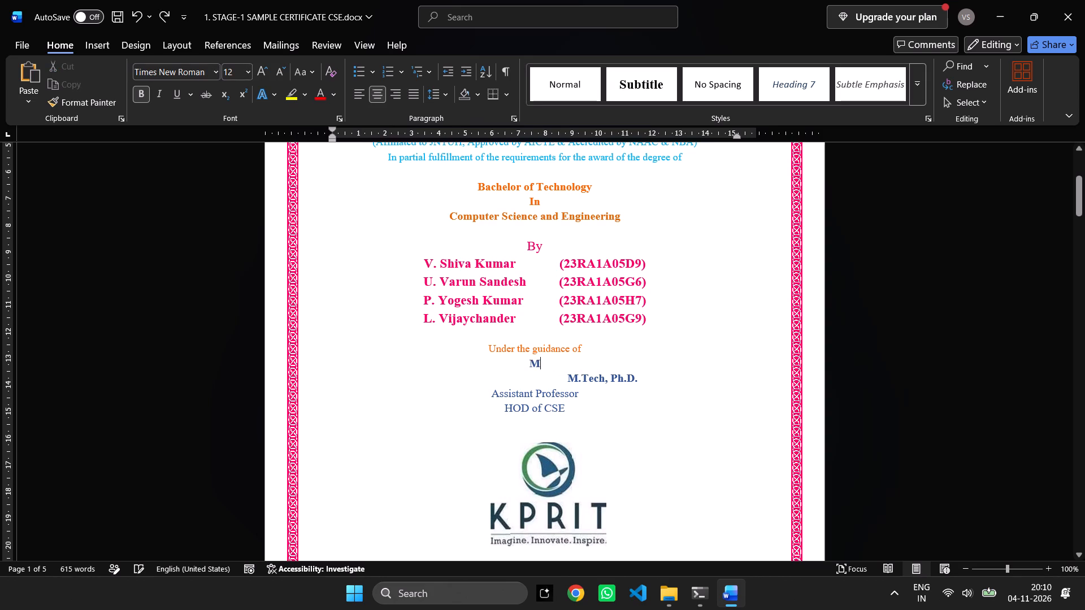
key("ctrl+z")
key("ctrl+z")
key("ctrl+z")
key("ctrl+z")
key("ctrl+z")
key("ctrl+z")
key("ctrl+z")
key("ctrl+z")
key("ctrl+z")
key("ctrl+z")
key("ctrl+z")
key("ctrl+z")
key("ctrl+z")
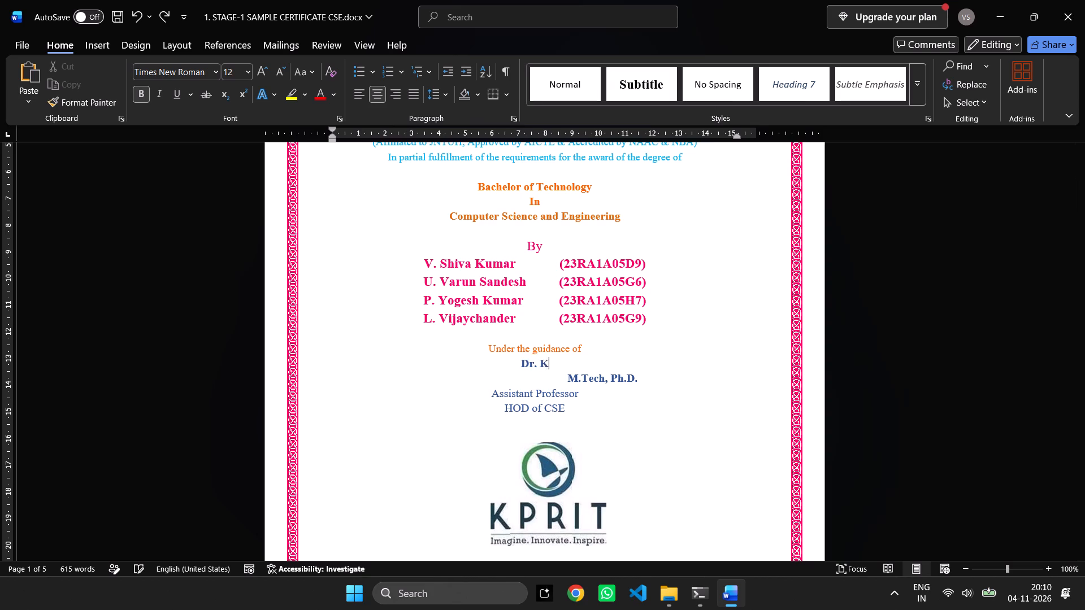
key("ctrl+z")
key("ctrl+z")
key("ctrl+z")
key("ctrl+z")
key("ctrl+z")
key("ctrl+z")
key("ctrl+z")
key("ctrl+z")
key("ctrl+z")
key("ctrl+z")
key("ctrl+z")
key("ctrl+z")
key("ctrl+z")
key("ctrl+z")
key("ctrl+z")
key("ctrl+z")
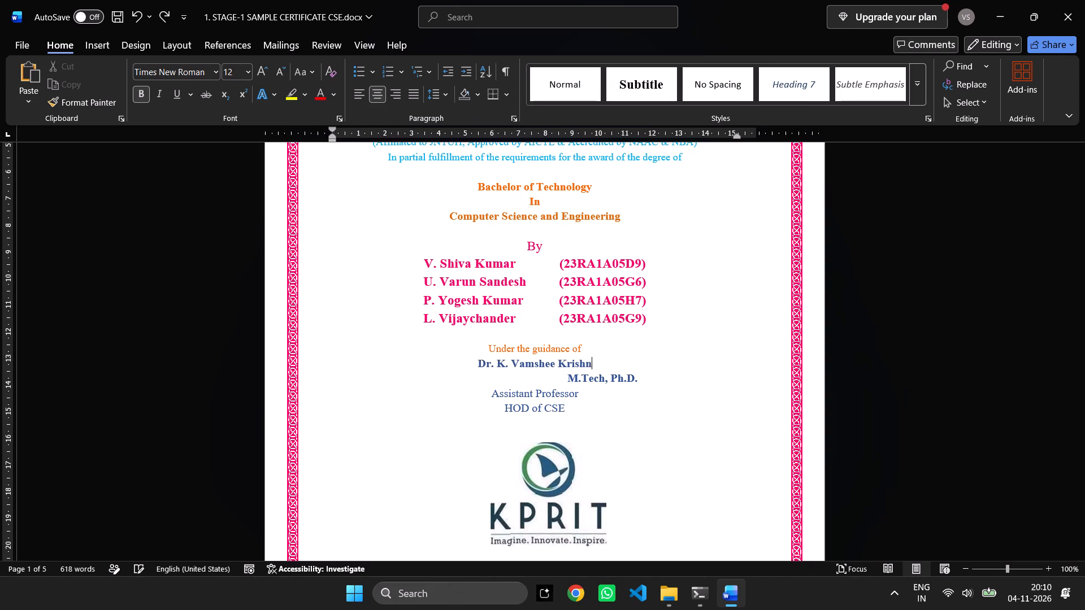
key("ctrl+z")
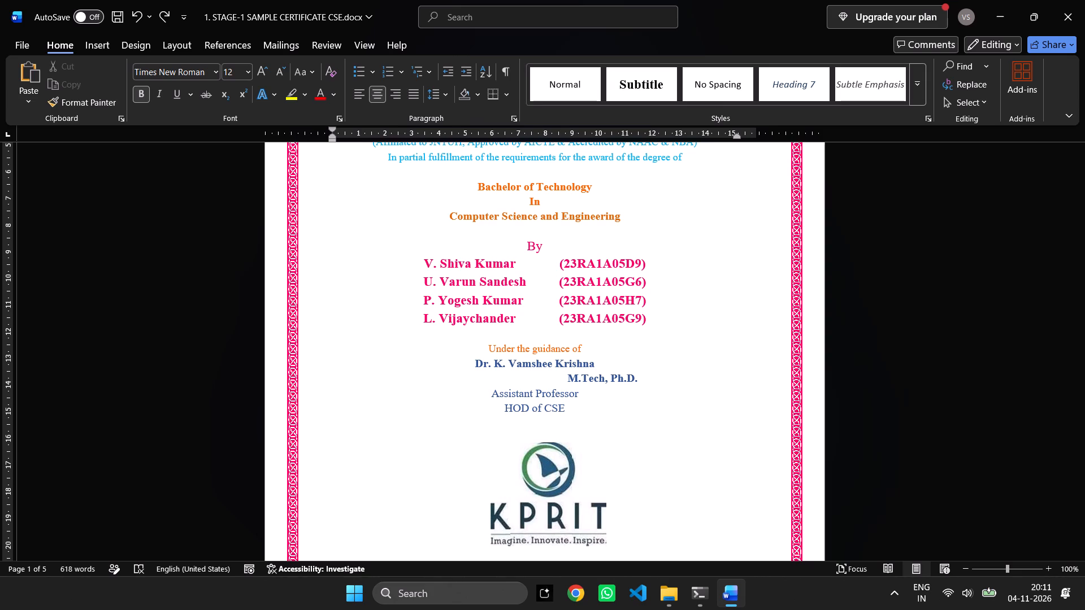
Delete the guide's whole name line and insert an empty left-aligned line in its place above "M.Tech, Ph.D.".
left_click_drag(599, 365, 553, 363)
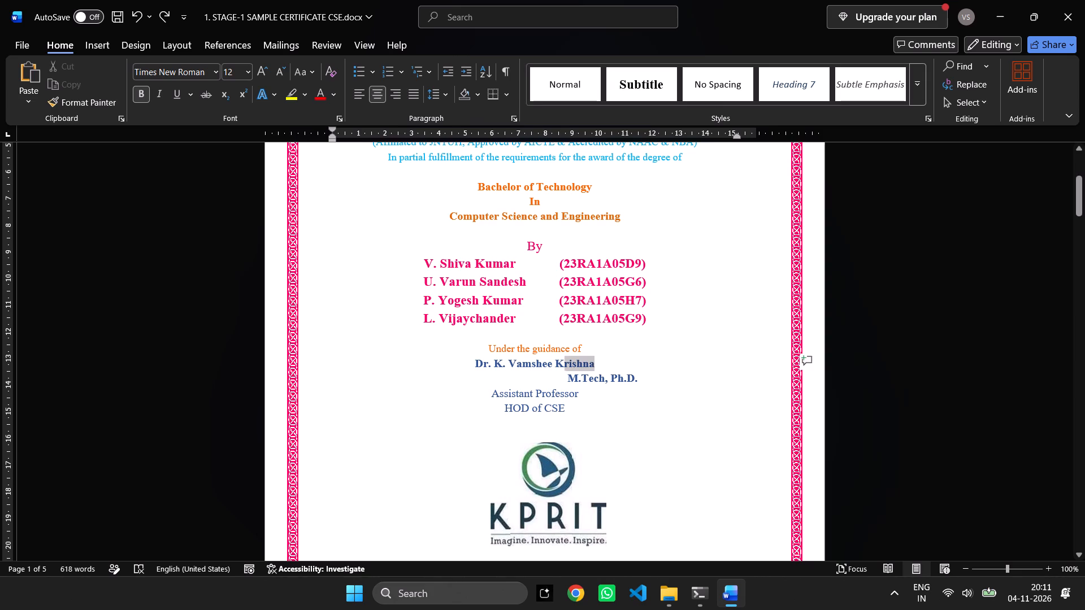
left_click_drag(553, 363, 479, 364)
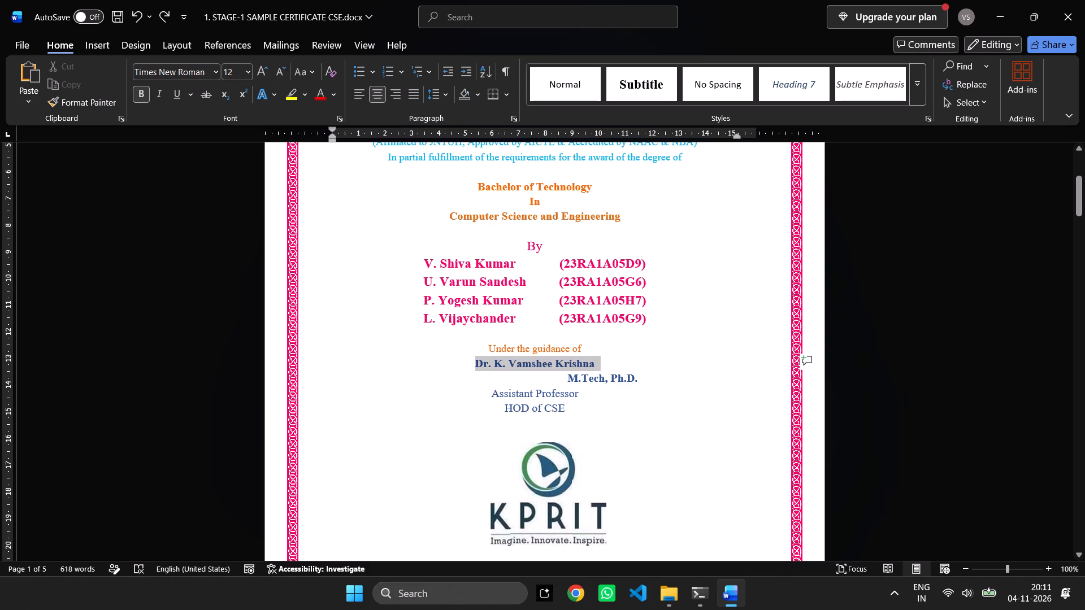
left_click_drag(479, 364, 475, 364)
key("BackSpace")
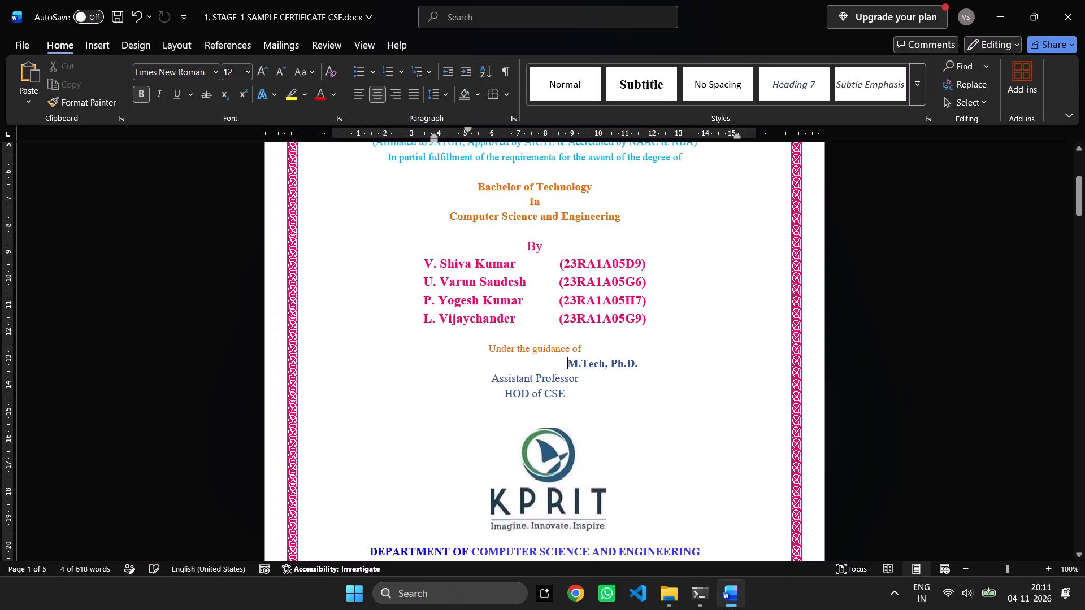
key("Return")
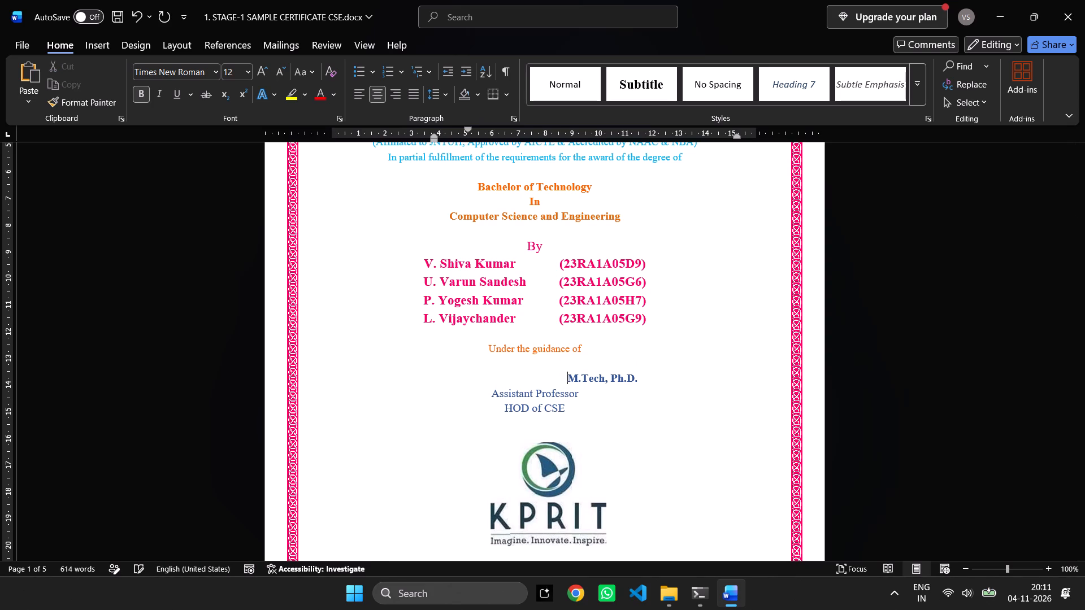
key("Up")
key("BackSpace")
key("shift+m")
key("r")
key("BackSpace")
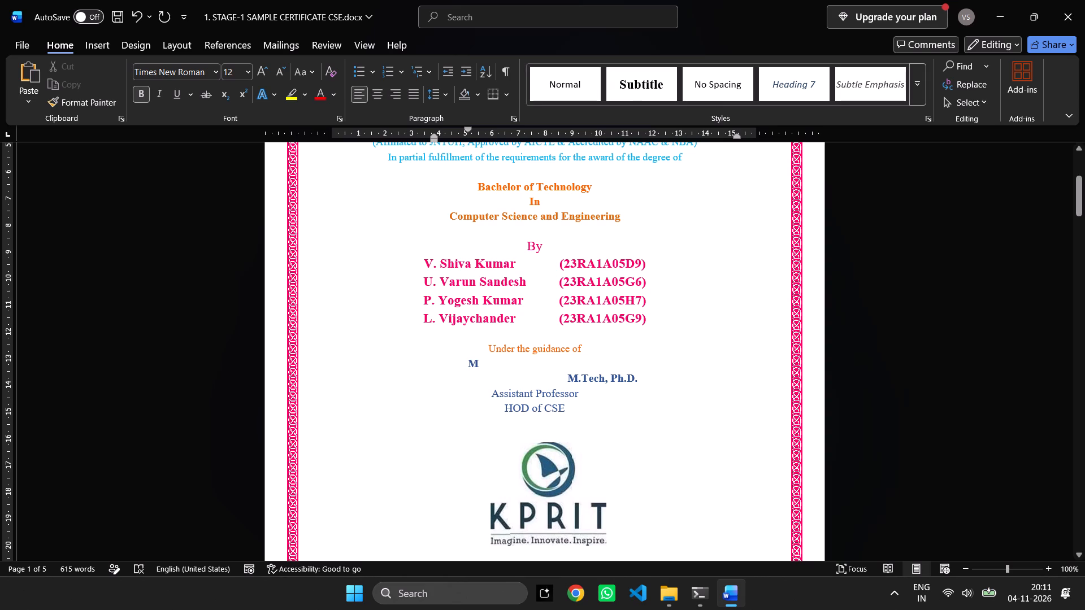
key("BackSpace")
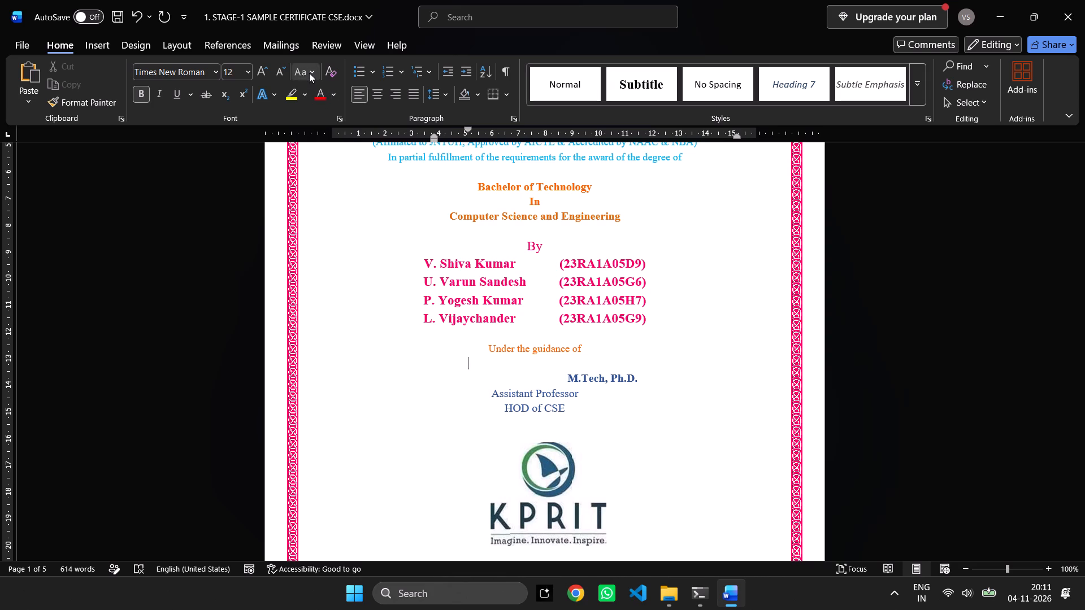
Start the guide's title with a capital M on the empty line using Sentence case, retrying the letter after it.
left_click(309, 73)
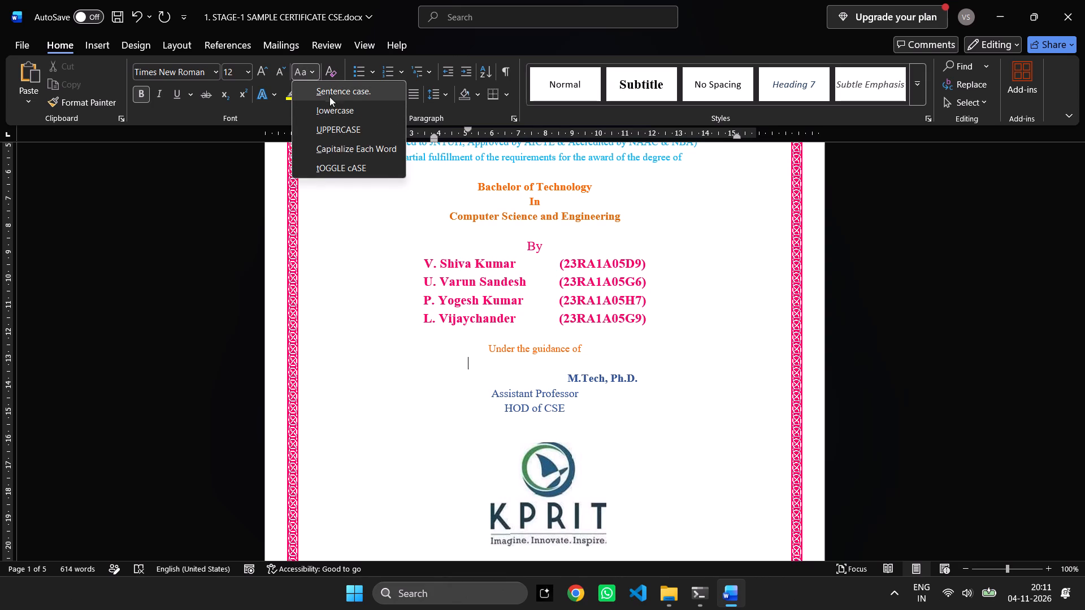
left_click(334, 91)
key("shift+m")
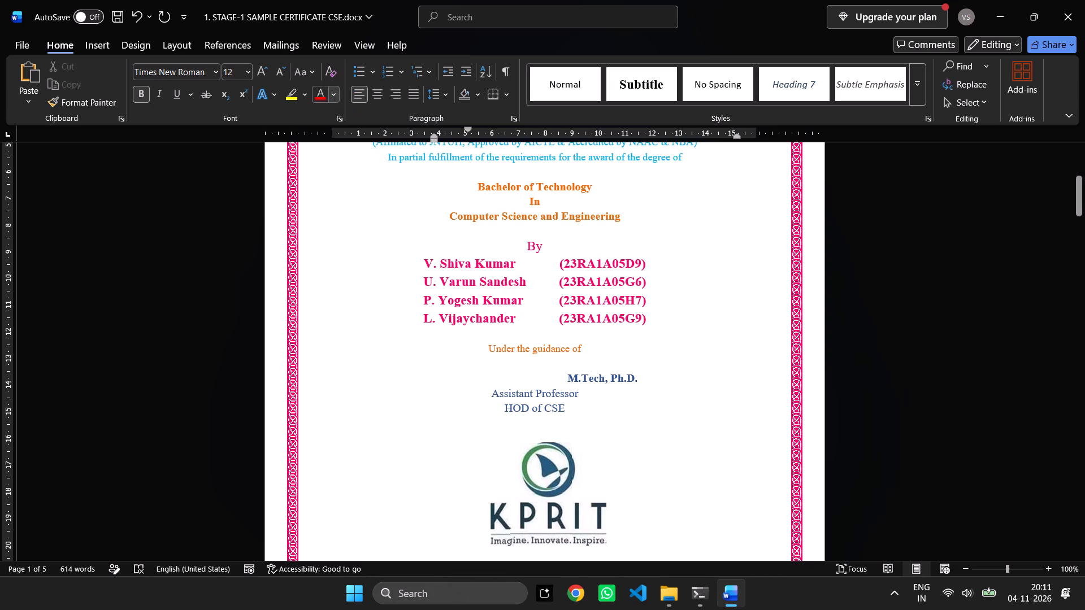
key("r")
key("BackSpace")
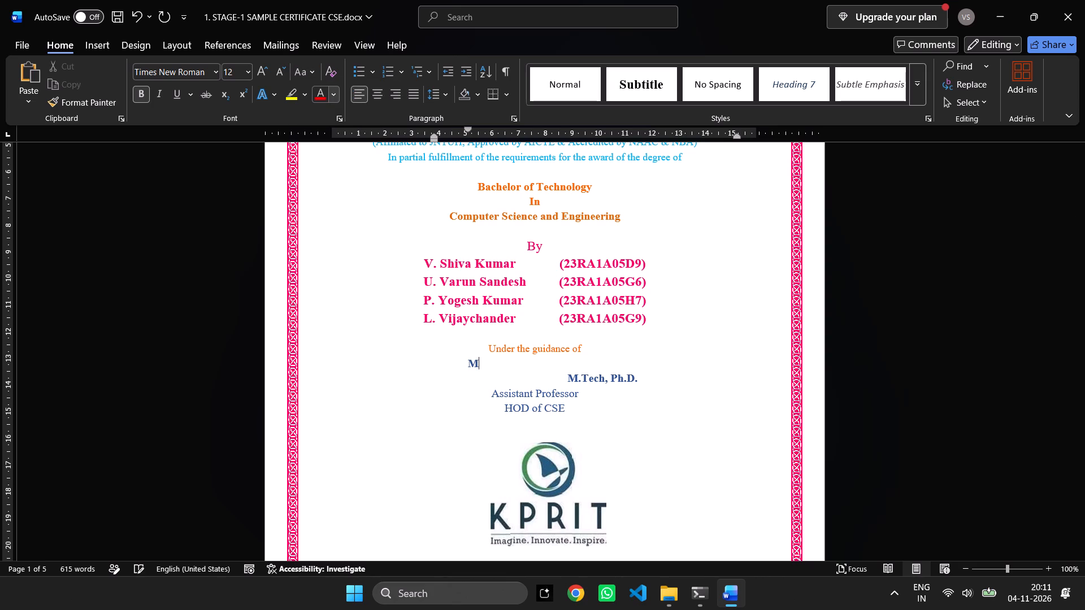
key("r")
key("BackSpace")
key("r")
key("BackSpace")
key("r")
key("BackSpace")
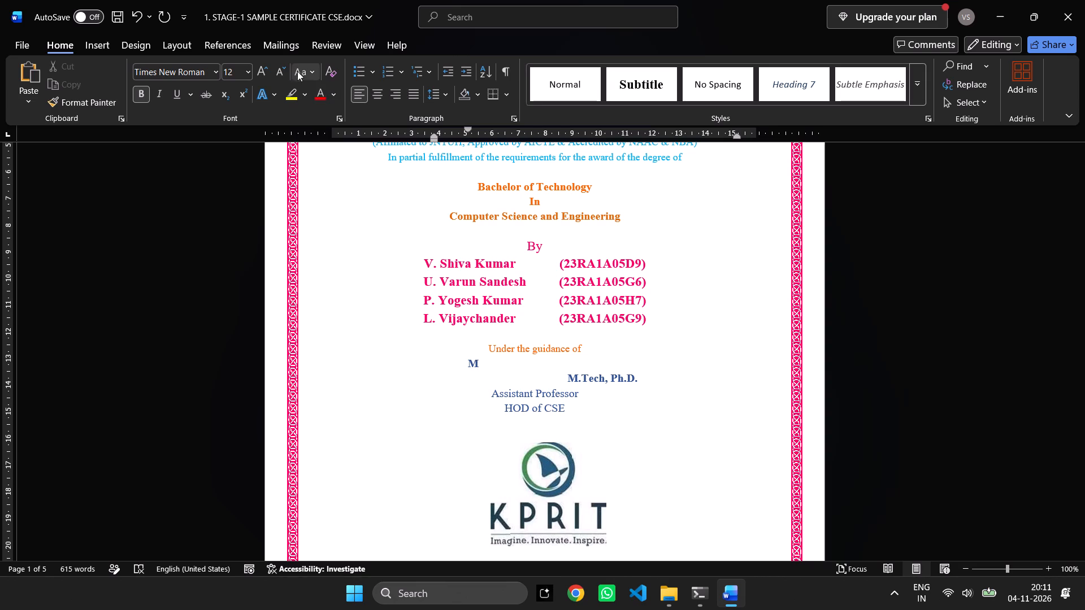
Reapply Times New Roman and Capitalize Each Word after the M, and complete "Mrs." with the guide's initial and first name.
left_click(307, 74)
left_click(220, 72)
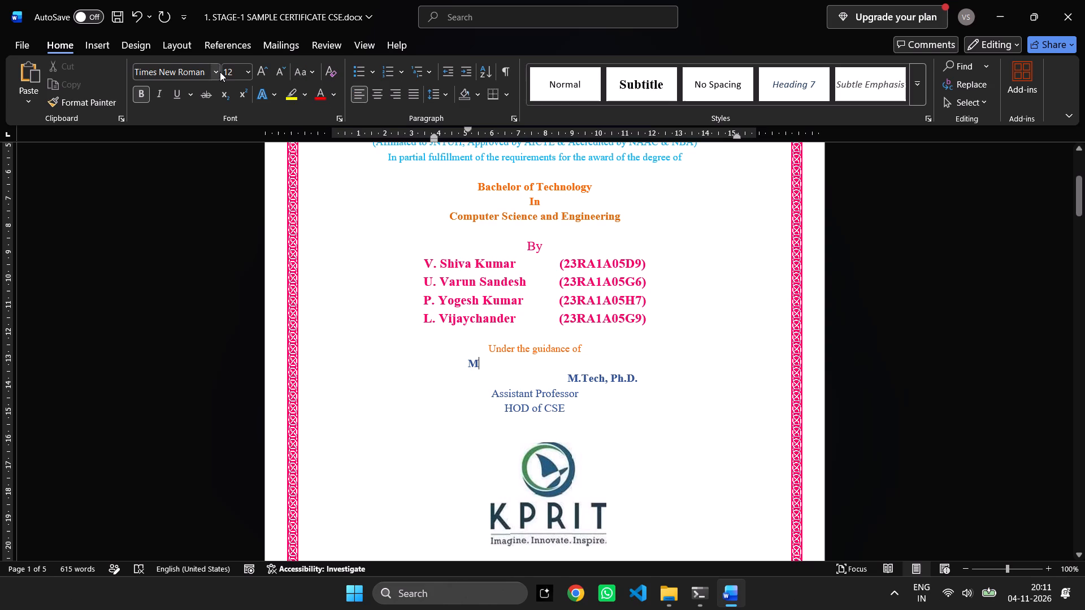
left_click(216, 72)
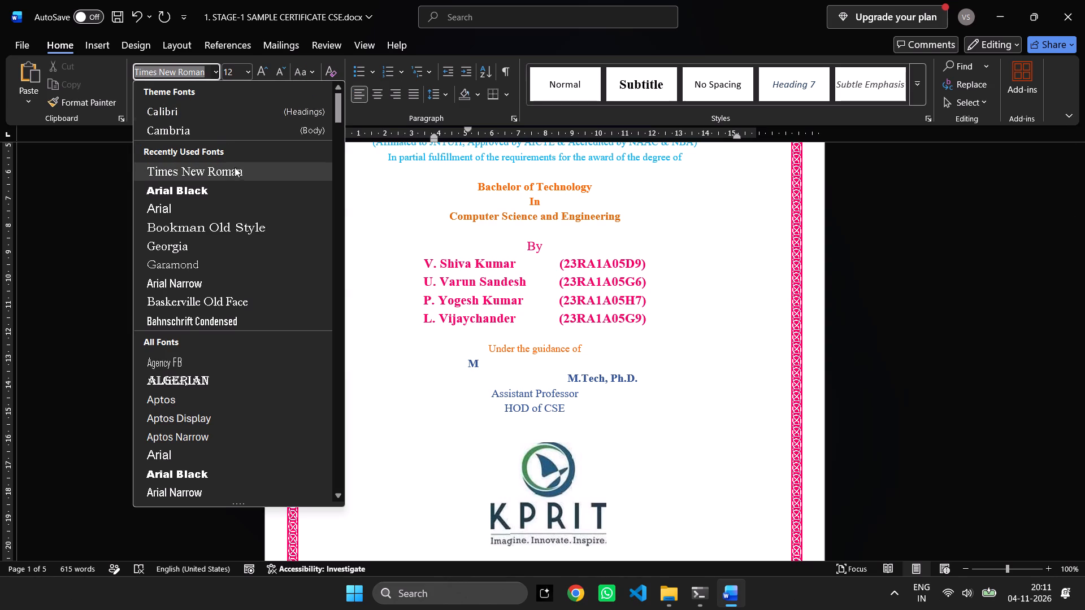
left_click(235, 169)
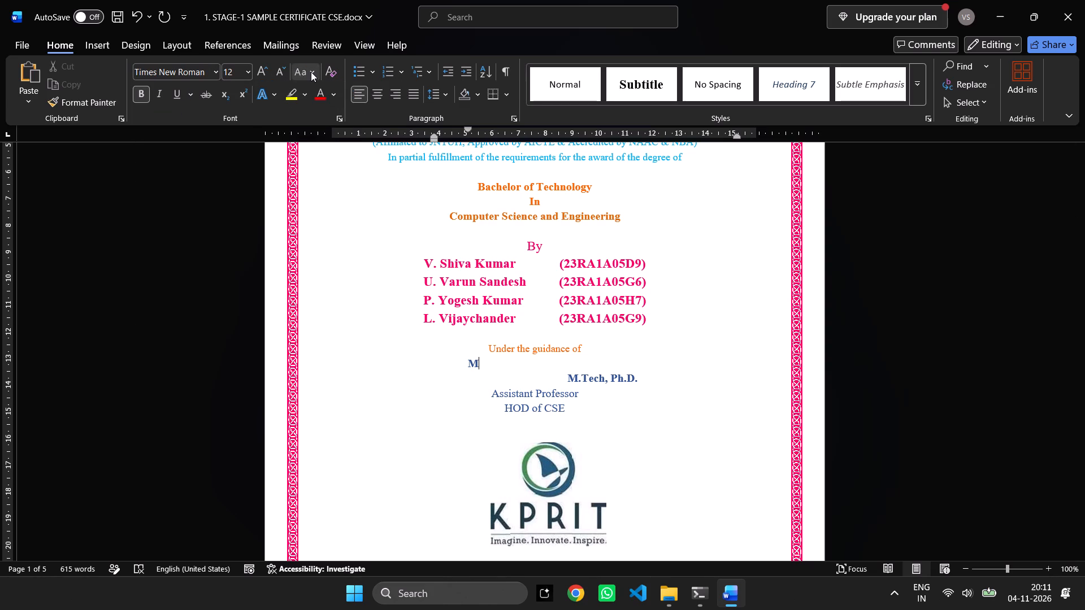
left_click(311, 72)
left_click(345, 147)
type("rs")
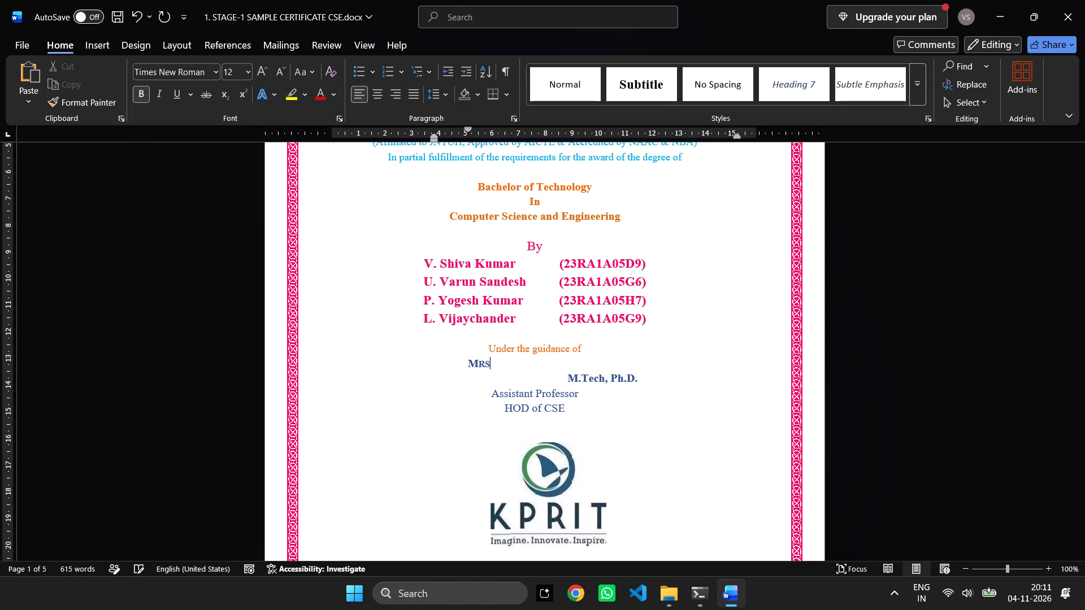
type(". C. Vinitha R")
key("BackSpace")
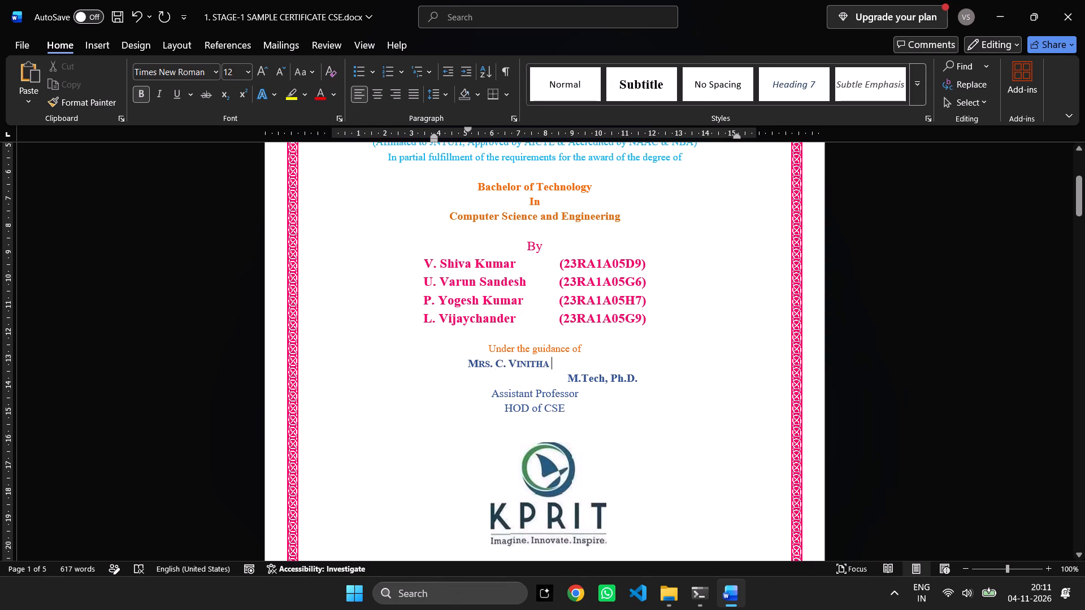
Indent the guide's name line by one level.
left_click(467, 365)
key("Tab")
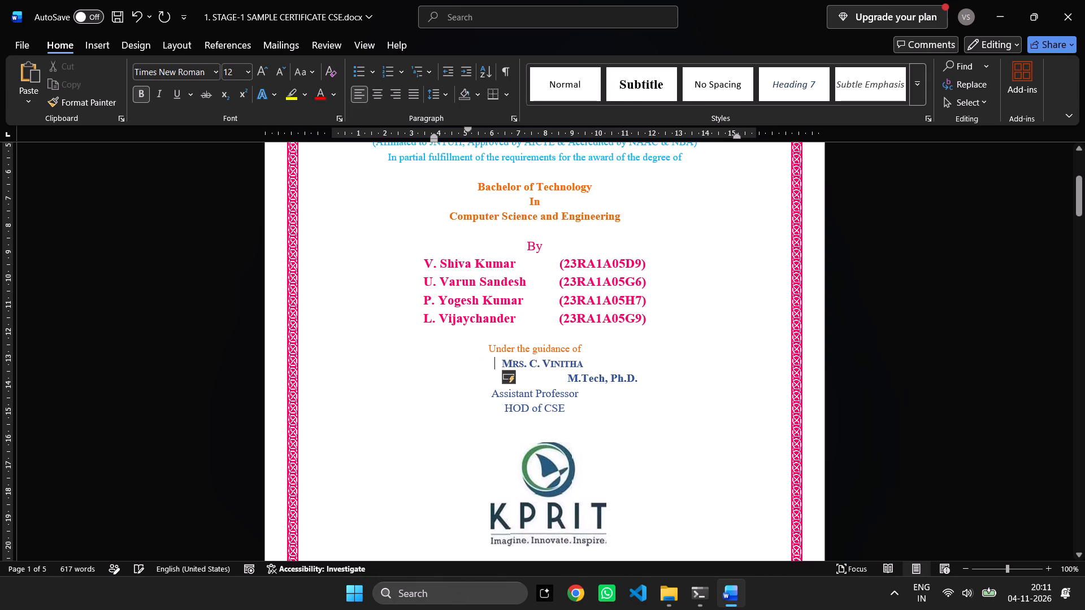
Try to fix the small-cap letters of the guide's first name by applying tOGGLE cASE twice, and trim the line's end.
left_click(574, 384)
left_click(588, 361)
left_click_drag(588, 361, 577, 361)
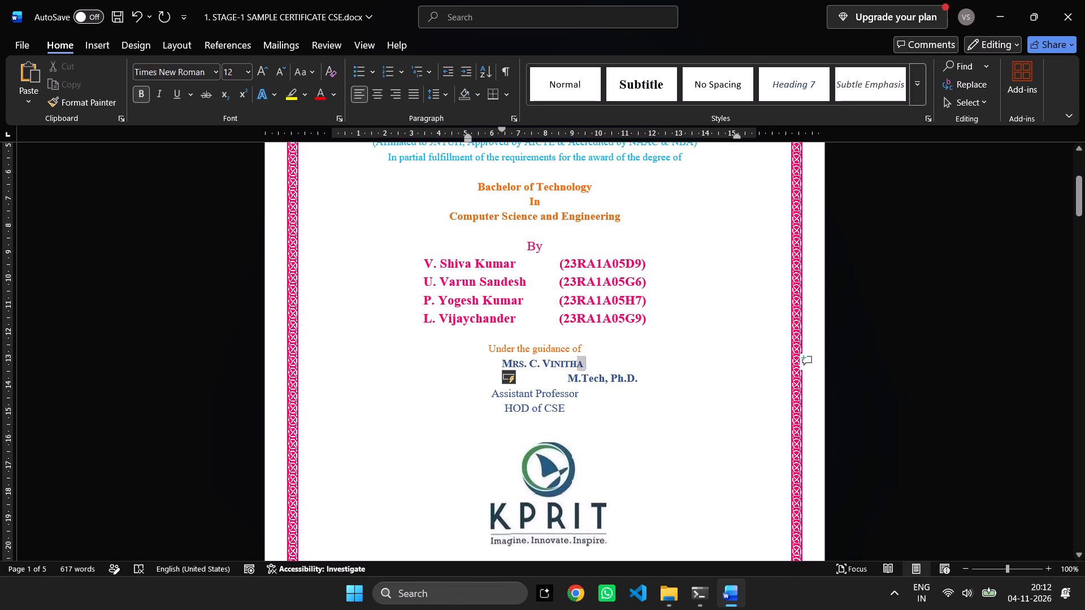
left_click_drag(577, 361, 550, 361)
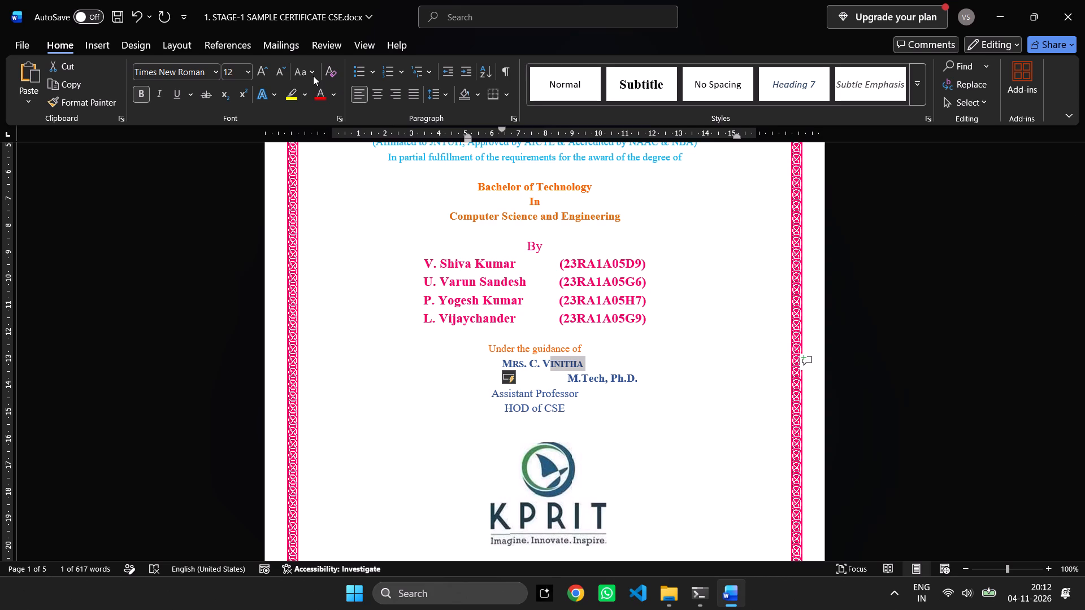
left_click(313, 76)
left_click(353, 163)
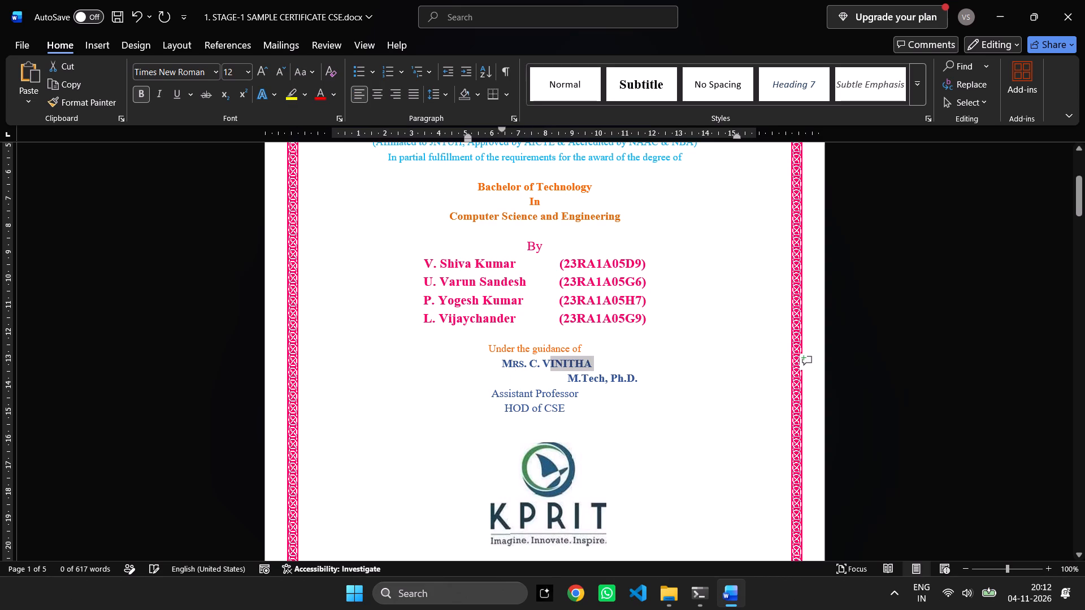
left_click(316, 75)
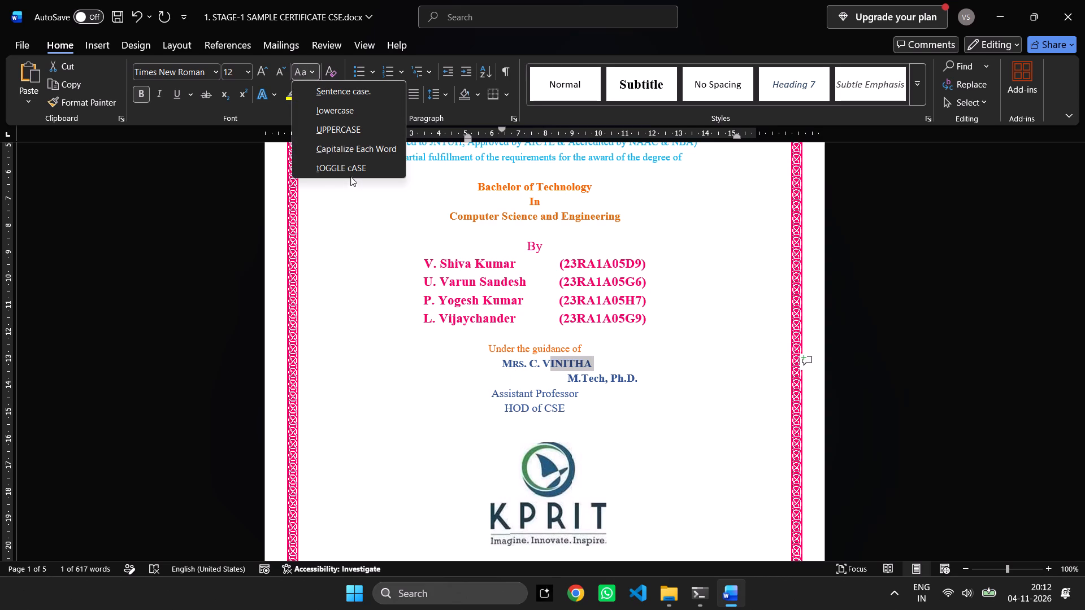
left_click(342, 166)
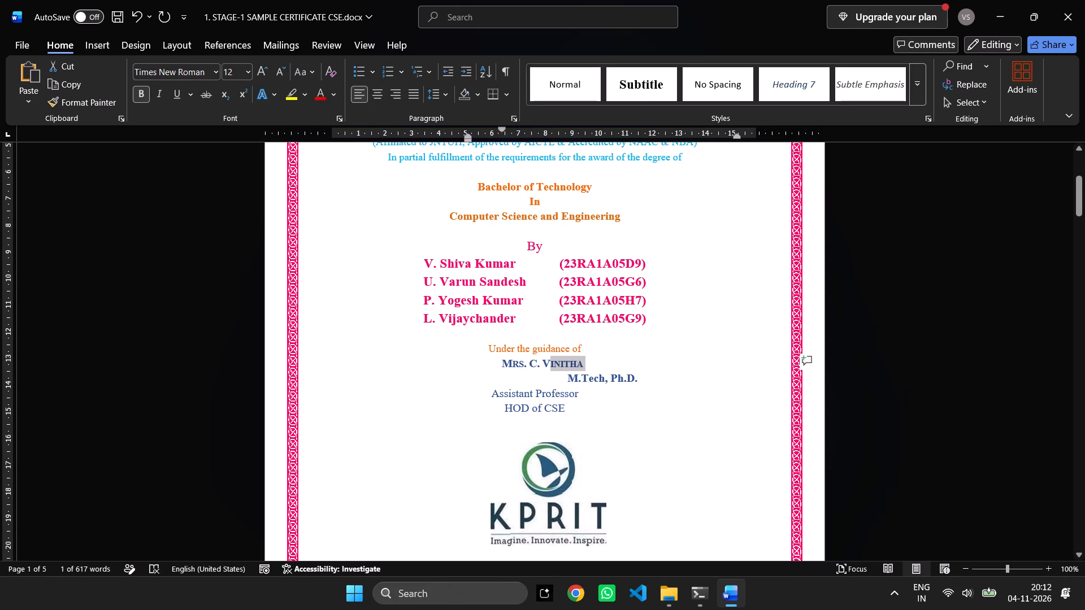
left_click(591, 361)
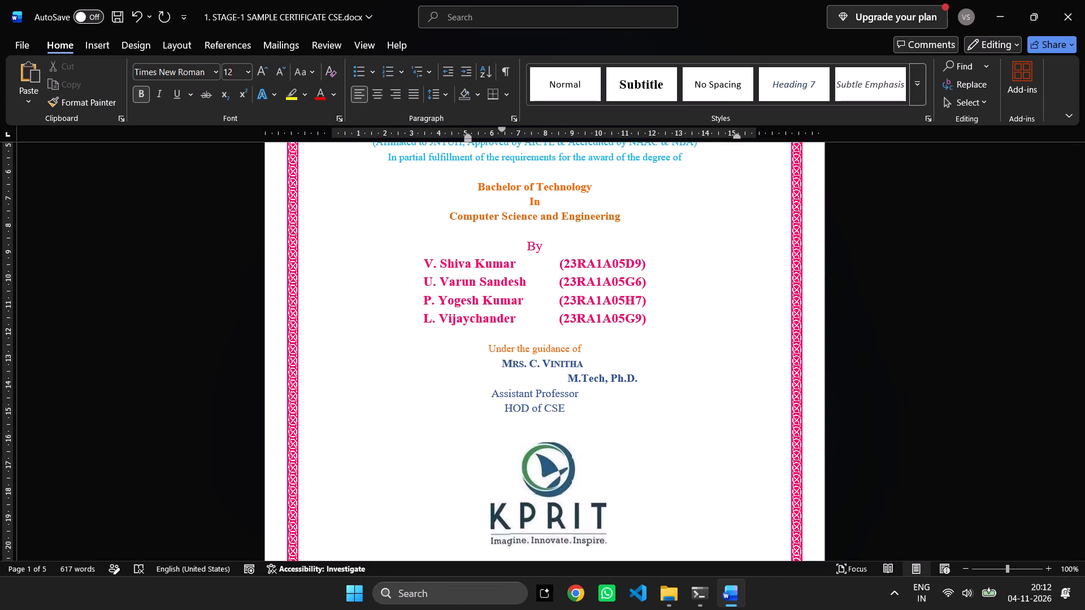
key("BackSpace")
Replace the cover page's guide name with the full titled name from the certificate's guide signature block, keeping "M.Tech, Ph.D." on its own line.
scroll(610, 430, "down", 4)
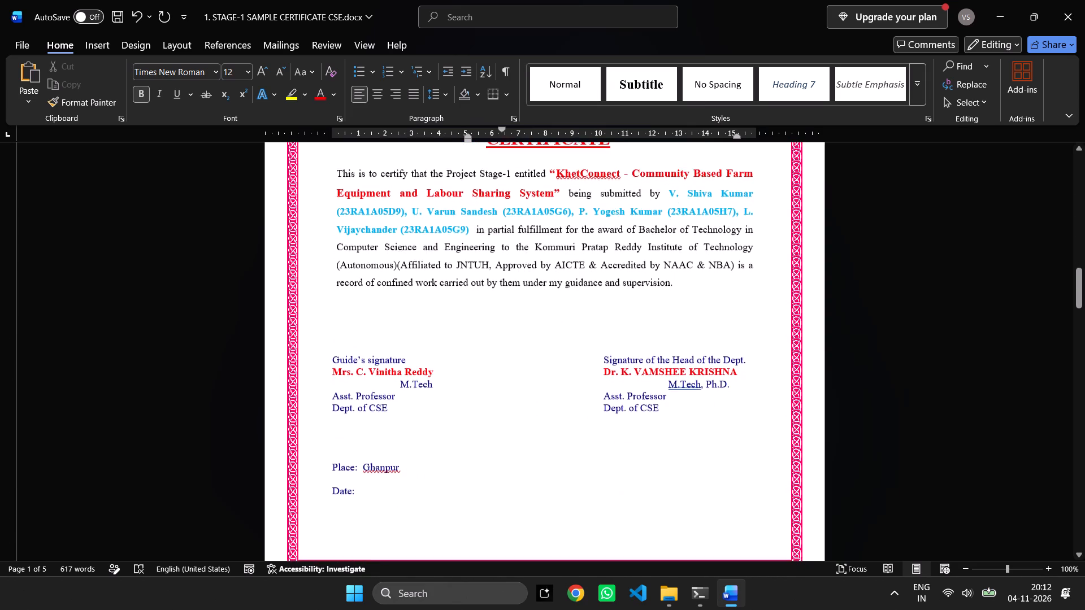
left_click_drag(436, 369, 352, 369)
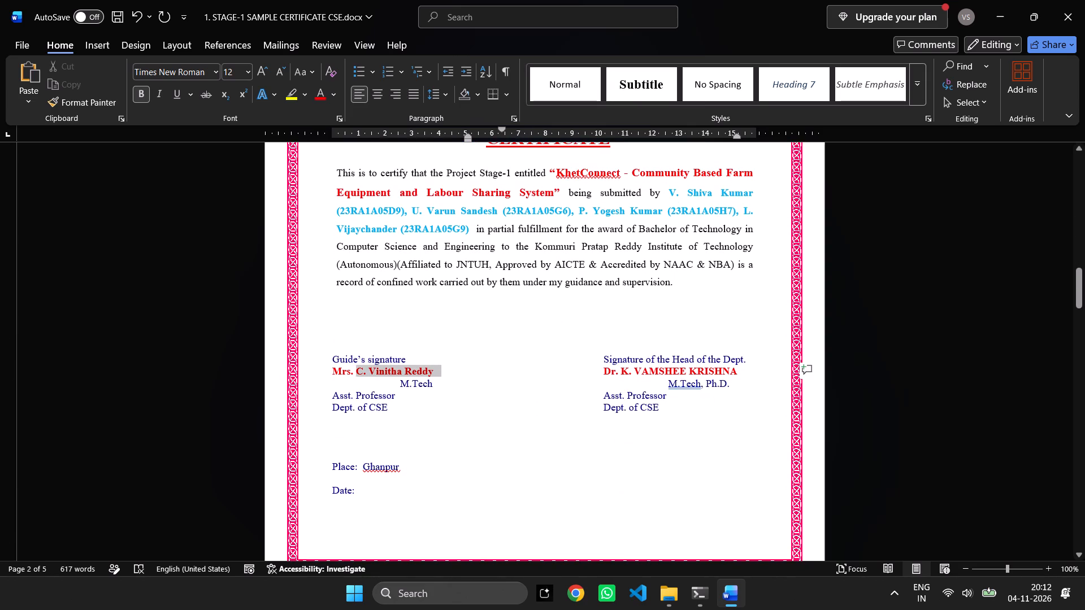
left_click_drag(352, 369, 336, 368)
key("ctrl+c")
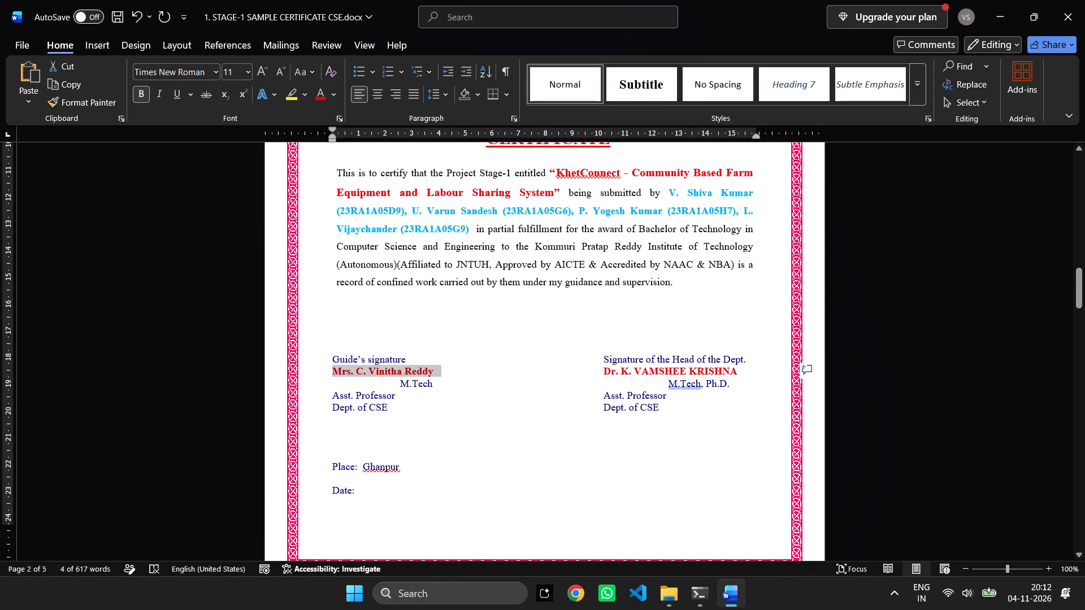
scroll(548, 304, "up", 6)
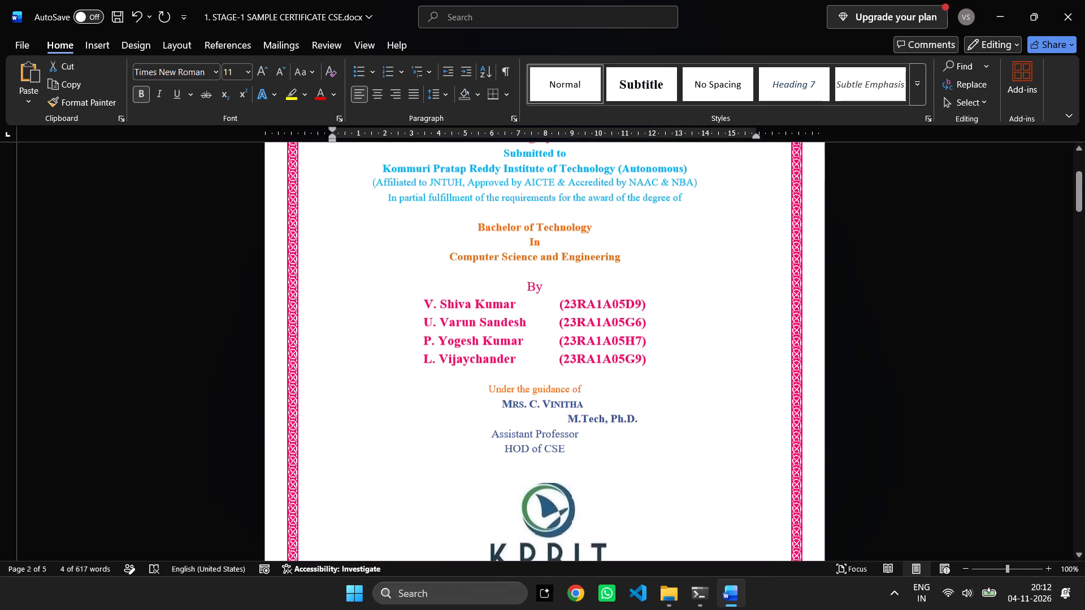
left_click_drag(586, 429, 532, 432)
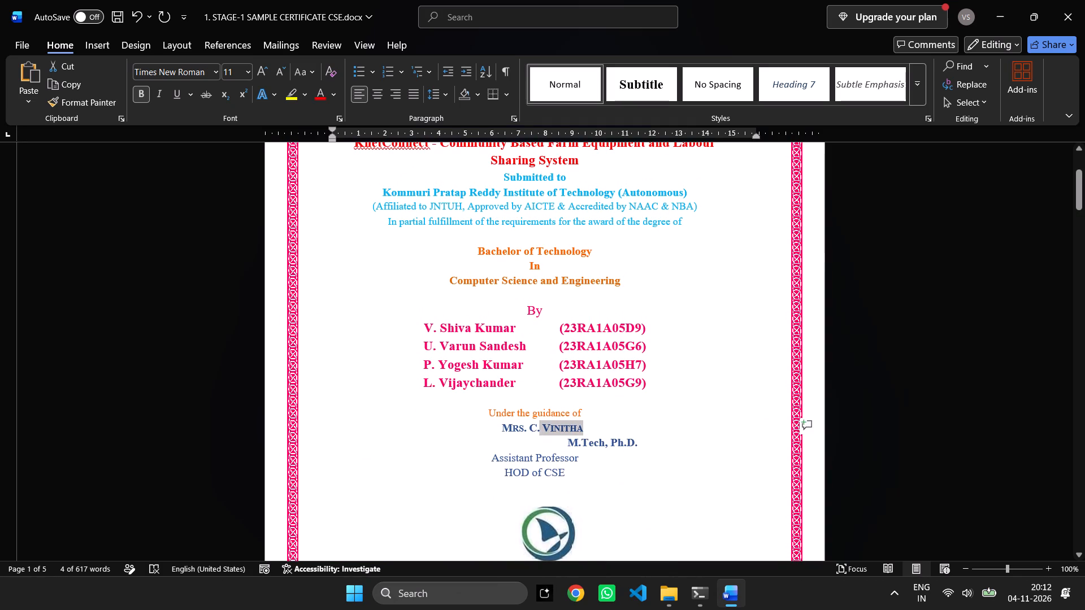
left_click_drag(532, 432, 510, 432)
key("ctrl+v")
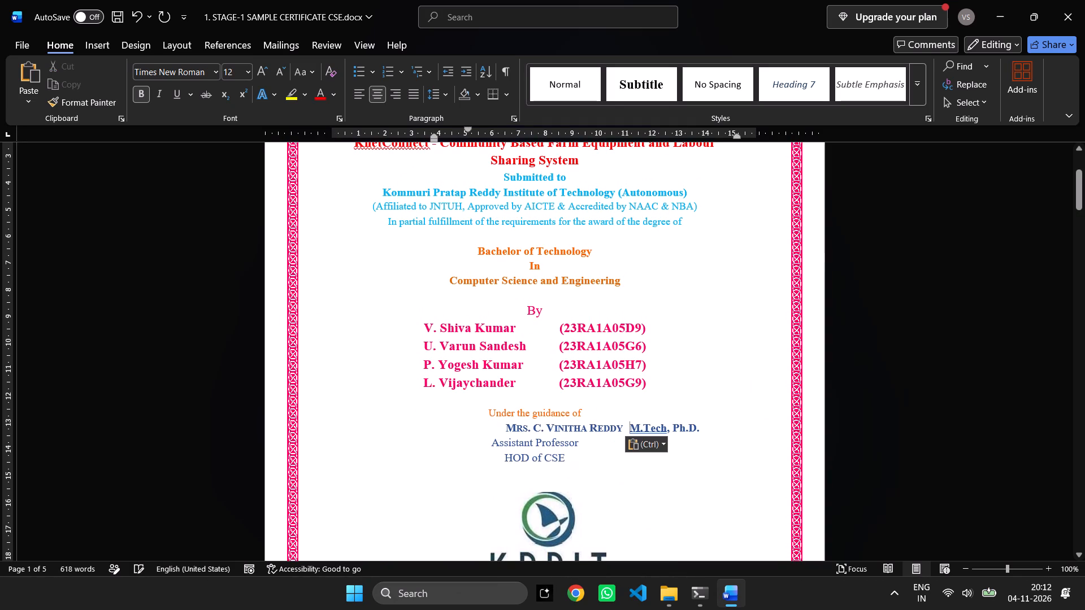
key("Return")
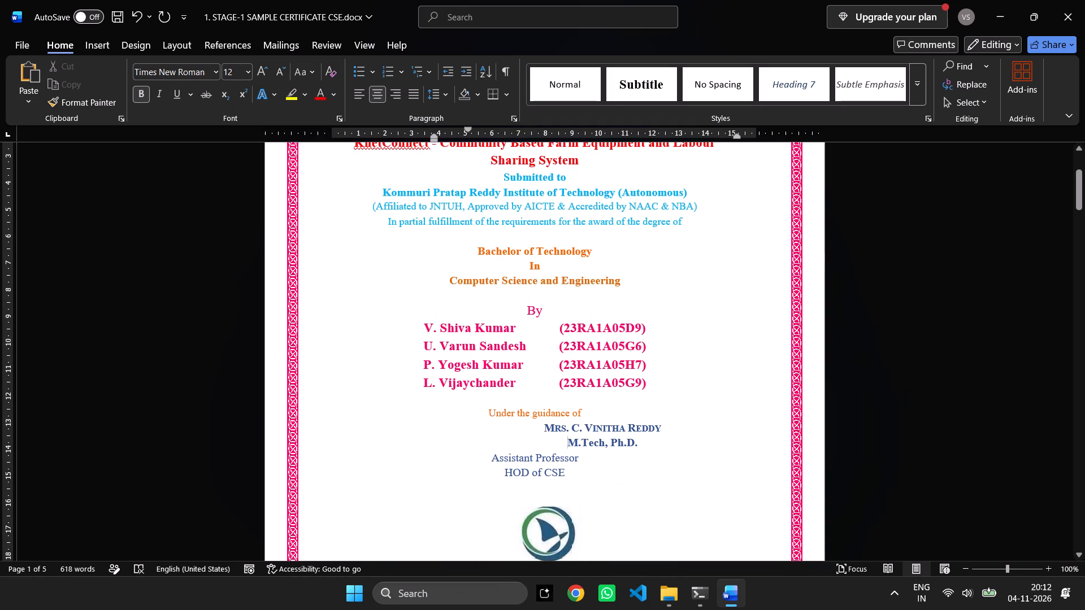
Change the guide's name line from centred to left-aligned.
left_click(539, 430)
key("BackSpace")
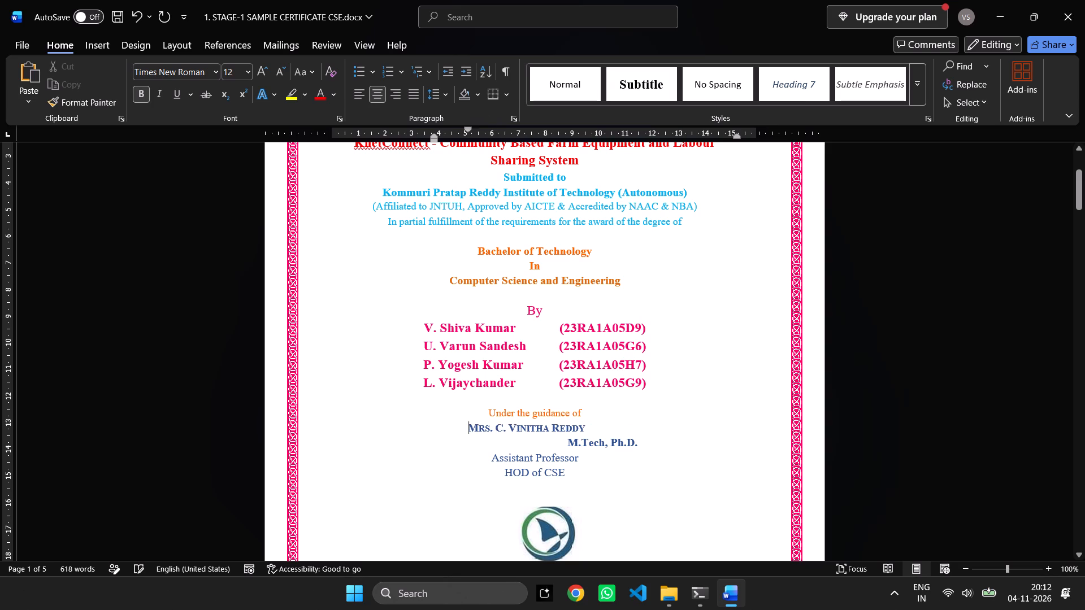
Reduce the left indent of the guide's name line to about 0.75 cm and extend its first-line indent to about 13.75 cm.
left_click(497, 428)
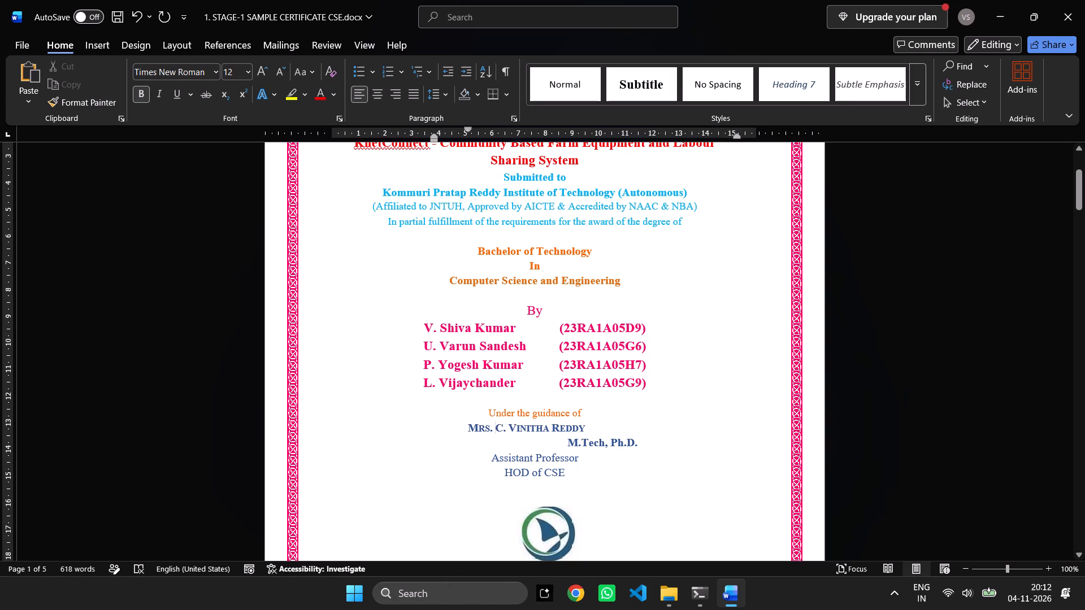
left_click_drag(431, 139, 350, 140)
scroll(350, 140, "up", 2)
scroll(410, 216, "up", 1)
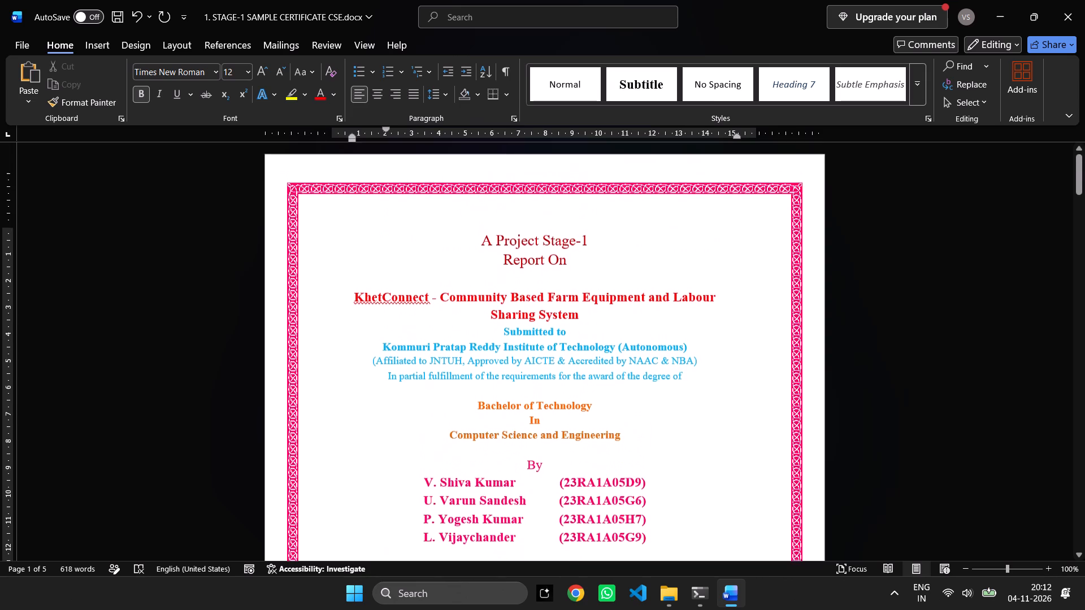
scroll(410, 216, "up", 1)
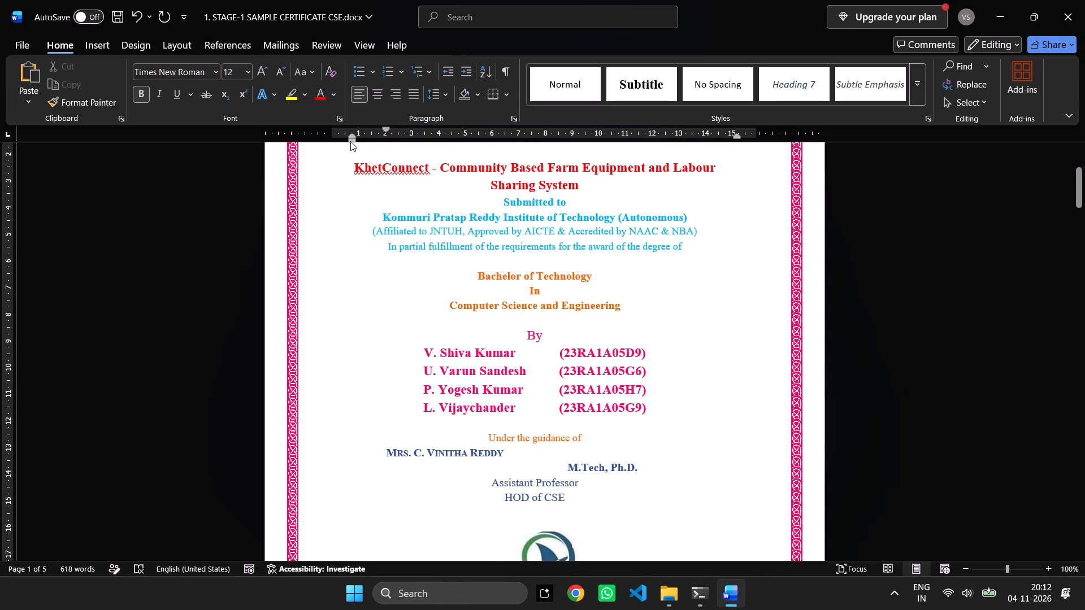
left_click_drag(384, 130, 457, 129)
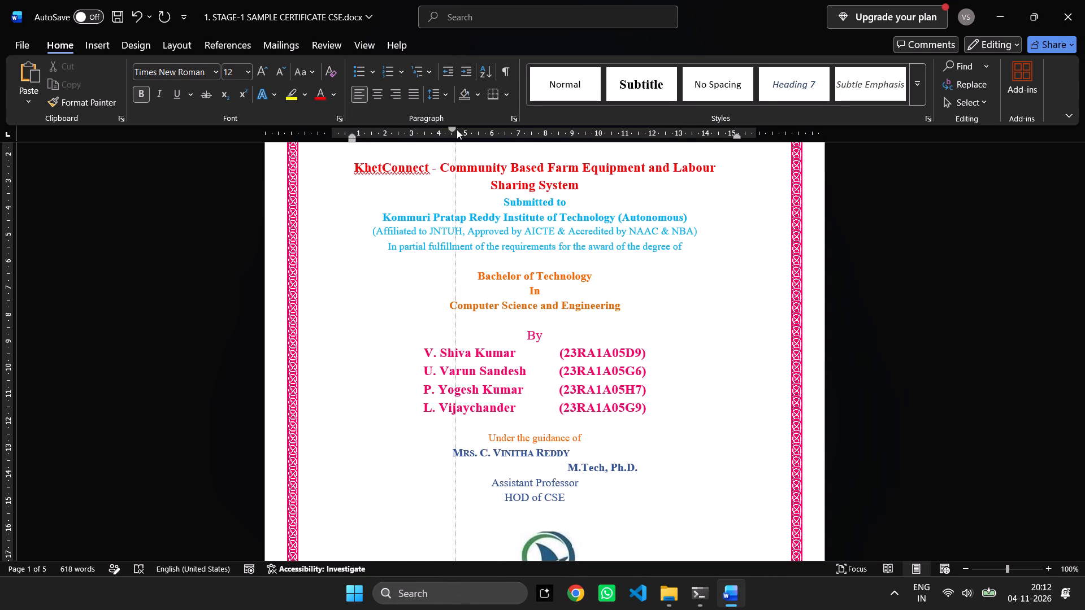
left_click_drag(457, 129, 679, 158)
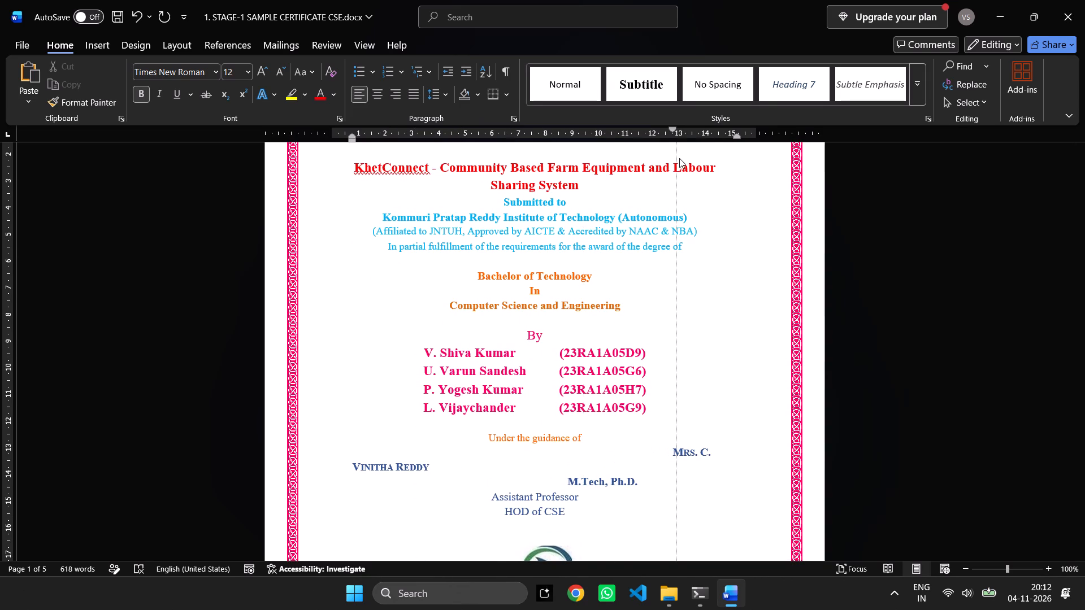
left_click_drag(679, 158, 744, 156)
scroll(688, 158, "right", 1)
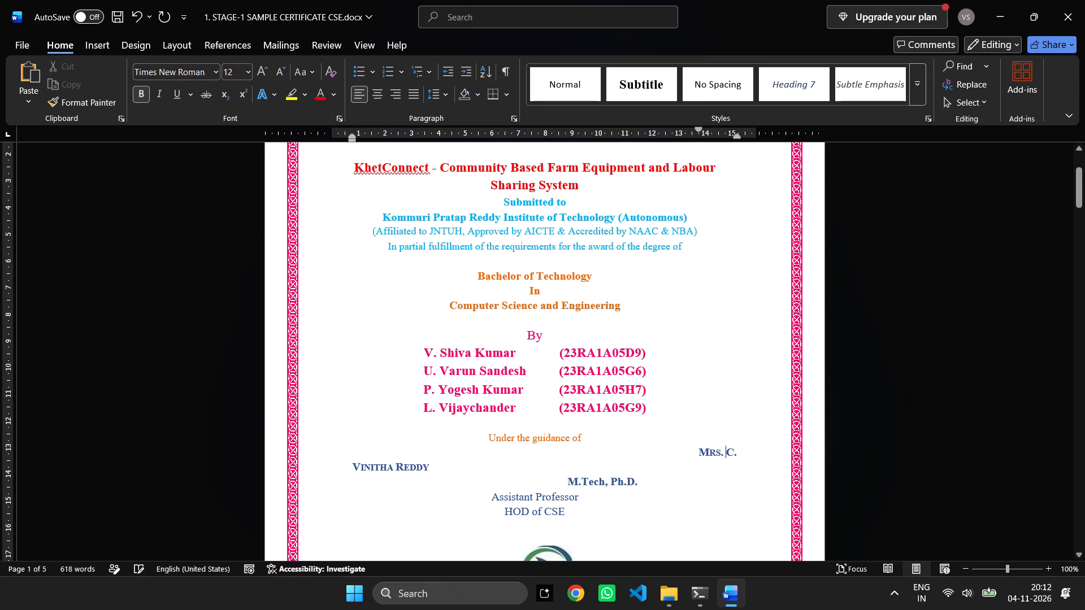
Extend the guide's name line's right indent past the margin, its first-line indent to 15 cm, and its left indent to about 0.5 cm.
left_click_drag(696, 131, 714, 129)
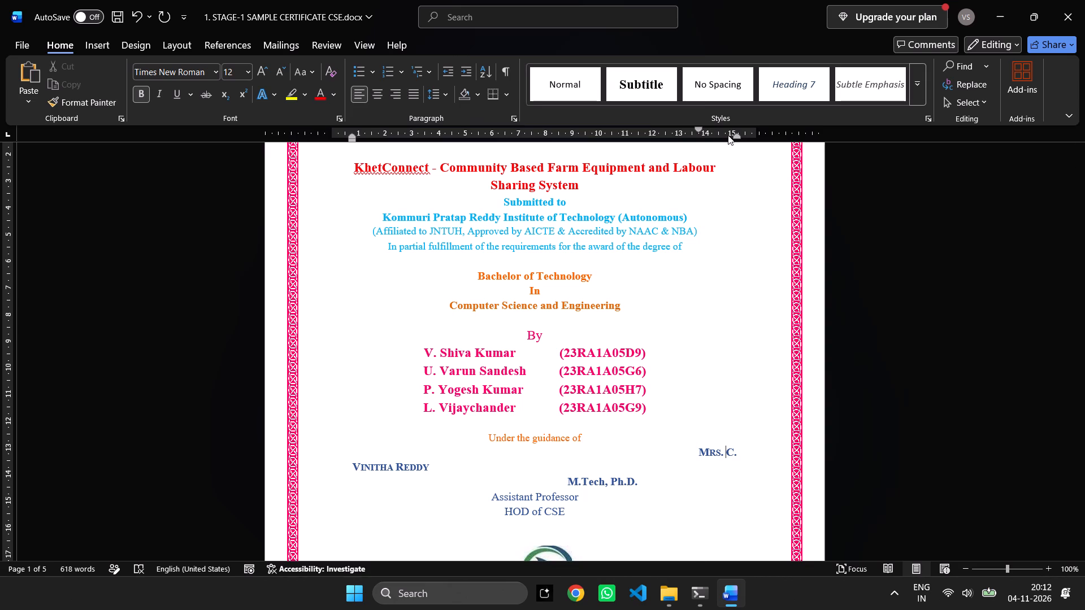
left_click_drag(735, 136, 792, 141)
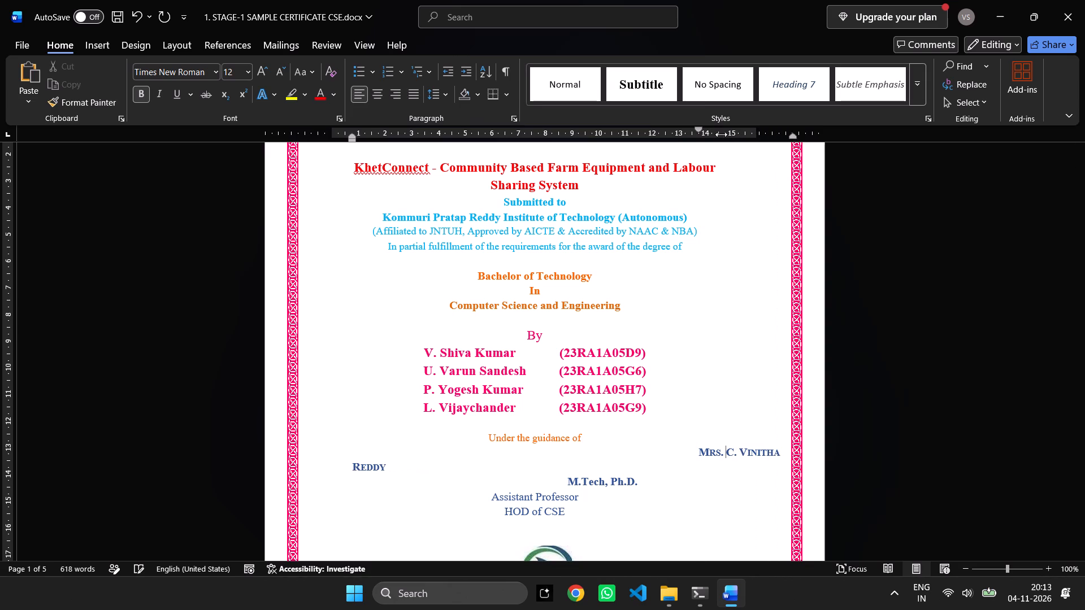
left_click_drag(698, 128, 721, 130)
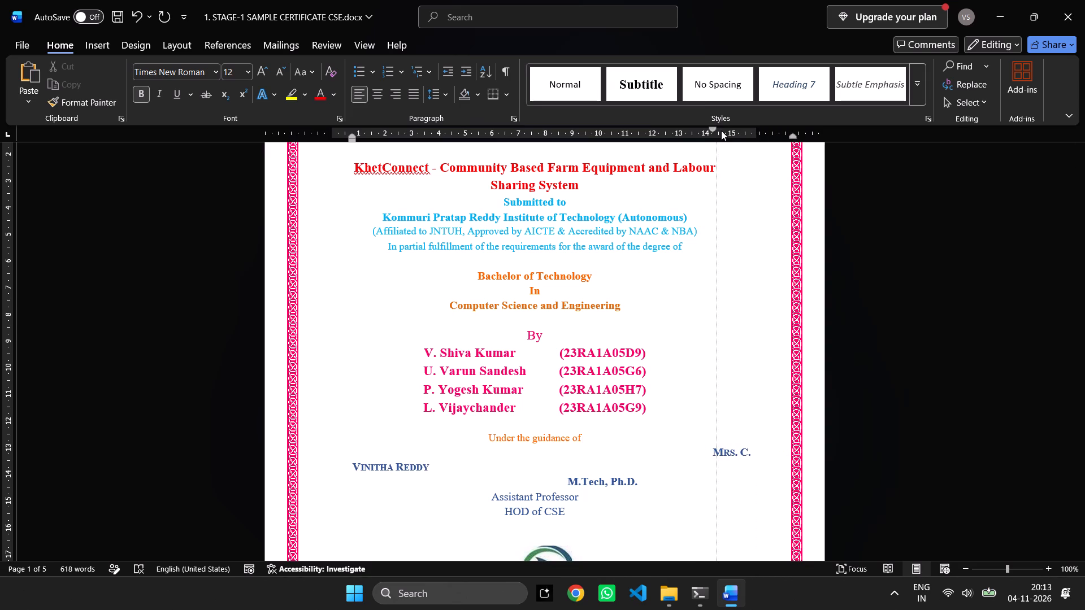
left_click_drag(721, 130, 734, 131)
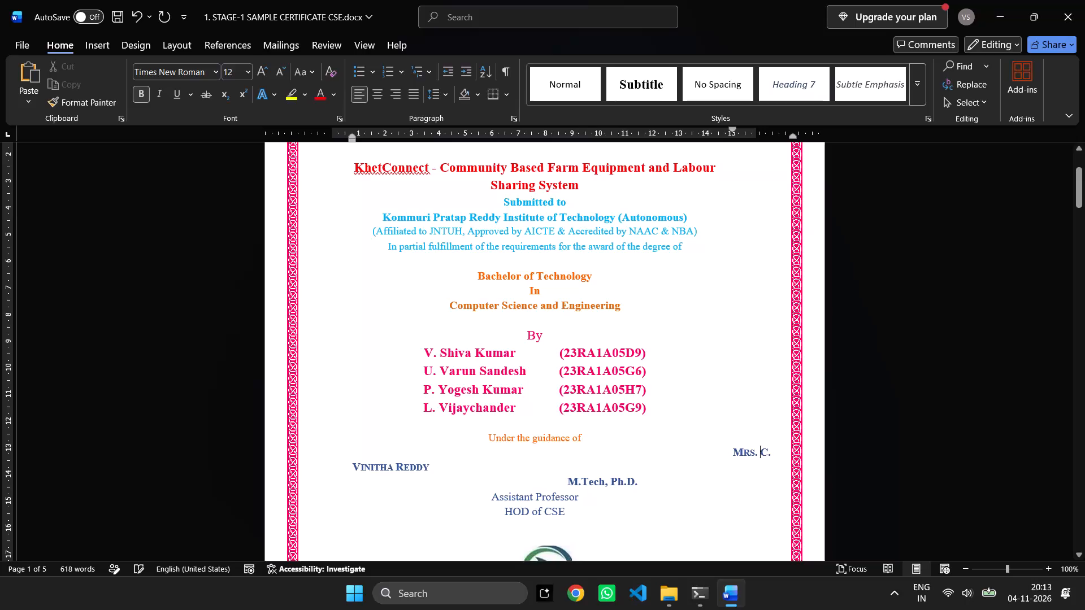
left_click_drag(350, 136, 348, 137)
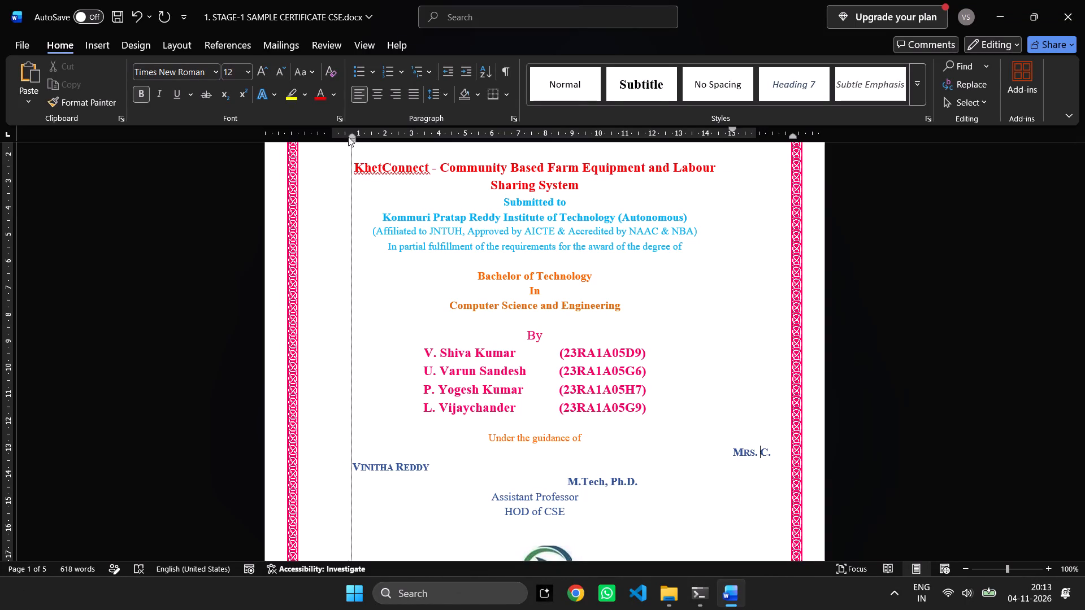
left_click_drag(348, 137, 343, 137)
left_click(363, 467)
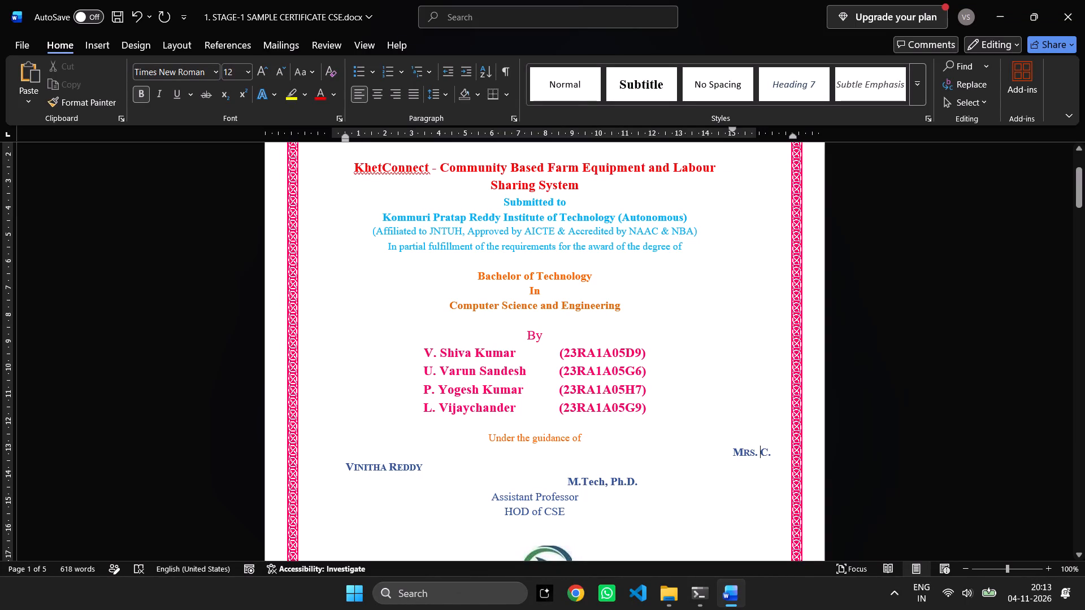
Centre the guide's name line under "Under the guidance of", with left and first-line indents at 1 cm and the right indent at 15 cm.
left_click(379, 99)
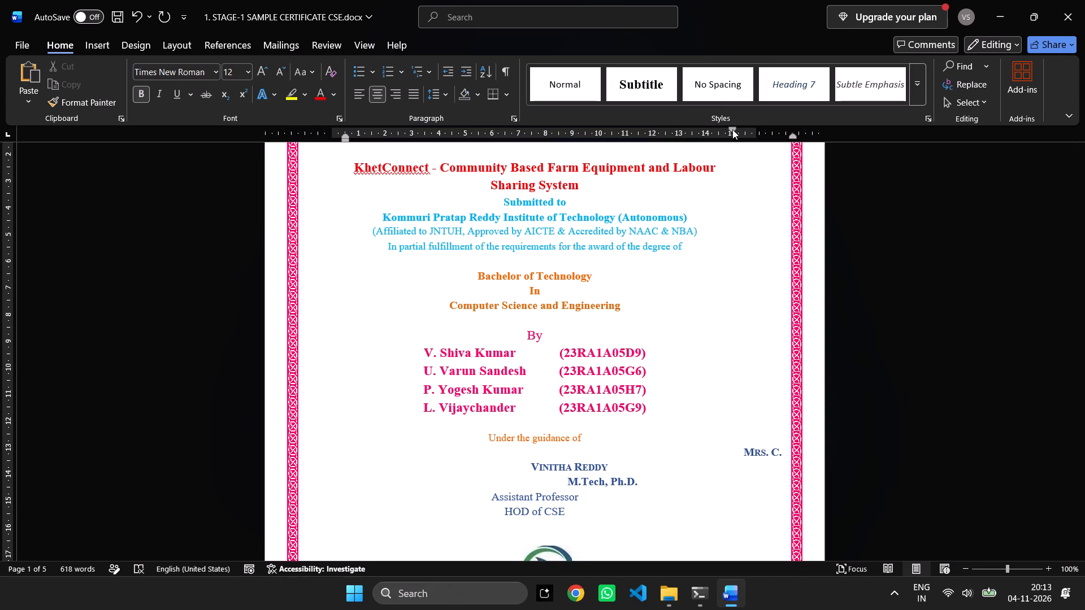
left_click_drag(732, 129, 448, 150)
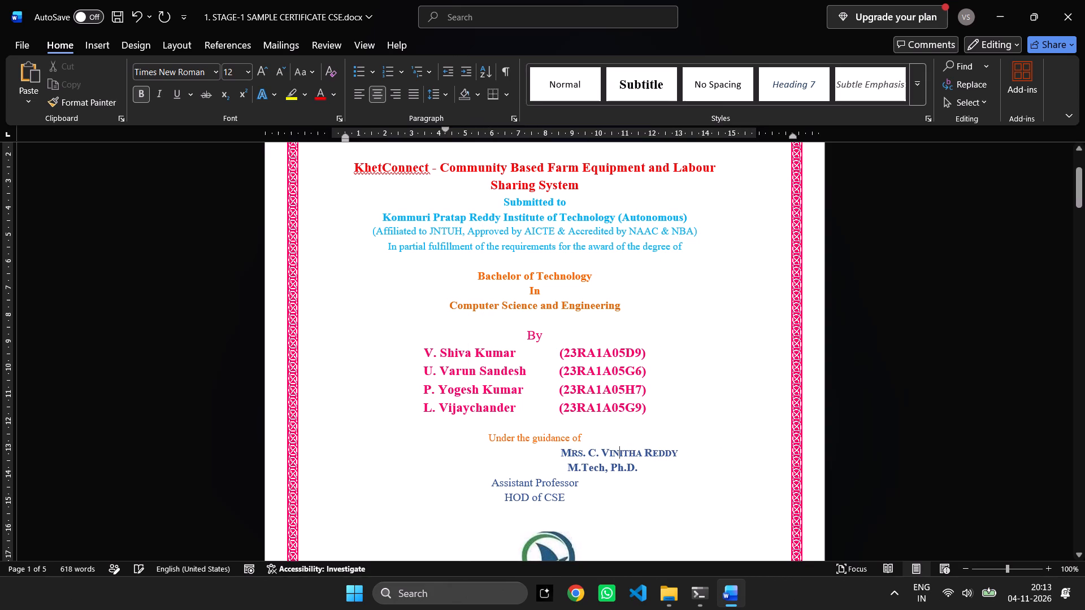
left_click_drag(445, 128, 343, 128)
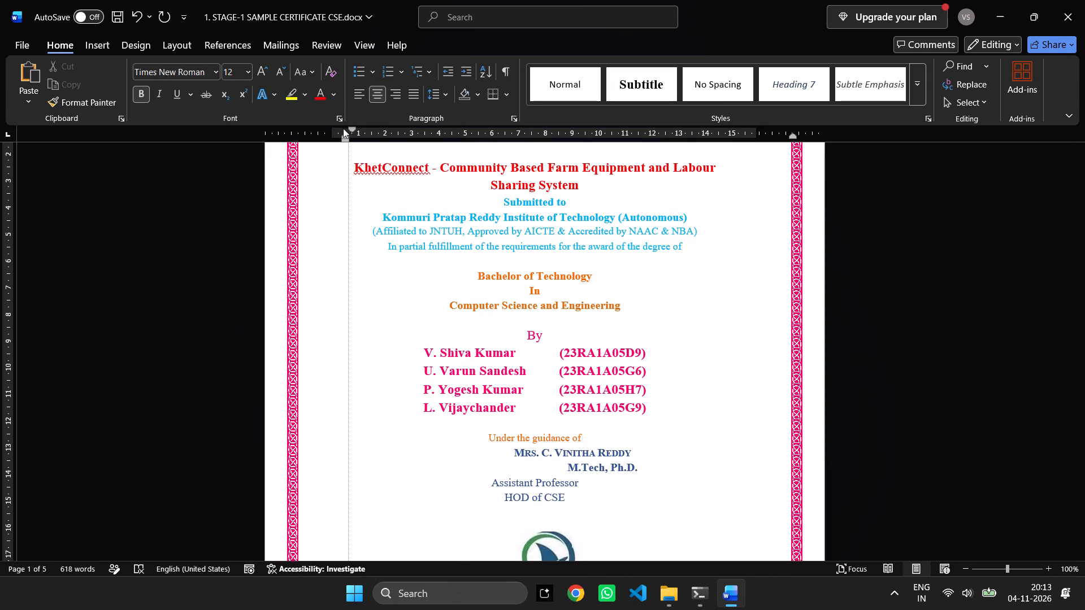
left_click_drag(343, 128, 343, 128)
left_click_drag(346, 140, 505, 151)
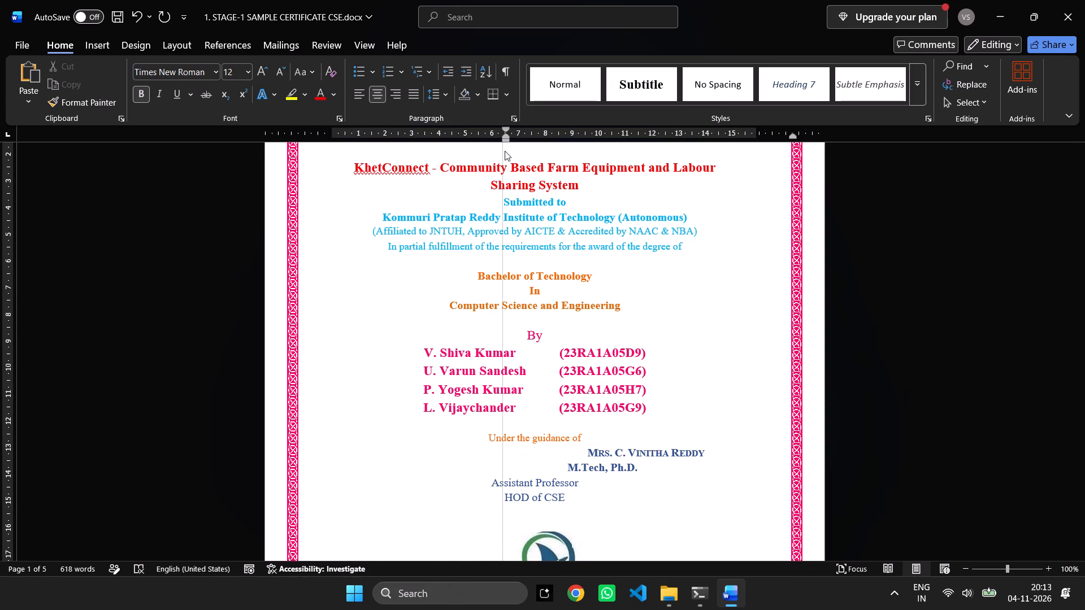
left_click_drag(505, 151, 340, 152)
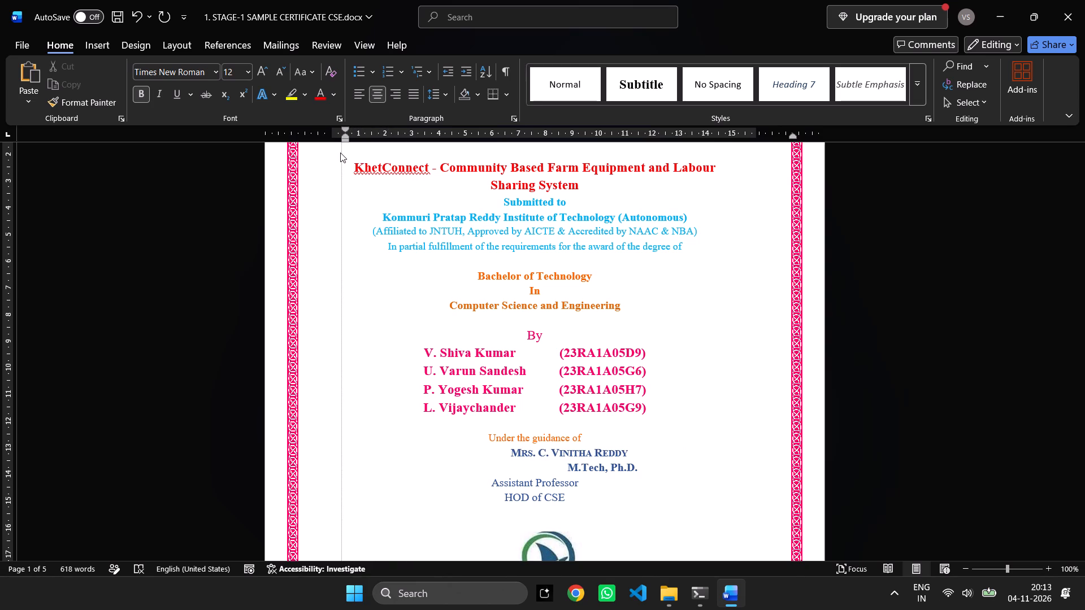
left_click_drag(340, 152, 355, 152)
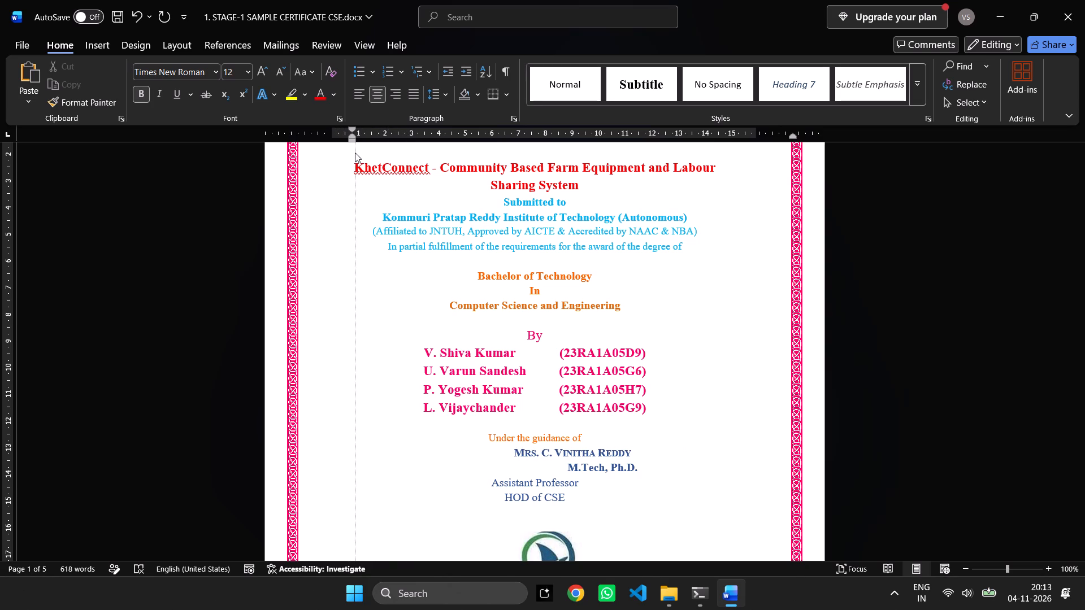
left_click_drag(355, 152, 357, 152)
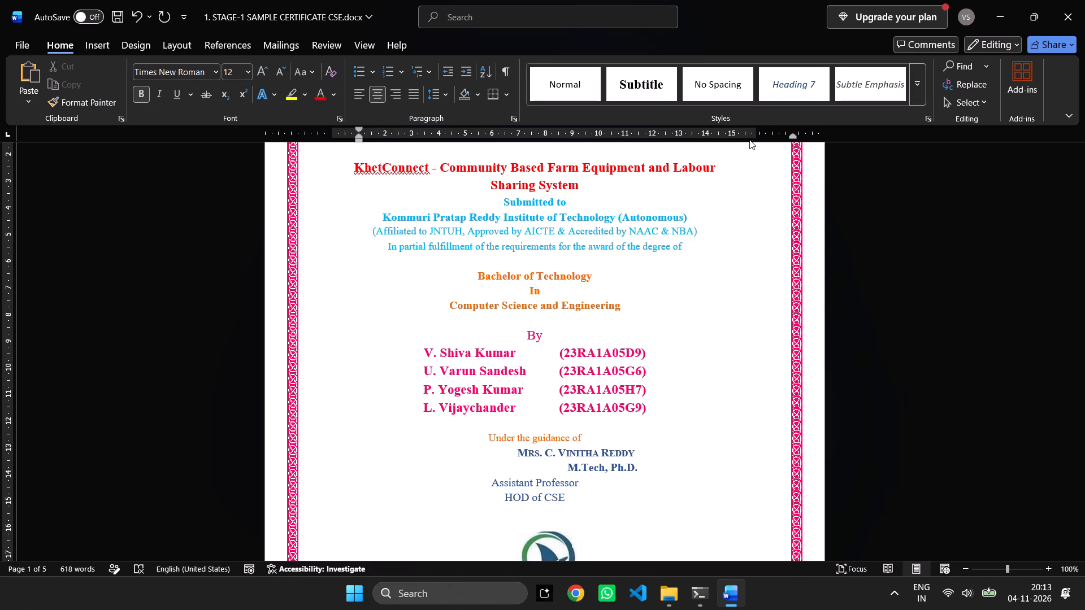
left_click_drag(792, 136, 730, 140)
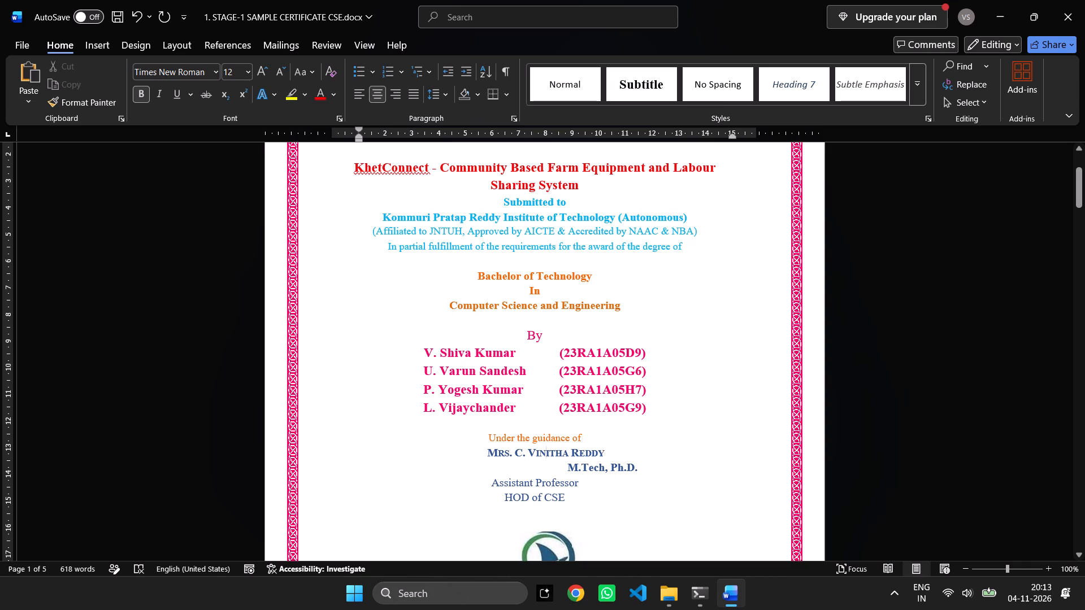
left_click(602, 455)
key("shift+super+s")
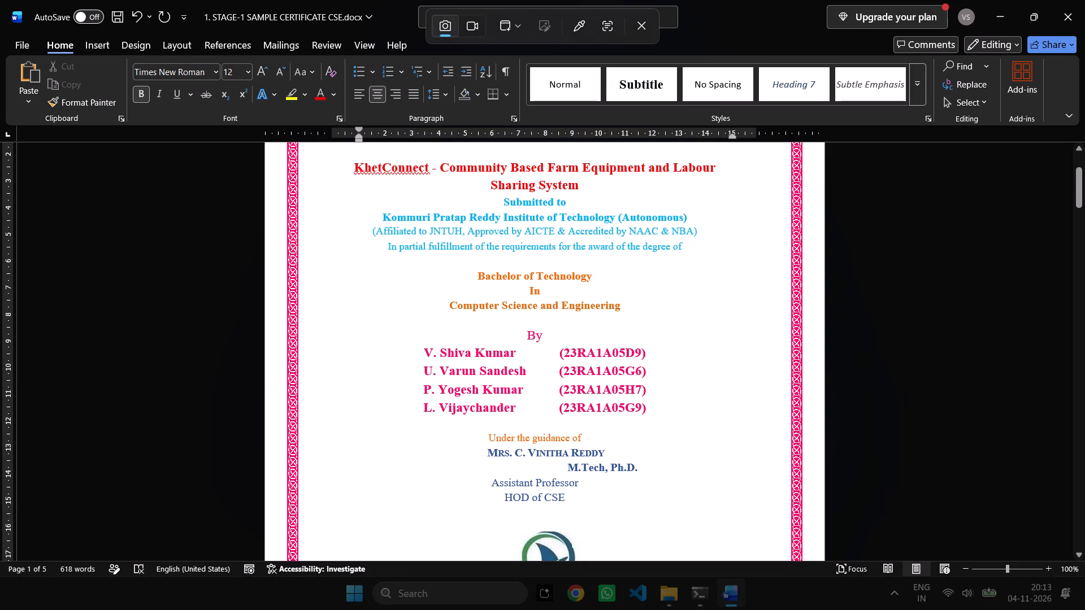
left_click(513, 27)
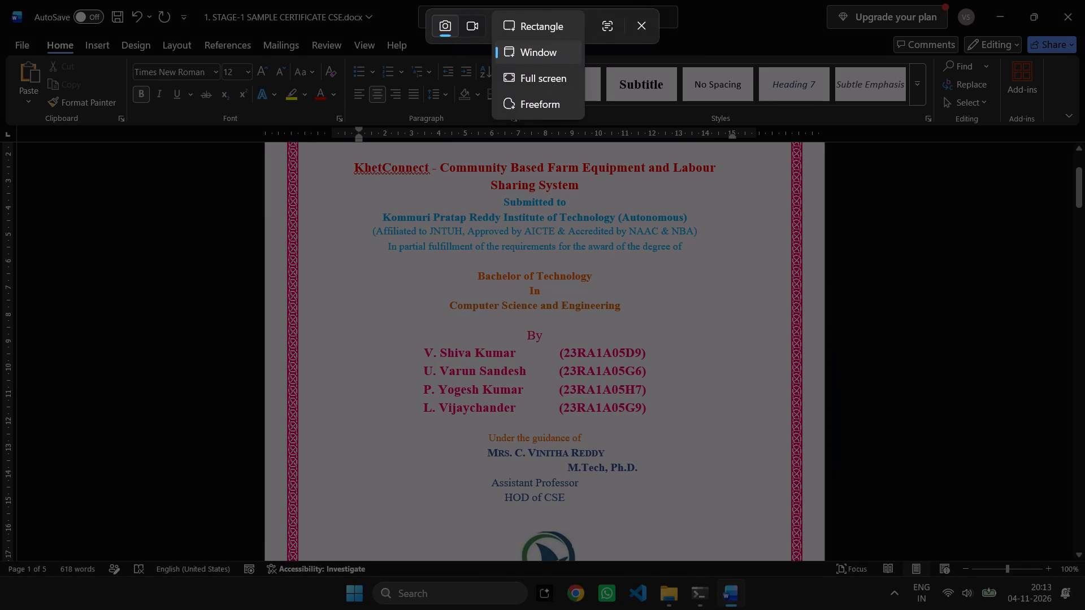
left_click(529, 27)
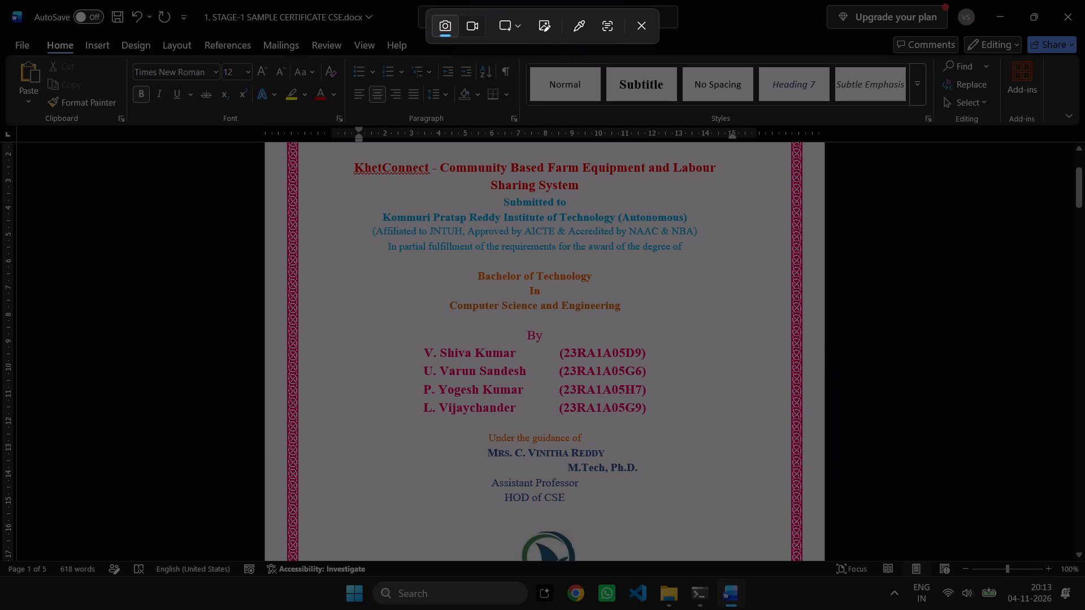
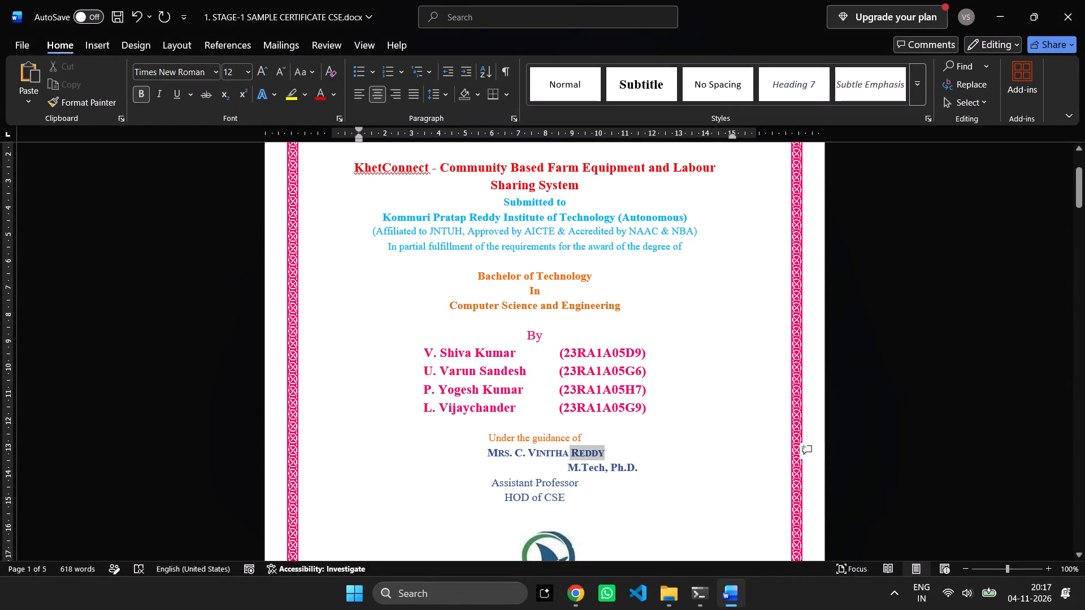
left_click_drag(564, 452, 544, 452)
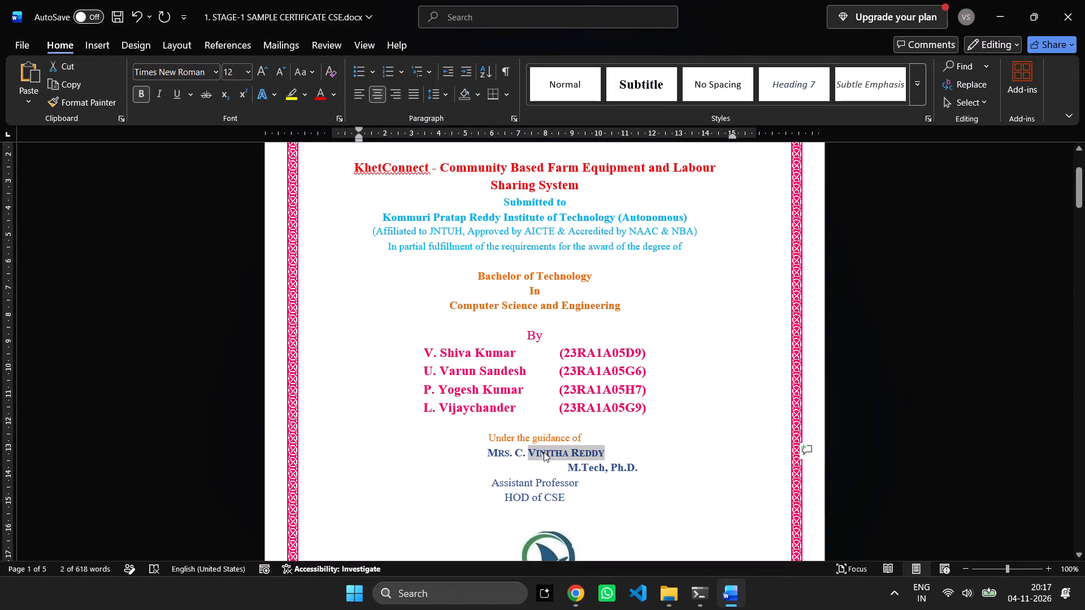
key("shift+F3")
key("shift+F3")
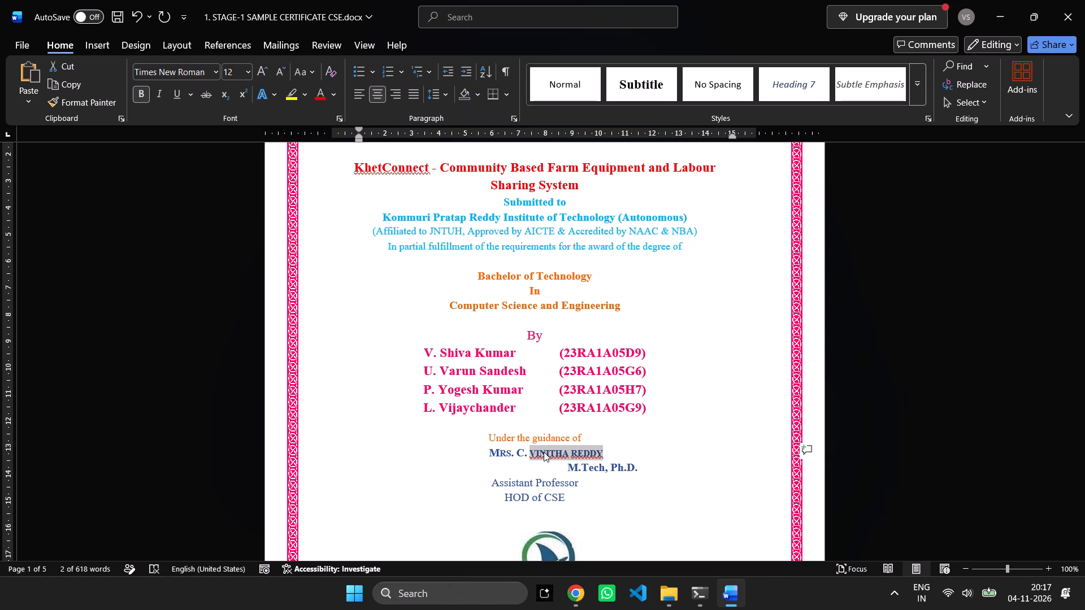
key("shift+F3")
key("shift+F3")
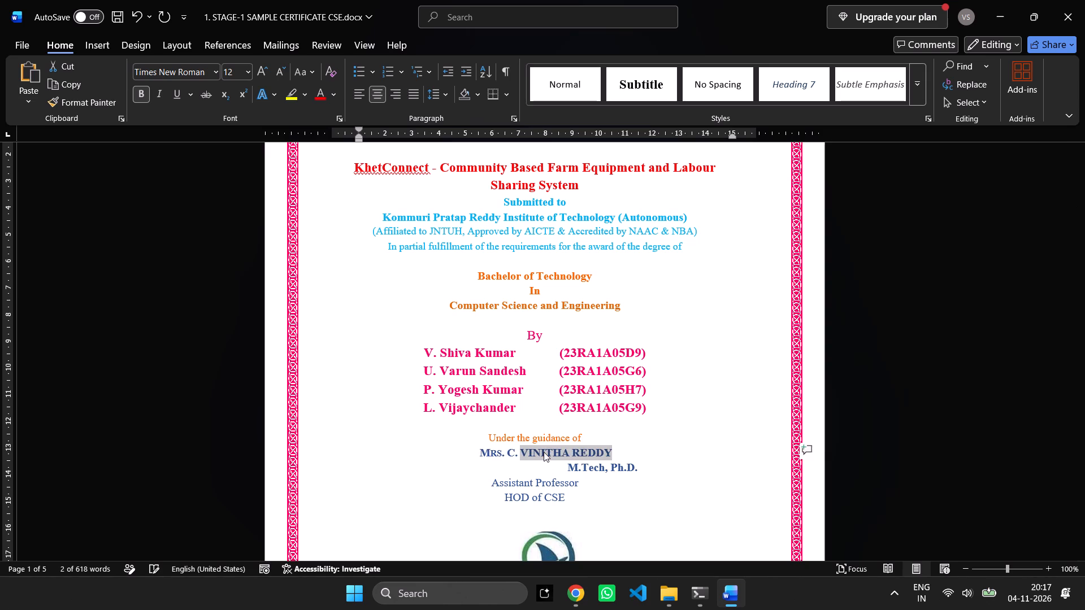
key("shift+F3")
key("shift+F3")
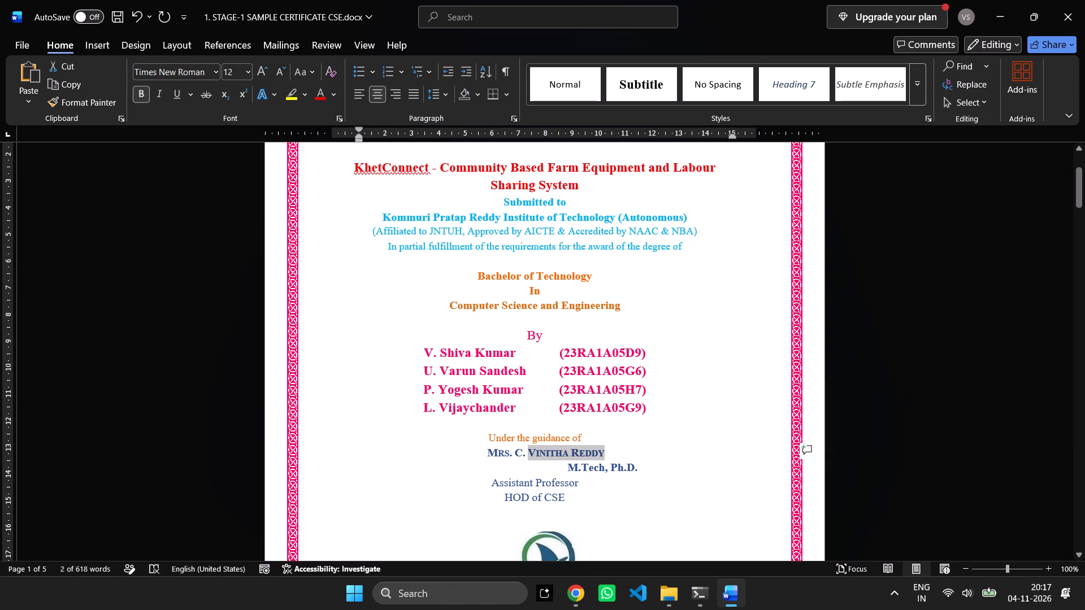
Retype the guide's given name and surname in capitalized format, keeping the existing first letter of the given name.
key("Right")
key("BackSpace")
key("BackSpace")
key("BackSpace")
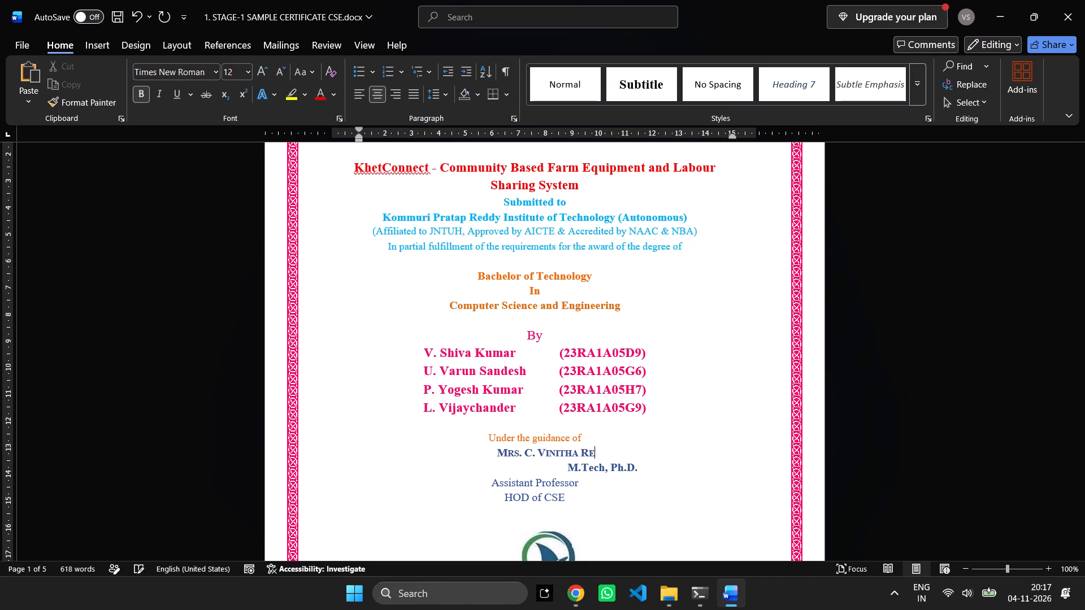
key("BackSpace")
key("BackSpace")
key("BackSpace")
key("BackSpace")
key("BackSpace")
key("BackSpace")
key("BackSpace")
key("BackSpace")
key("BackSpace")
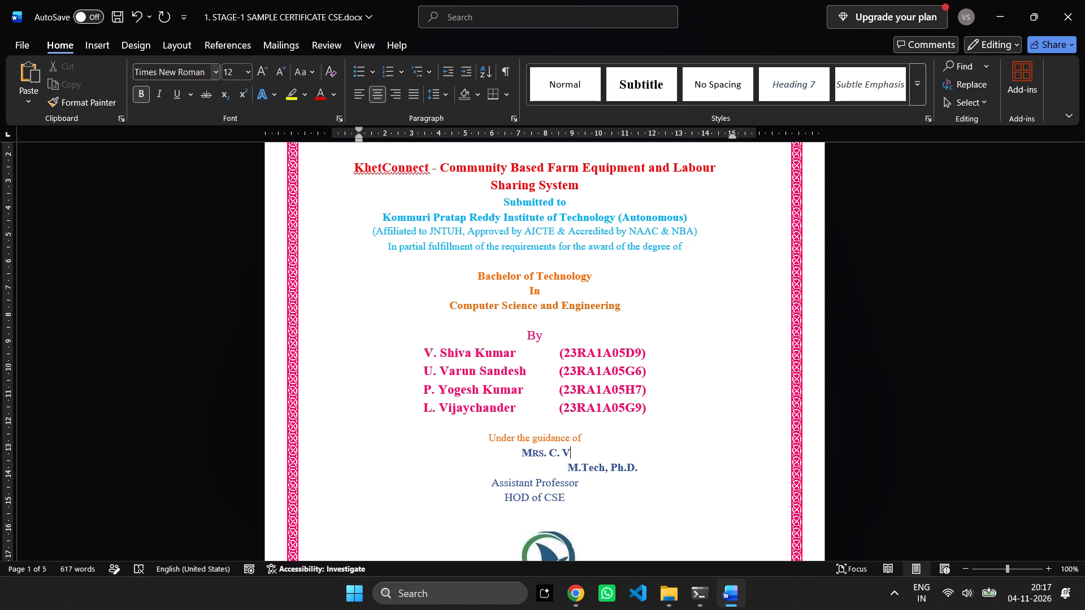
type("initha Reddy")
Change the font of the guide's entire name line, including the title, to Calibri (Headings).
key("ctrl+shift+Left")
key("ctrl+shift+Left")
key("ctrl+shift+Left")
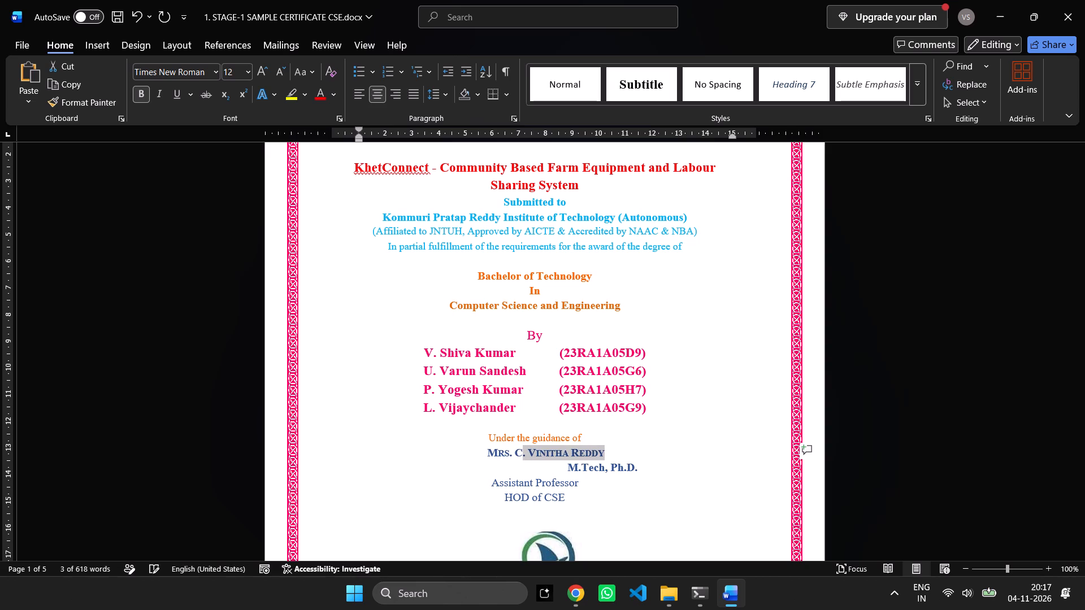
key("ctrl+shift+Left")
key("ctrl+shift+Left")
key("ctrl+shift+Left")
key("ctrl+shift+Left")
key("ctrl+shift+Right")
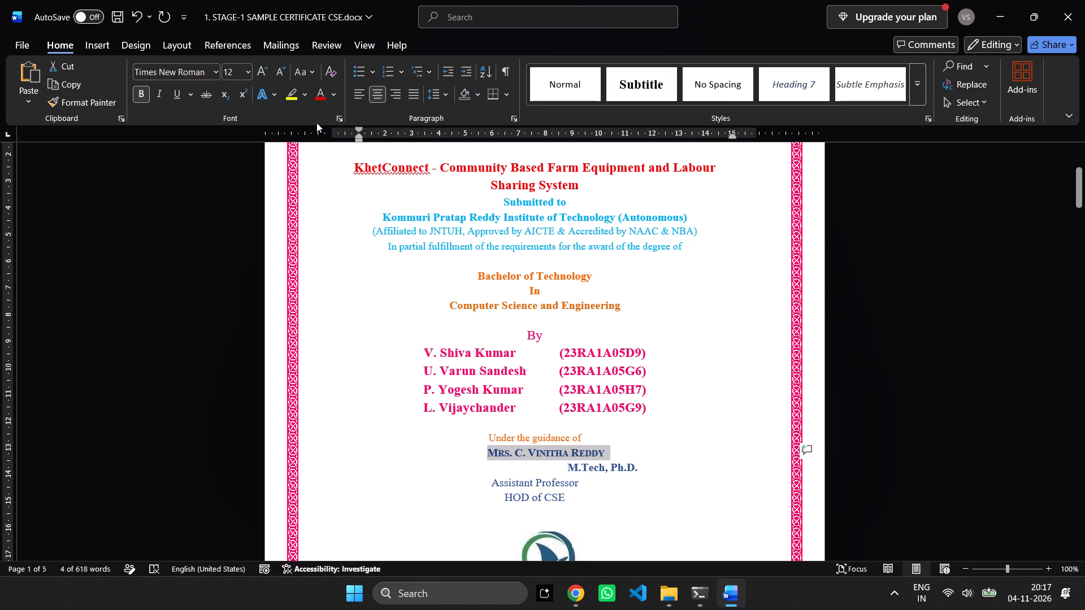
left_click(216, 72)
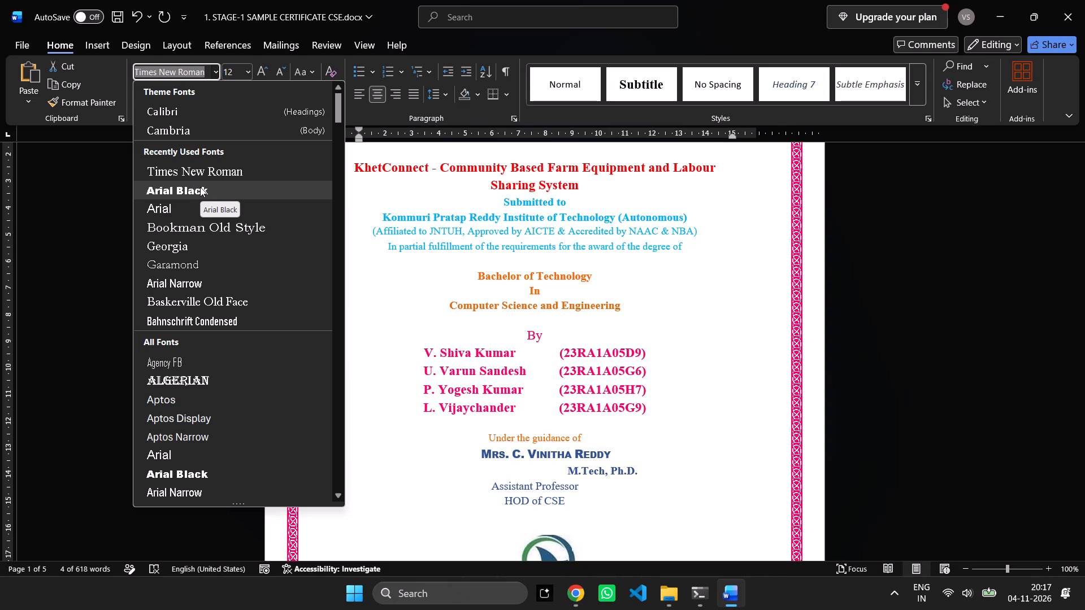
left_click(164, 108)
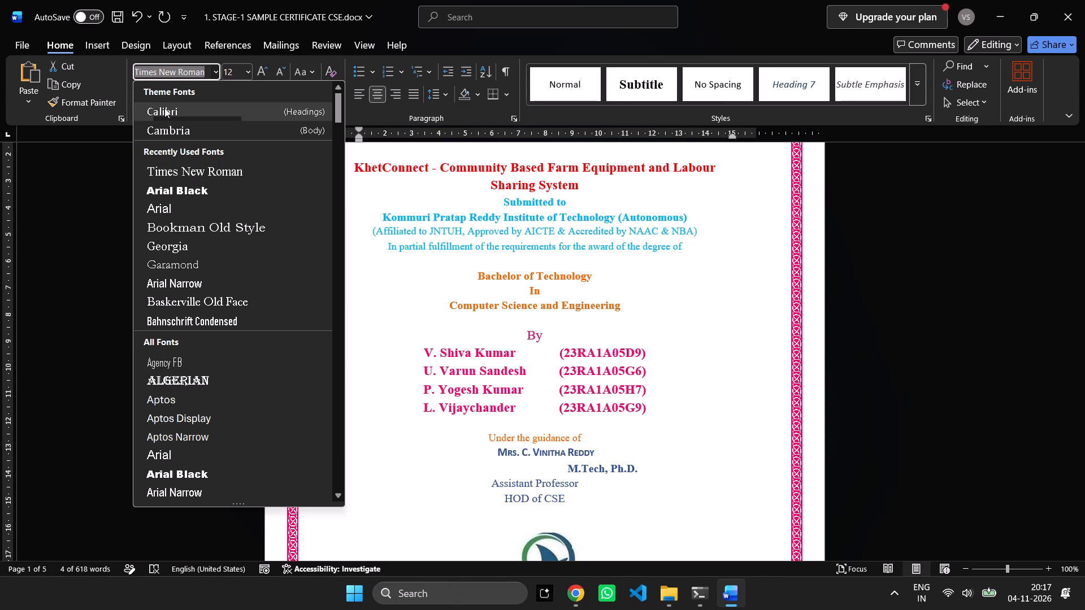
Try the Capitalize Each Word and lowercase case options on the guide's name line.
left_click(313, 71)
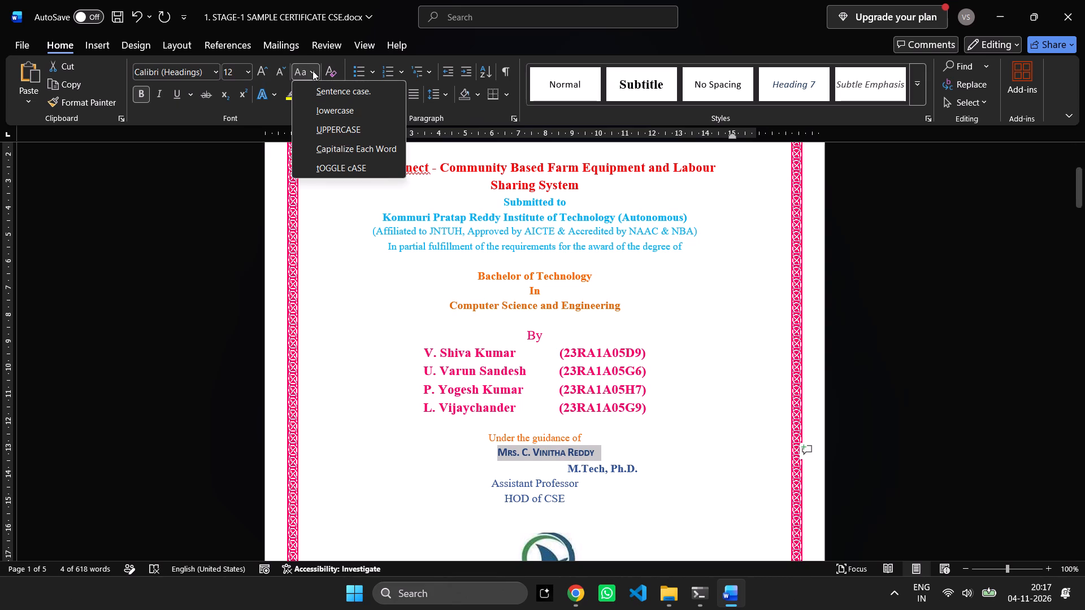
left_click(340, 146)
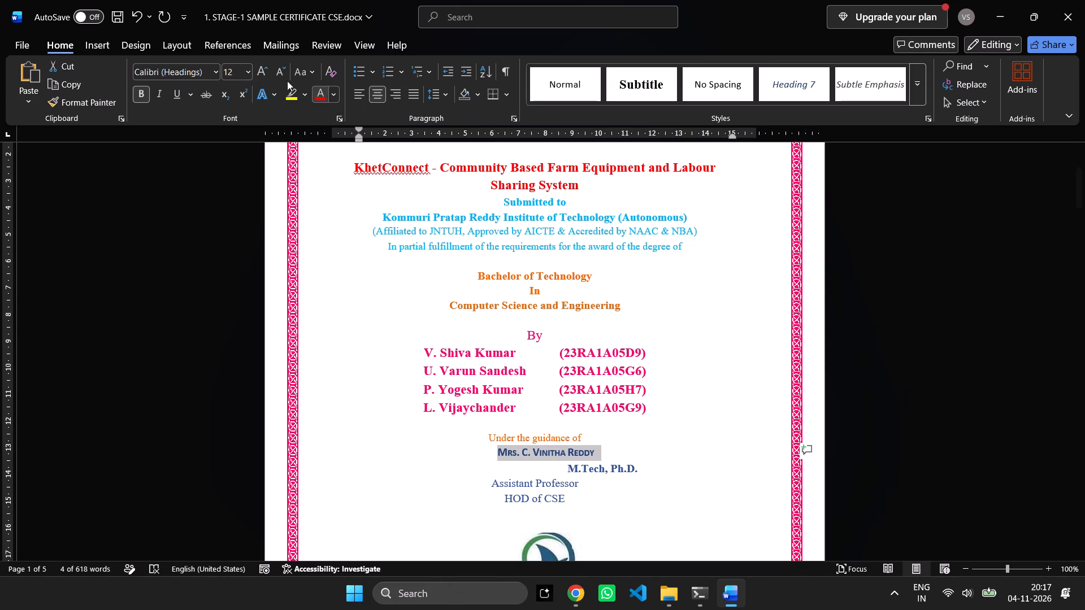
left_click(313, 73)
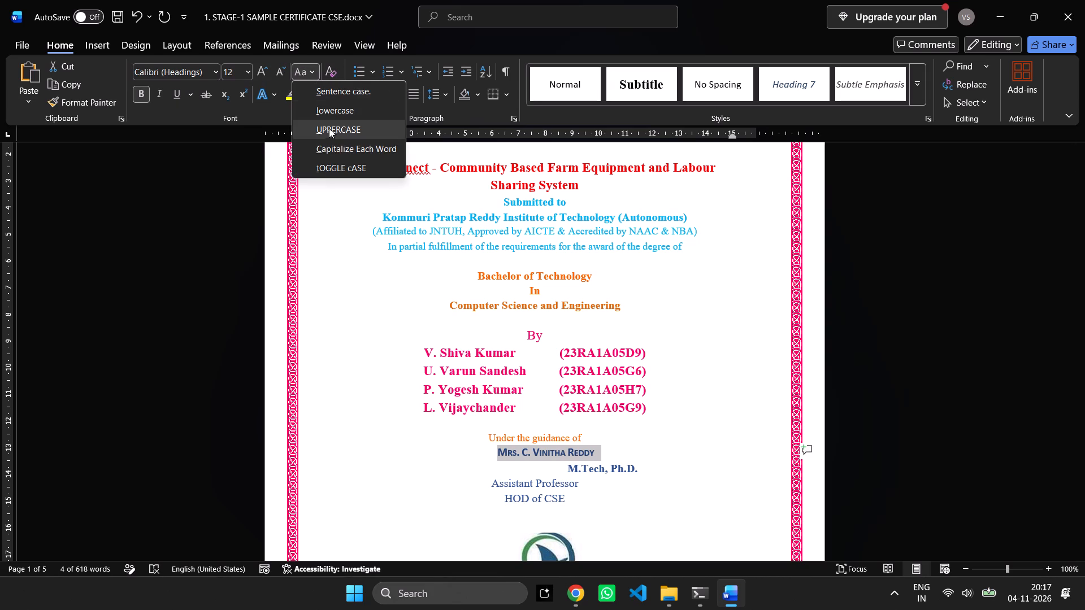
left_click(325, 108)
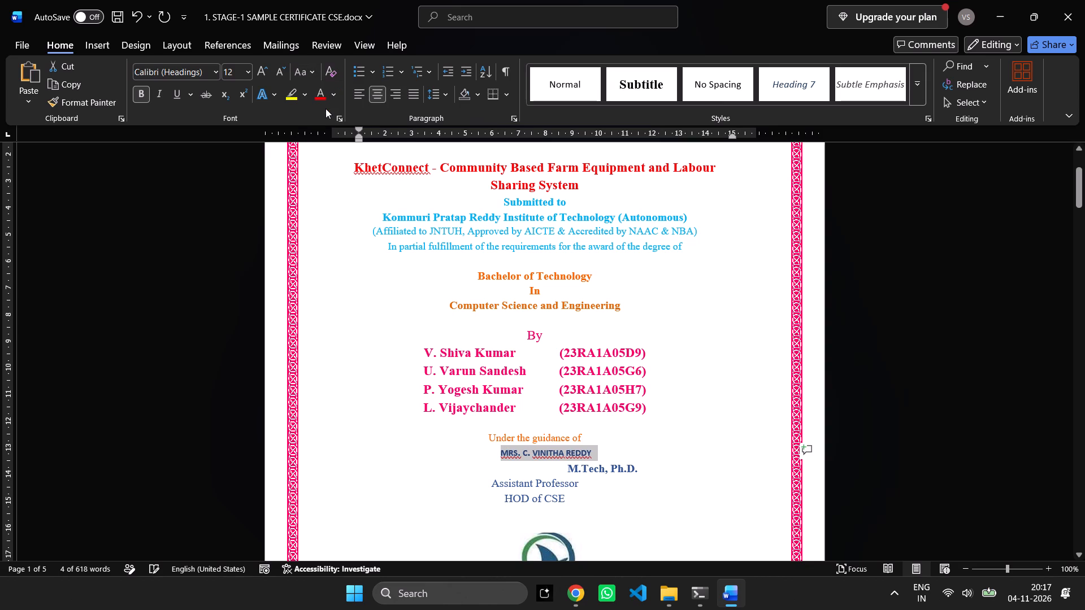
Delete the guide's entire name line above "M.Tech, Ph.D.".
key("BackSpace")
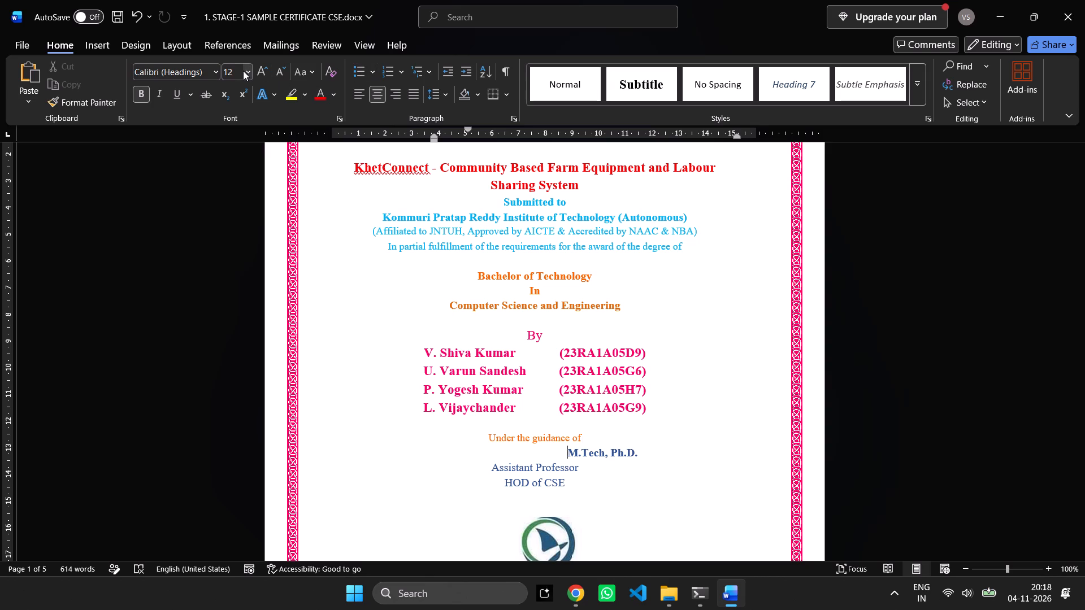
Copy the formatting of the "M.Tech, Ph.D." line onto "Computer Science and Engineering" with Format Painter.
left_click(76, 106)
left_click(206, 304)
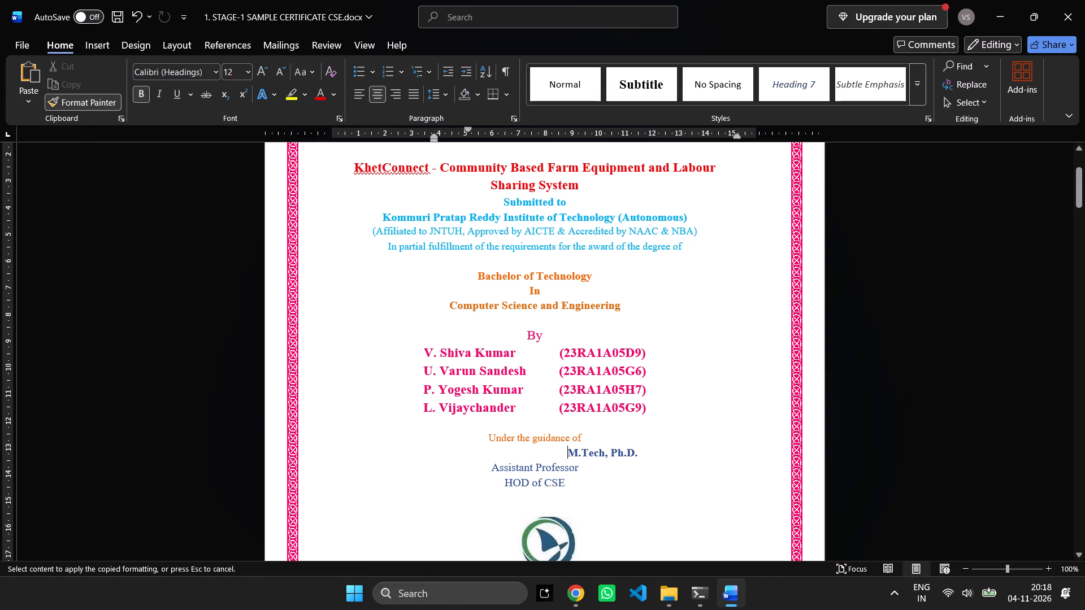
left_click(231, 364)
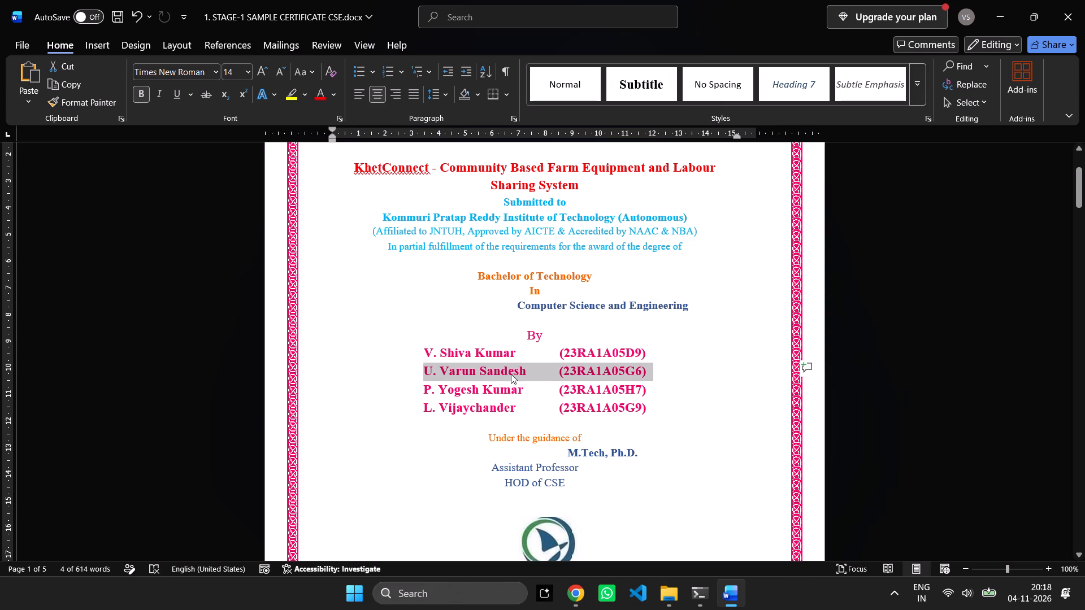
Shift the left indent of the "Computer Science and Engineering" line to about -1.3 cm, centring it under "In".
left_click(506, 298)
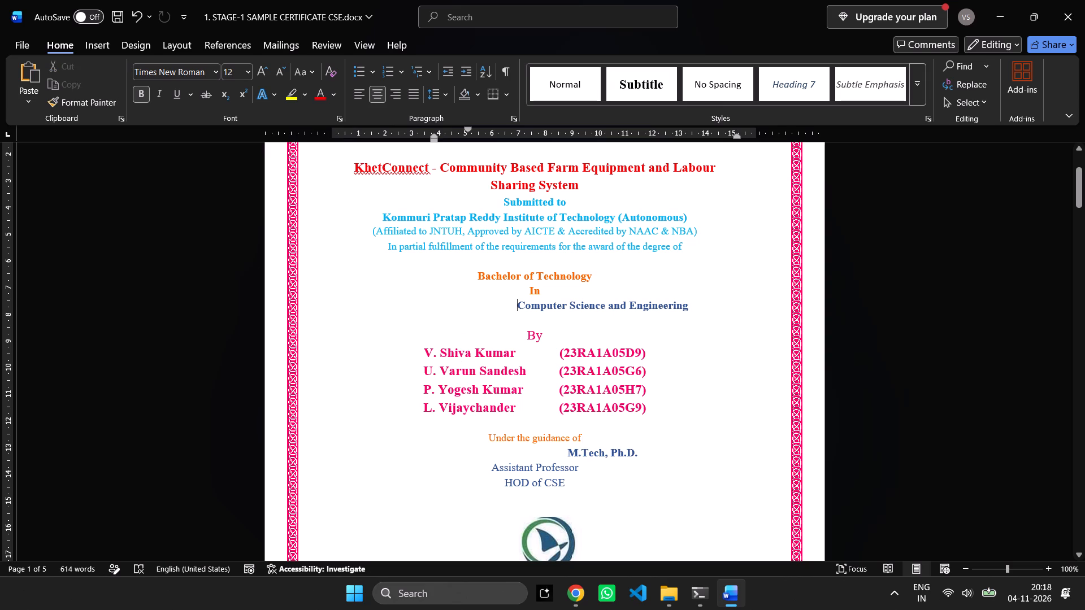
left_click_drag(434, 138, 333, 140)
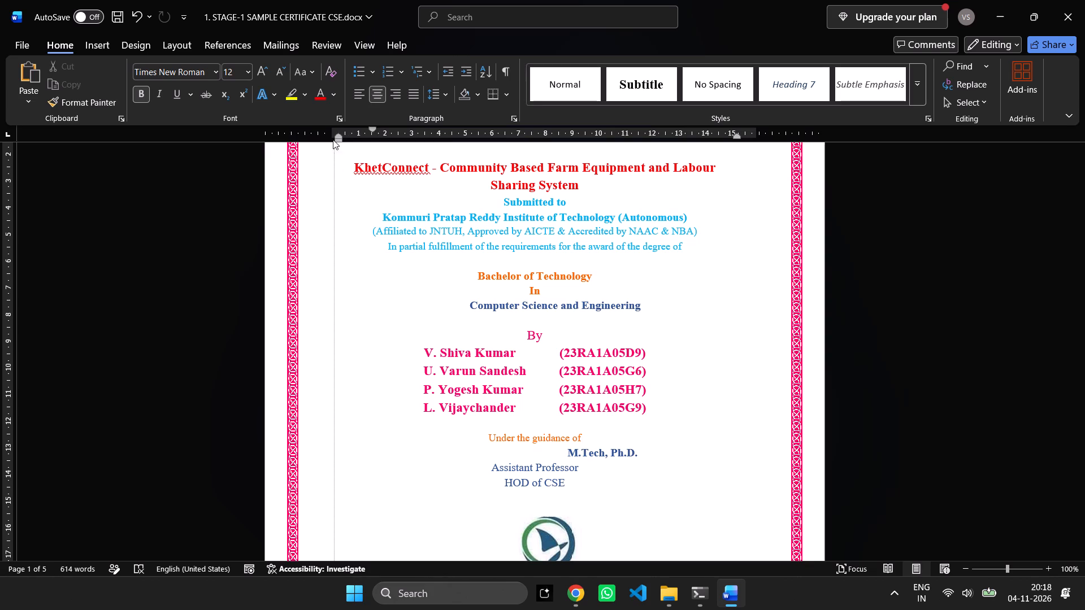
left_click_drag(333, 140, 296, 136)
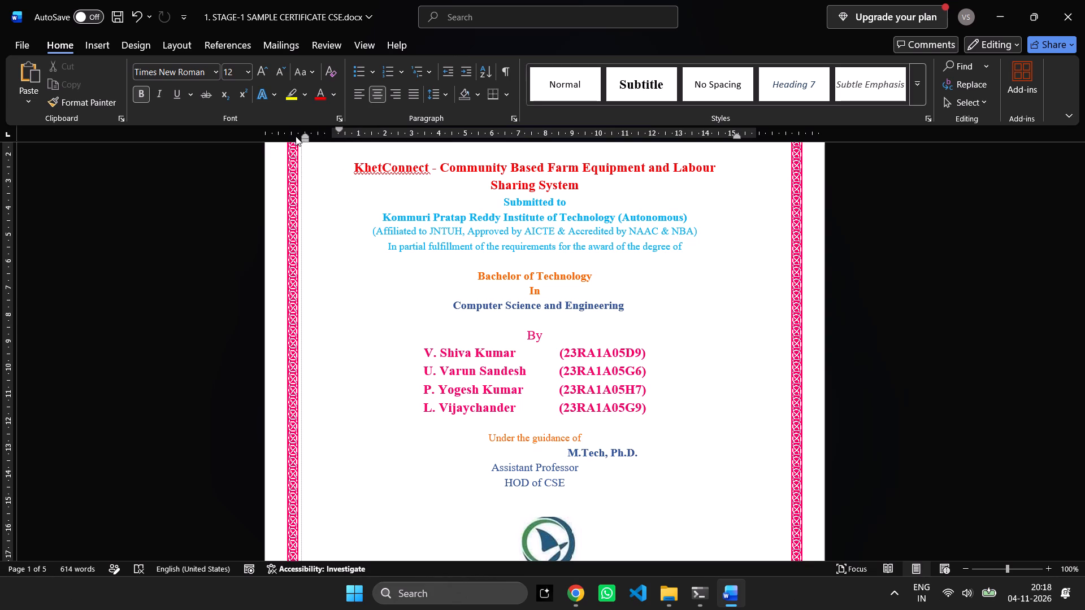
left_click_drag(296, 136, 295, 136)
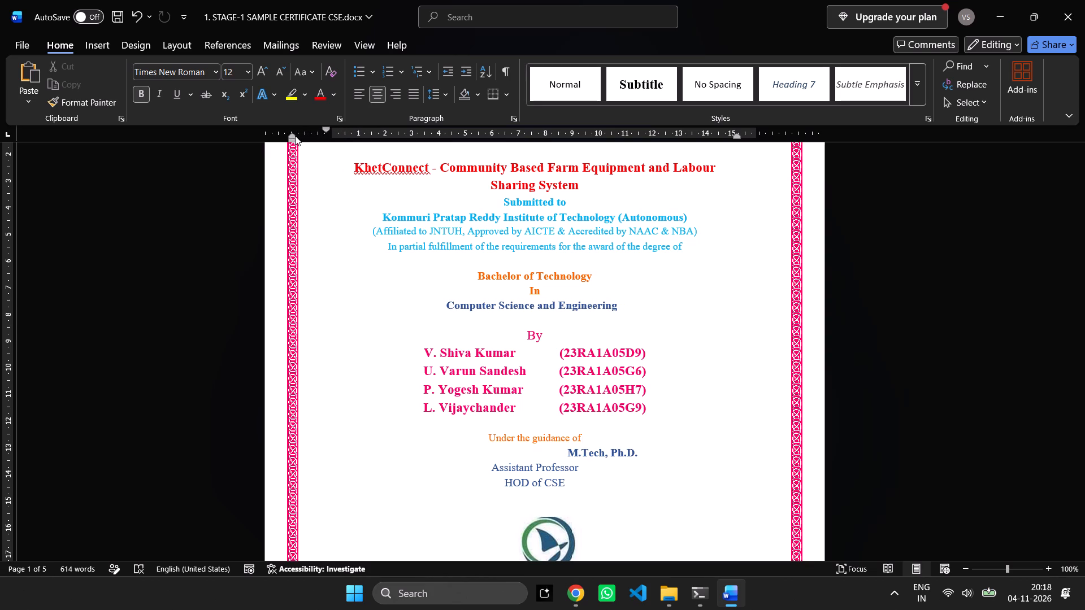
left_click_drag(295, 136, 295, 135)
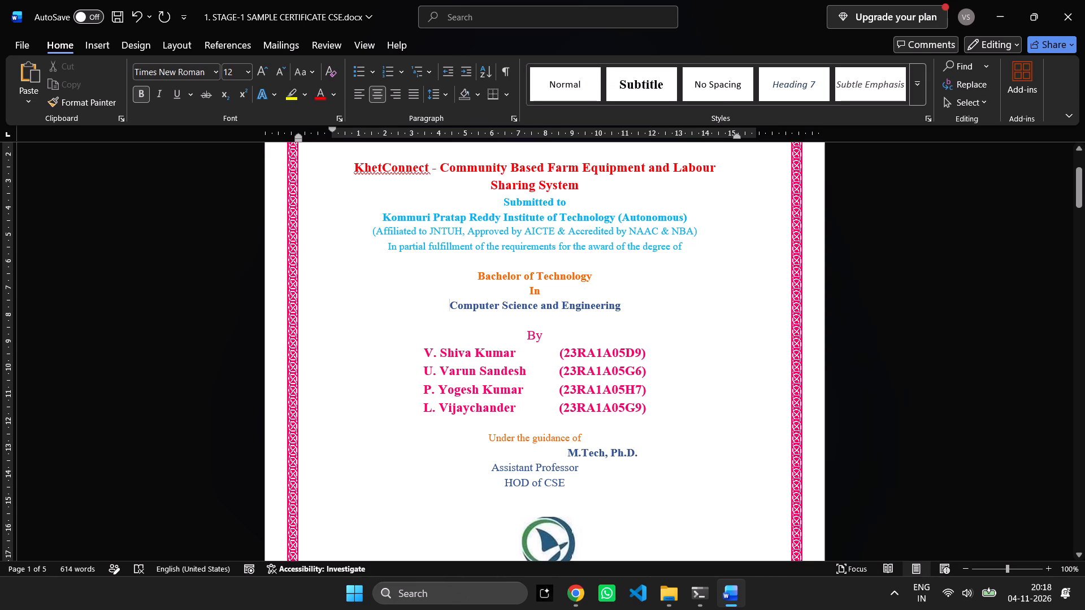
Enter the guide's name with the title "Mrs." in capitalized format on its own line above "M.Tech, Ph.D.".
left_click(557, 448)
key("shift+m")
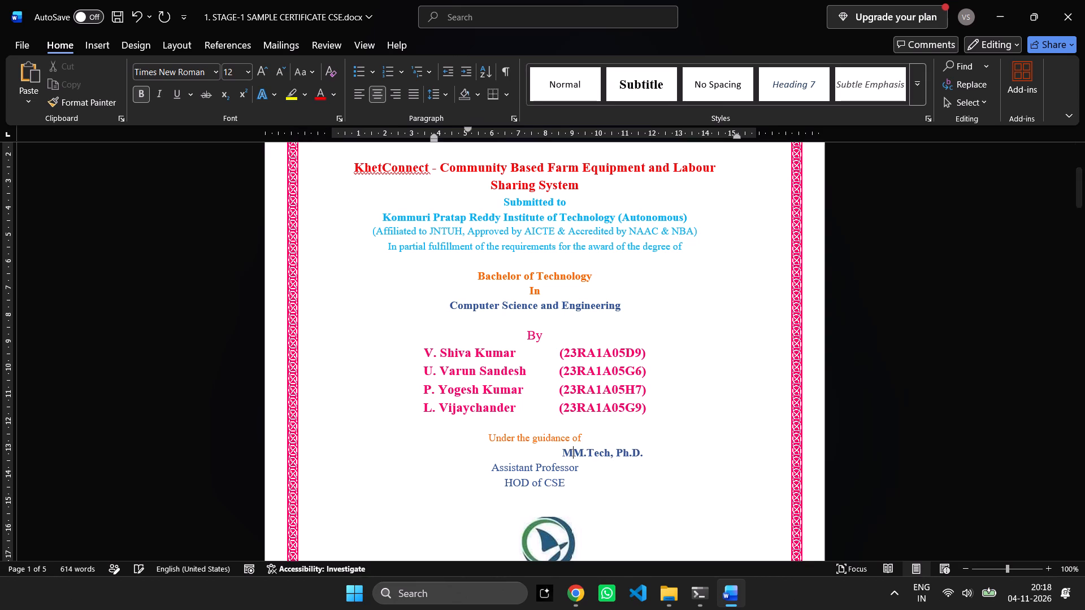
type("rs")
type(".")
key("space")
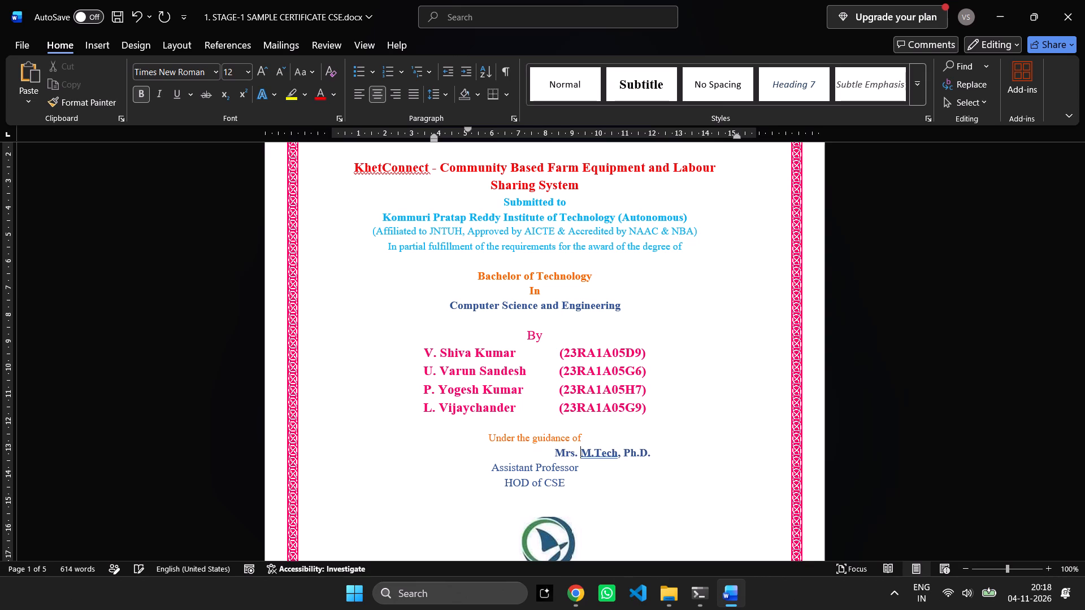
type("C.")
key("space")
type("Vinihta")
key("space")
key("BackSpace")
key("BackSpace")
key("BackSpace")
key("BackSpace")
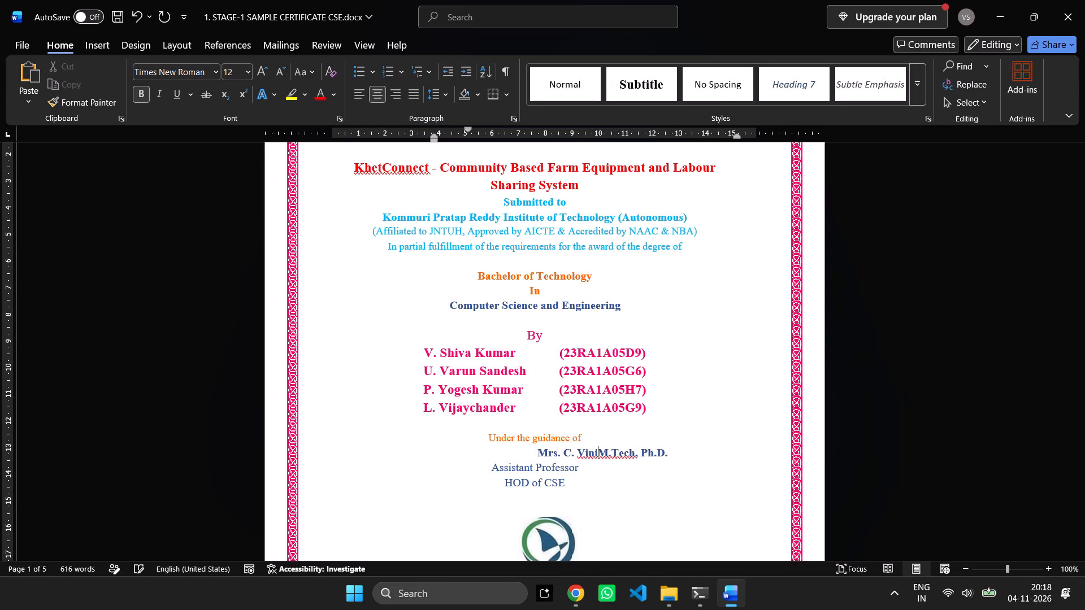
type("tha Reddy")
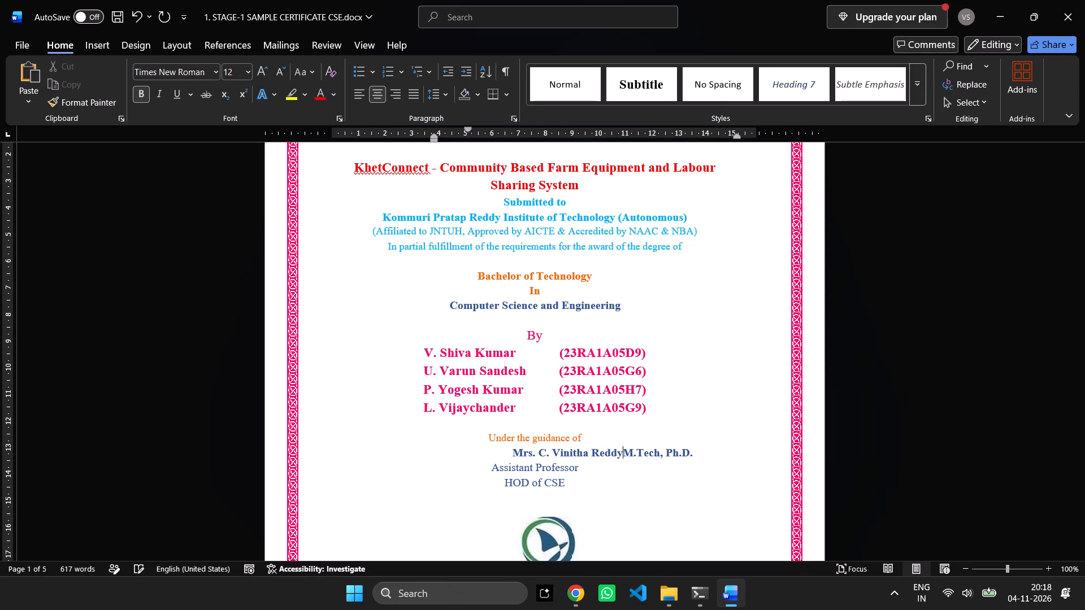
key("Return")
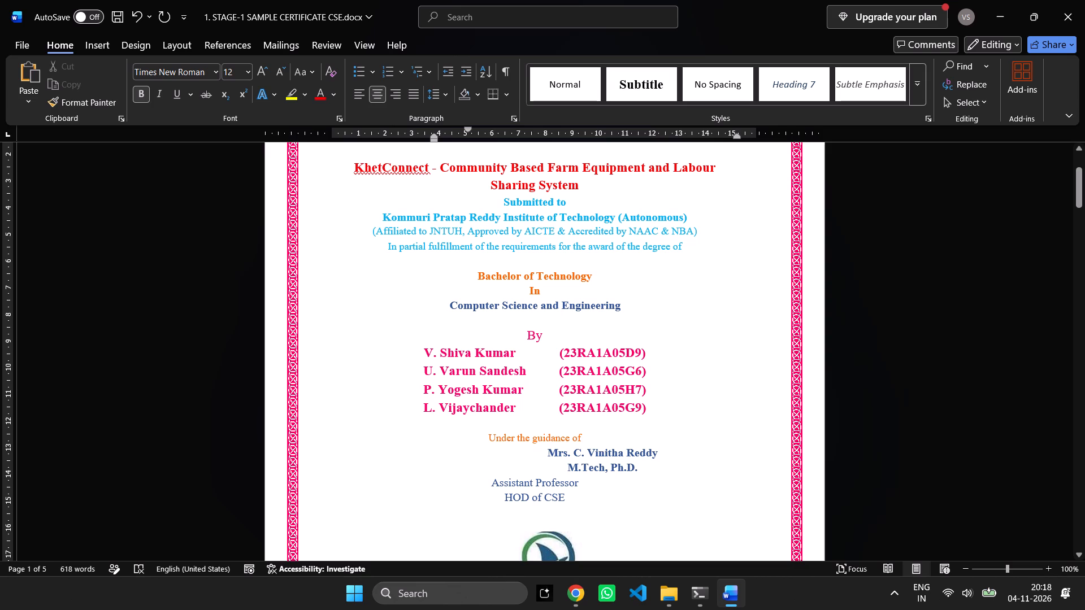
Shift the left indent of the guide's name line to about -0.75 cm, placing it beneath "Under the guidance of".
left_click(545, 450)
left_click_drag(436, 141, 323, 123)
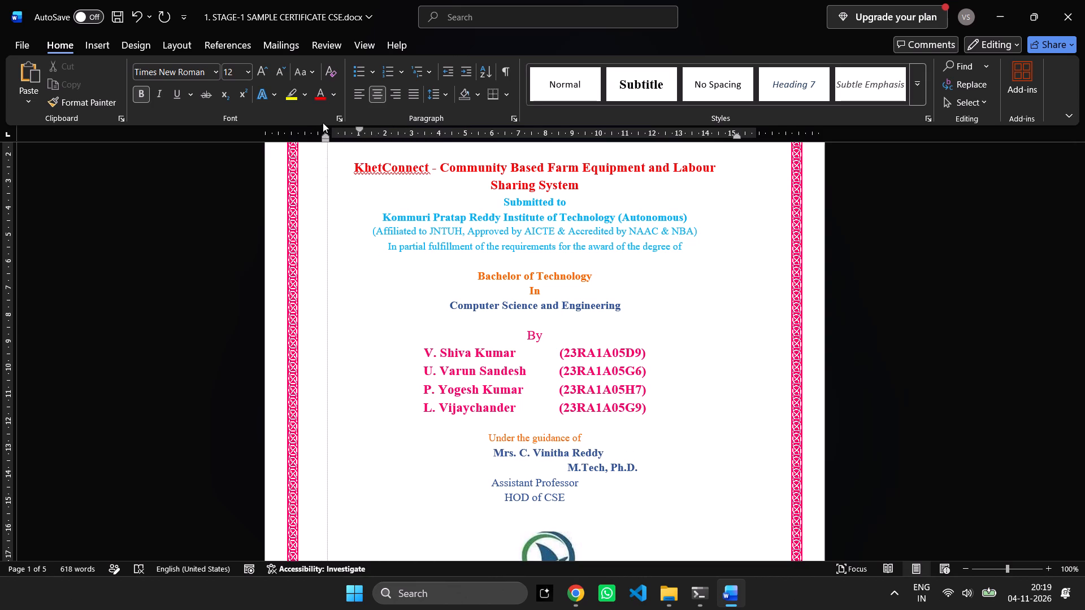
left_click_drag(323, 123, 304, 119)
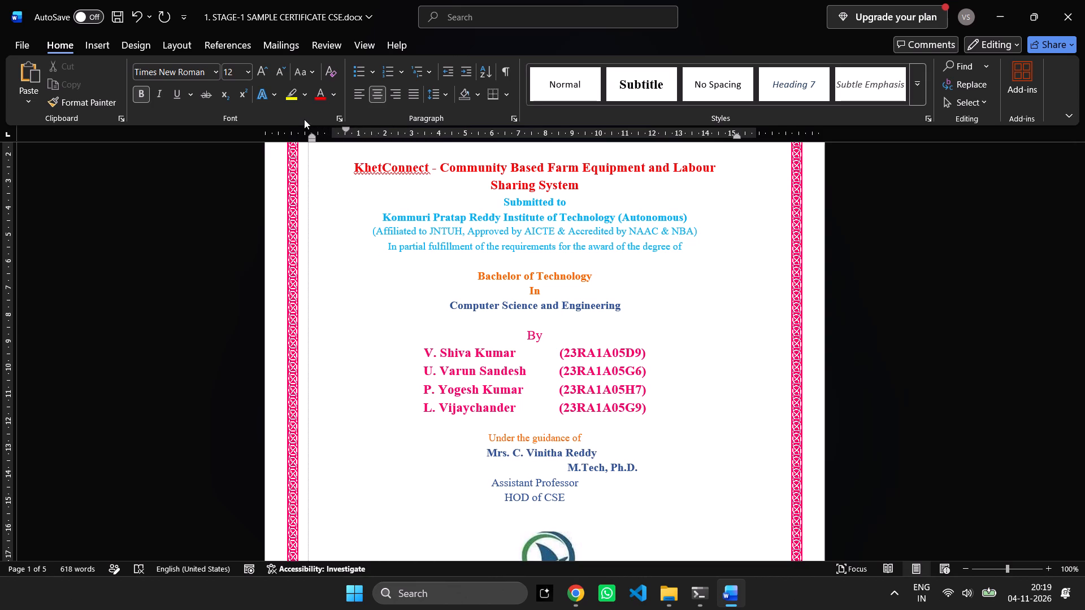
left_click_drag(304, 119, 314, 117)
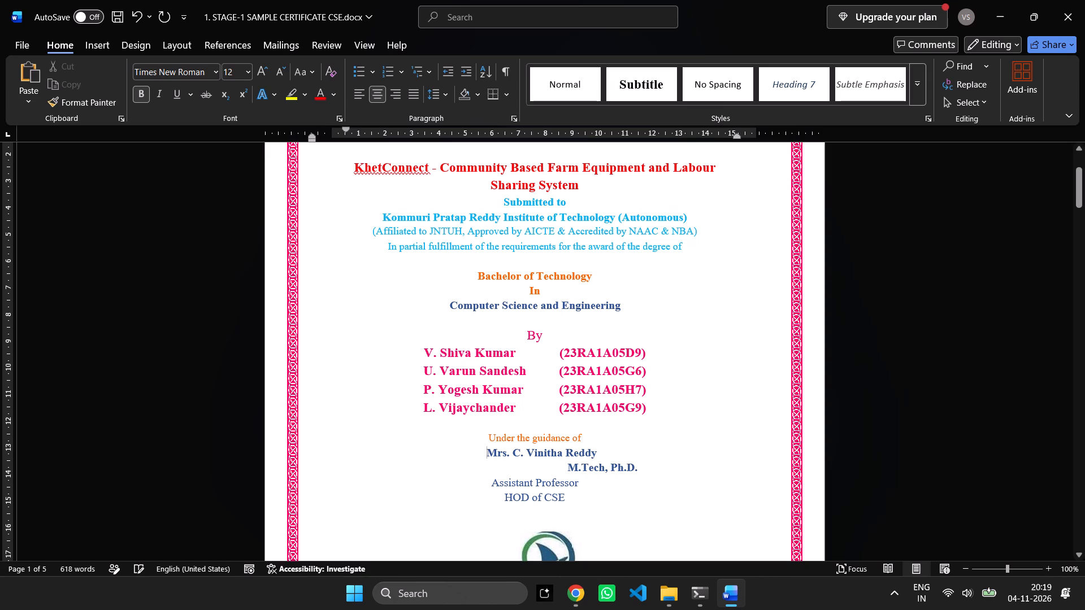
Delete the "HOD of CSE" line below "Assistant Professor", including its line break.
left_click(576, 497)
key("BackSpace")
key("BackSpace")
key("BackSpace")
key("BackSpace")
key("BackSpace")
key("BackSpace")
key("BackSpace")
key("BackSpace")
key("BackSpace")
key("BackSpace")
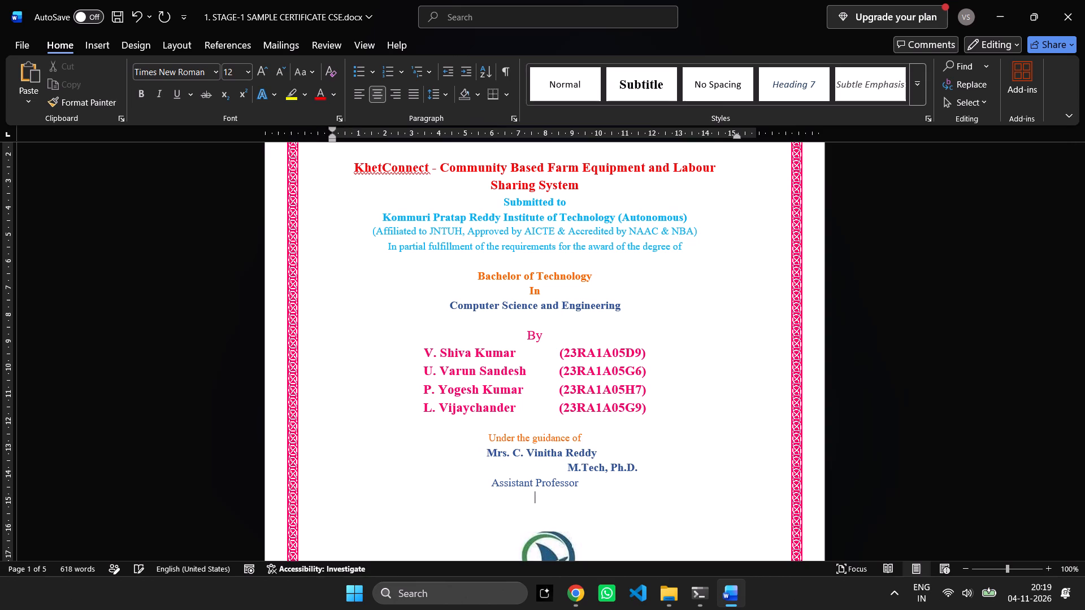
key("BackSpace")
key("BackSpace")
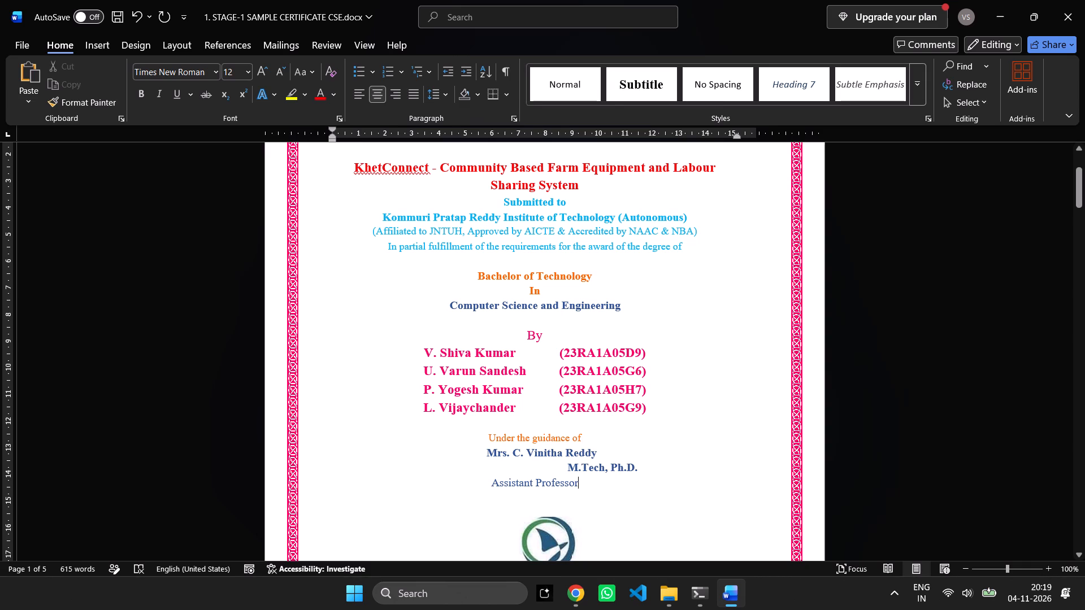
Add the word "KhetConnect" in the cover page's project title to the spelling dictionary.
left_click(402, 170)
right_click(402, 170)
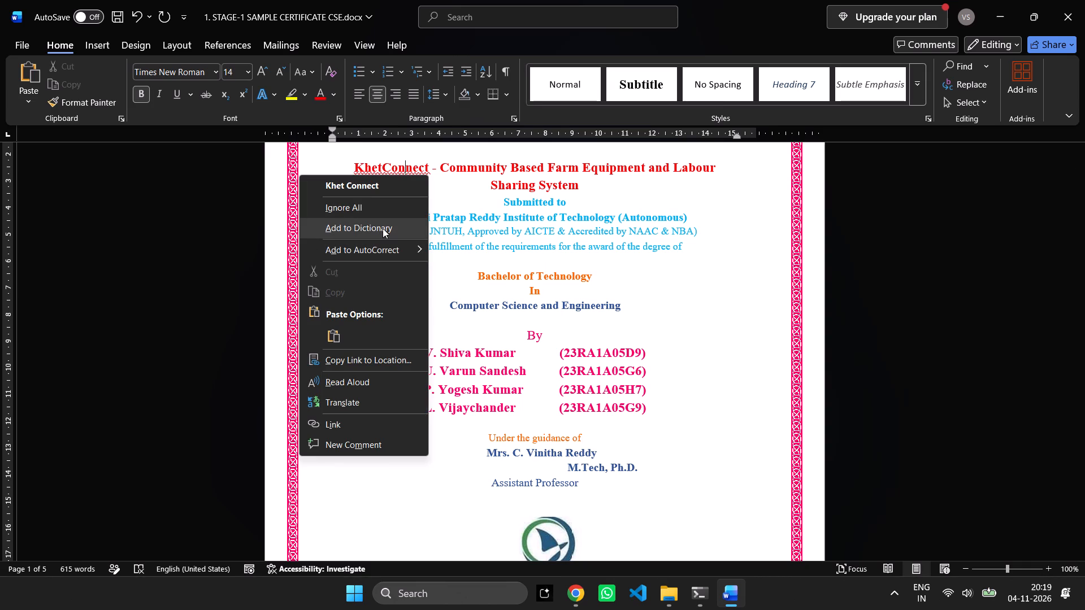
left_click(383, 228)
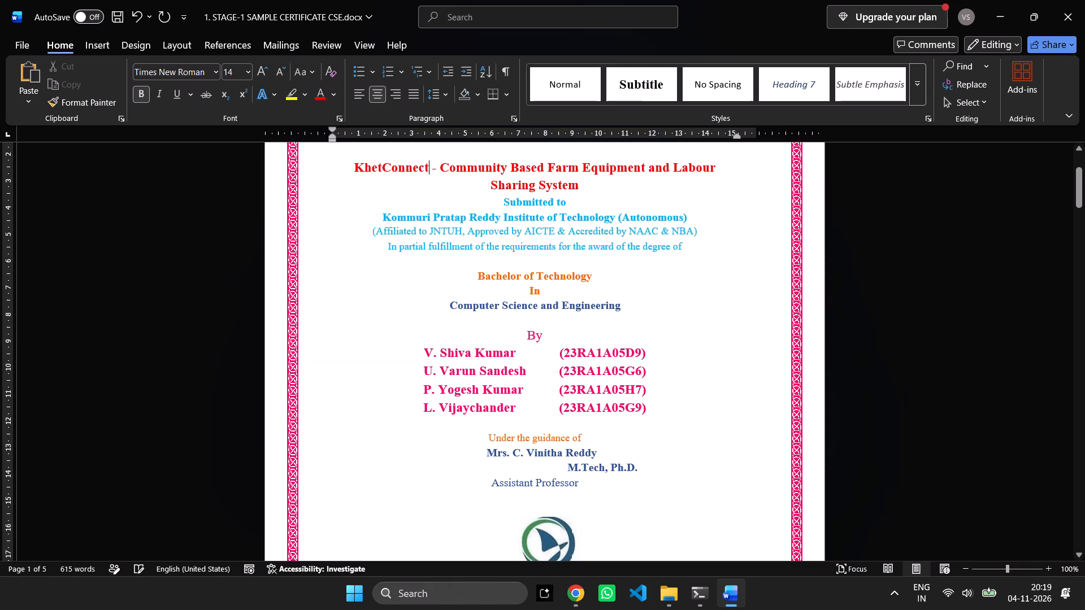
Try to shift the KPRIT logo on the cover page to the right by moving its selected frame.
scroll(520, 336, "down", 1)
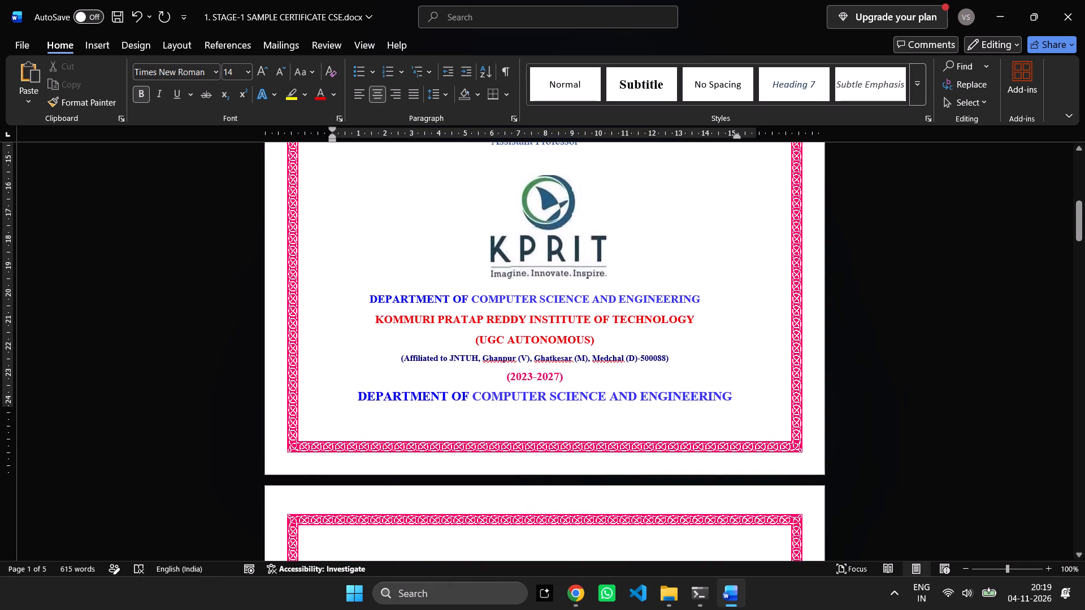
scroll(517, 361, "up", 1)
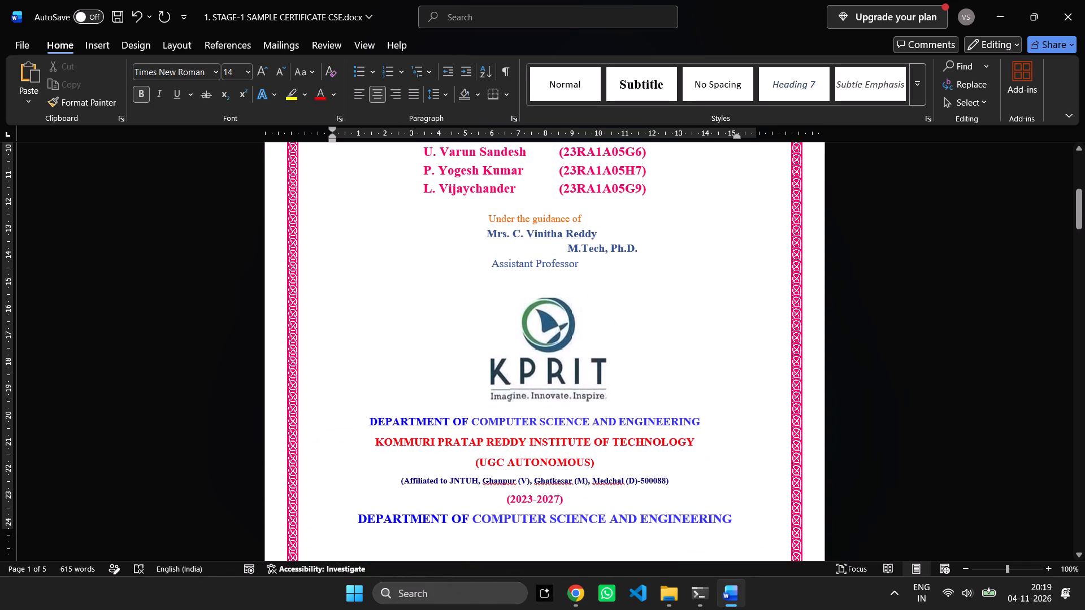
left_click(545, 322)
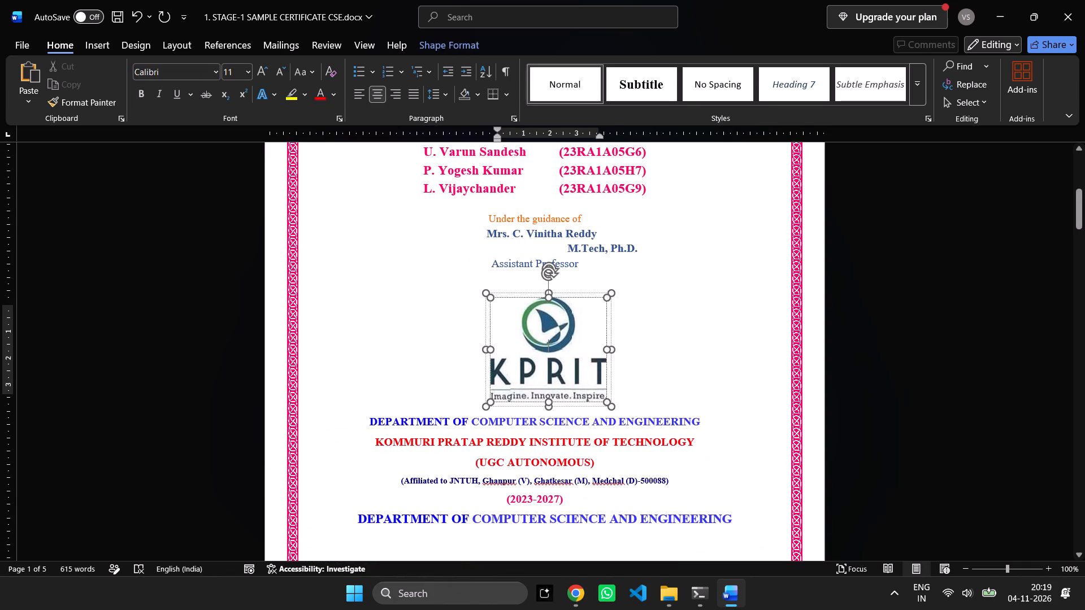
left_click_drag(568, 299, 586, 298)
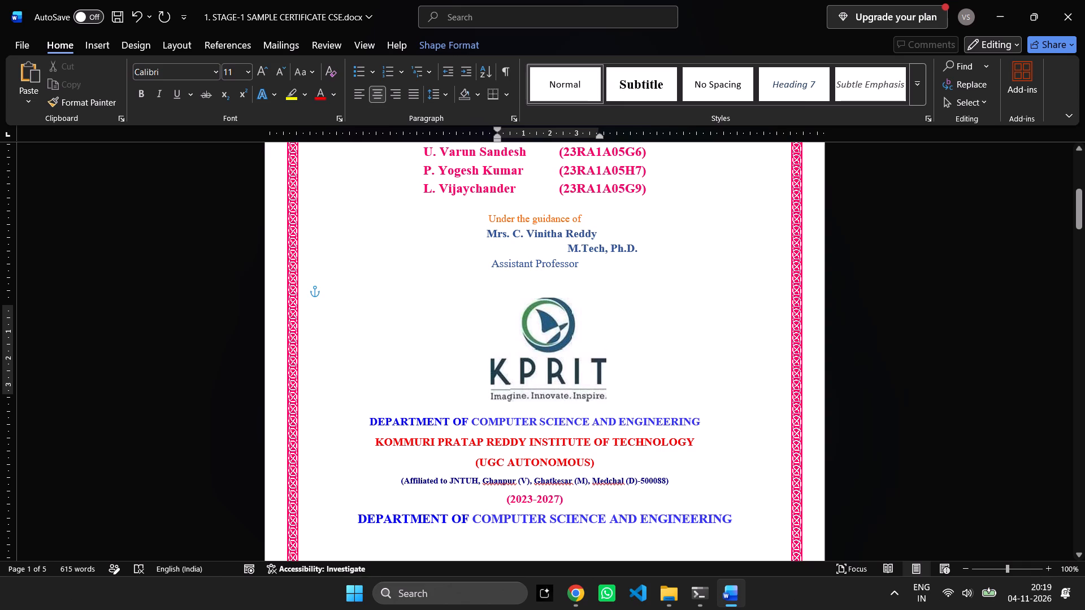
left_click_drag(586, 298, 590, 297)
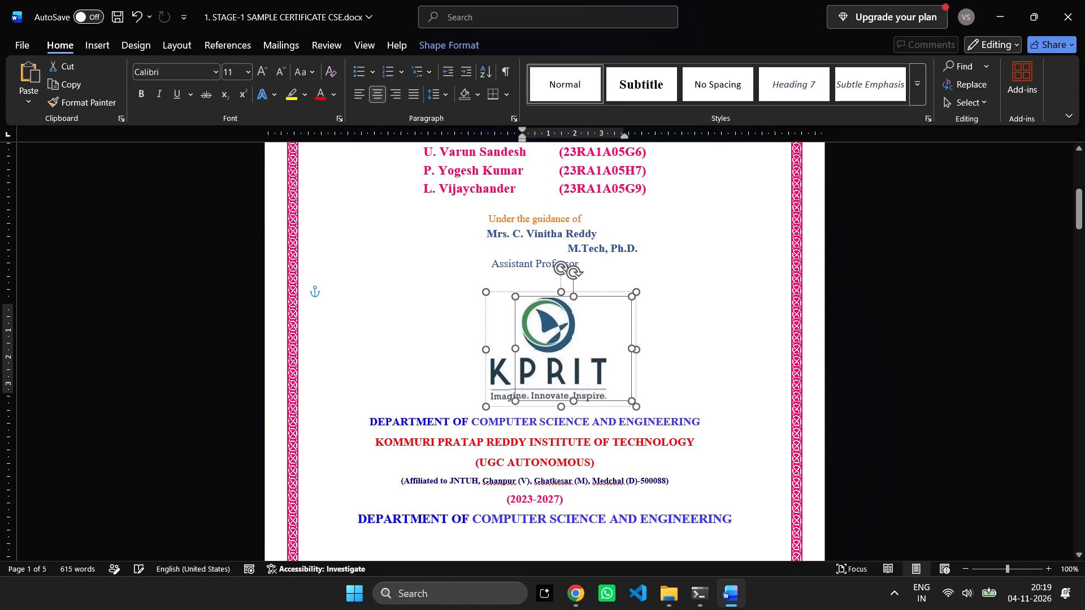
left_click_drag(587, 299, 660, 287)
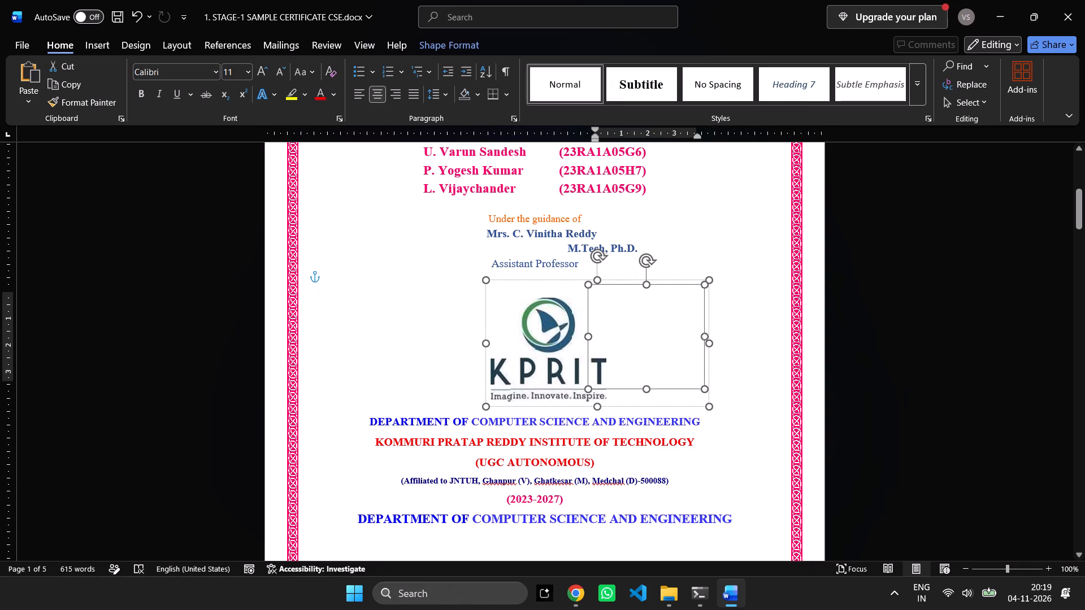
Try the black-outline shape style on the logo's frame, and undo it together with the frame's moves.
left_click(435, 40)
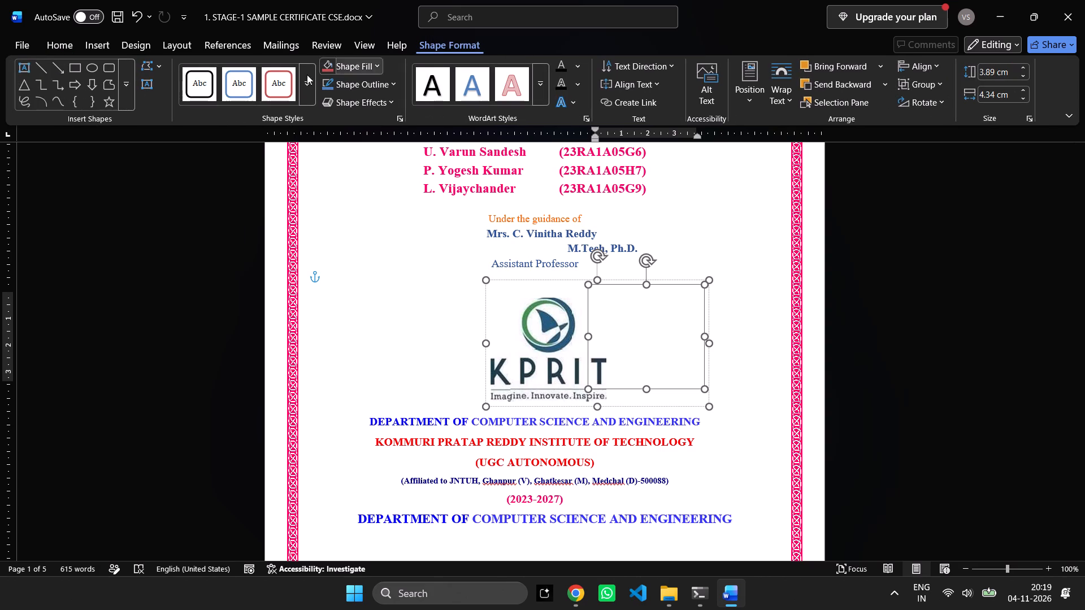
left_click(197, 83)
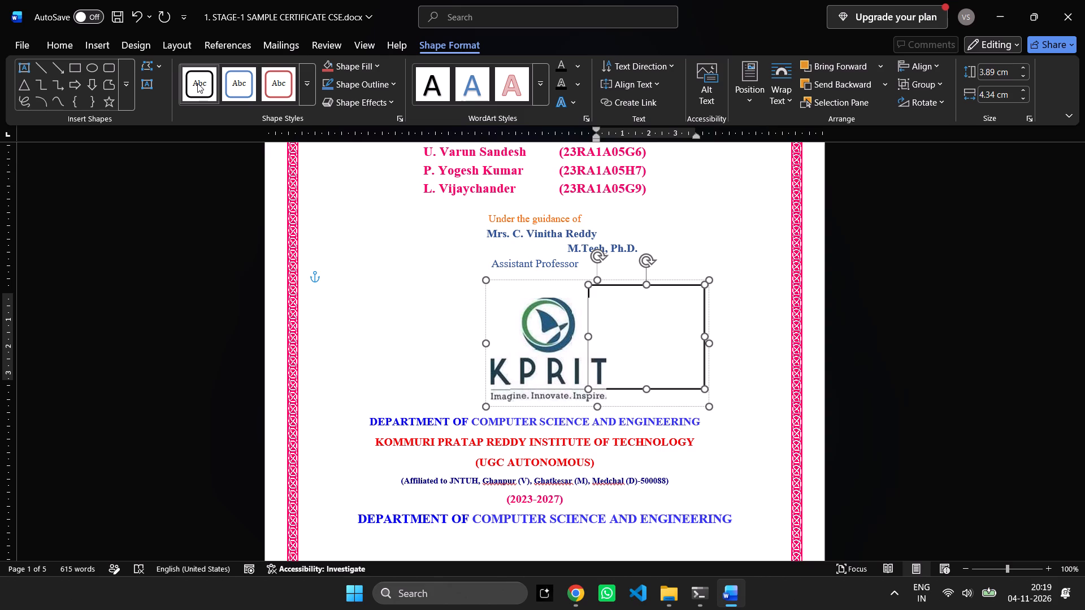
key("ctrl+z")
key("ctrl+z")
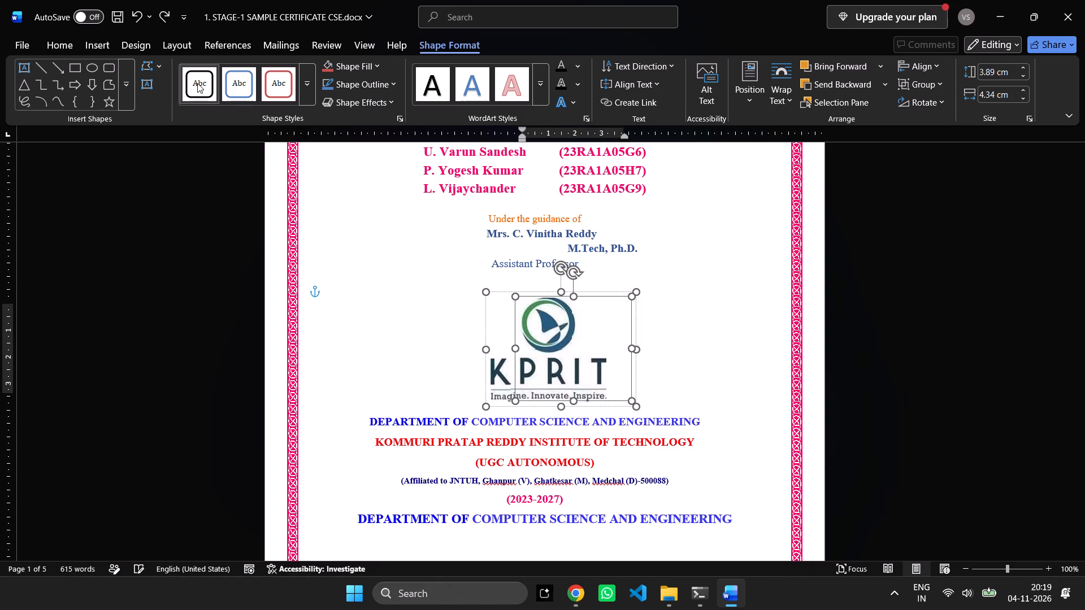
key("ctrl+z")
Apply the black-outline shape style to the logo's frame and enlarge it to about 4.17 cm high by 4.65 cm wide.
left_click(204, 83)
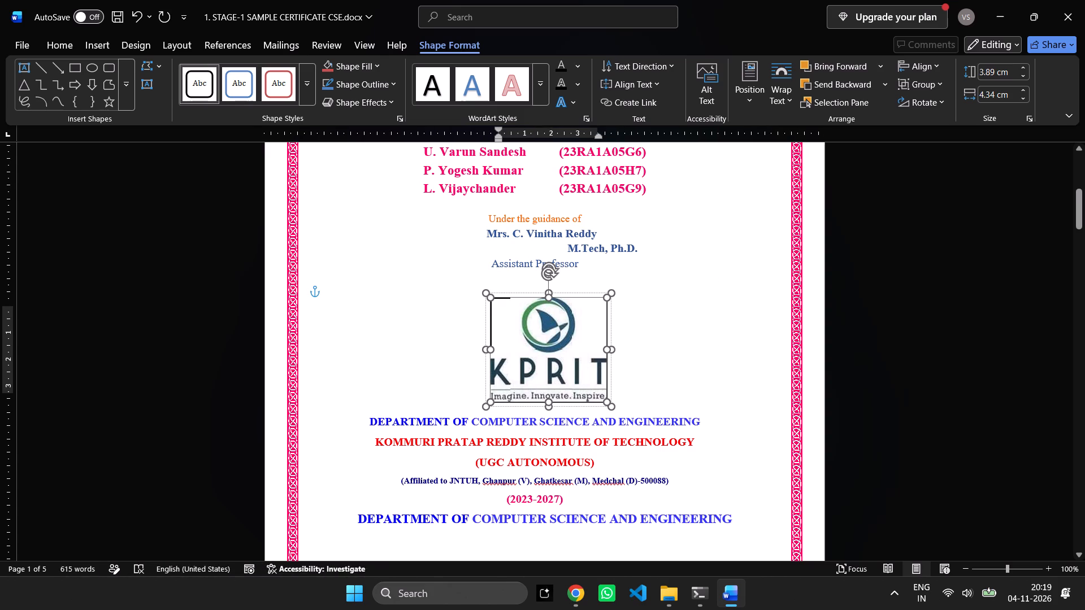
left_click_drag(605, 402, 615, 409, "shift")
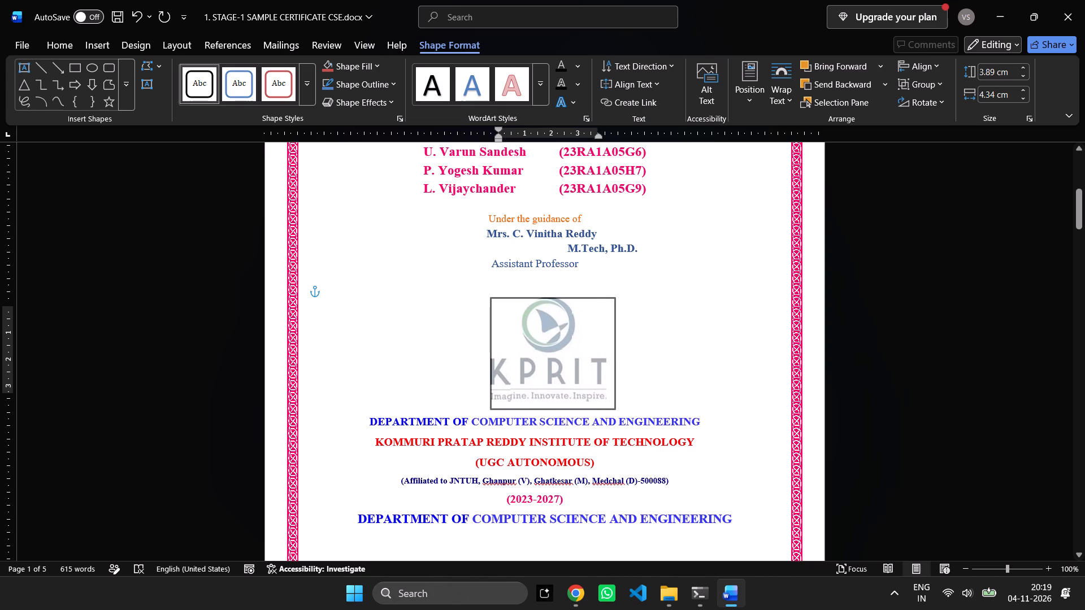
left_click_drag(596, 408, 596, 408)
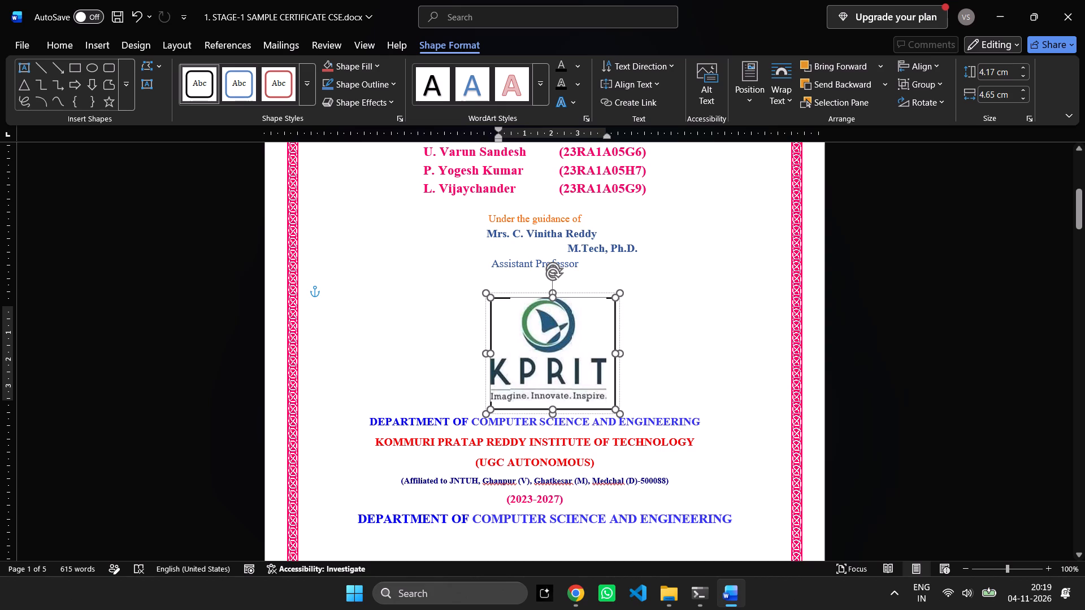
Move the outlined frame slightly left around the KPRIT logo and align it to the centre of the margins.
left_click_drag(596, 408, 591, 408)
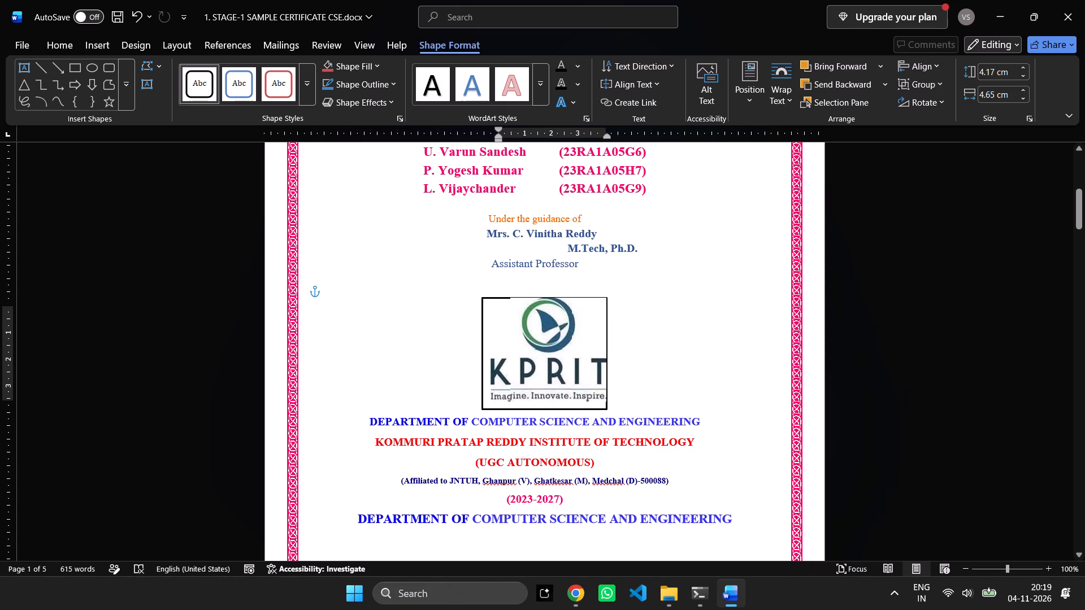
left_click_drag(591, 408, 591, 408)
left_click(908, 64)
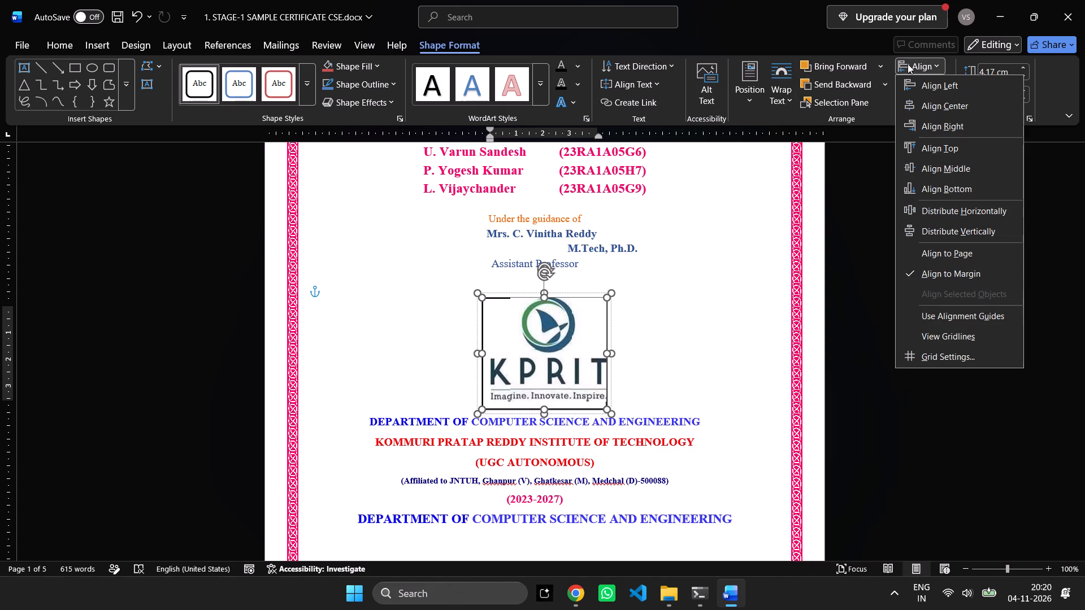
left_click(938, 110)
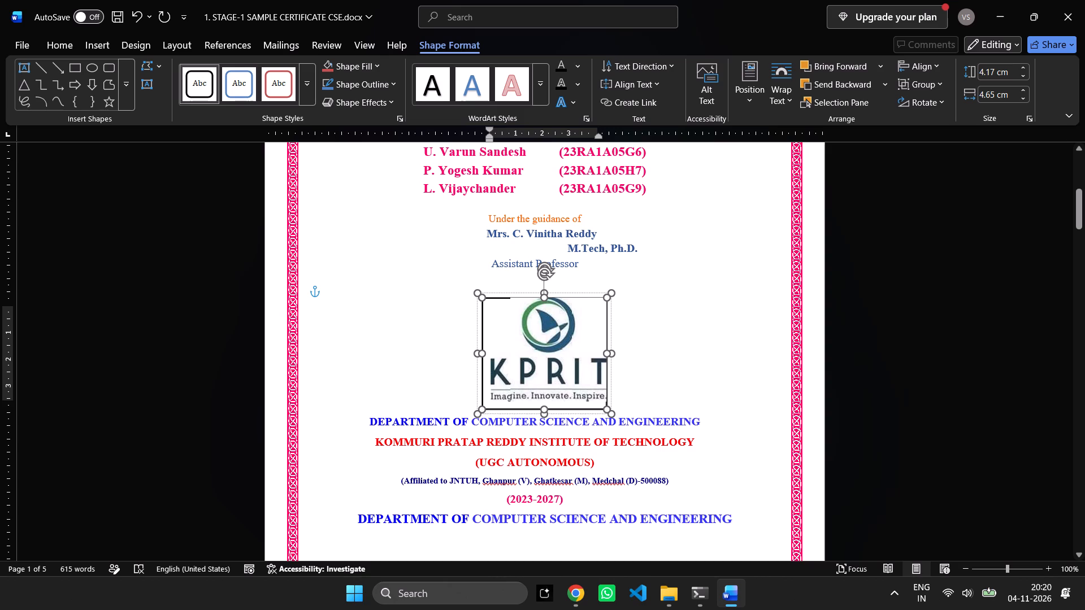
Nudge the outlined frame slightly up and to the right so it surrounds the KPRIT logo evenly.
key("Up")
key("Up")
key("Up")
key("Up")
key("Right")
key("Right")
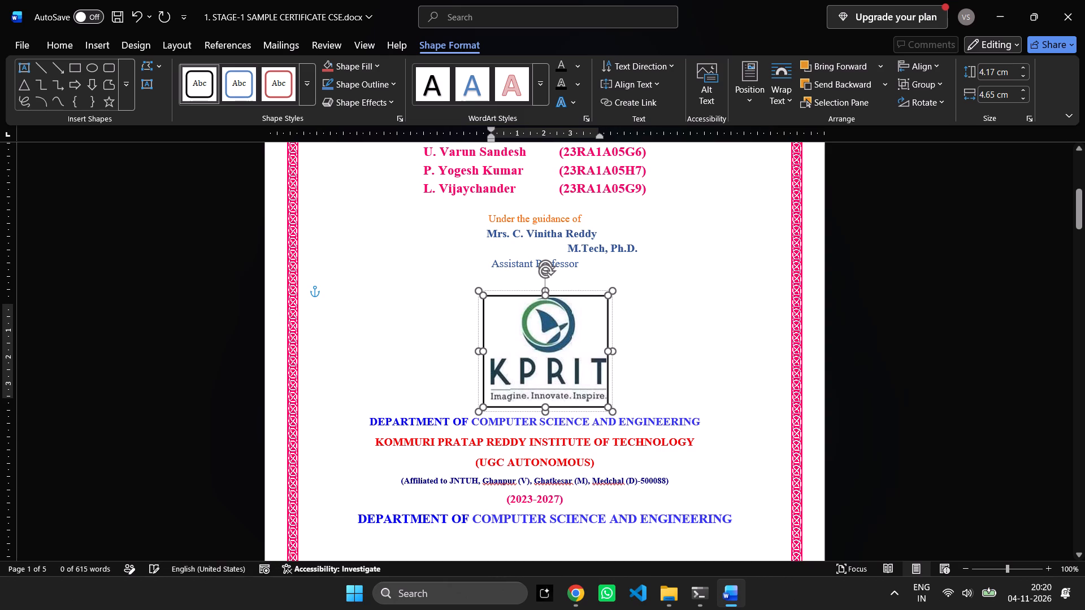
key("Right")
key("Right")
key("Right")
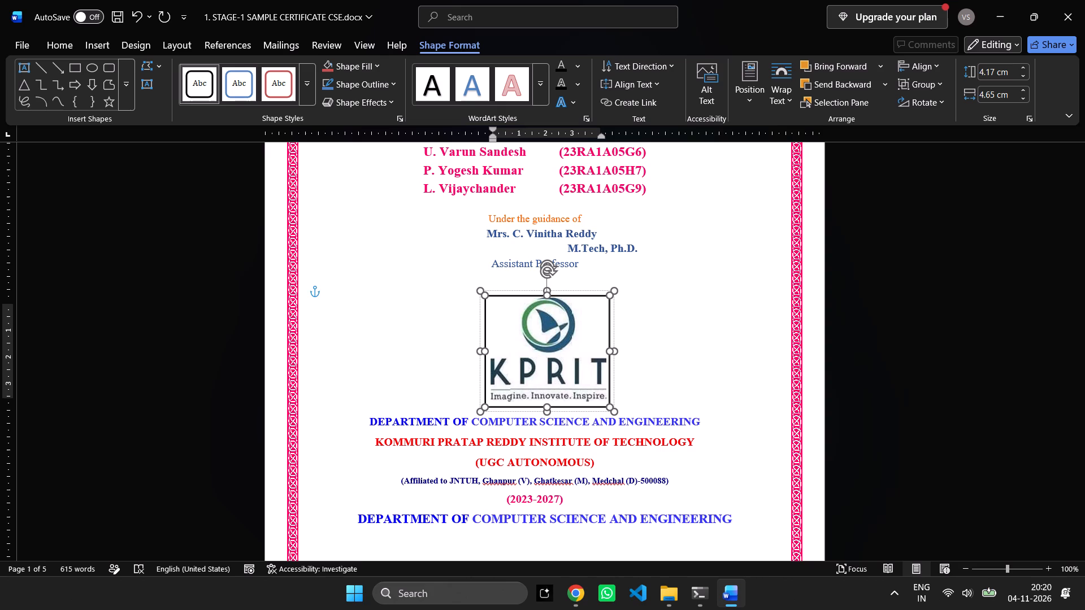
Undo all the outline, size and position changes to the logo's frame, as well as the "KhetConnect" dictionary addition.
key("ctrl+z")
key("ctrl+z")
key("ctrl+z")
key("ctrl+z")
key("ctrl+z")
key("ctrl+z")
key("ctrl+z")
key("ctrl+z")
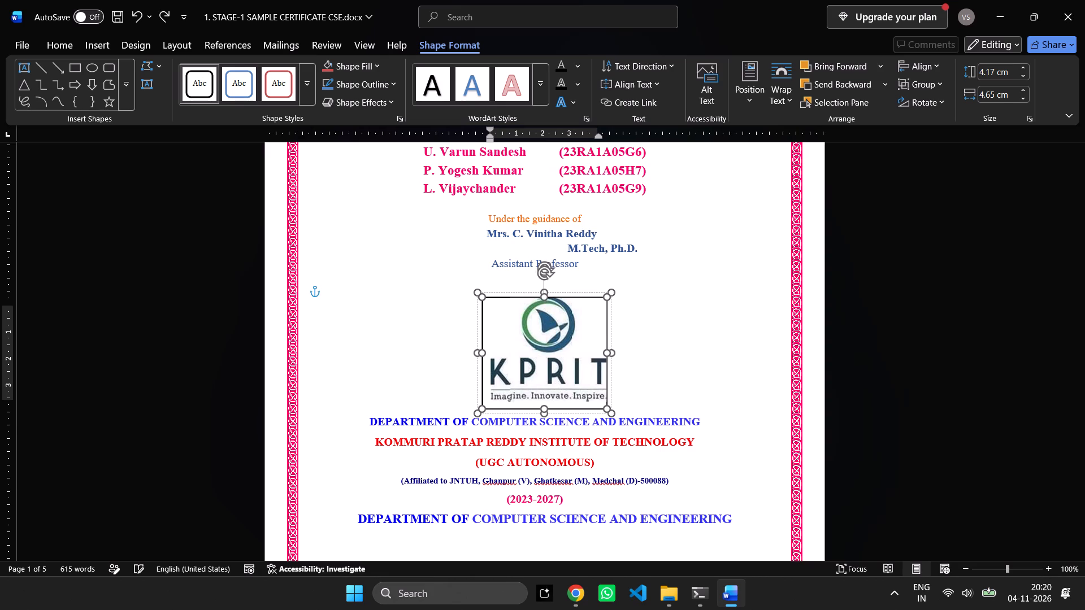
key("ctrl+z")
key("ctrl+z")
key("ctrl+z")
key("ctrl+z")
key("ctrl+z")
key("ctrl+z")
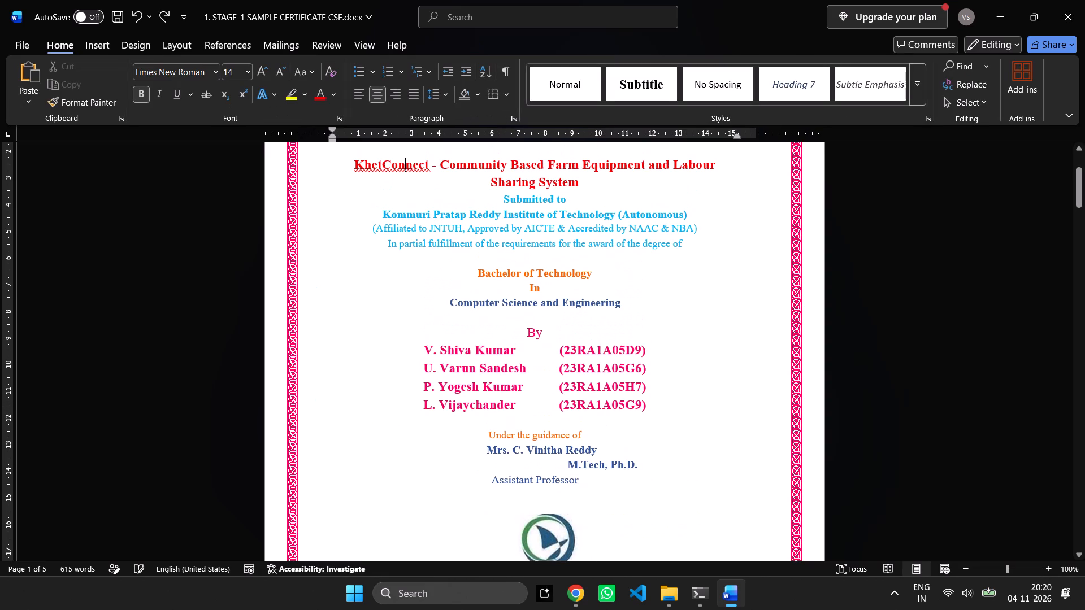
Add the word "KhetConnect" in the cover page's project title to the spelling dictionary.
left_click(381, 165)
right_click(381, 165)
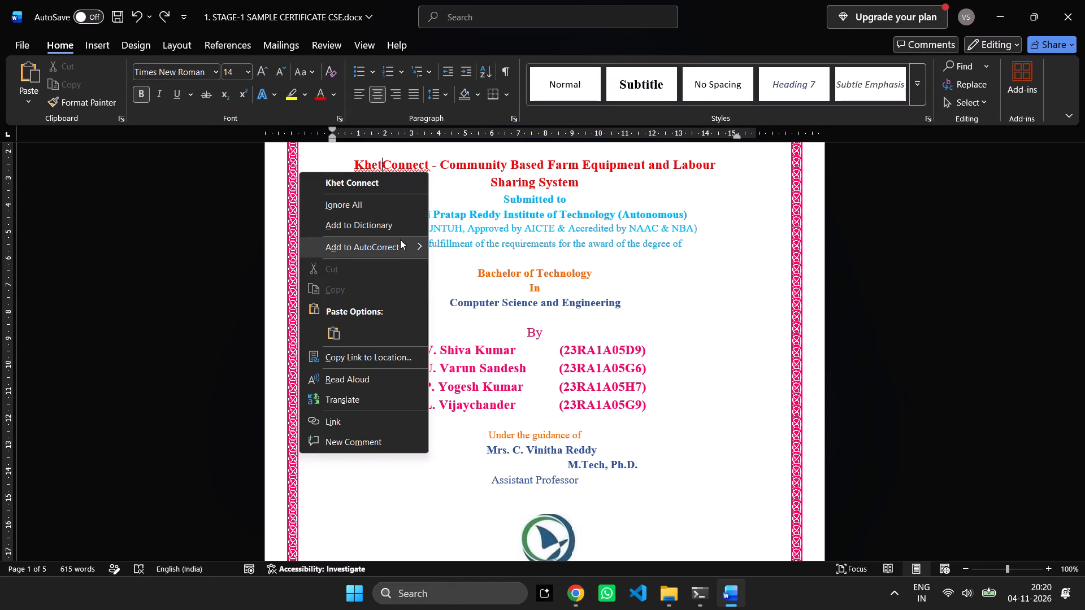
left_click(380, 228)
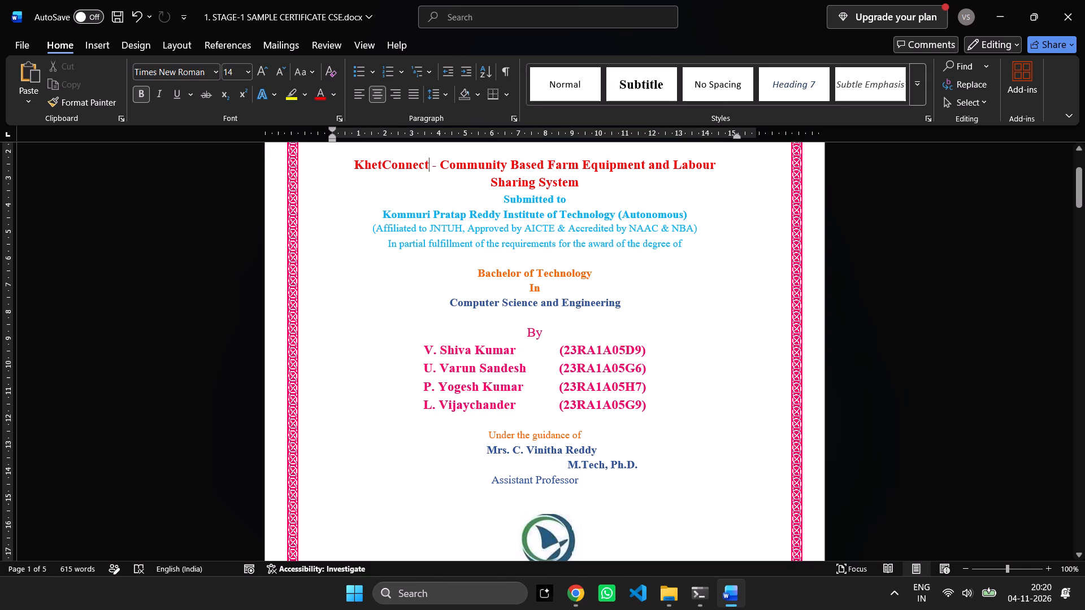
Review the rest of the cover page and the Certificate, Declaration and Acknowledgement pages for names, roll numbers and designations.
scroll(510, 376, "down", 2)
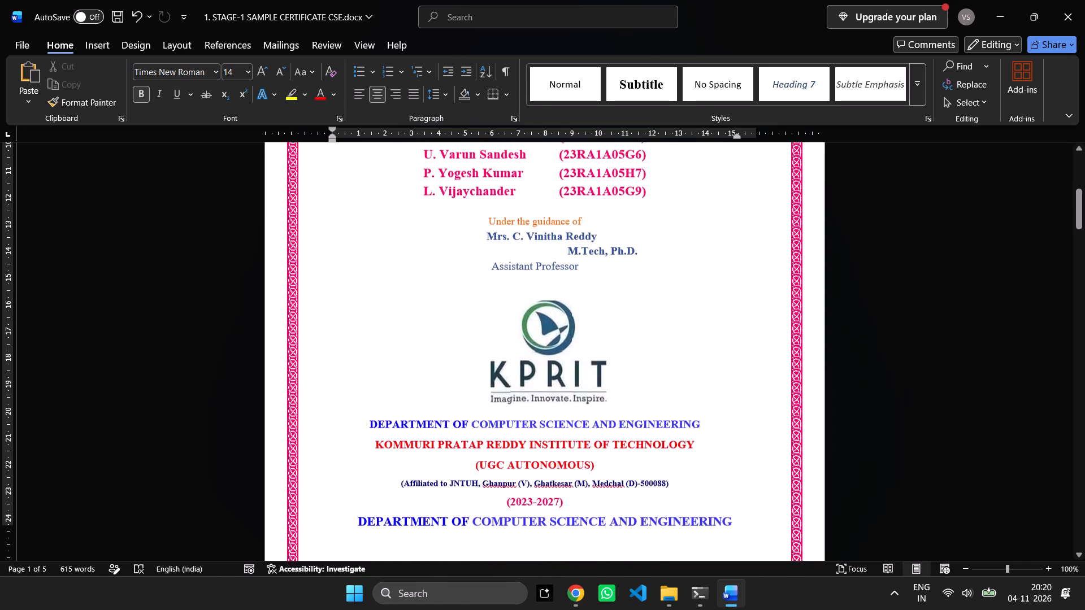
scroll(510, 376, "down", 2)
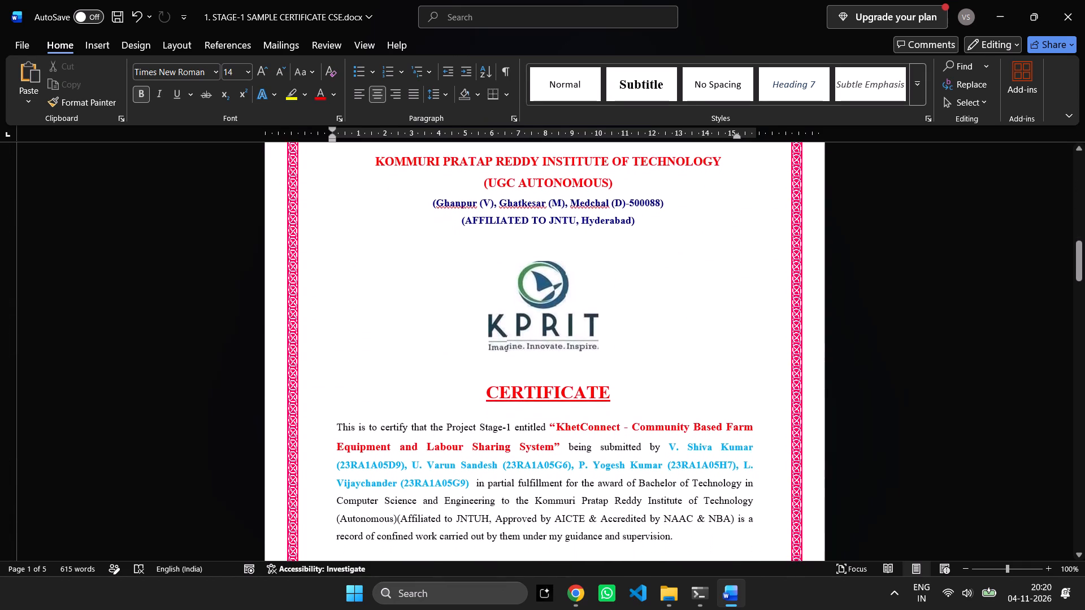
scroll(510, 376, "down", 1)
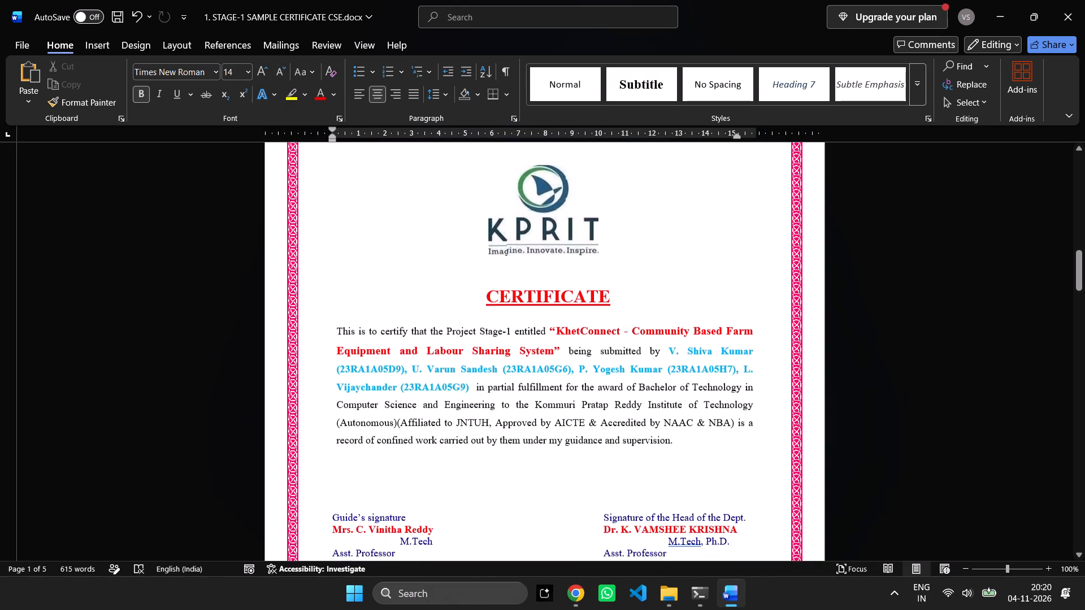
left_click(448, 327)
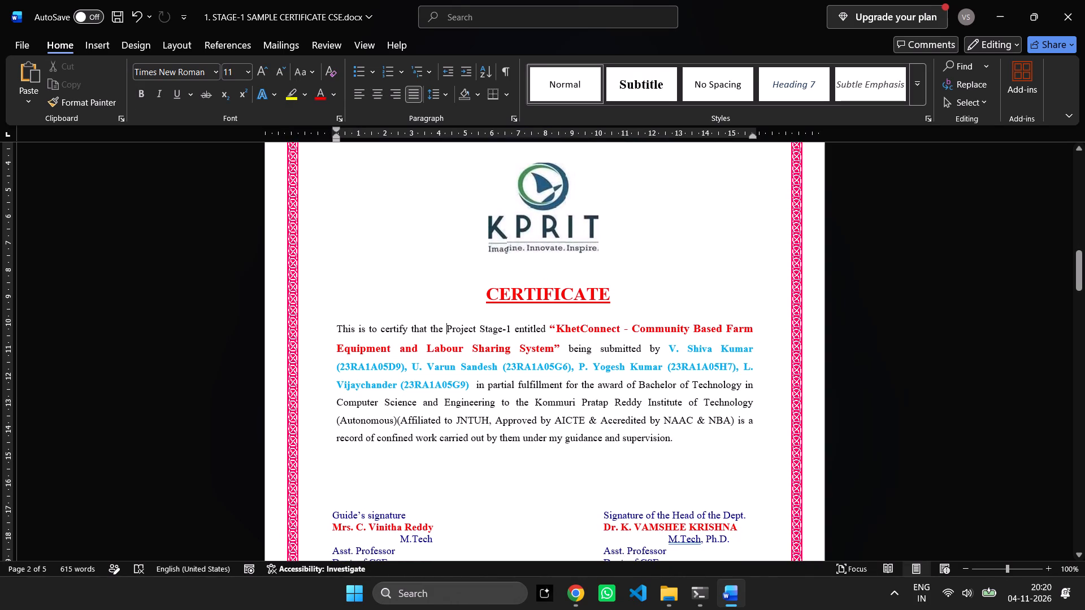
scroll(488, 408, "down", 4)
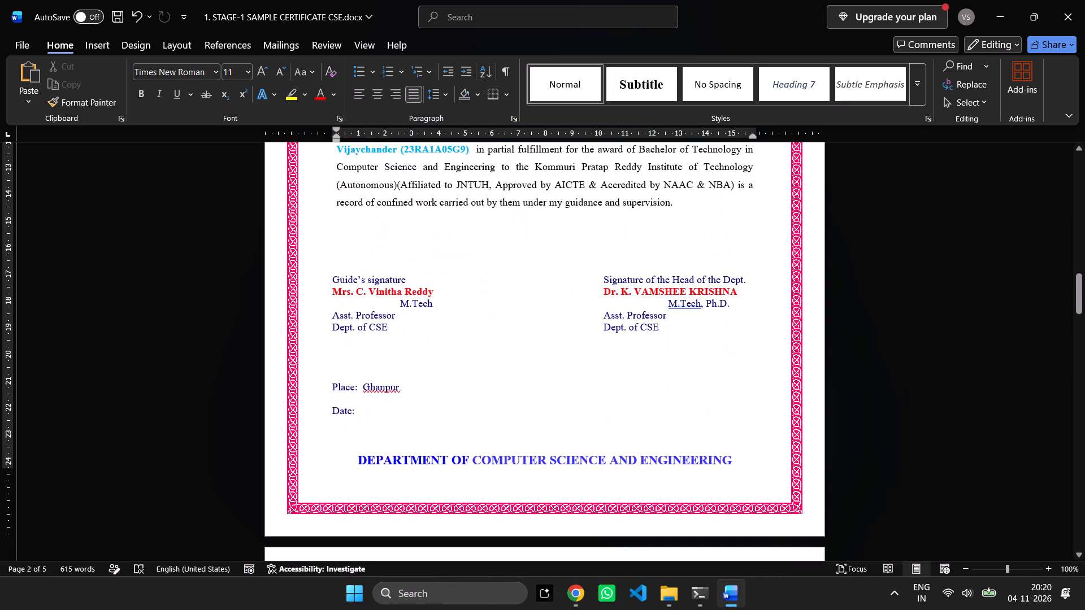
scroll(490, 406, "down", 1)
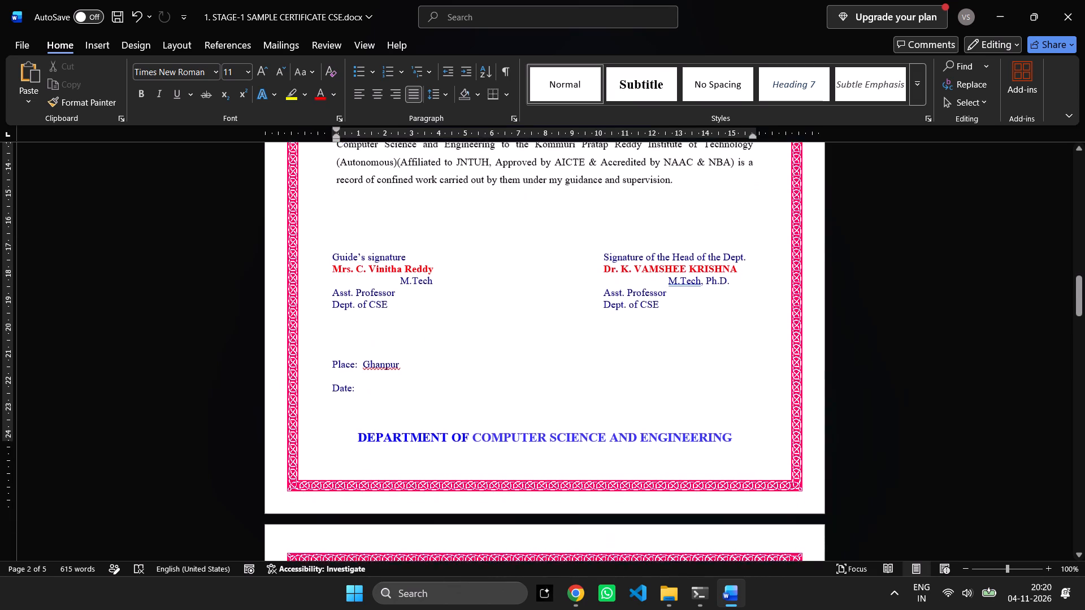
scroll(490, 406, "down", 4)
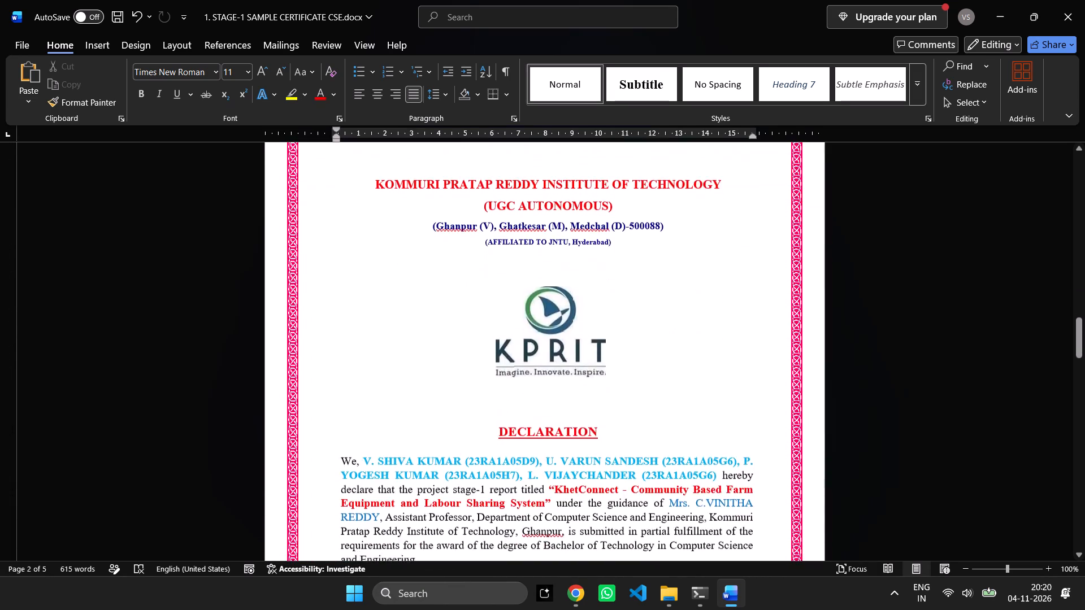
scroll(490, 406, "down", 2)
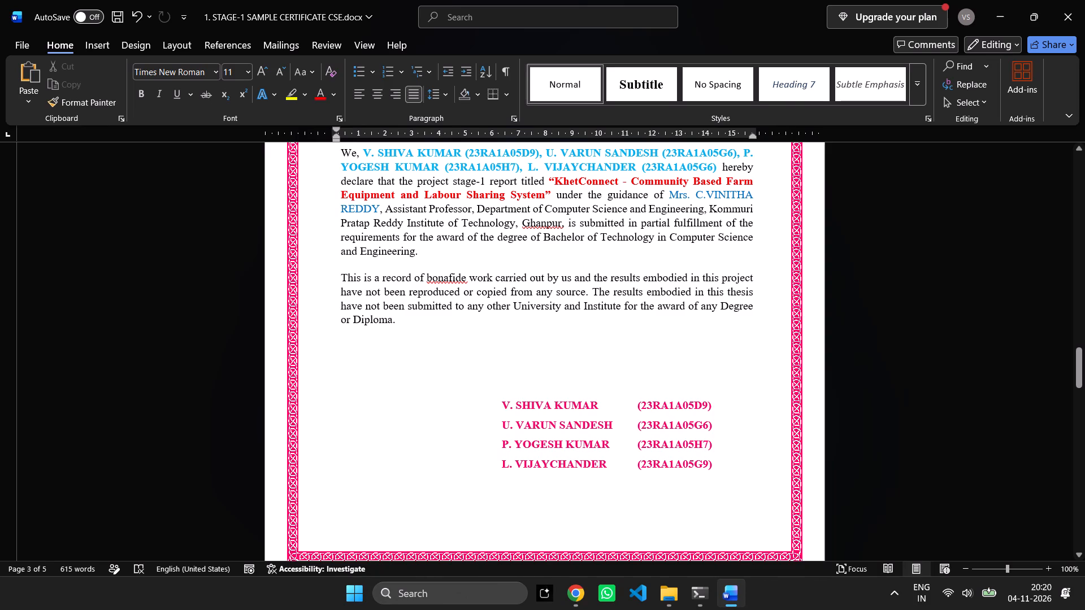
scroll(533, 398, "down", 3)
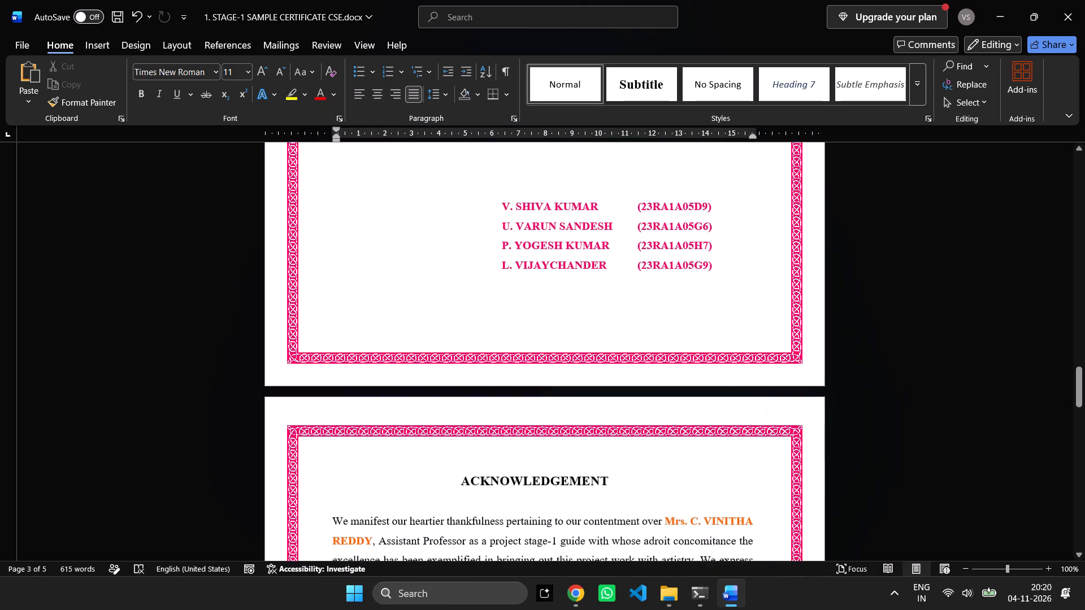
scroll(533, 398, "down", 3)
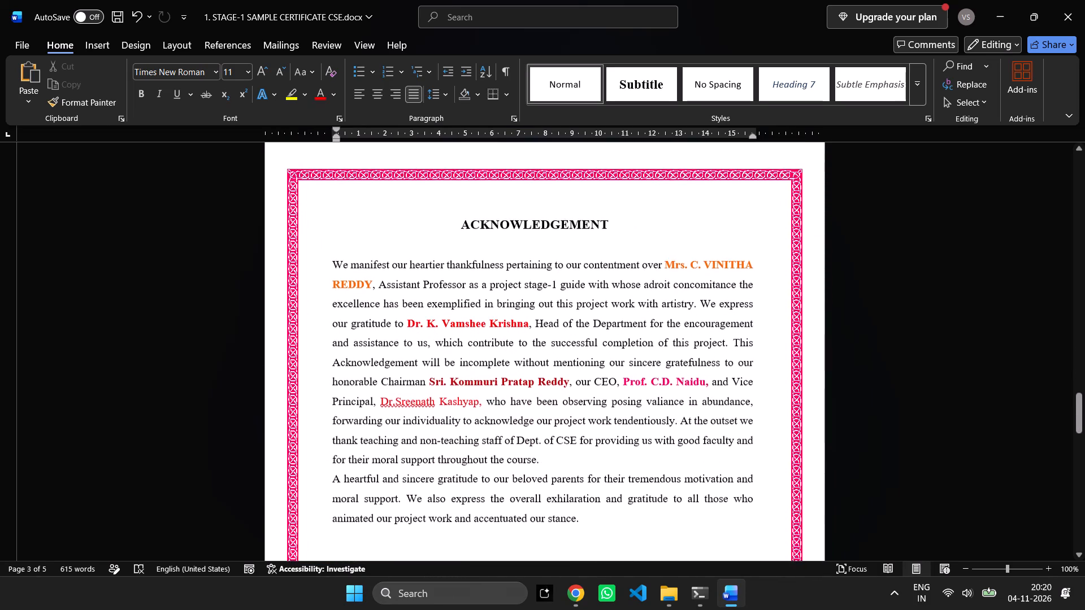
scroll(533, 398, "down", 1)
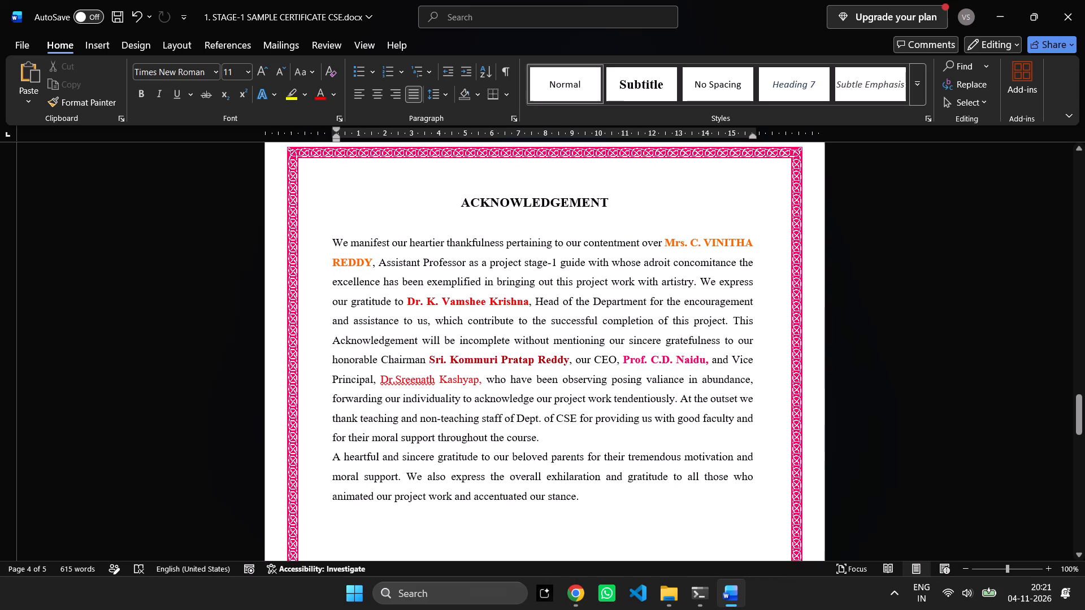
Delete the blank fifth page that follows the Acknowledgement page in the certificate document.
scroll(576, 452, "down", 1)
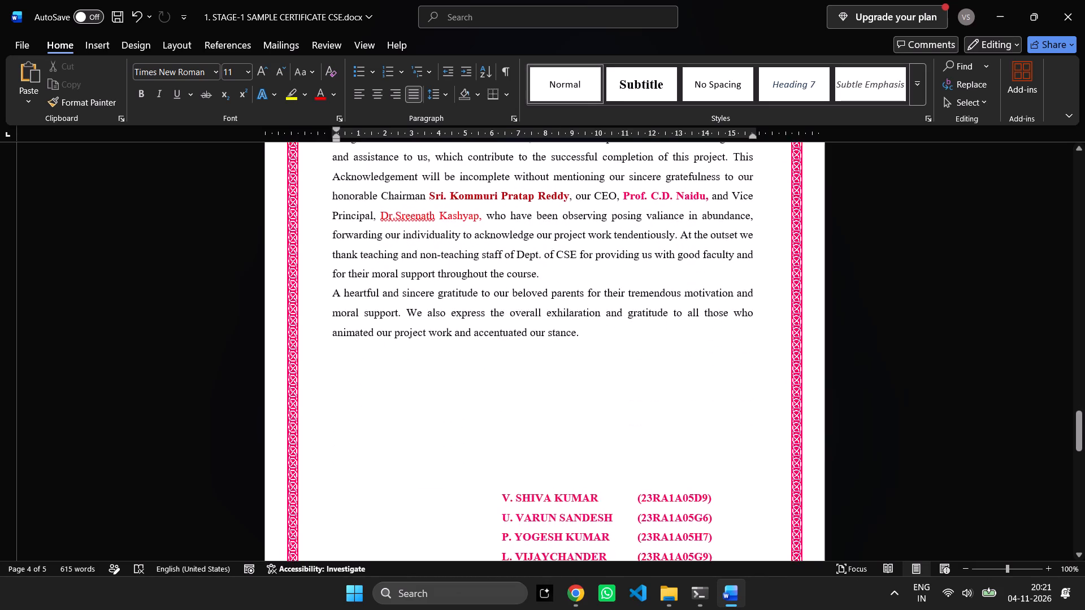
scroll(576, 452, "down", 3)
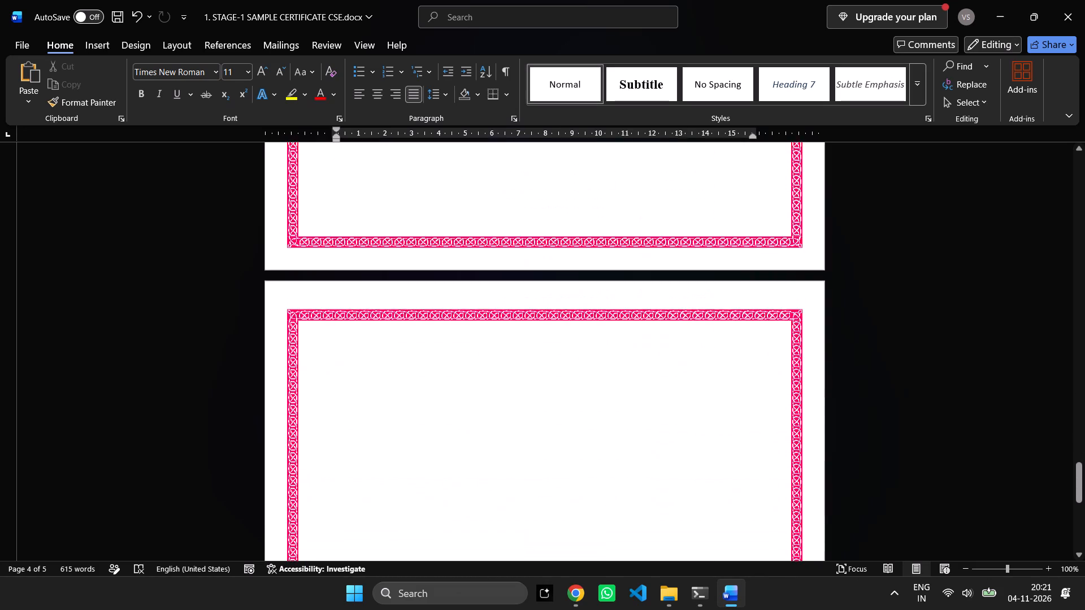
scroll(576, 452, "down", 3)
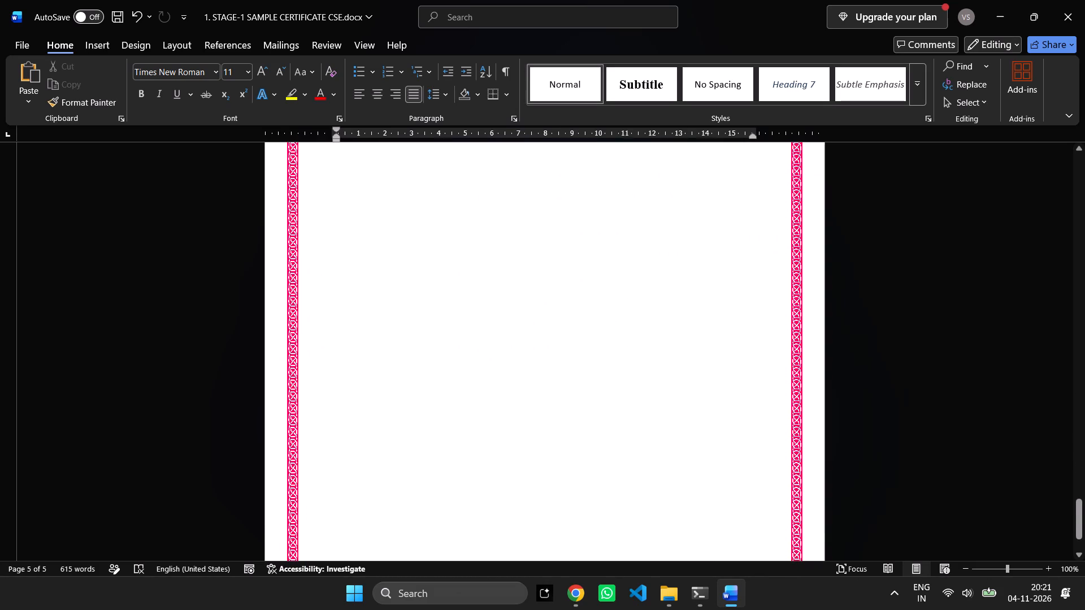
scroll(576, 452, "down", 2)
left_click(520, 420)
scroll(520, 420, "up", 2)
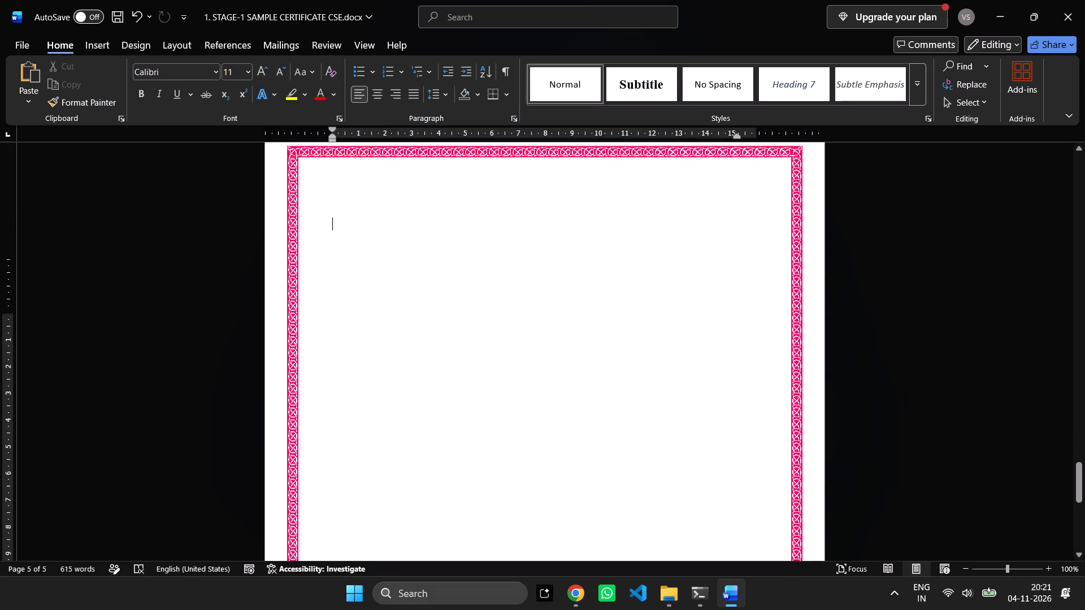
scroll(520, 420, "up", 1)
key("BackSpace")
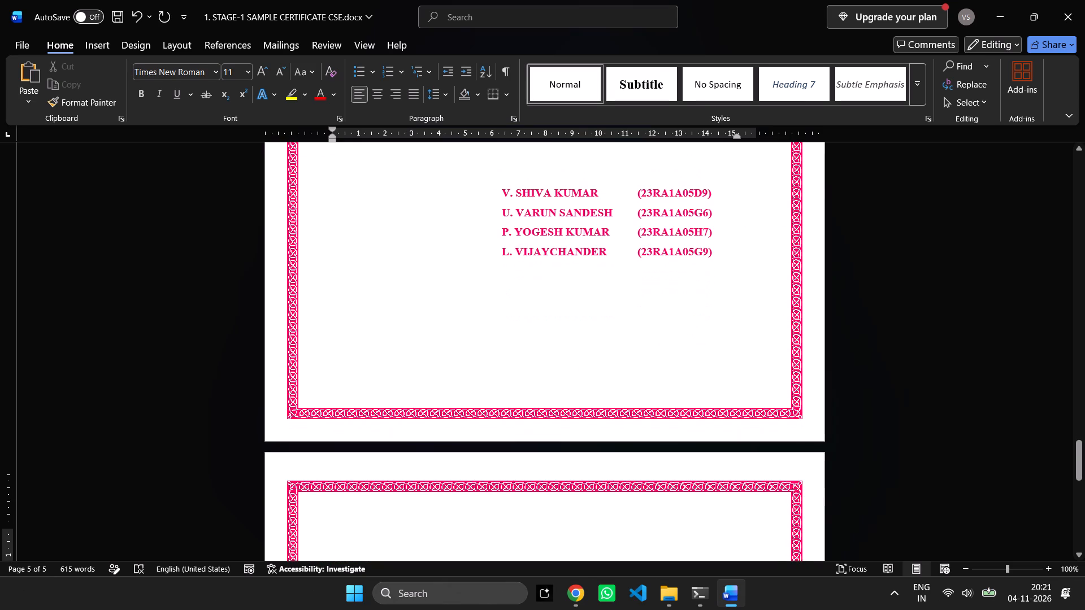
key("BackSpace")
scroll(573, 347, "down", 1)
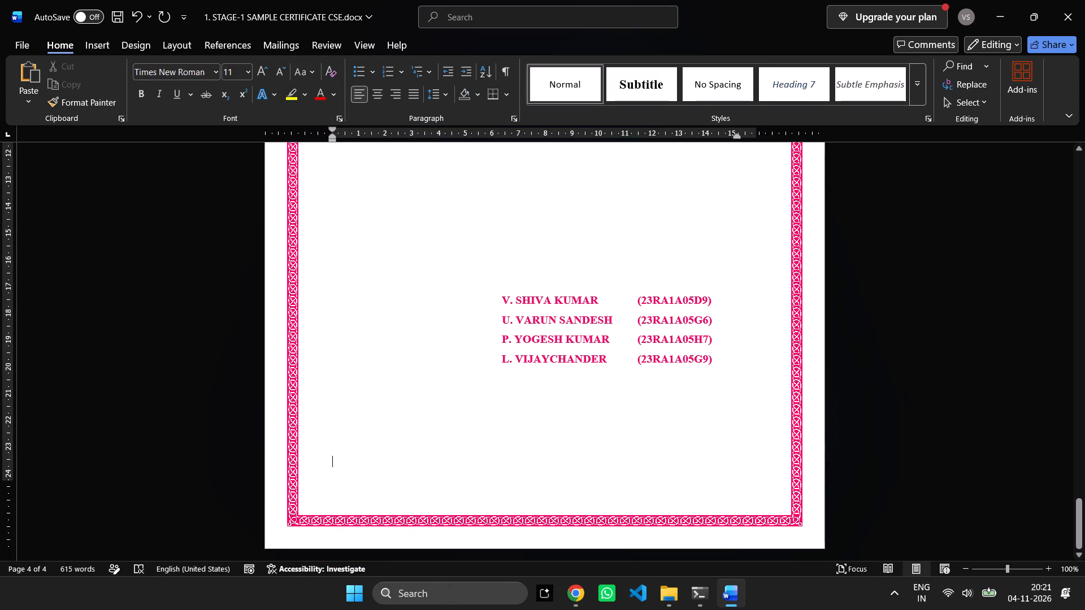
scroll(573, 347, "down", 1)
scroll(470, 245, "up", 2)
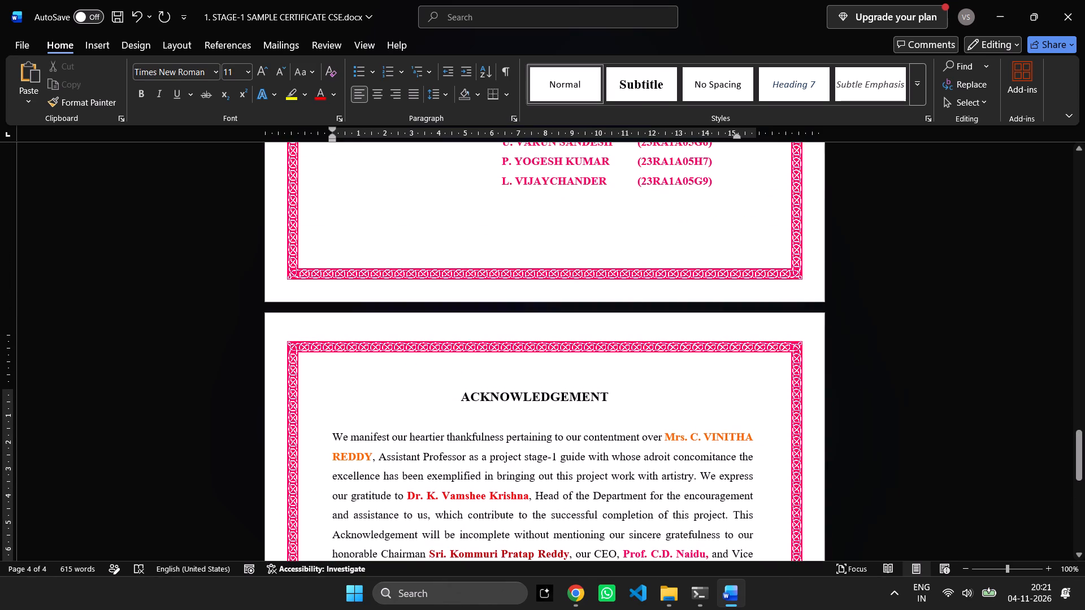
key("ctrl+s")
scroll(589, 334, "up", 3)
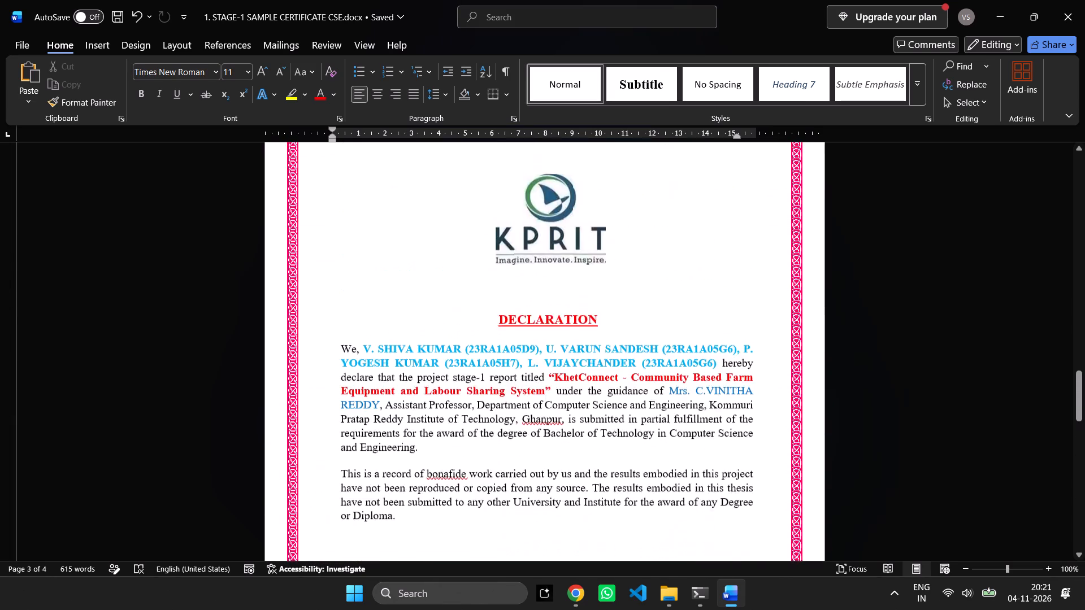
scroll(589, 334, "up", 3)
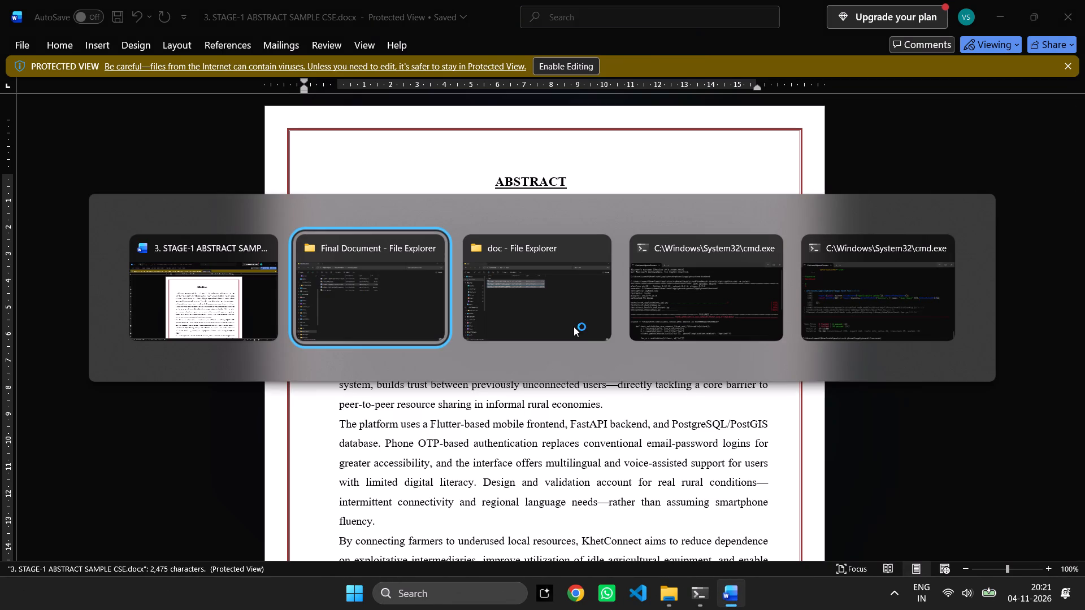
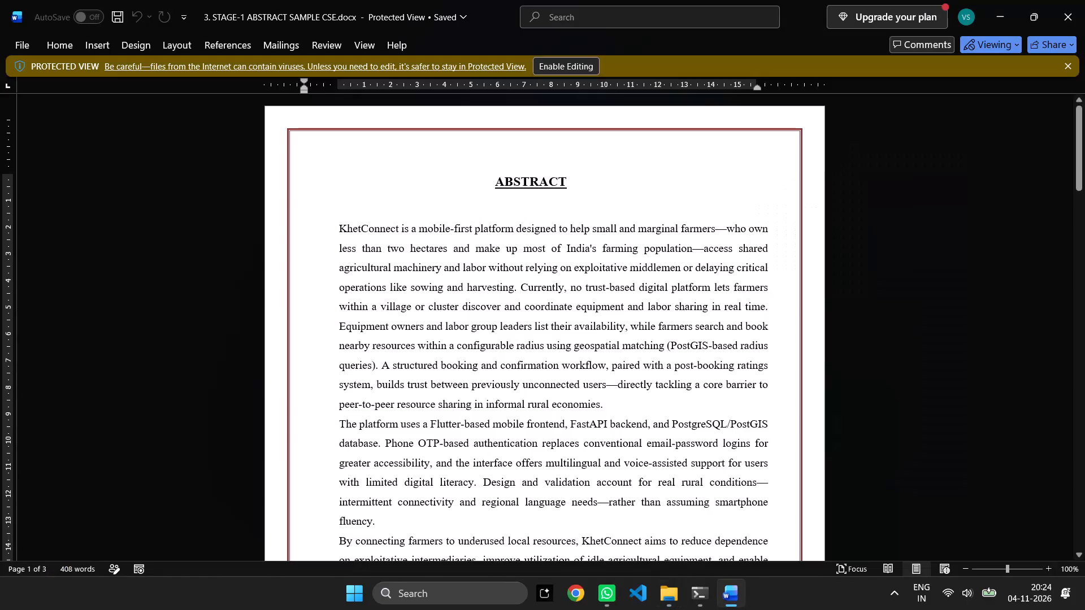
Read through the abstract page, its key words and the first index entries to check their content.
scroll(523, 344, "down", 1)
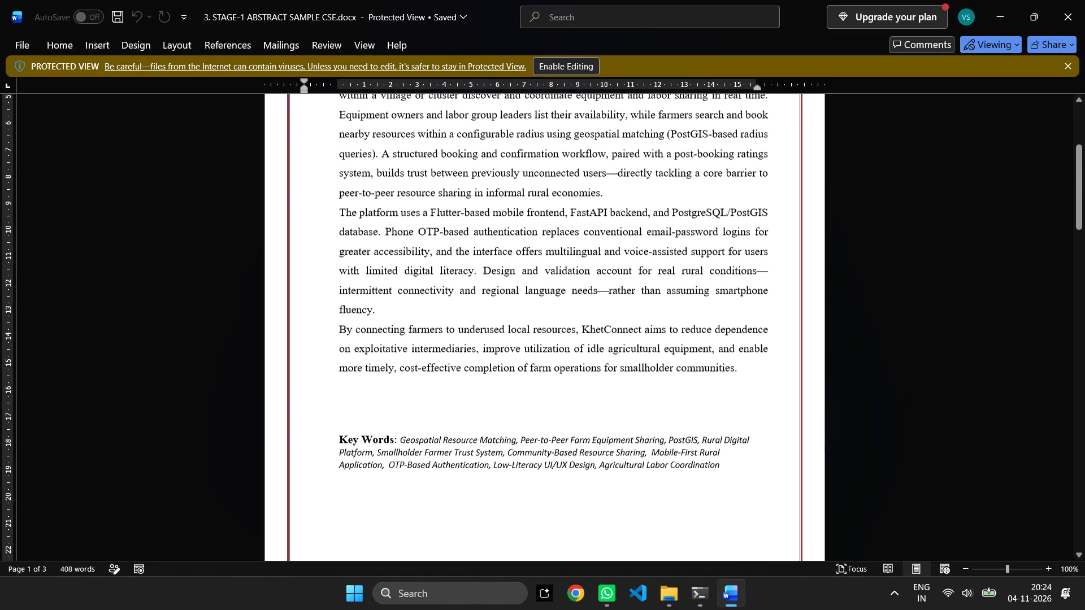
scroll(523, 344, "down", 1)
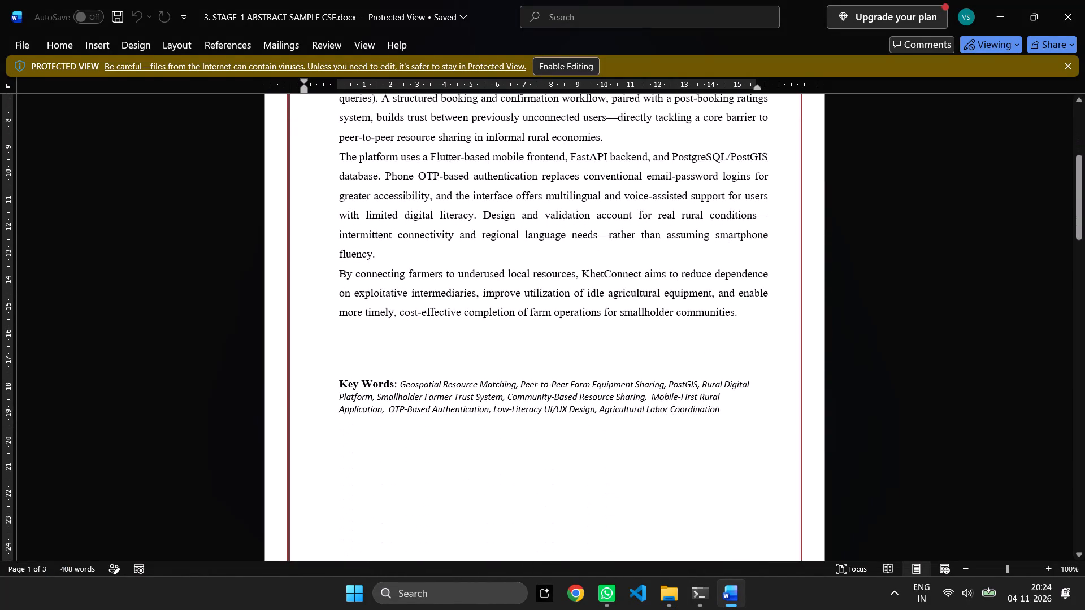
scroll(523, 344, "down", 3)
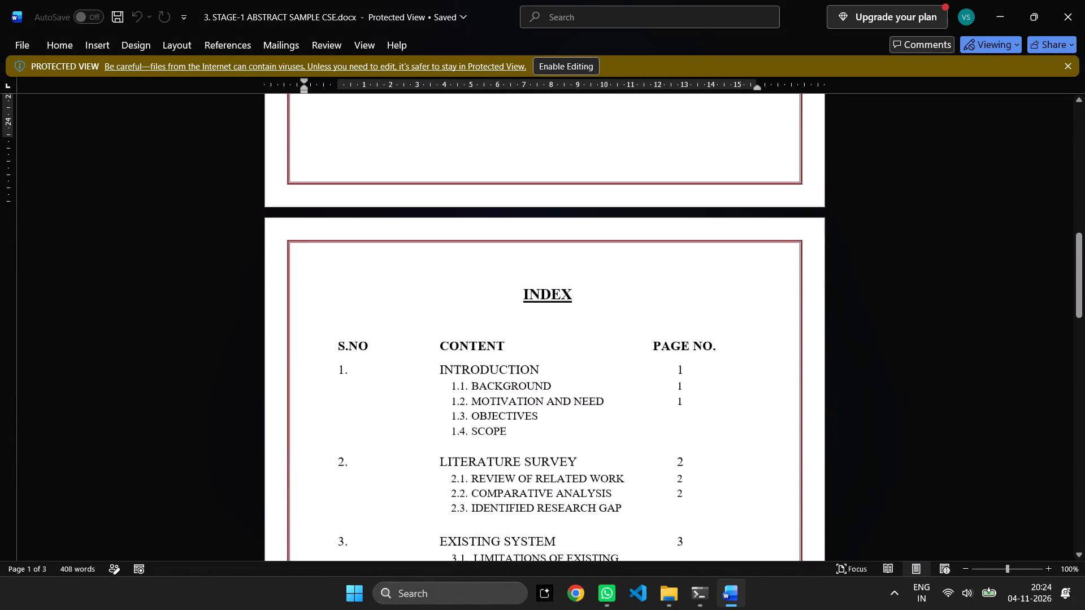
scroll(523, 344, "down", 2)
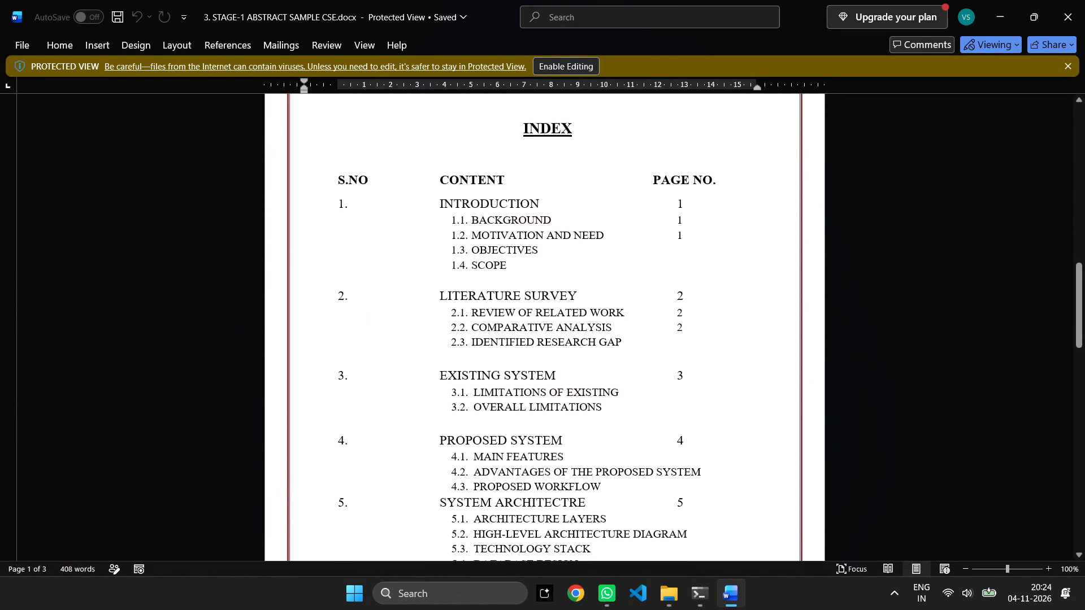
scroll(523, 344, "down", 1)
Enable editing of the abstract document so its index page can be changed.
left_click(489, 264)
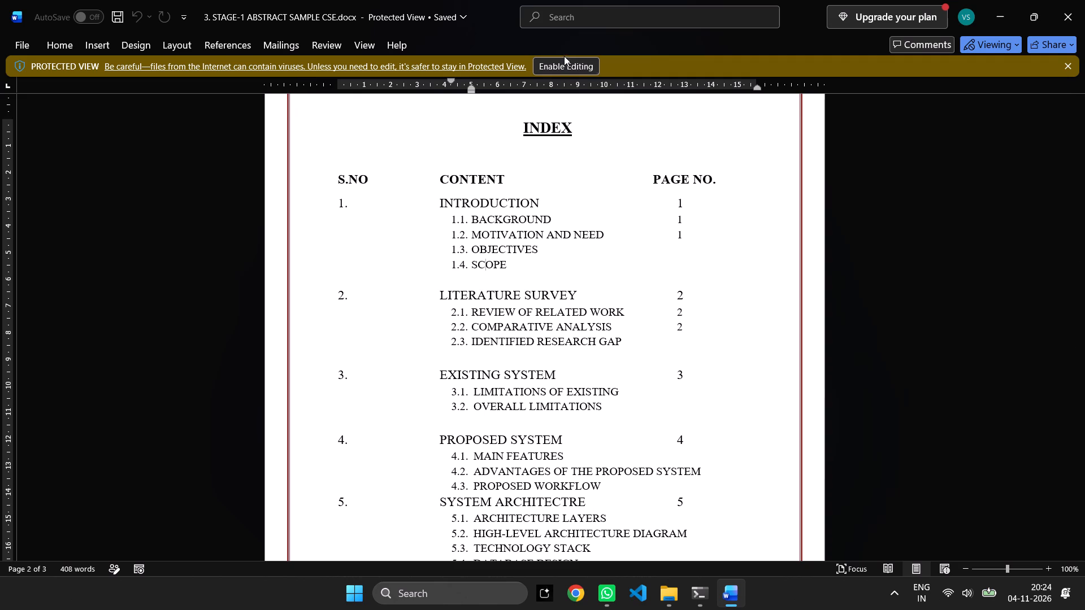
left_click(566, 66)
Look over the index entries and place the text cursor before the page number of the INTRODUCTION entry.
scroll(596, 310, "down", 2)
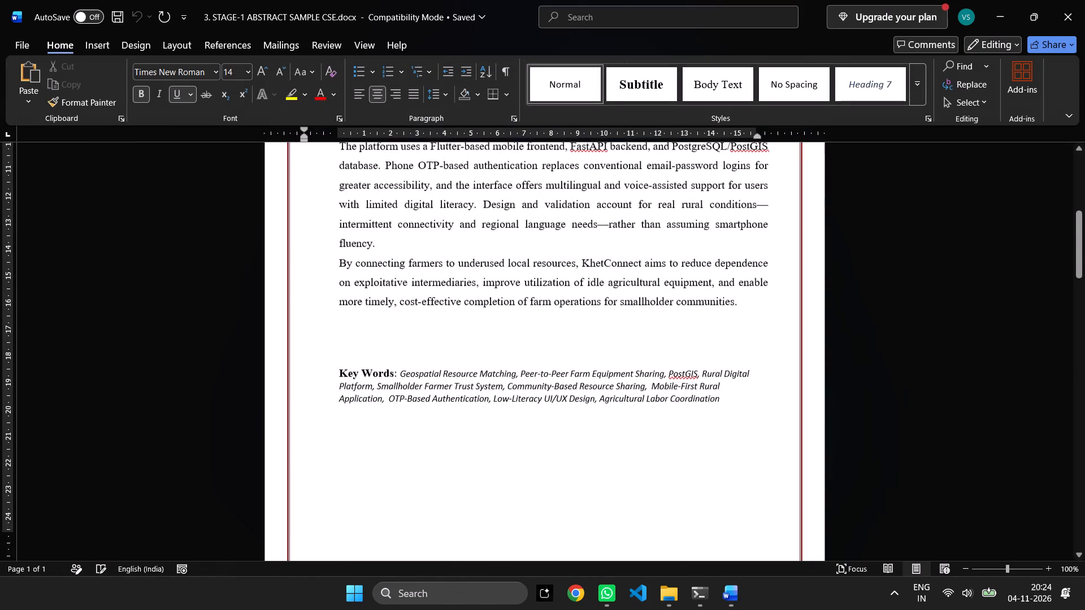
scroll(596, 310, "down", 5)
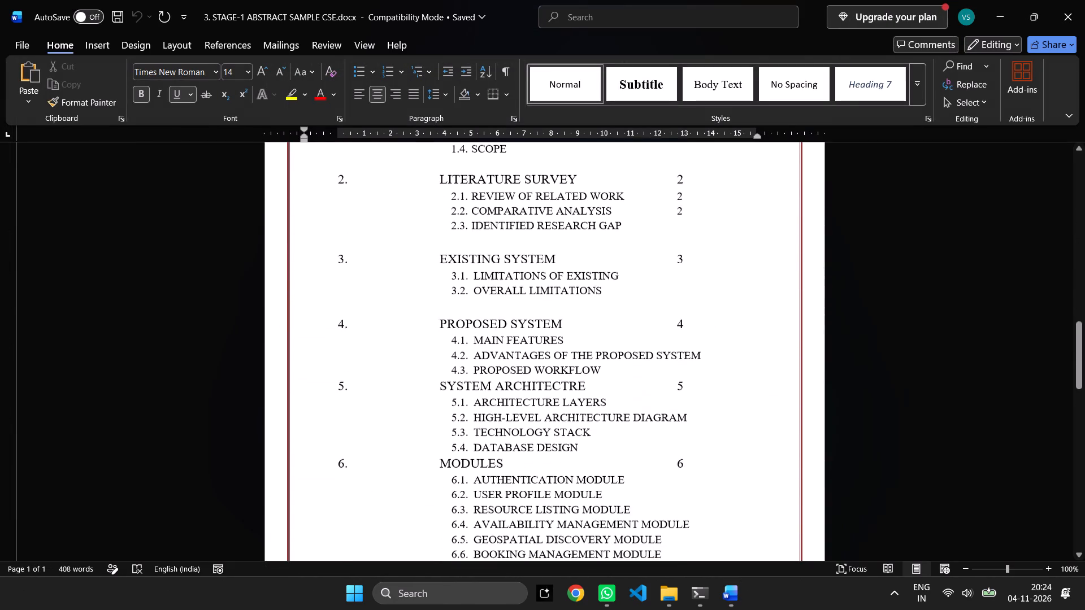
scroll(596, 310, "down", 1)
scroll(596, 310, "up", 3)
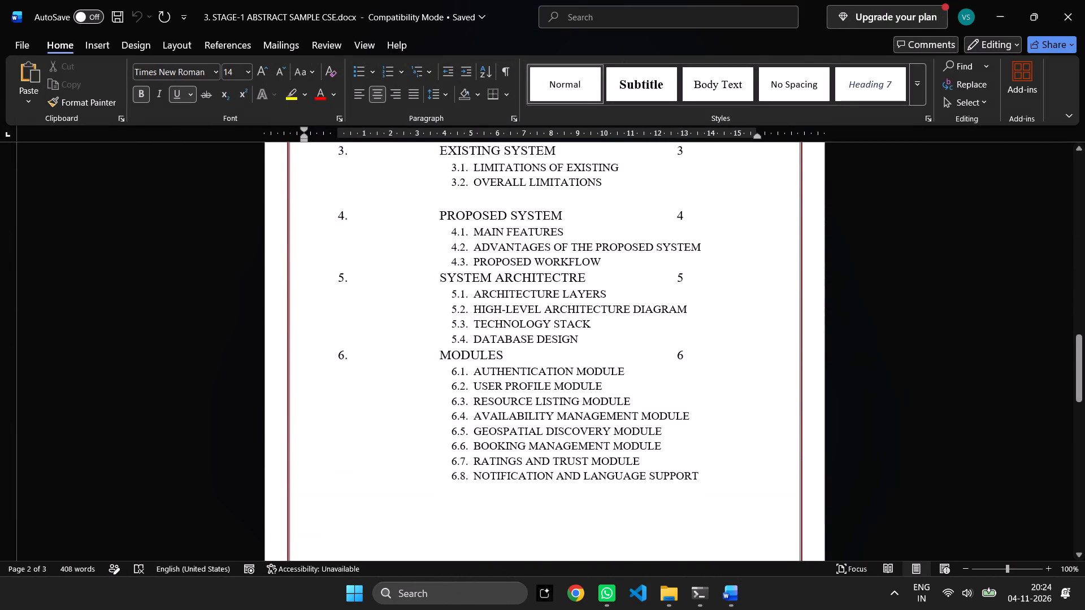
scroll(596, 310, "up", 1)
left_click(654, 323)
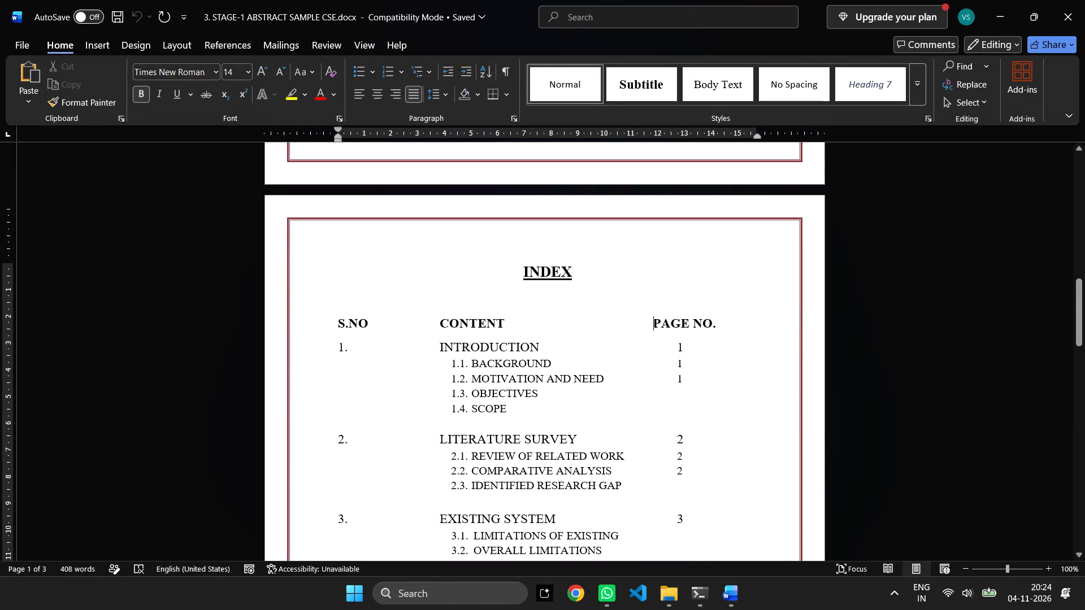
left_click(675, 352)
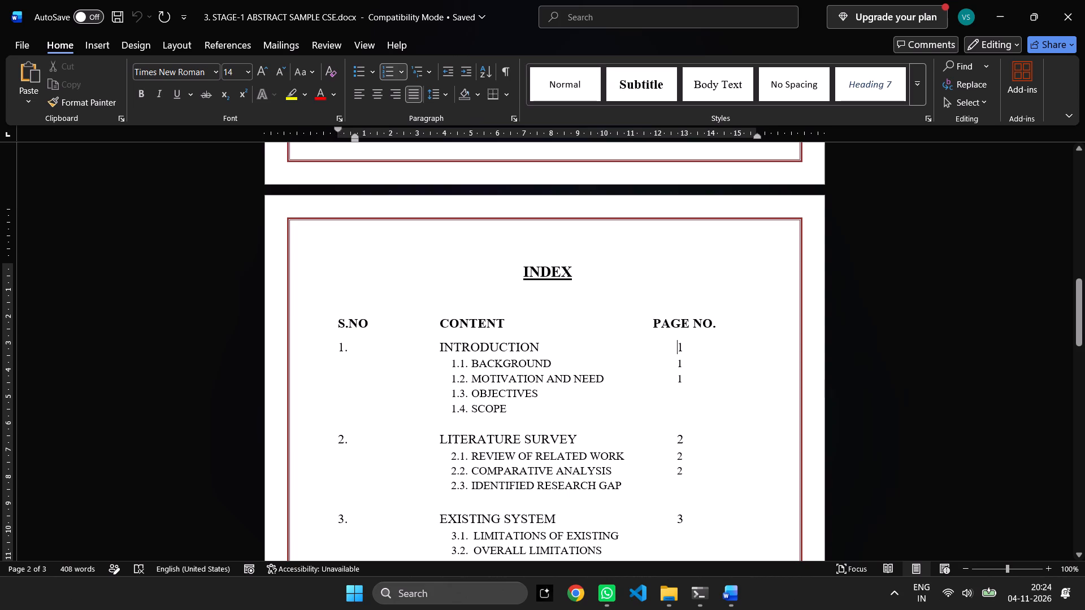
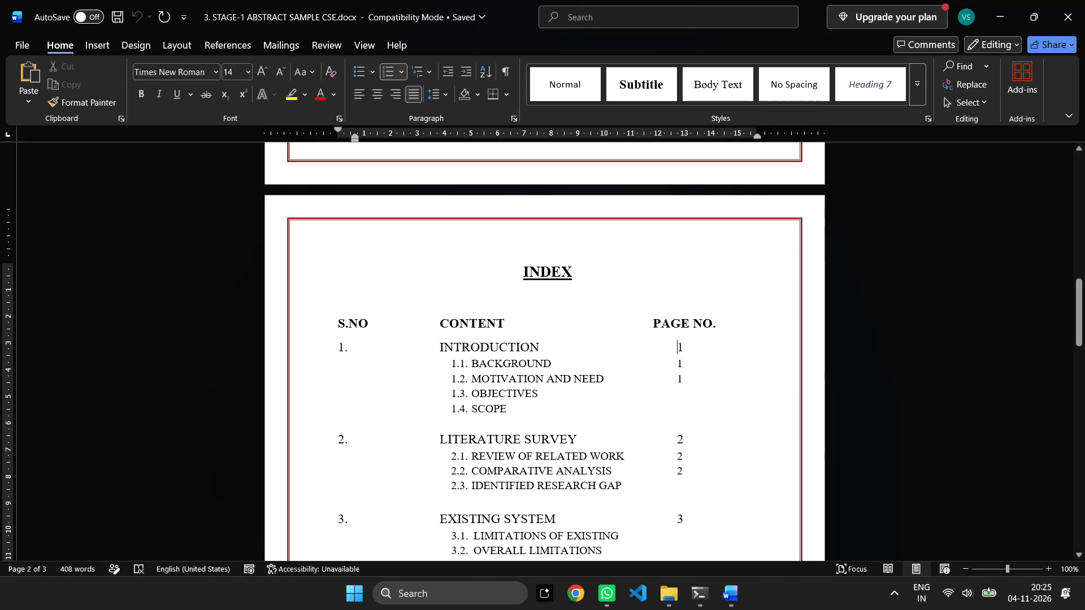
Shift the PAGE NO. heading and the page numbers of INTRODUCTION, 1.1 and 1.2 one tab stop further right.
left_click(650, 322)
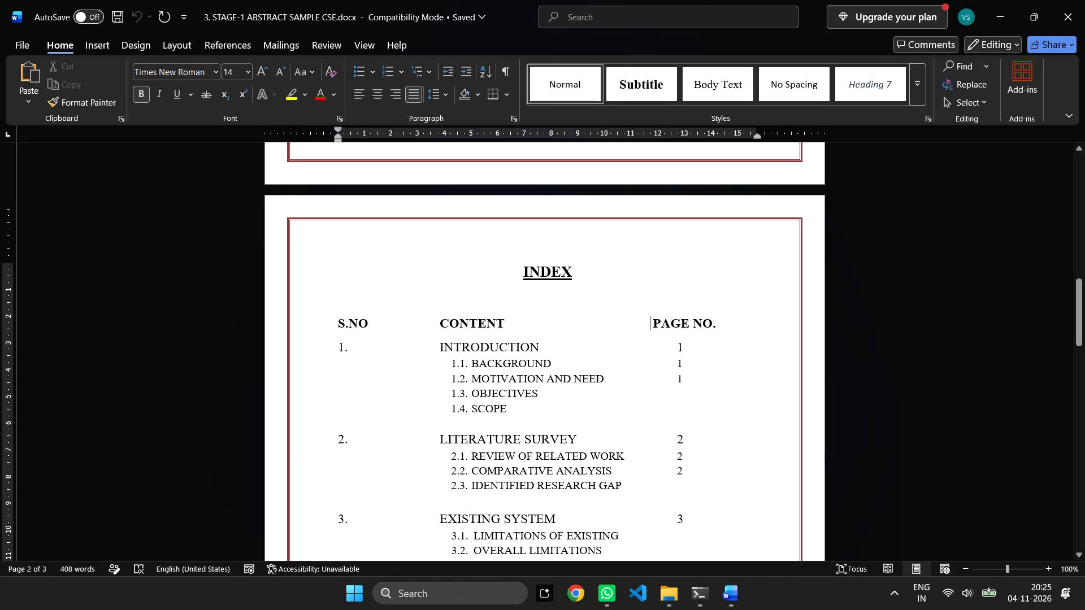
key("Tab")
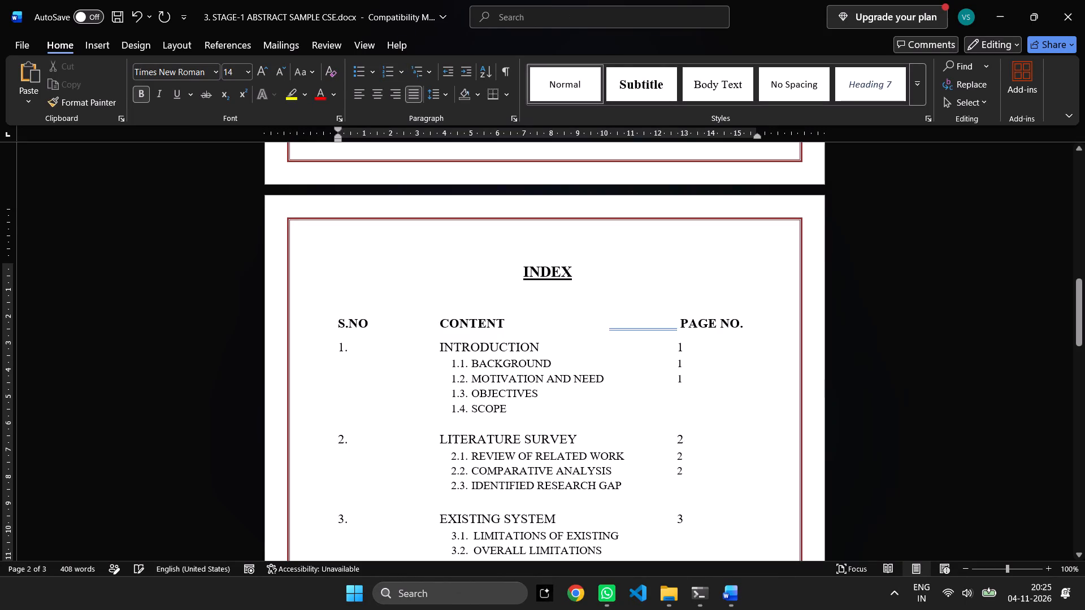
left_click(678, 347)
key("Tab")
left_click(678, 365)
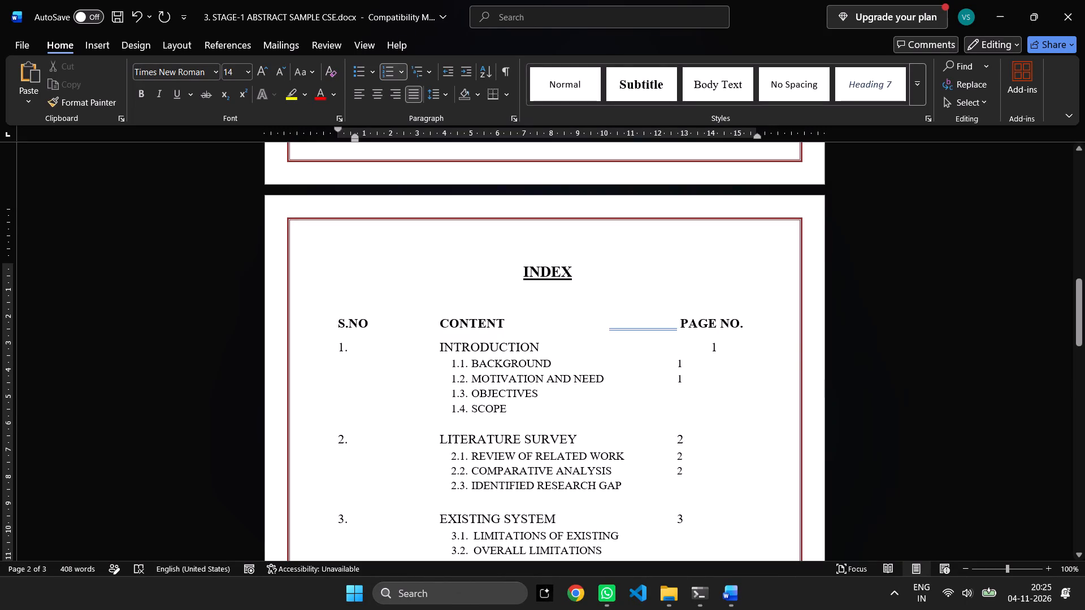
key("Tab")
key("Down")
key("Left")
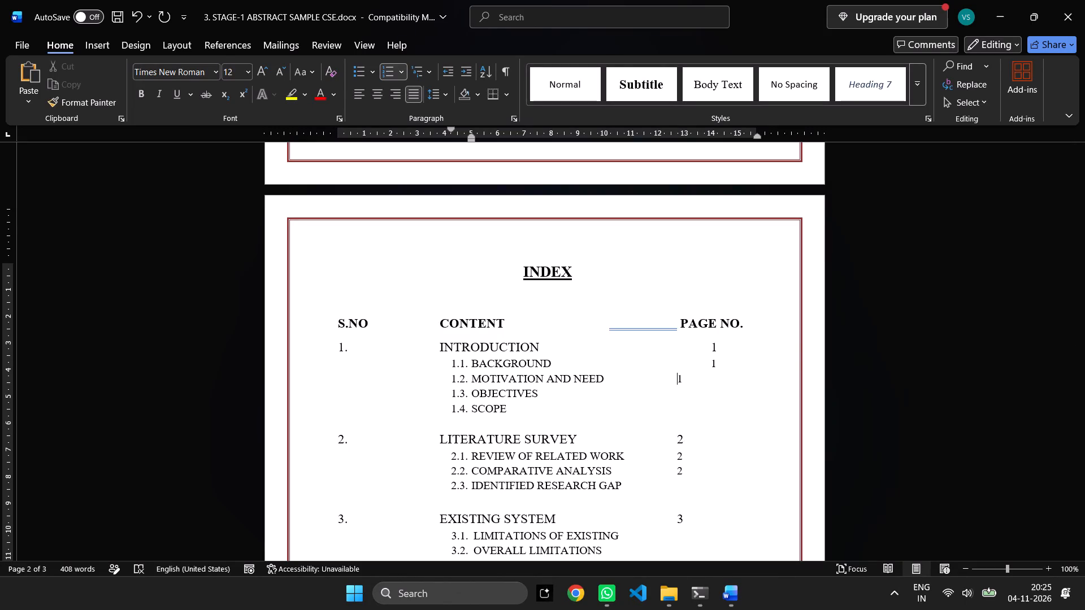
key("Tab")
Shift the page numbers of LITERATURE SURVEY and its entries 2.1 and 2.2 one tab stop further right.
key("Down")
key("Left")
key("Down")
key("Down")
key("Down")
key("Down")
key("Up")
key("ctrl+Right")
key("ctrl+Right")
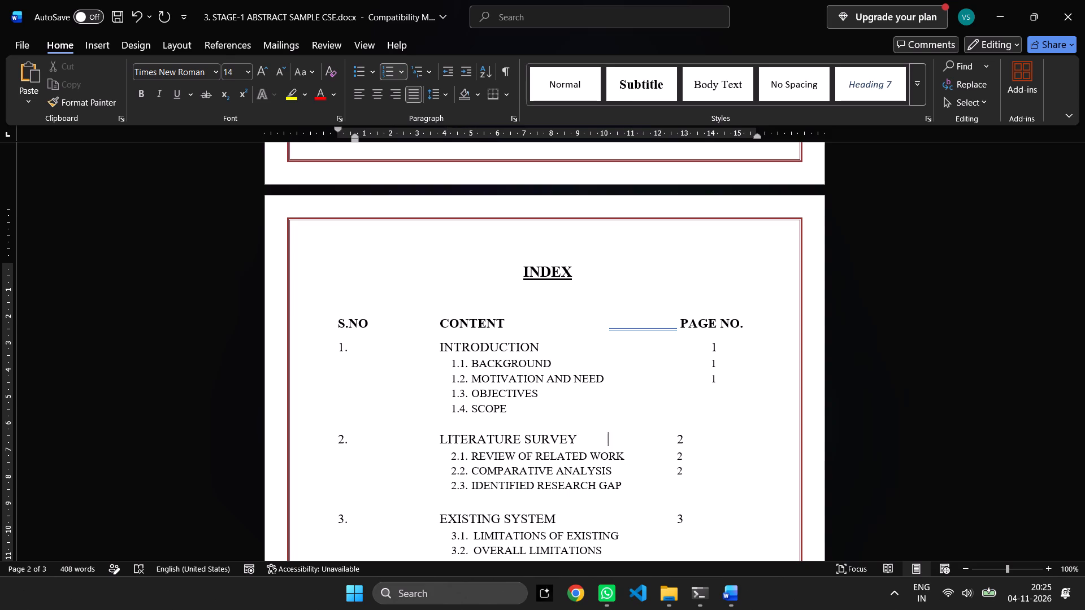
key("ctrl+Right")
key("ctrl+Right")
key("Tab")
key("Right")
key("Left")
key("Down")
key("Left")
key("Tab")
key("Down")
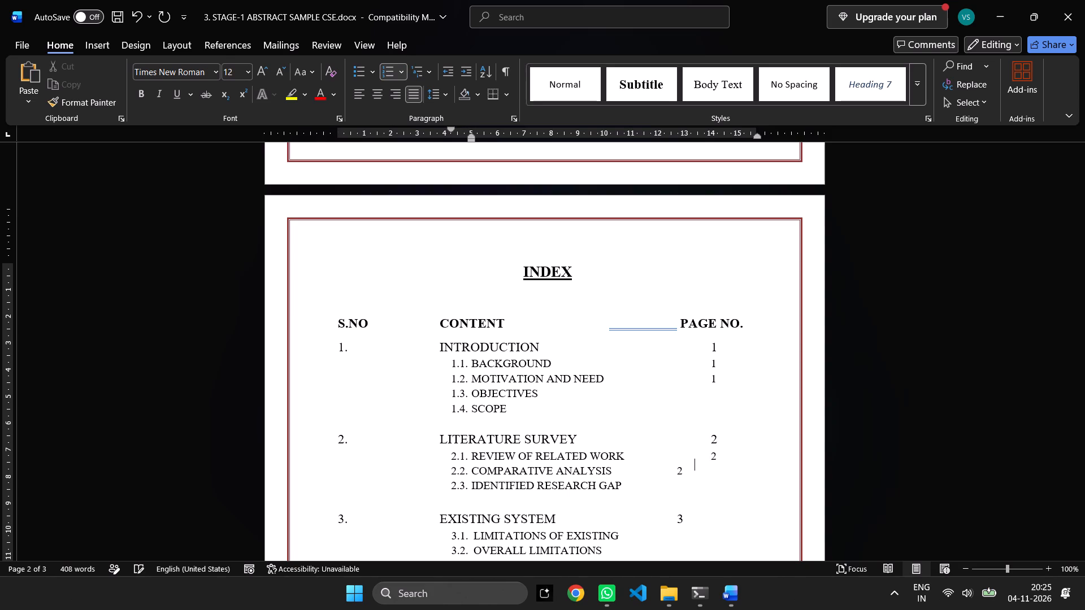
key("Left")
key("Tab")
Set the font size of the index text from the S.NO heading row through entry 6.8 to 12.
key("Up")
key("Up")
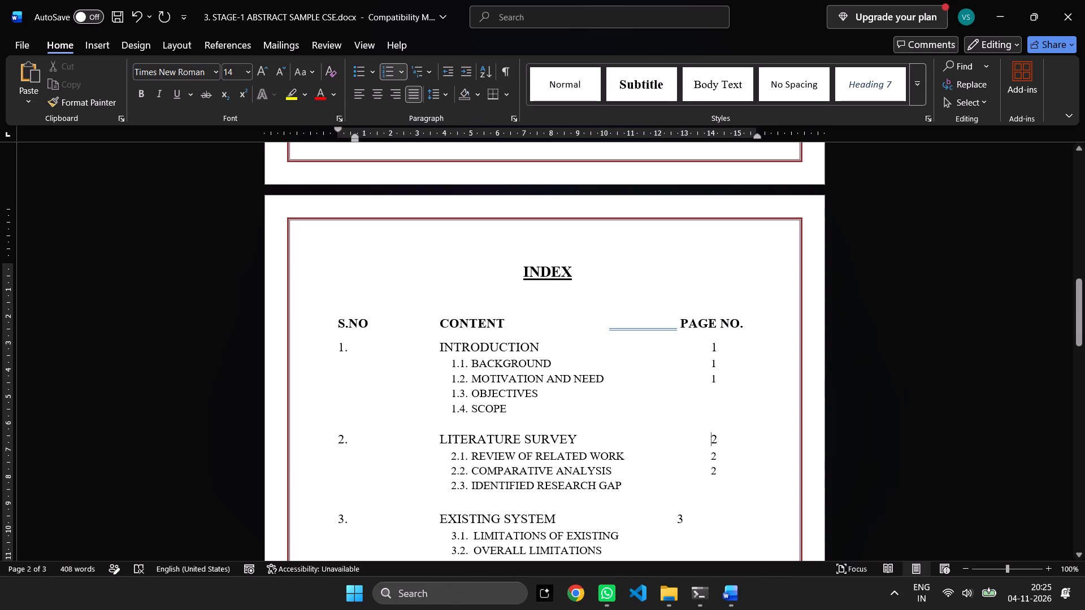
left_click_drag(337, 321, 394, 512)
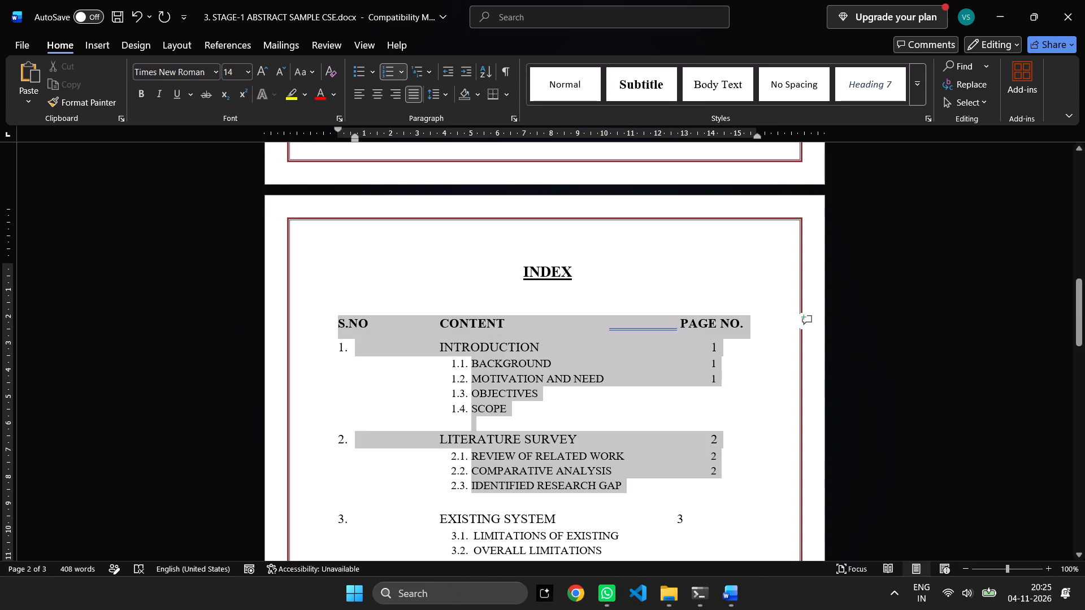
left_click_drag(394, 512, 727, 309)
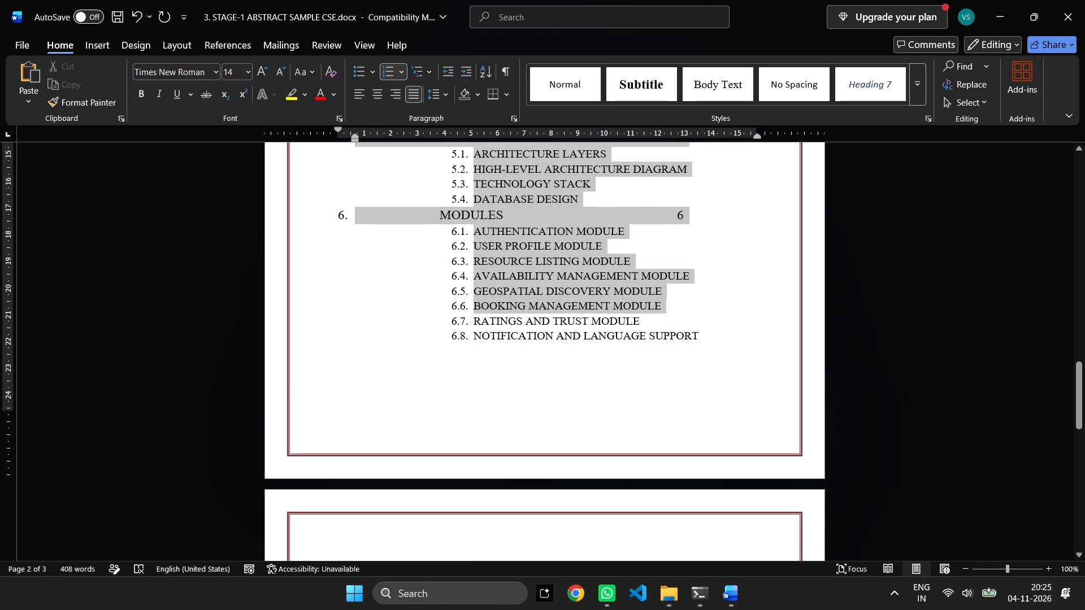
left_click_drag(727, 309, 708, 336)
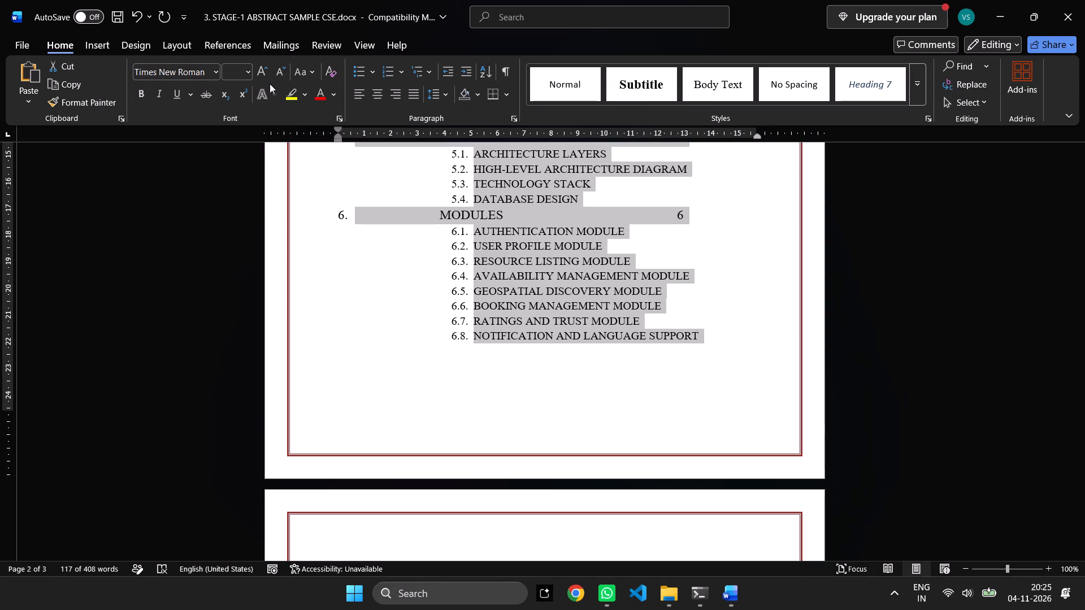
left_click(238, 75)
key("End")
key("Down")
key("Return")
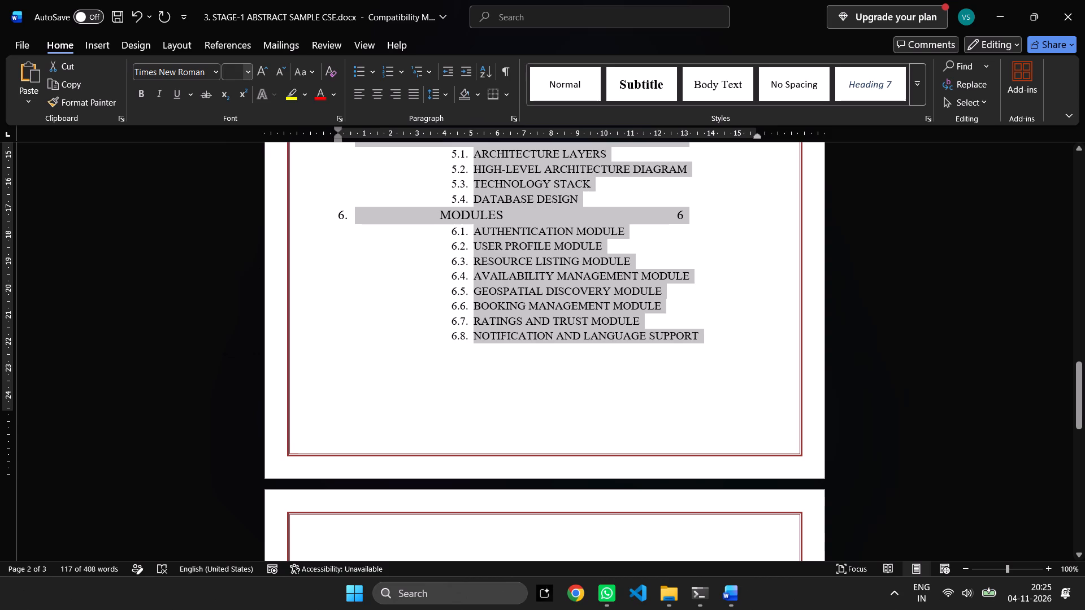
left_click(251, 72)
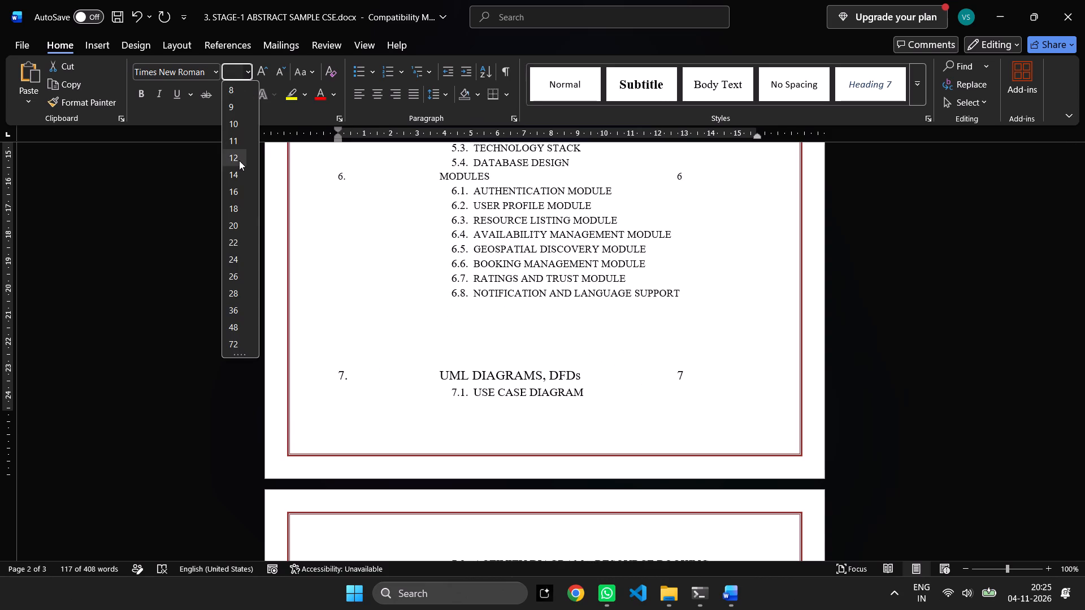
left_click(239, 160)
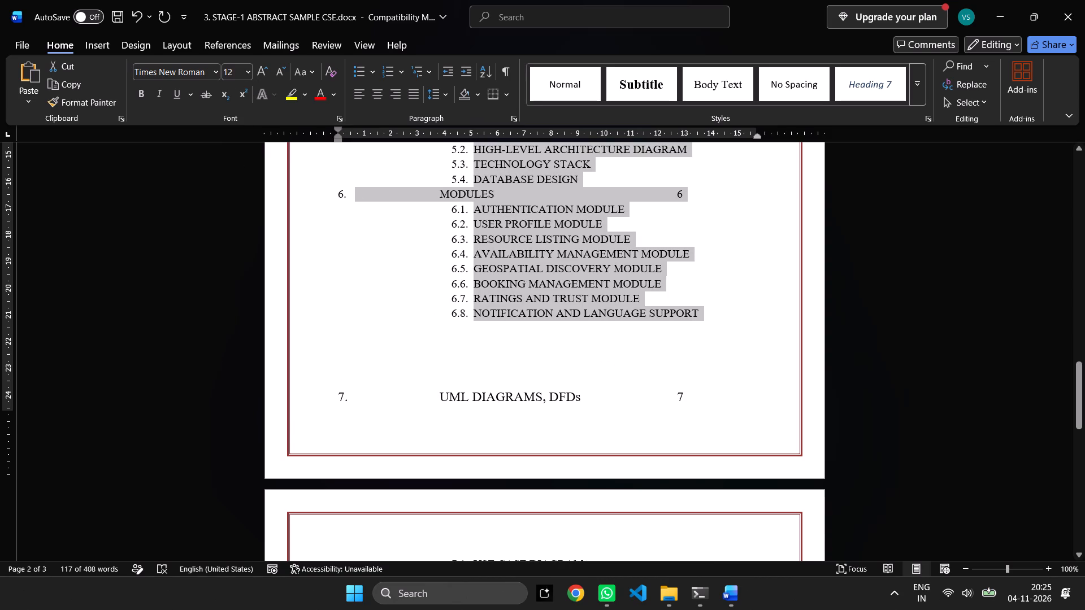
Remove extra blank lines below entry 6.8 NOTIFICATION AND LANGUAGE SUPPORT to bring the UML DIAGRAMS, DFDs section closer.
left_click(510, 347)
key("BackSpace")
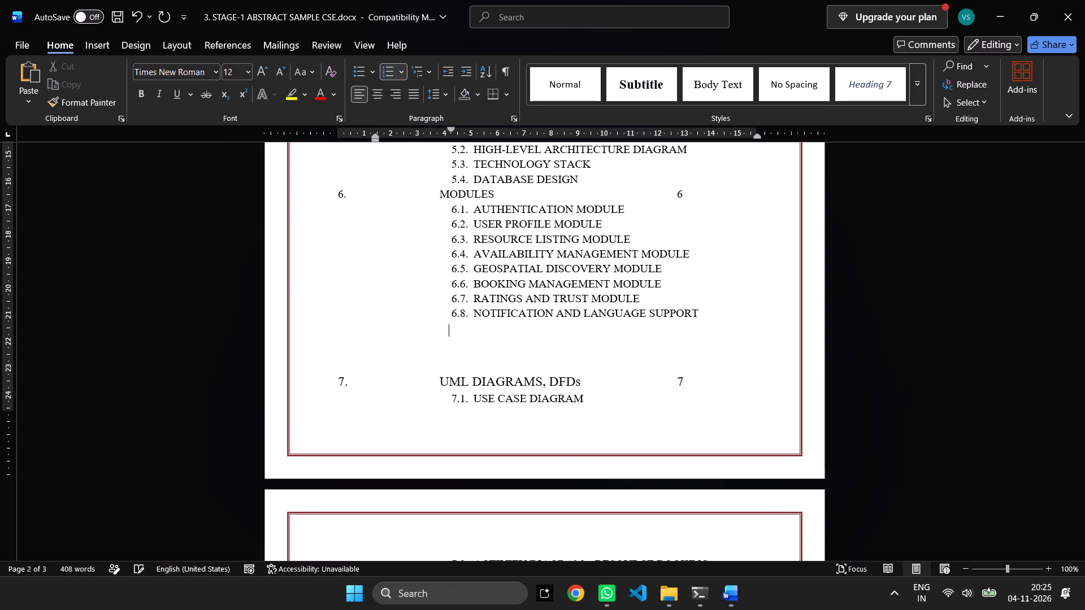
key("BackSpace")
key("BackSpace")
key("BackSpace")
key("BackSpace")
key("ctrl+BackSpace")
key("BackSpace")
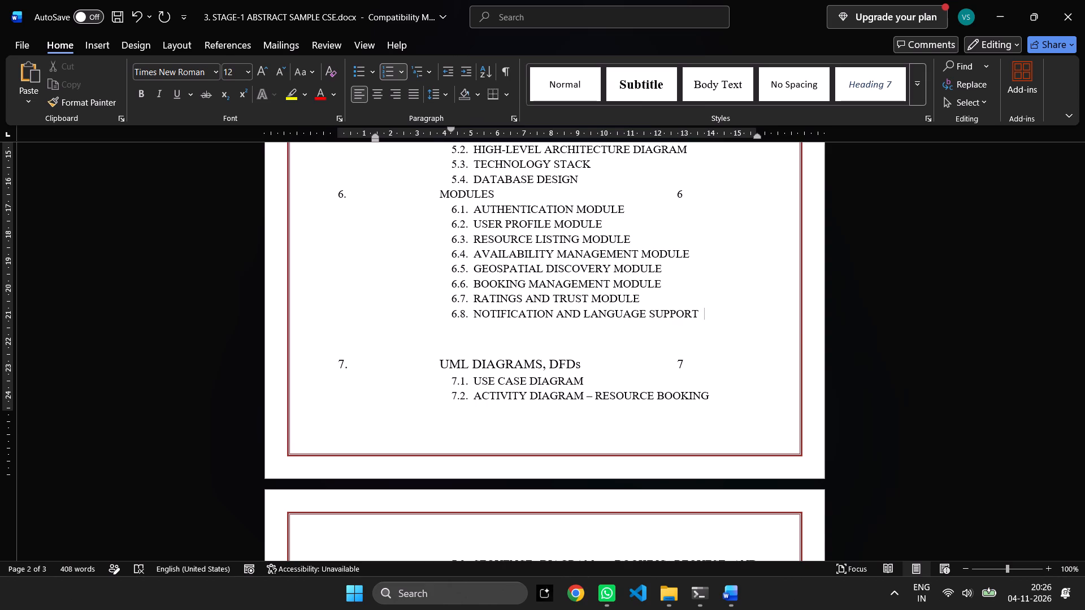
Remove the blank lines between index entry 6.8 and the UML DIAGRAMS, DFDs heading.
key("Delete")
key("Delete")
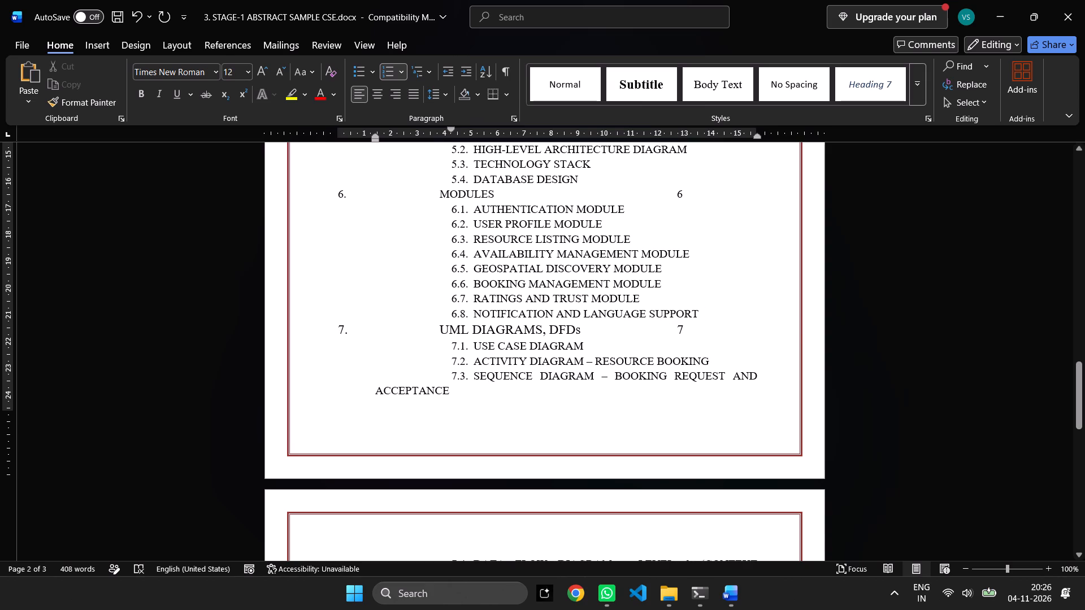
Shorten index entry 7.2 to ACTIVITY DIAGRAM by deleting "– RESOURCE BOOKING".
scroll(524, 414, "down", 1)
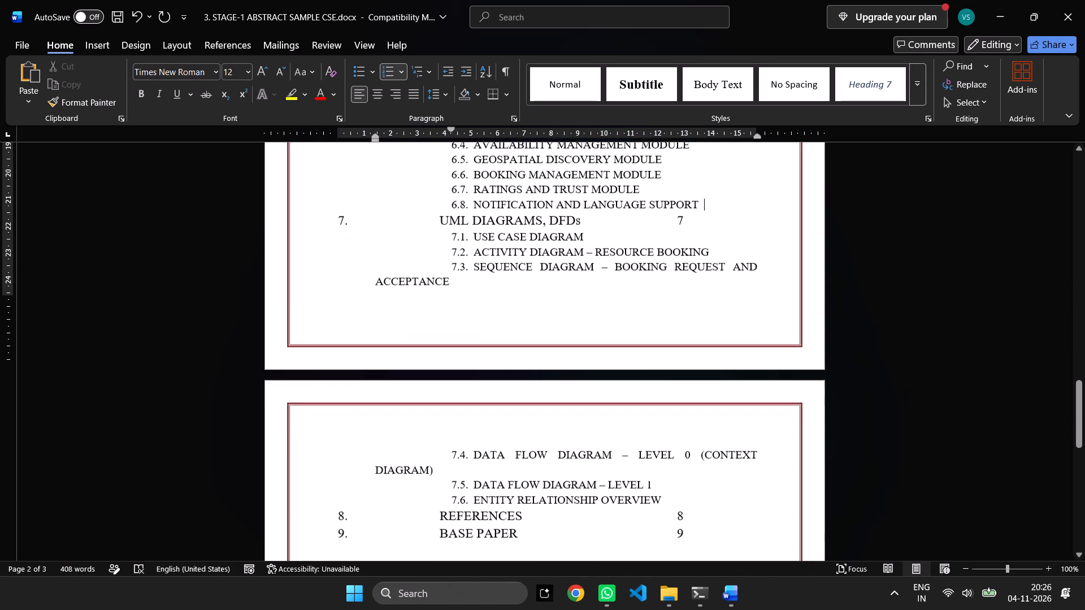
scroll(524, 414, "down", 1)
left_click_drag(584, 248, 606, 247)
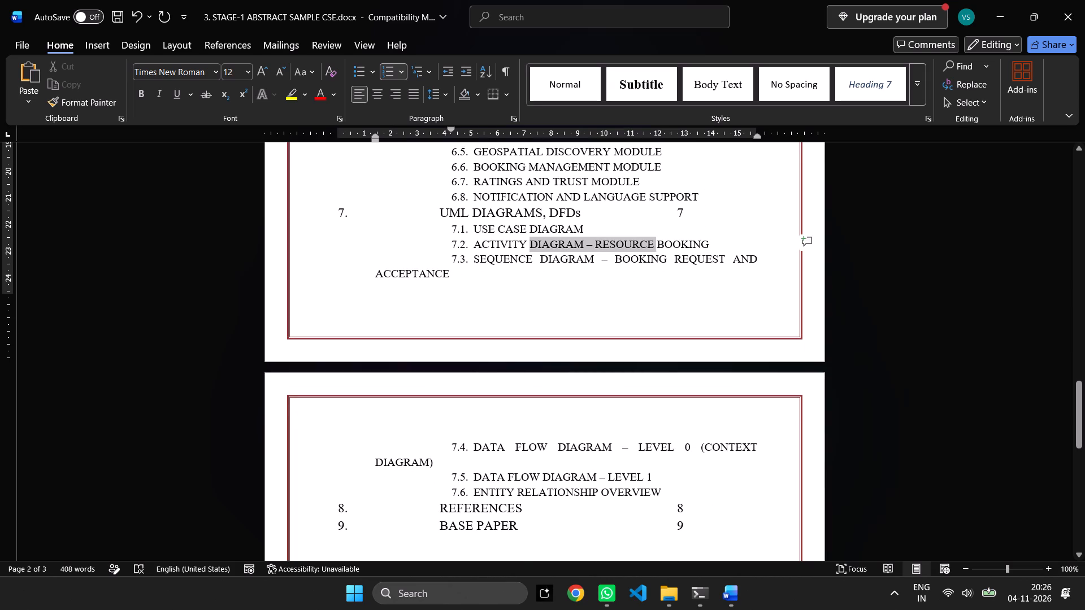
left_click_drag(606, 247, 589, 245)
left_click(589, 245)
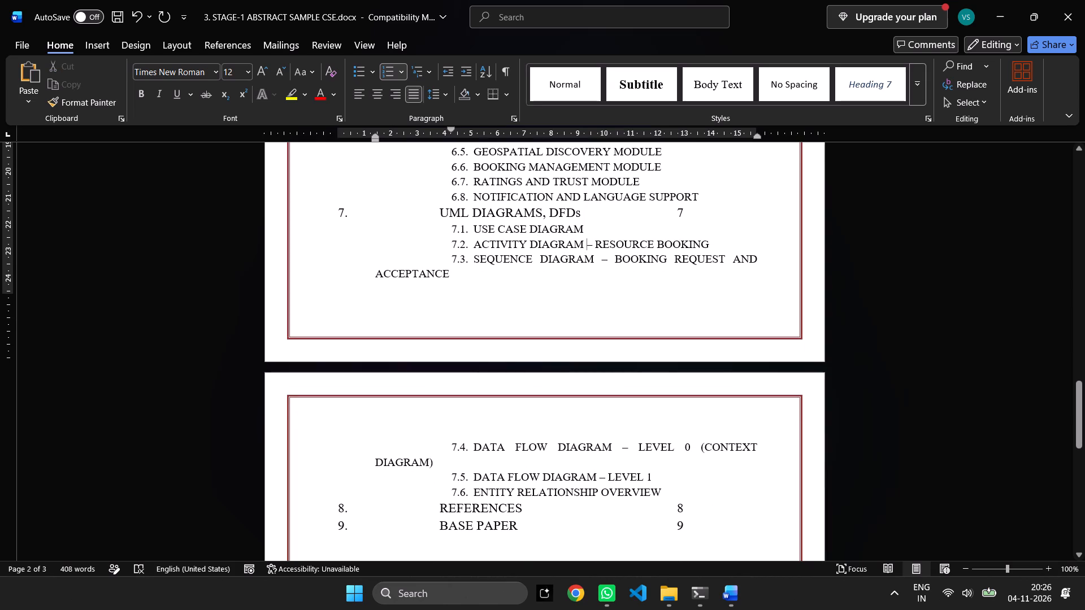
key("ctrl+shift+Right")
key("ctrl+shift+Right")
key("ctrl+shift+Right")
key("ctrl+shift+Right")
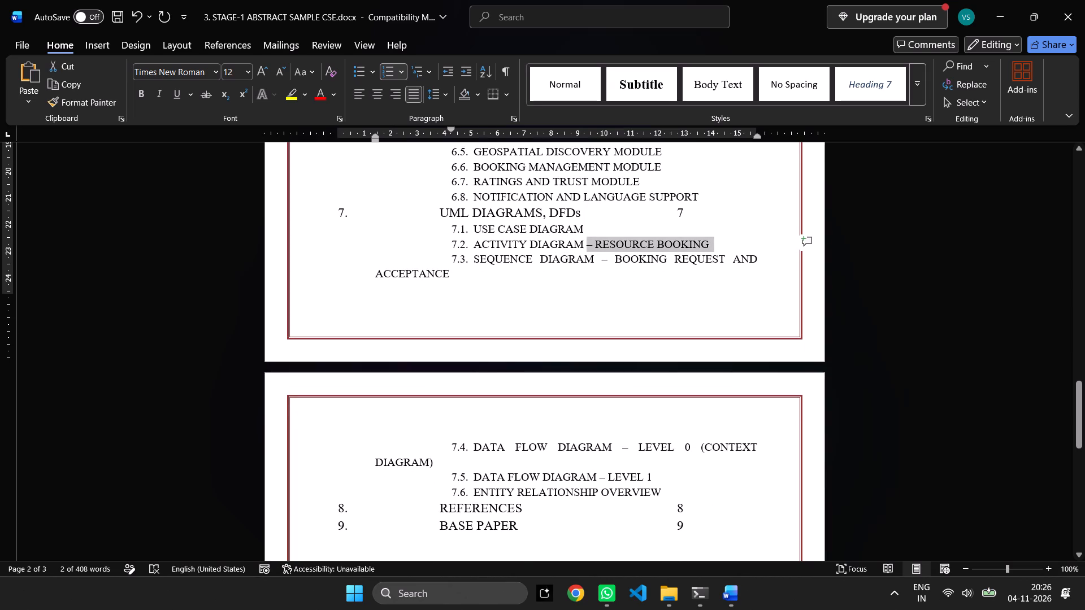
key("ctrl+shift+Left")
key("BackSpace")
Shorten index entry 7.3 to SEQUENCE DIAGRAM by deleting "– BOOKING REQUEST AND ACCEPTANCE".
key("Down")
key("Right")
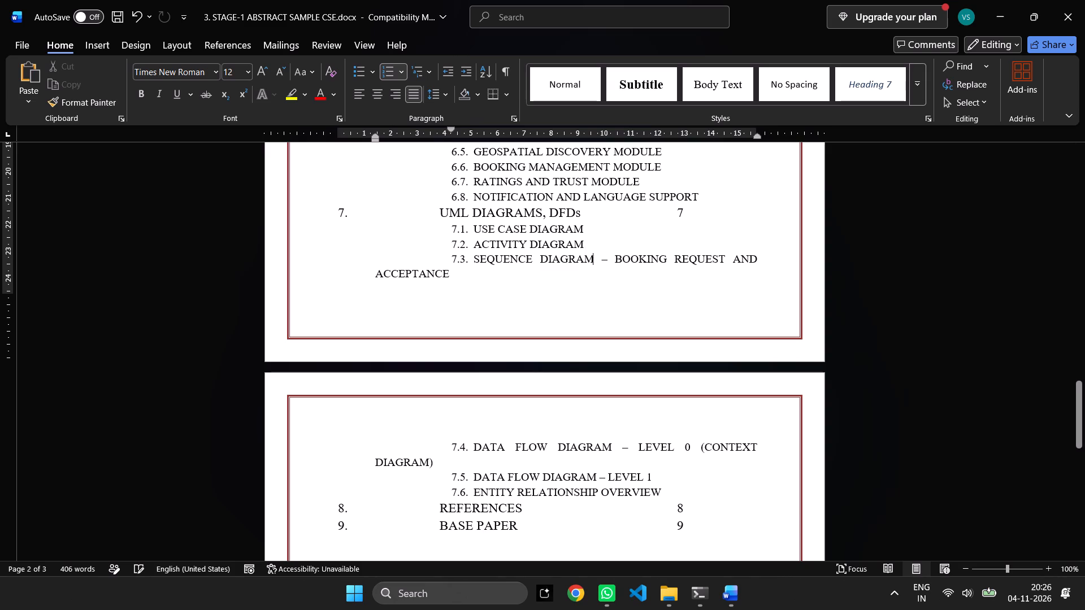
key("Right")
key("Left")
key("ctrl+shift+Right")
key("ctrl+shift+Right")
key("ctrl+shift+Right")
key("ctrl+shift+Right")
key("ctrl+shift+Right")
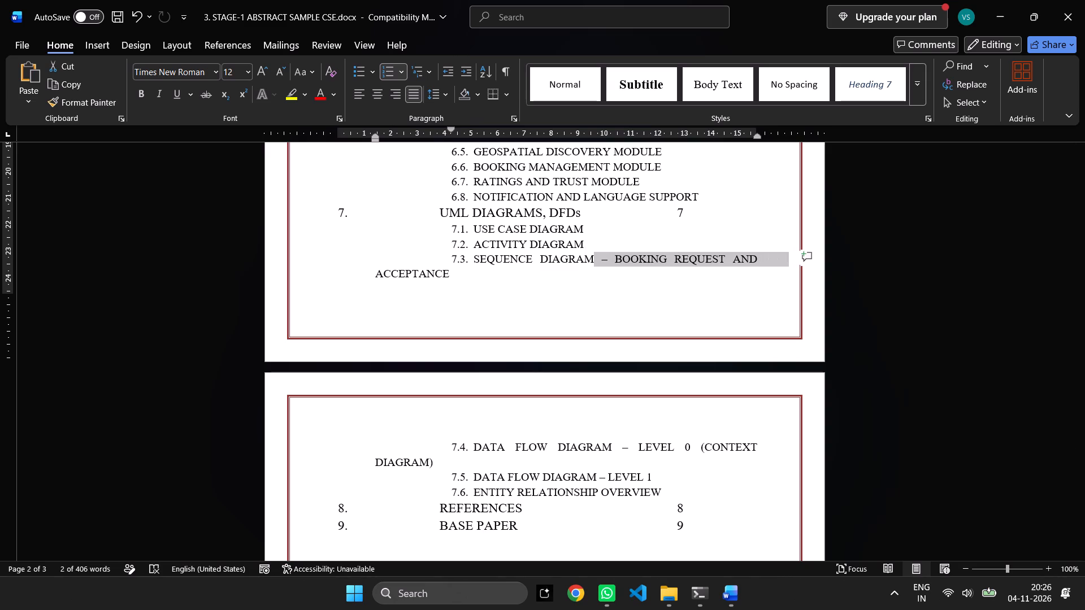
key("ctrl+shift+Right")
key("BackSpace")
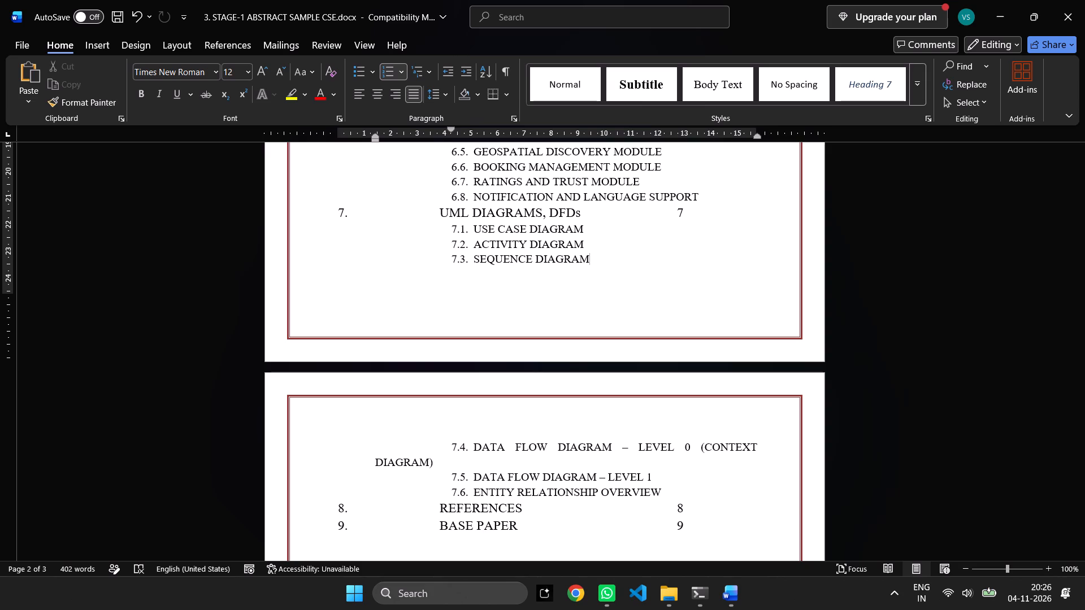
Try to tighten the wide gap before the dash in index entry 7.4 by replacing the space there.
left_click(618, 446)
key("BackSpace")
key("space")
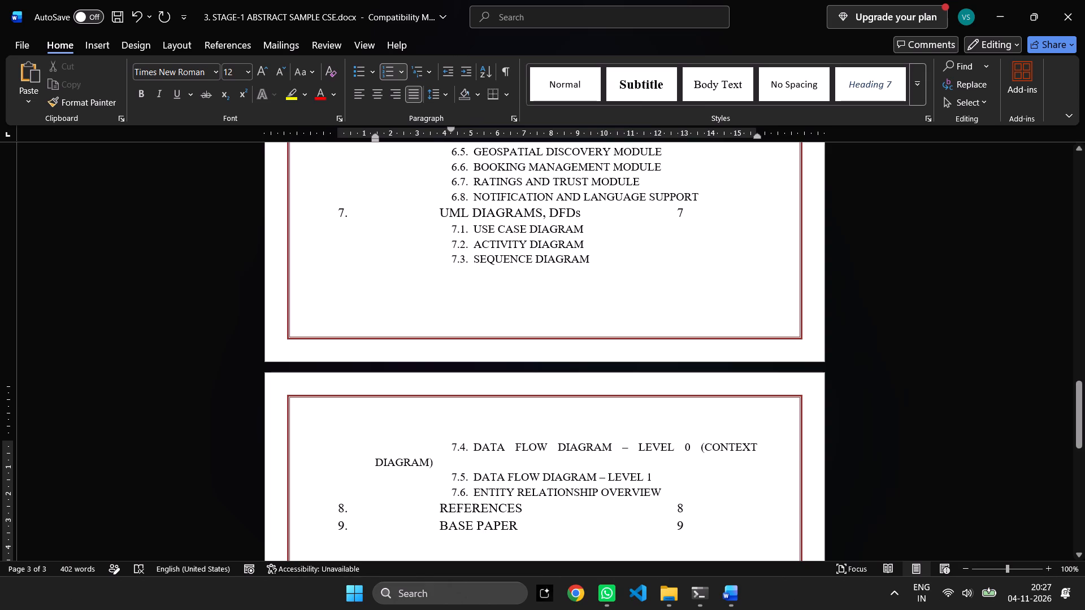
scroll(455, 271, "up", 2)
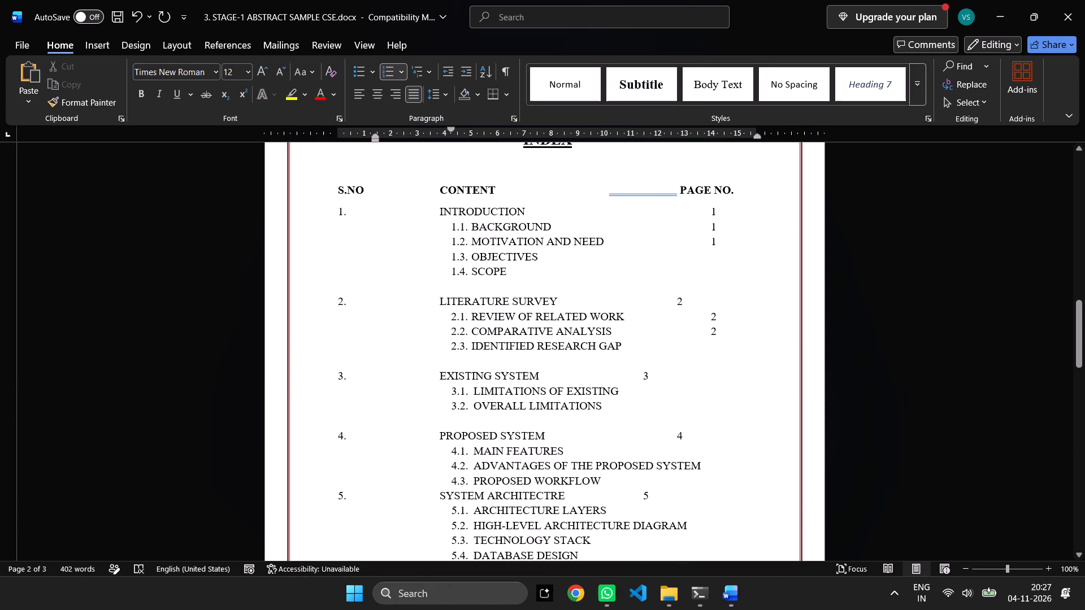
Move the CONTENT heading and the INTRODUCTION entry one tab stop back toward the S.NO column.
left_click(440, 190)
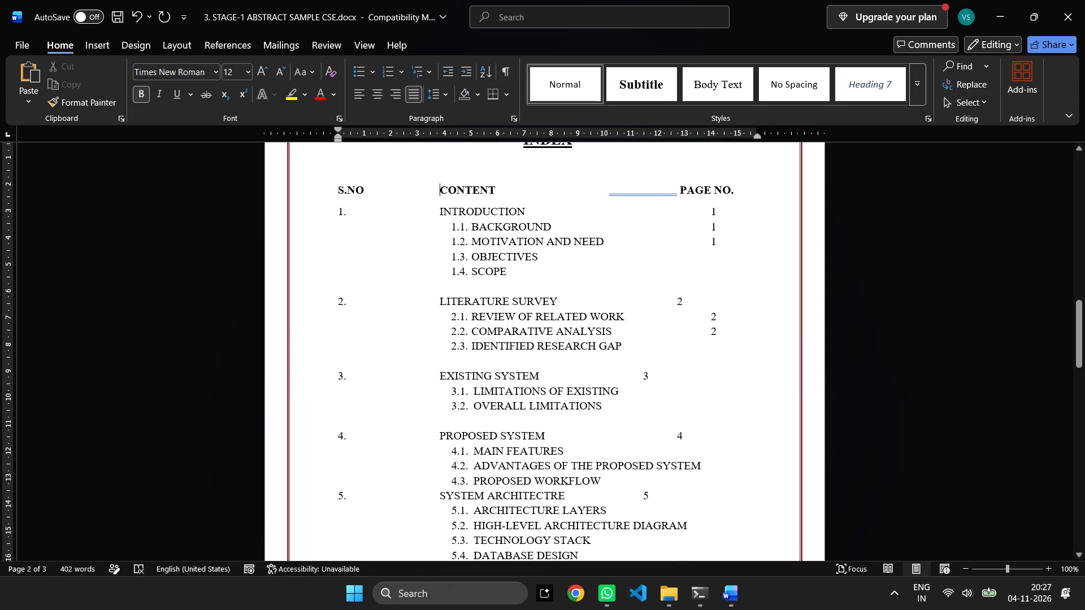
key("BackSpace")
left_click(440, 206)
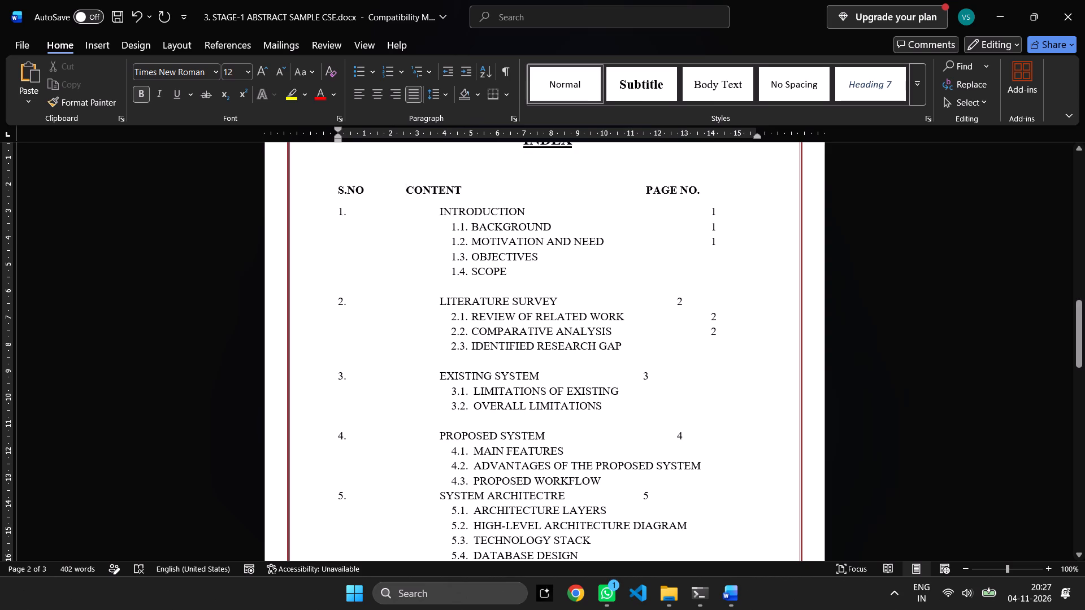
key("BackSpace")
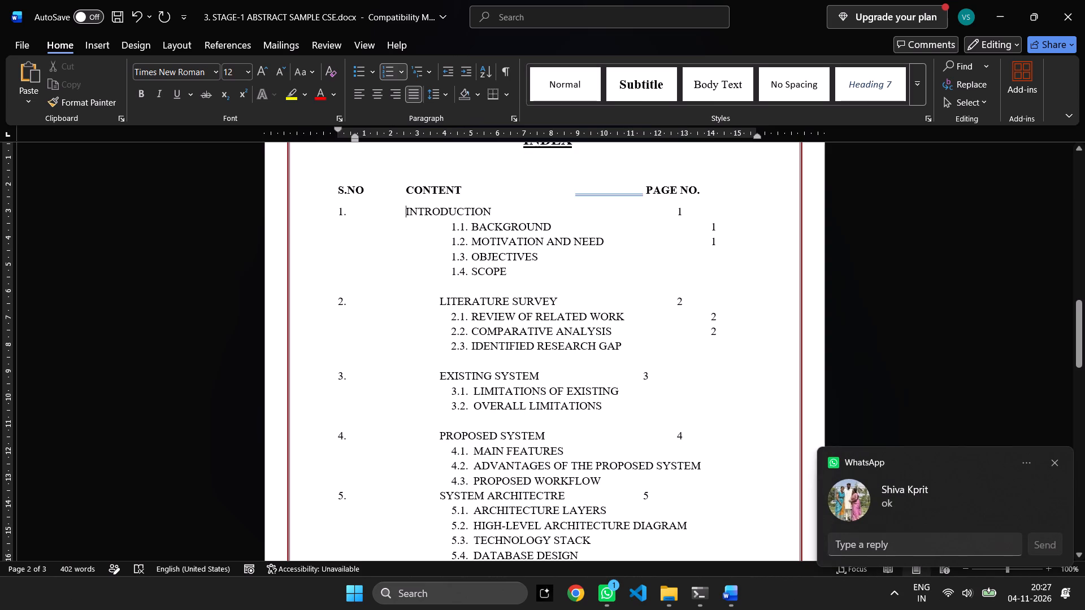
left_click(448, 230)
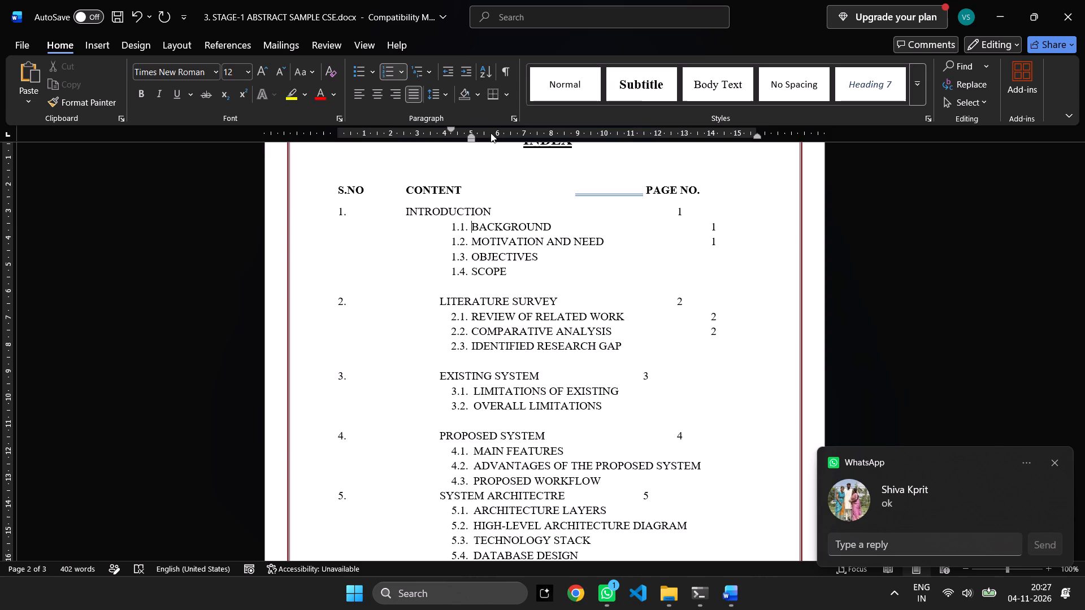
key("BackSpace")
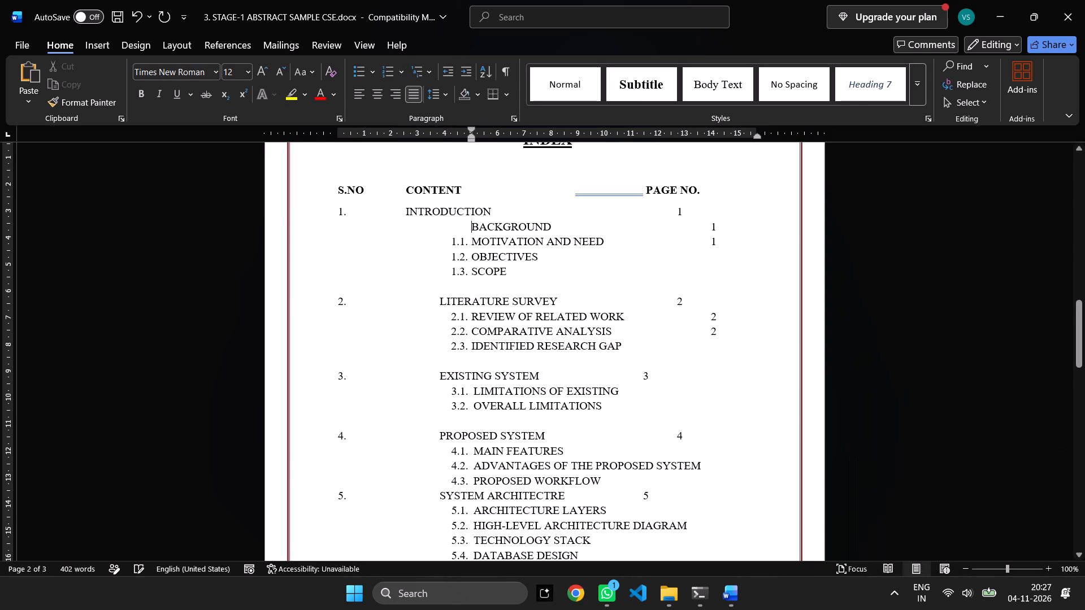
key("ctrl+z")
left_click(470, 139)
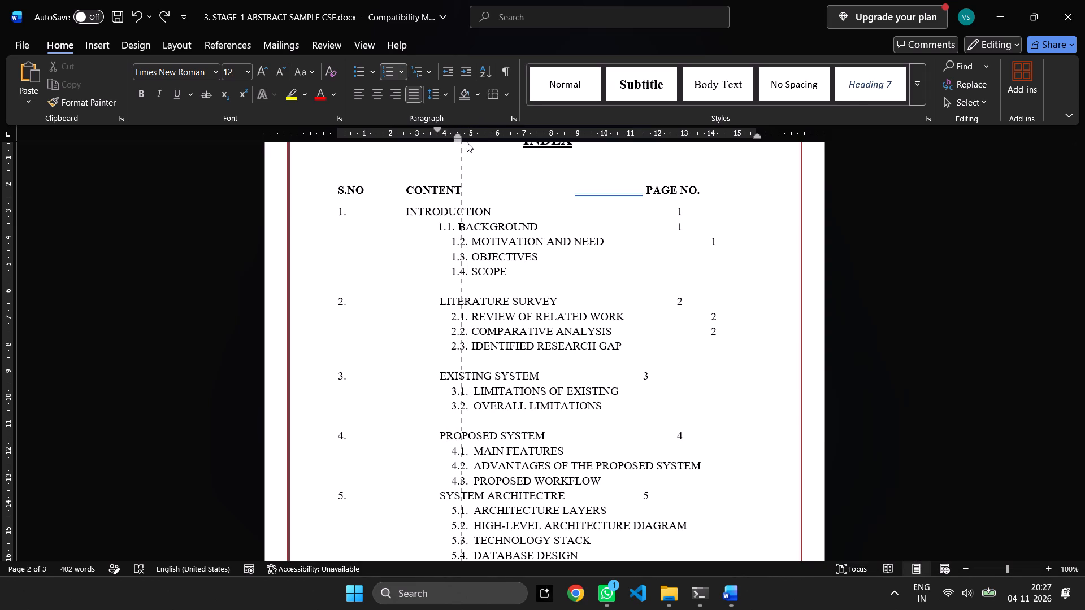
Reduce the left indent of entries 1.1 to 1.4 together to about 3.5 cm, keeping their hanging numbers.
left_click_drag(471, 230, 507, 271)
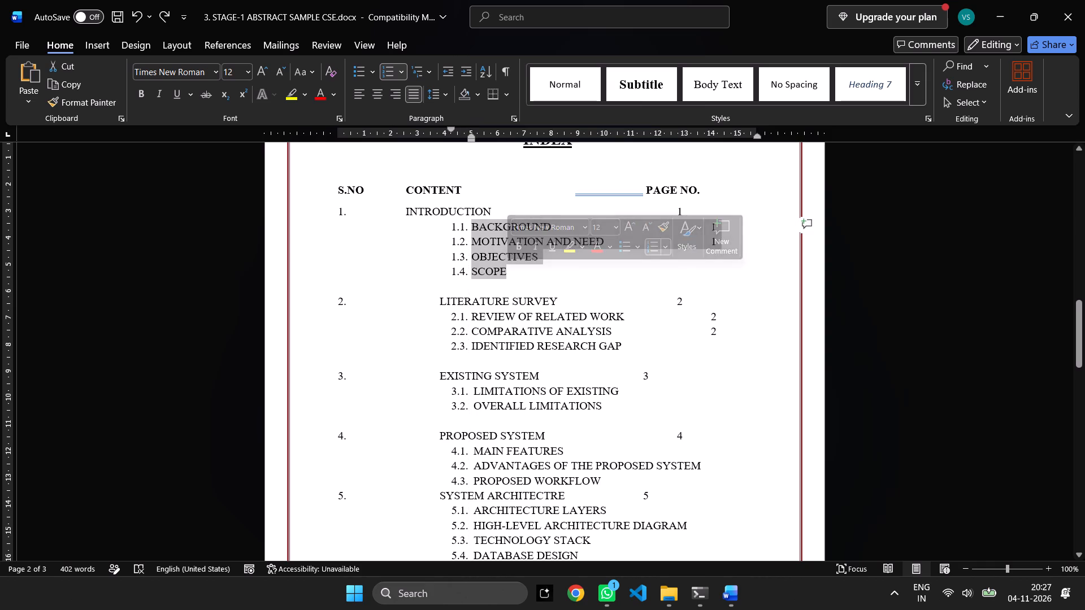
left_click_drag(469, 140, 433, 143)
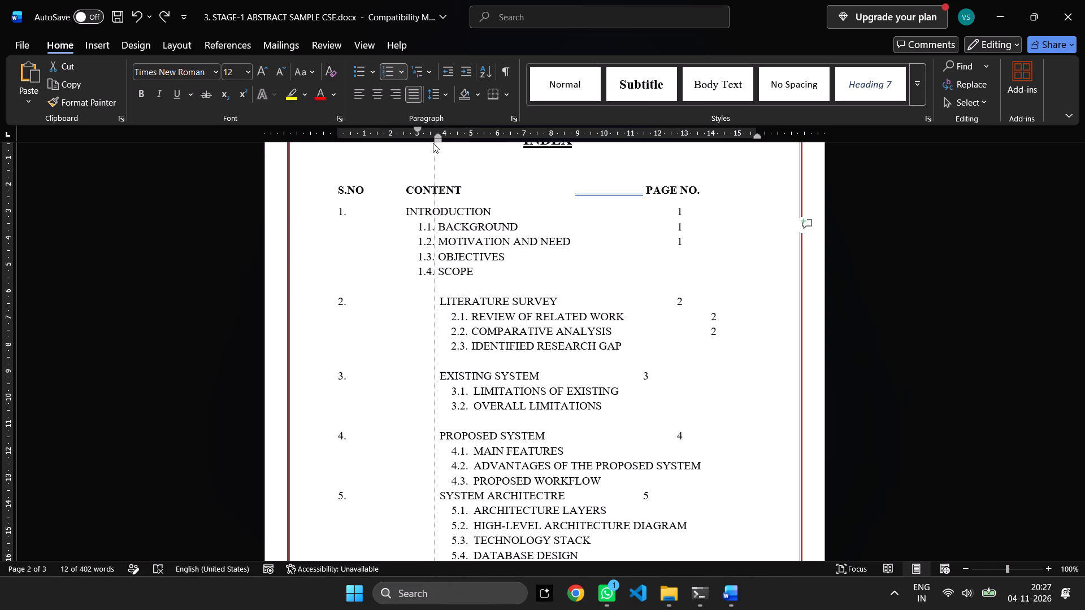
left_click_drag(433, 143, 435, 142)
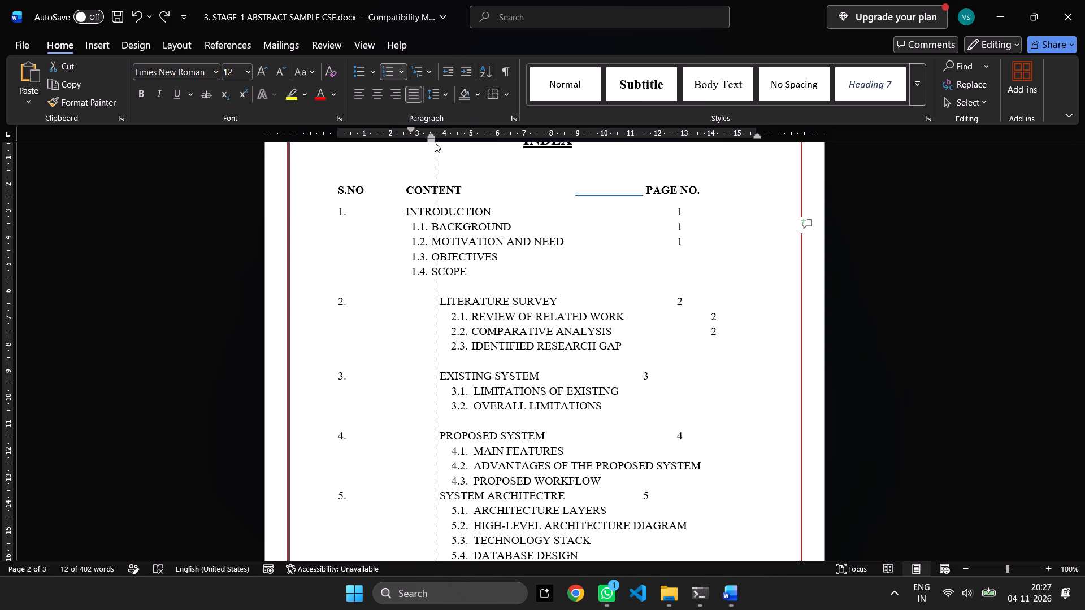
left_click_drag(435, 142, 434, 142)
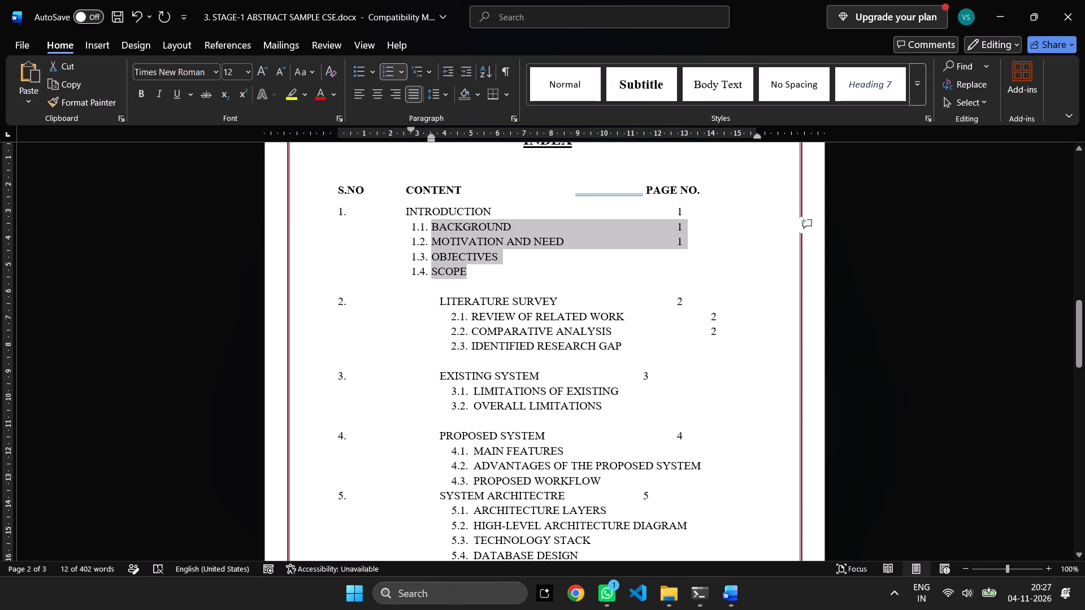
Move LITERATURE SURVEY one tab stop back and reduce the left indent of entries 2.1 to 2.3 to about 3.5 cm.
left_click(436, 304)
key("BackSpace")
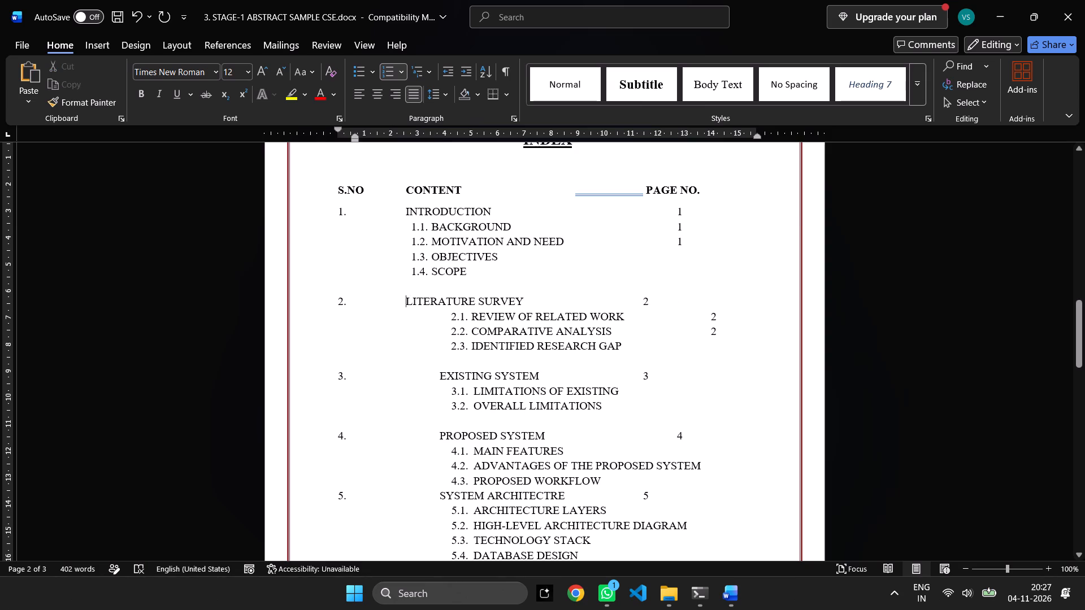
left_click_drag(469, 318, 618, 349)
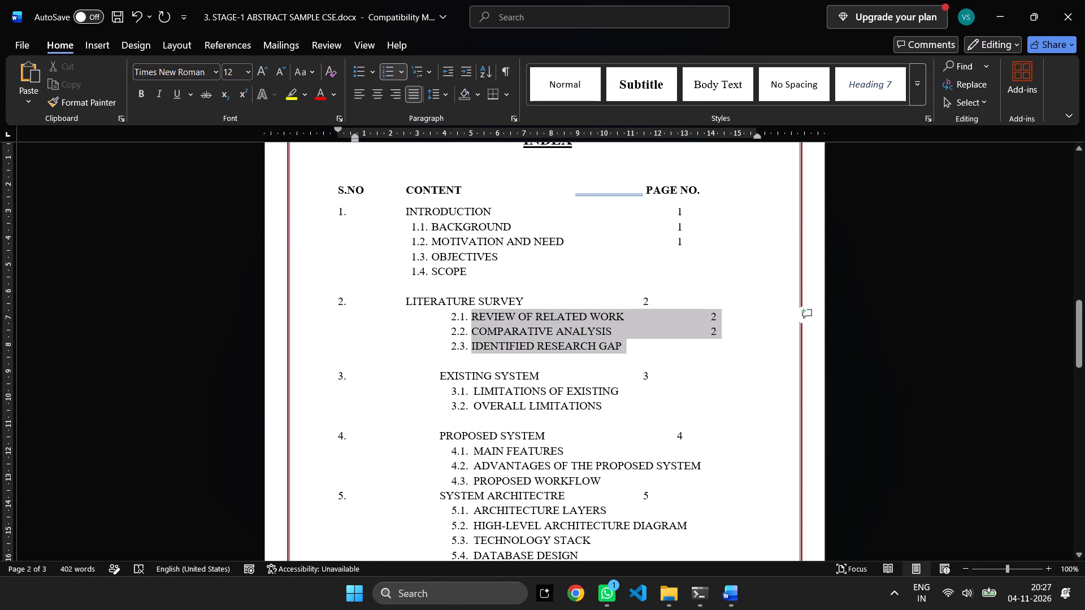
left_click_drag(618, 349, 621, 350)
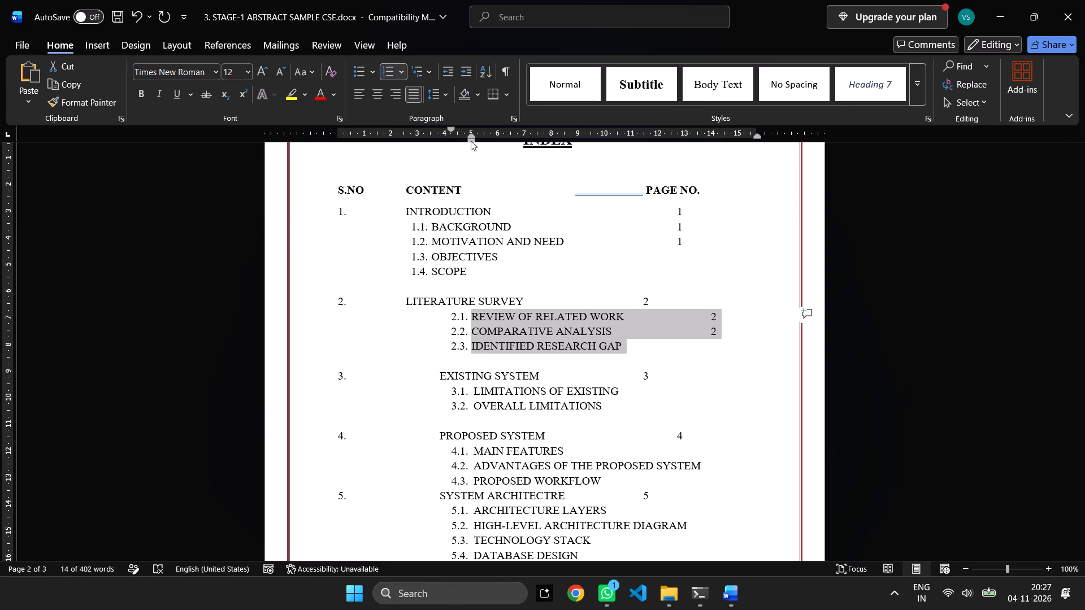
left_click_drag(471, 141, 428, 141)
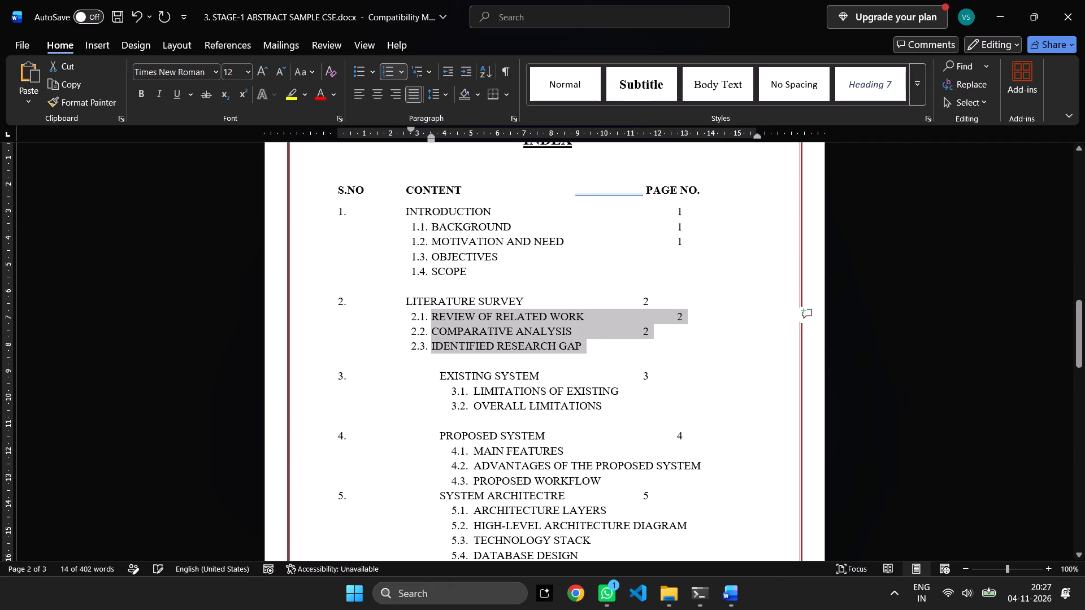
Move the EXISTING SYSTEM and PROPOSED SYSTEM headings one tab stop back, in line with the headings above.
left_click(436, 378)
key("BackSpace")
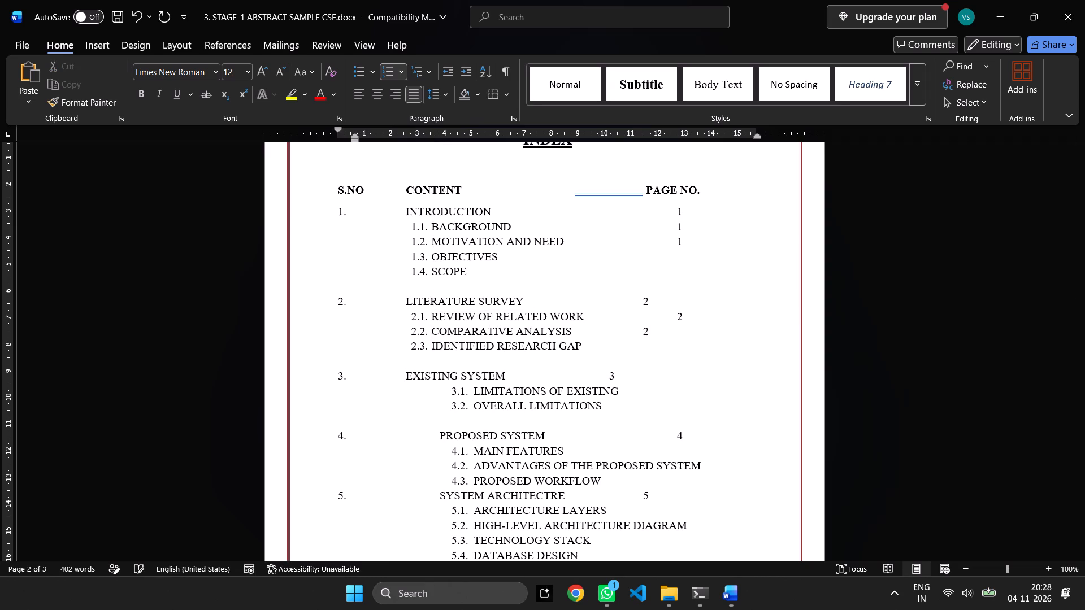
left_click(442, 438)
key("BackSpace")
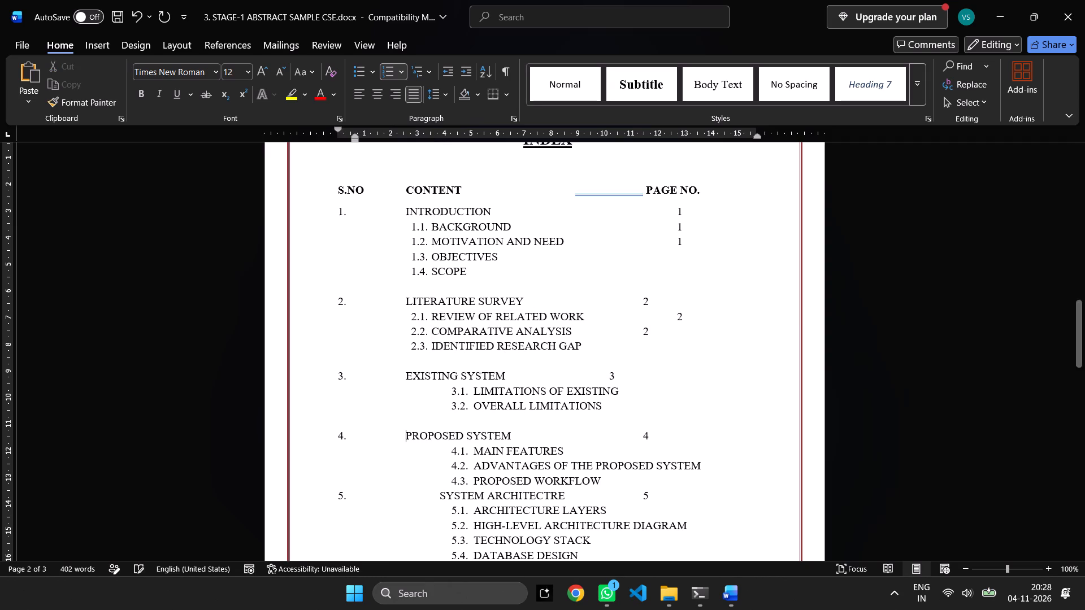
Move the SYSTEM ARCHITECTRE, MODULES, UML DIAGRAMS, REFERENCES and BASE PAPER headings one tab stop back, in line with the headings above.
left_click(439, 494)
key("BackSpace")
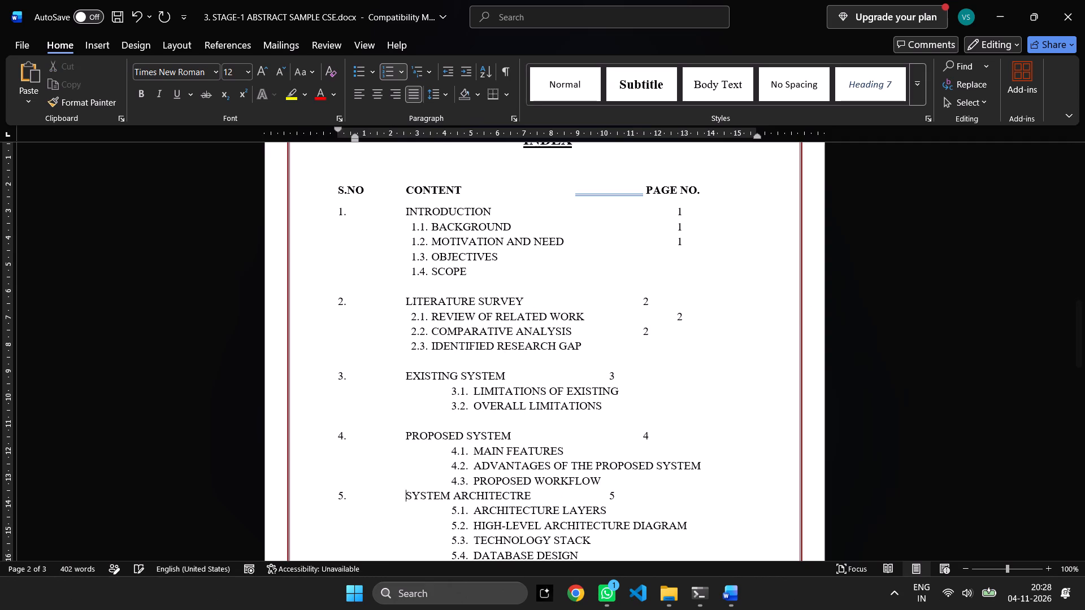
scroll(439, 494, "down", 1)
left_click(440, 396)
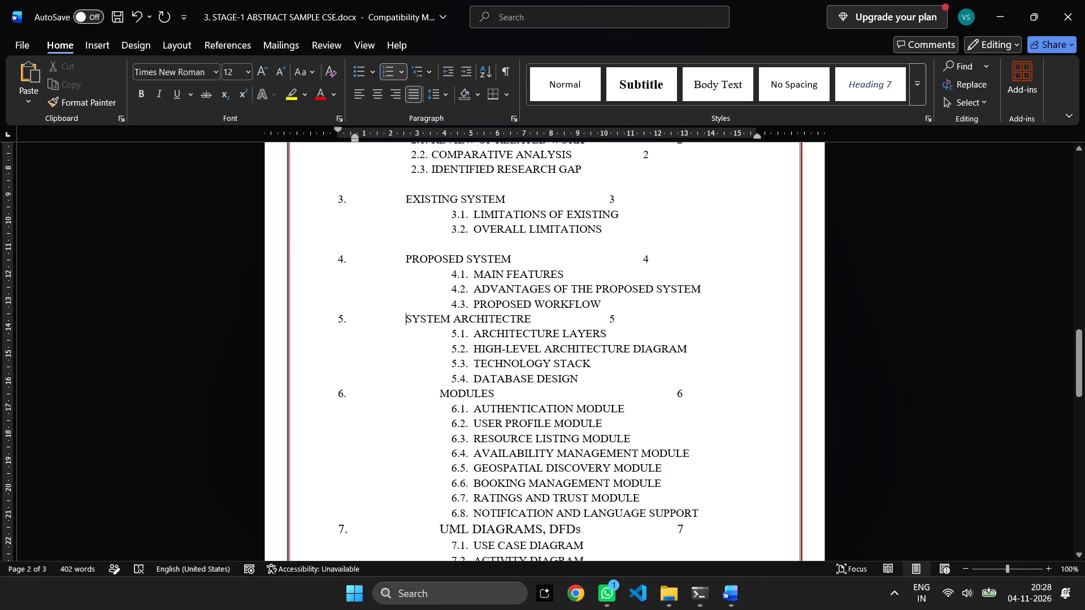
key("BackSpace")
left_click(437, 531)
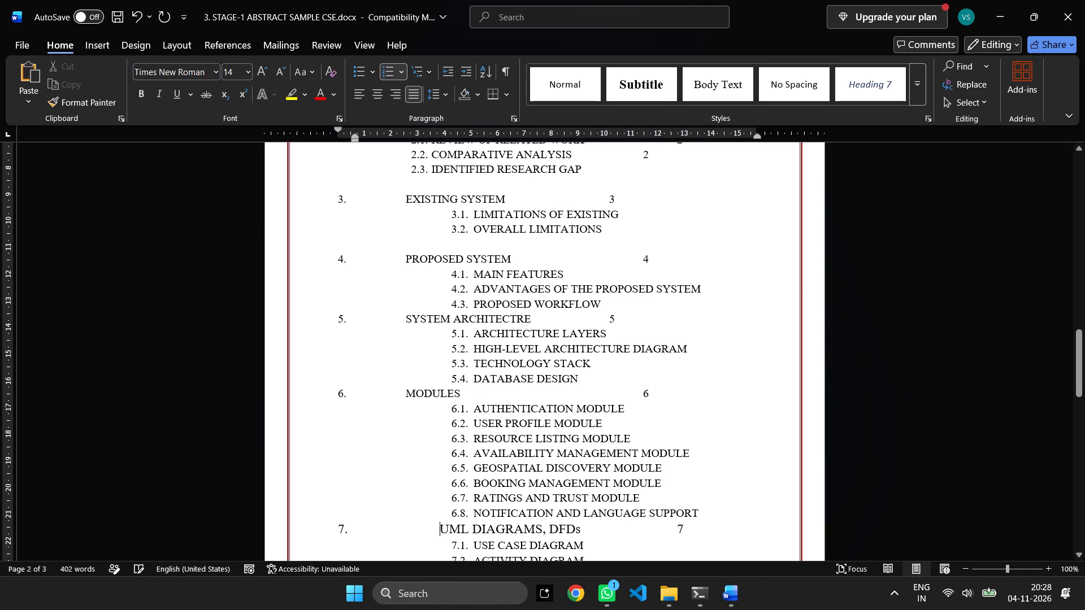
key("BackSpace")
scroll(467, 530, "down", 1)
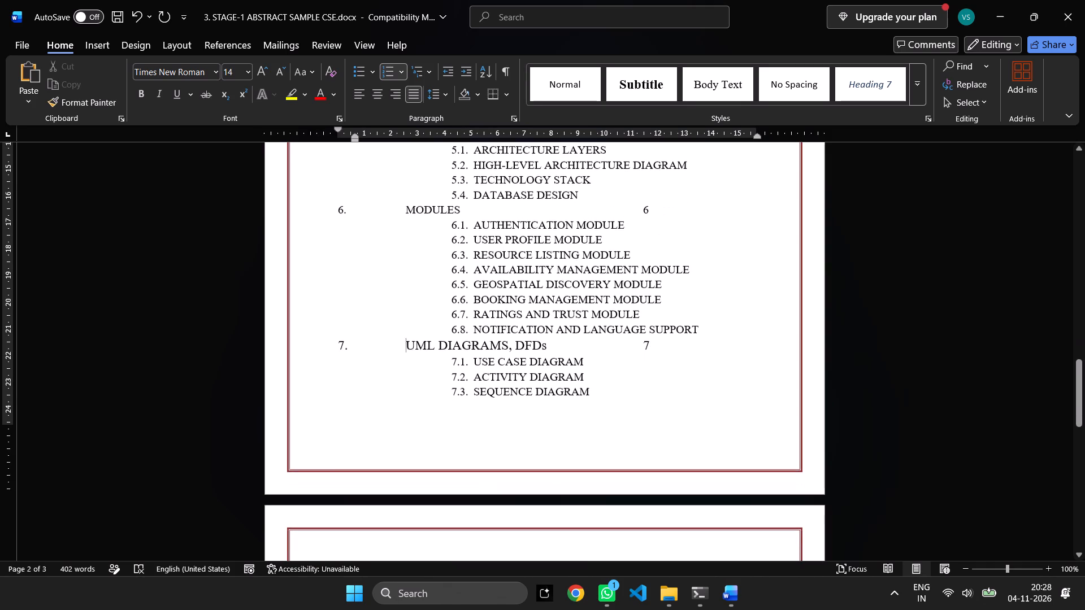
scroll(467, 499, "down", 1)
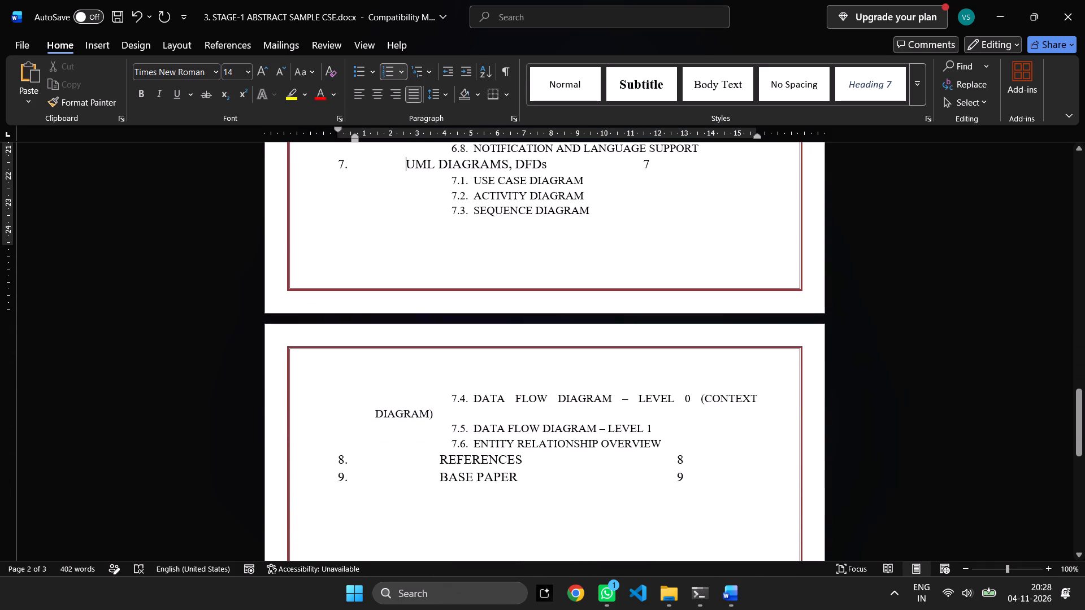
left_click(439, 456)
key("BackSpace")
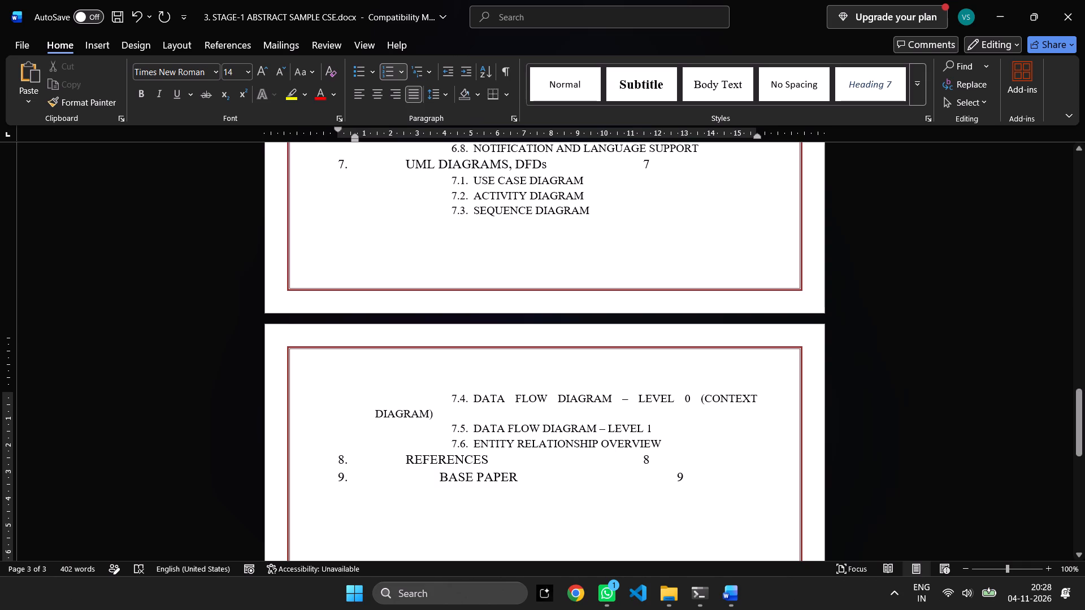
left_click(439, 478)
key("BackSpace")
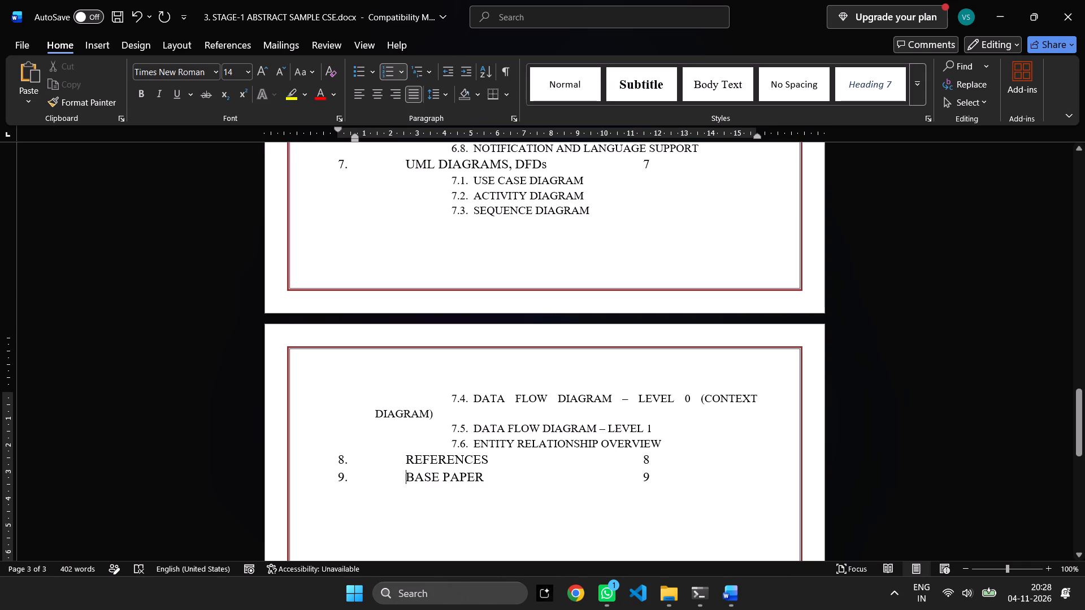
Set the font size of the index entries from UML DIAGRAMS, DFDs through BASE PAPER to 12.
left_click_drag(405, 165, 514, 455)
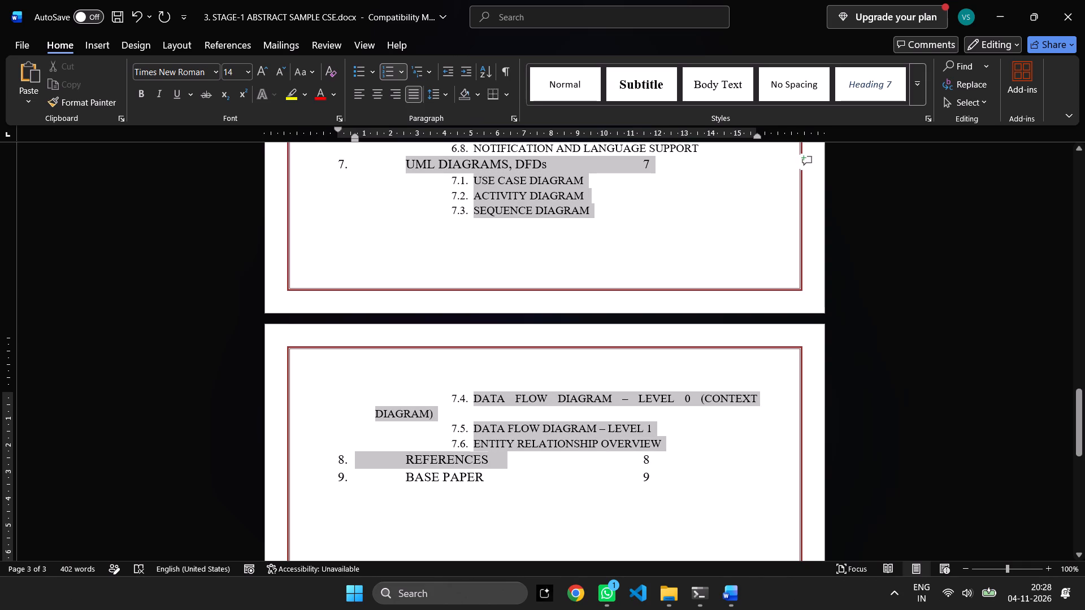
left_click_drag(514, 455, 661, 492)
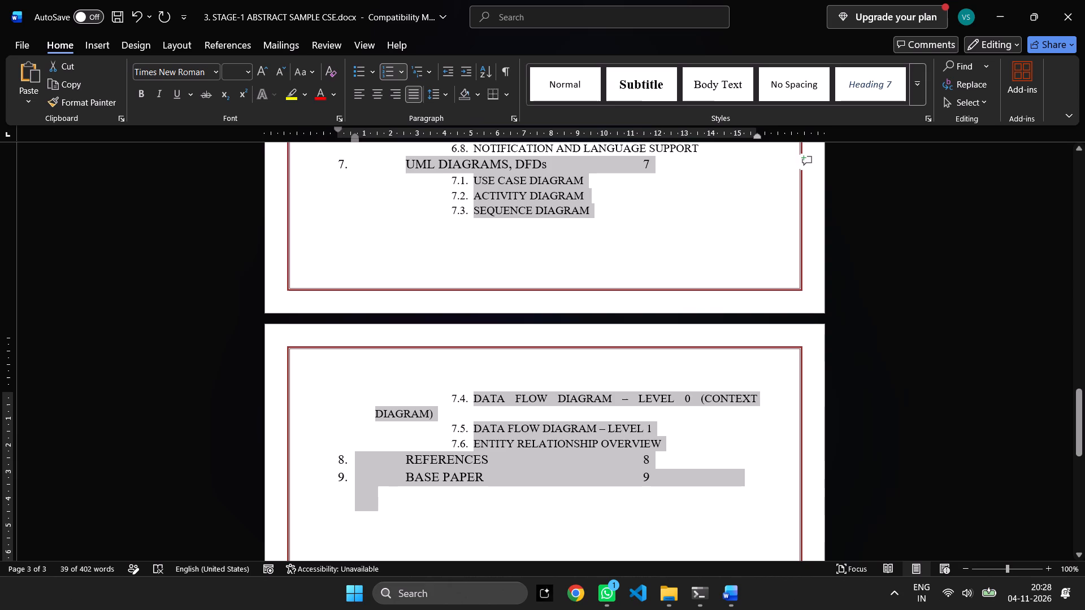
left_click(248, 71)
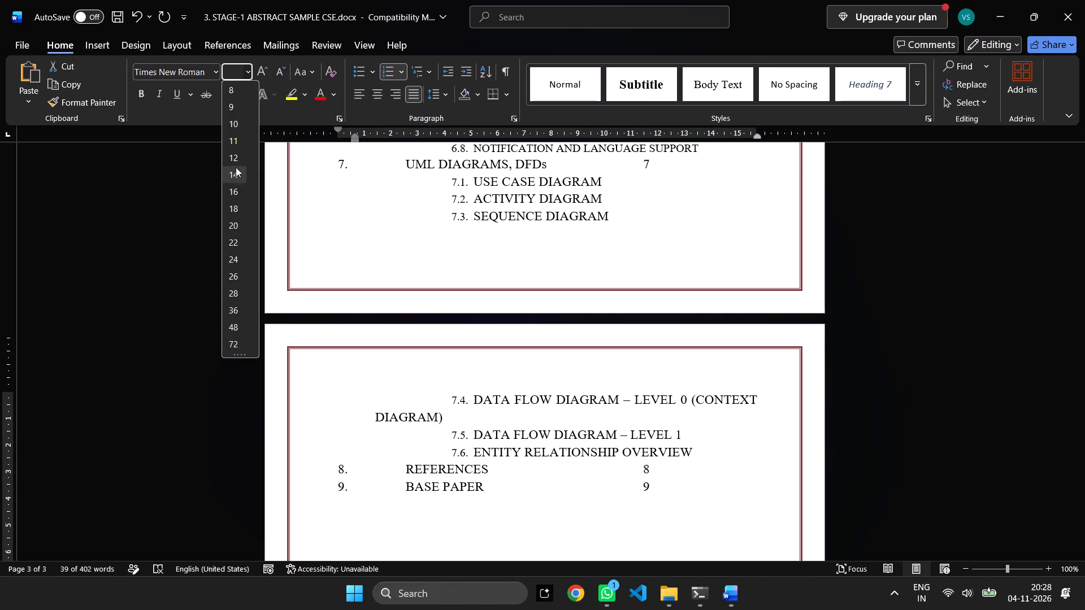
left_click(235, 155)
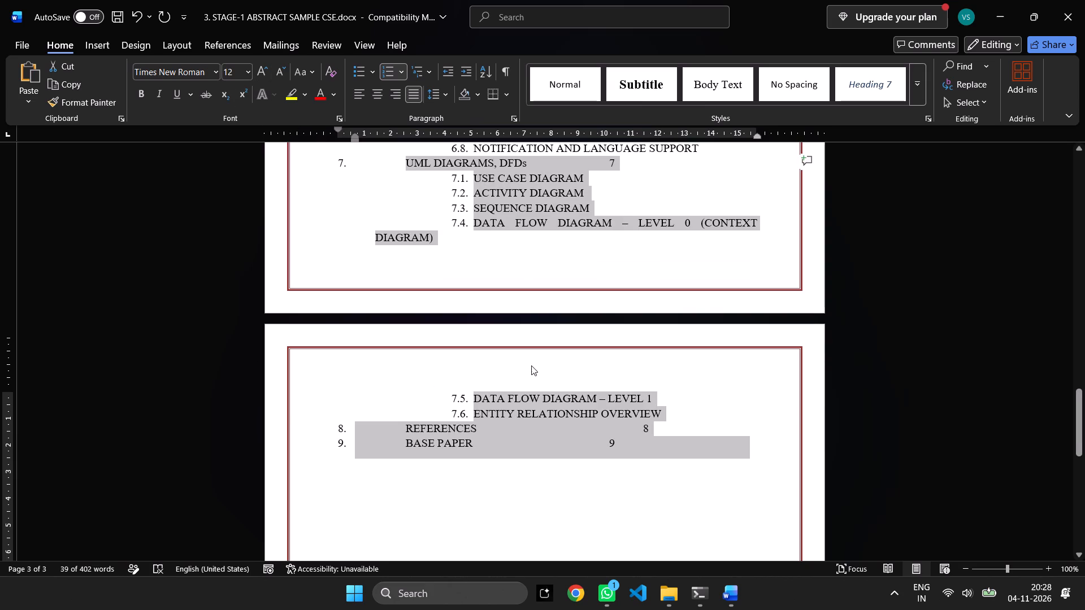
scroll(531, 365, "up", 1)
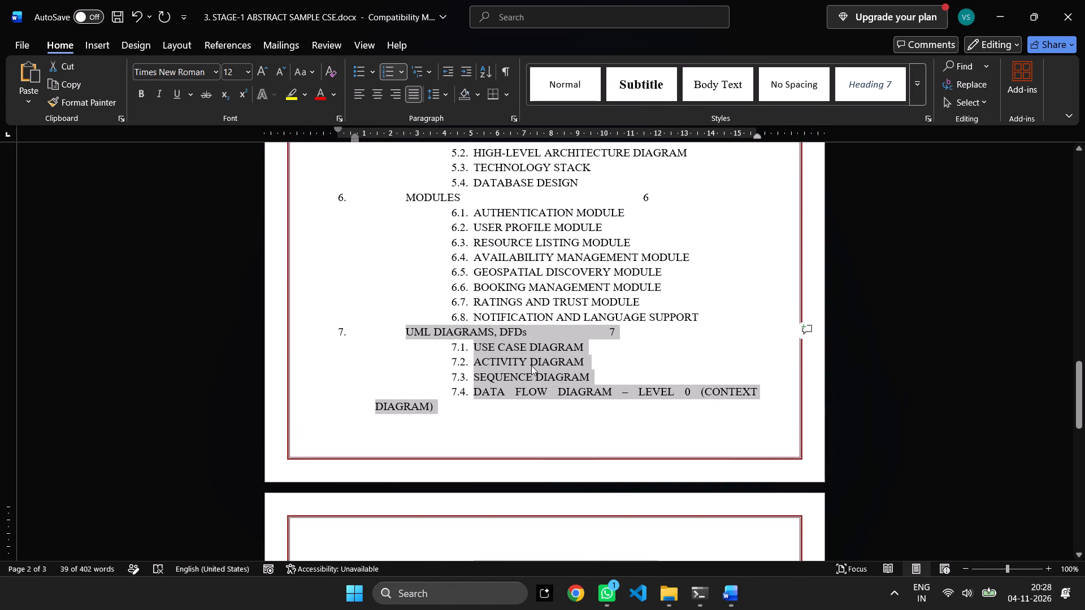
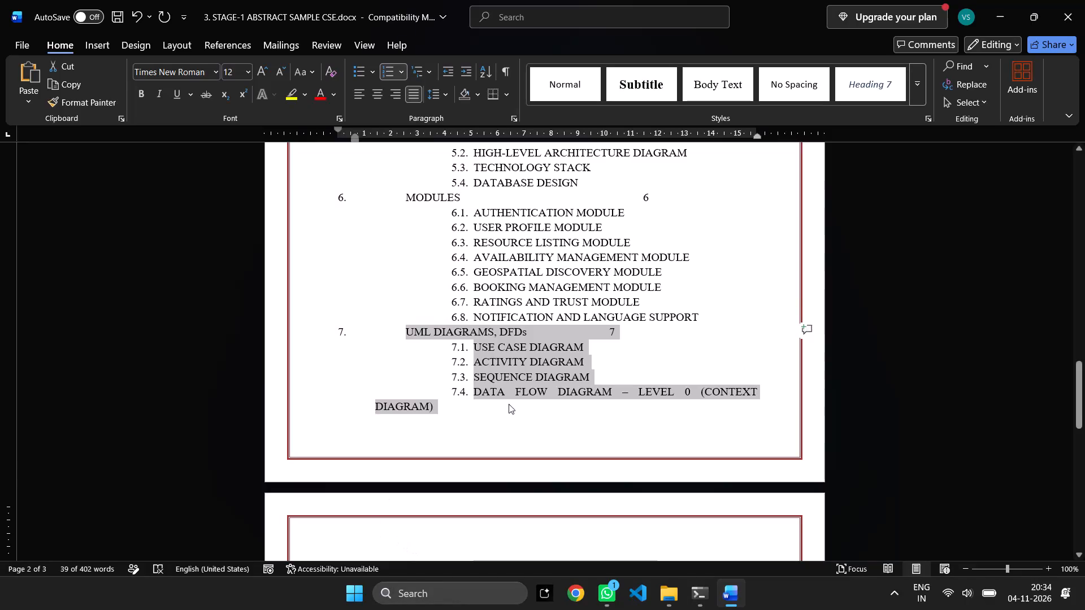
Reduce entries 3.1 and 3.2 to a 0 cm left indent and about 2.75 cm first-line indent, lining their numbers up with 2.1 to 2.3.
scroll(509, 404, "right", 1)
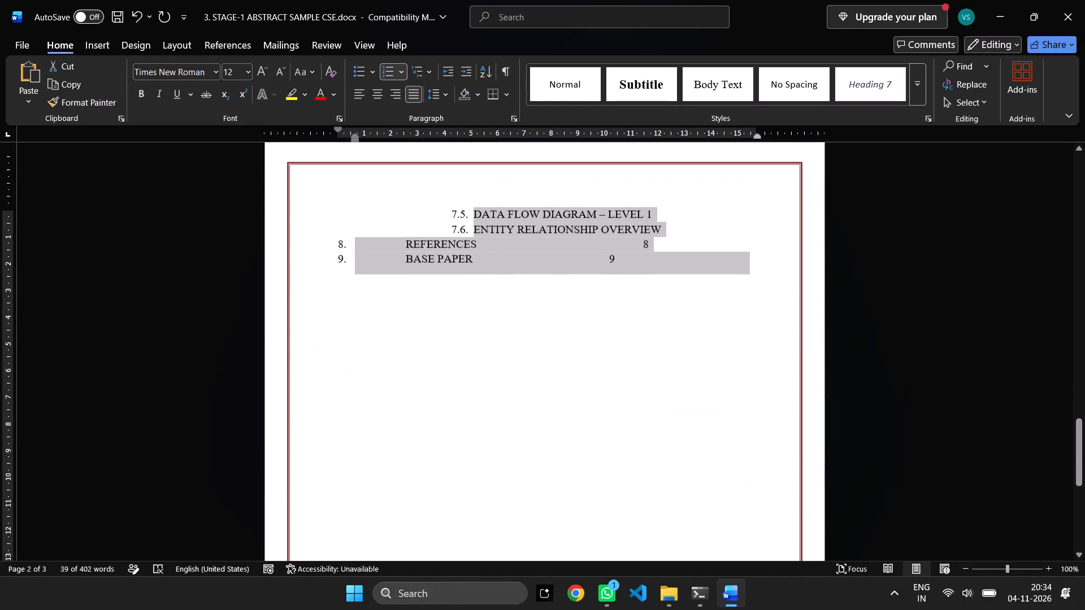
scroll(509, 404, "right", 1)
scroll(509, 404, "up", 1)
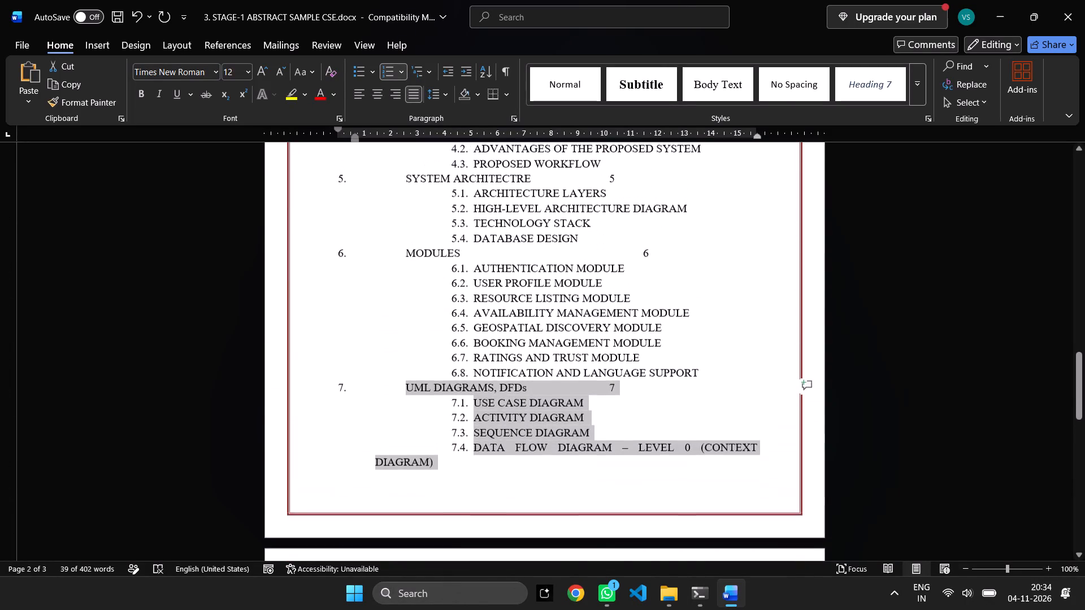
scroll(471, 341, "up", 1)
left_click_drag(451, 289, 481, 306)
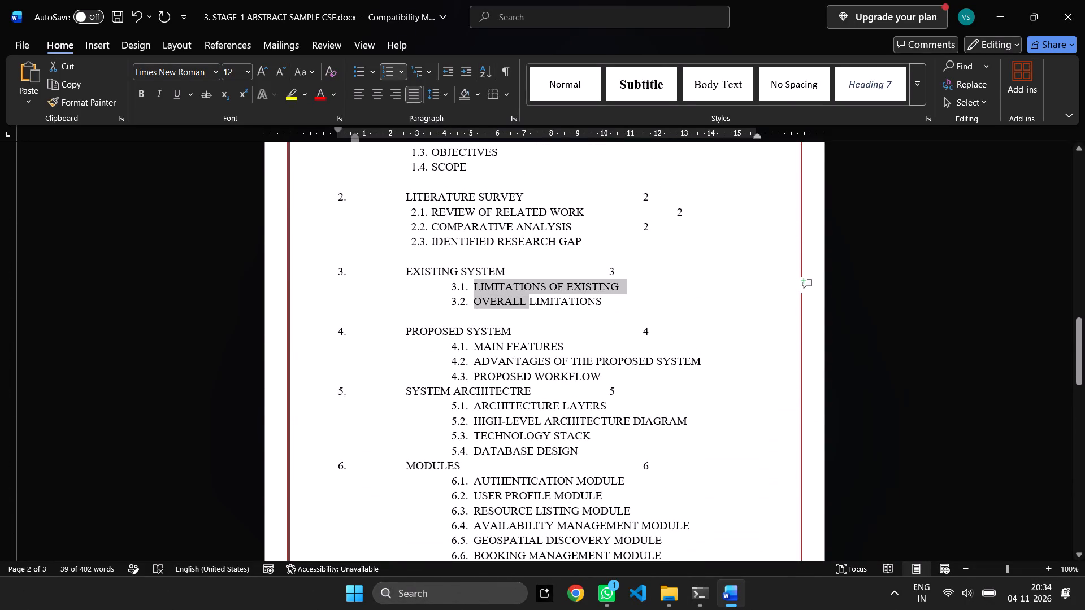
left_click_drag(481, 306, 593, 304)
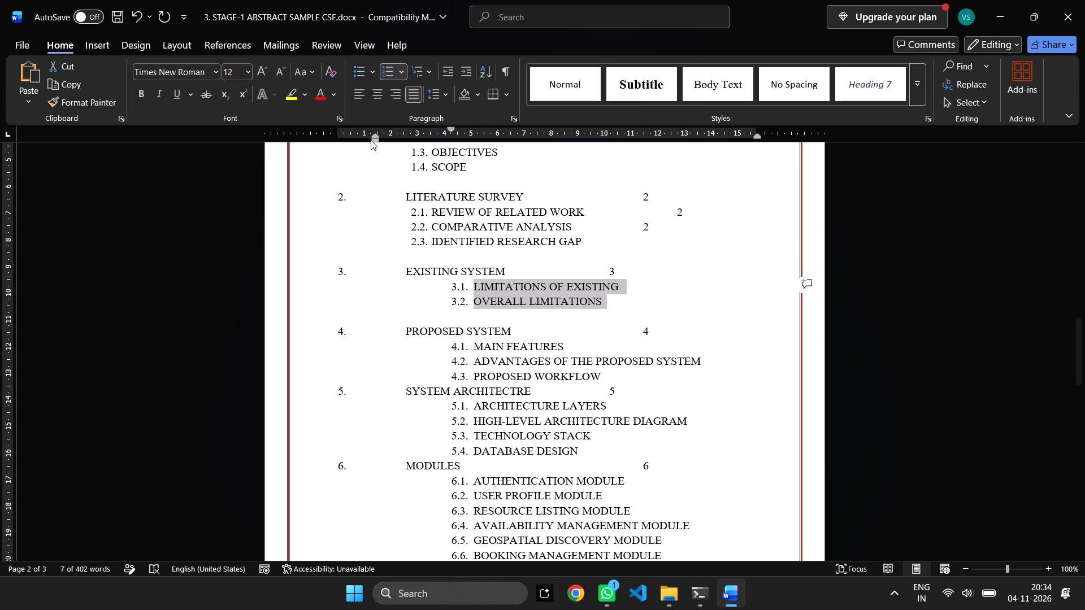
left_click_drag(376, 140, 342, 140)
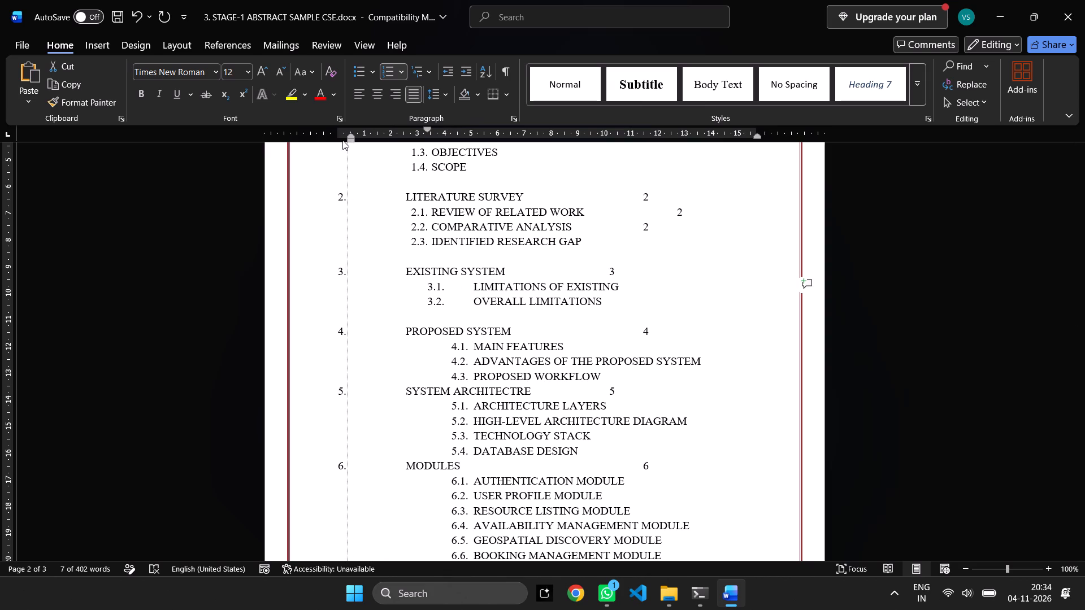
left_click_drag(342, 140, 338, 140)
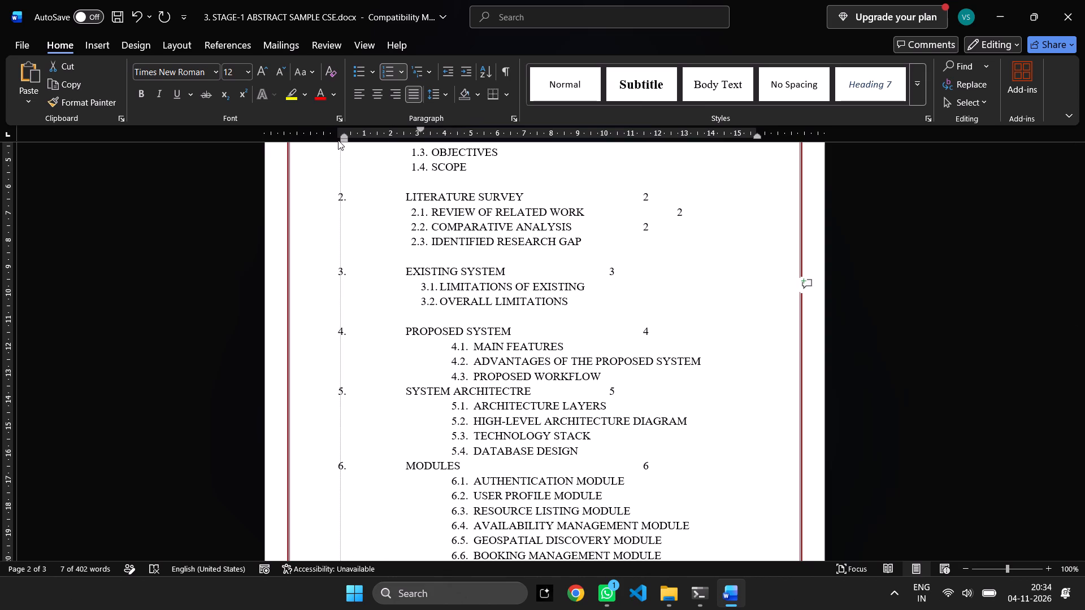
left_click_drag(338, 140, 340, 140)
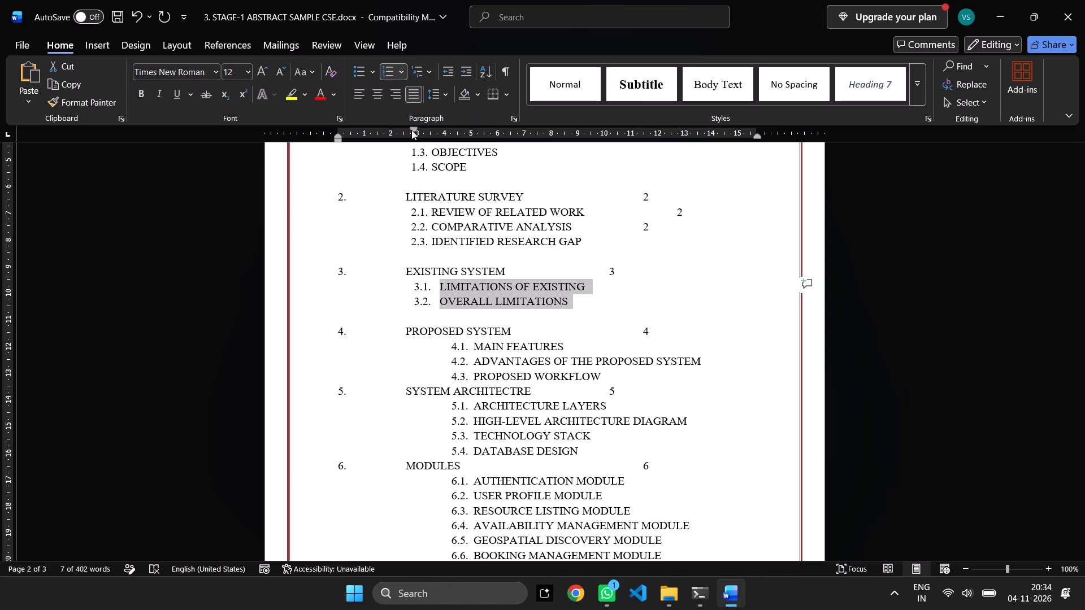
left_click_drag(411, 129, 385, 129)
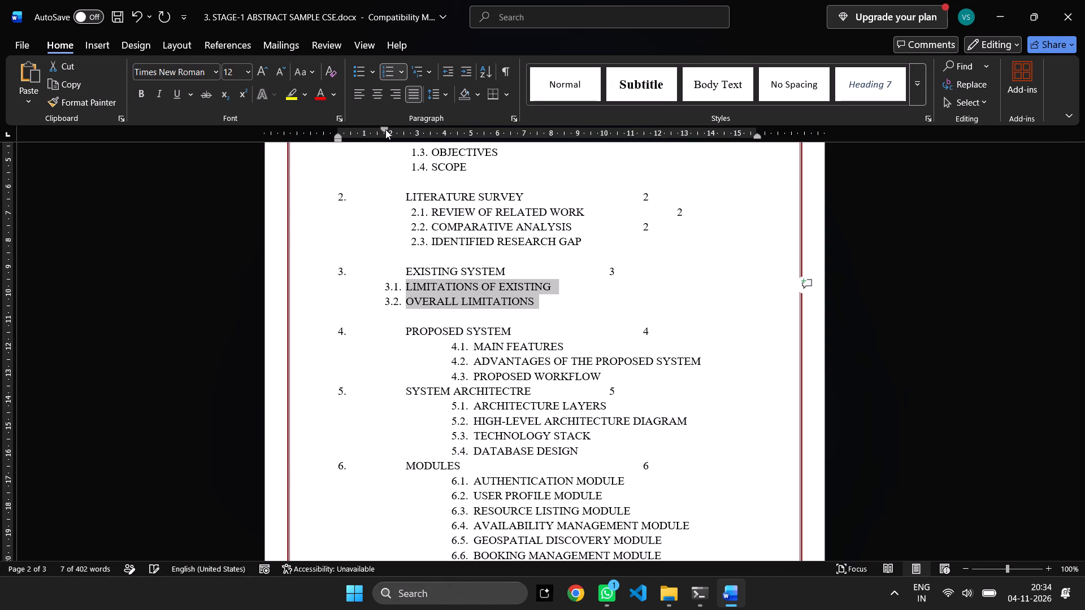
left_click_drag(385, 129, 399, 132)
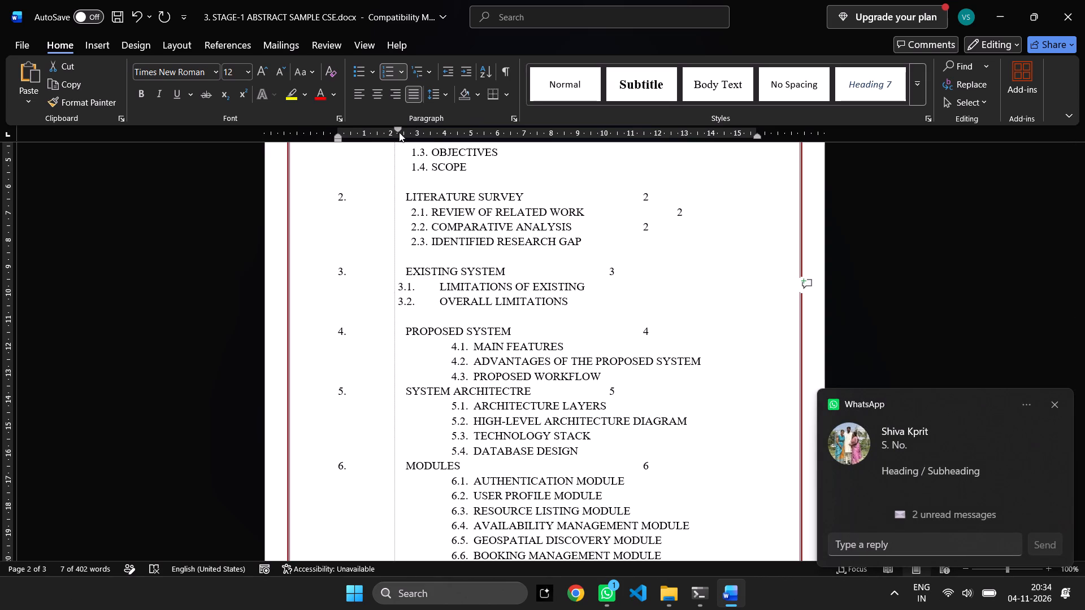
left_click_drag(399, 132, 409, 136)
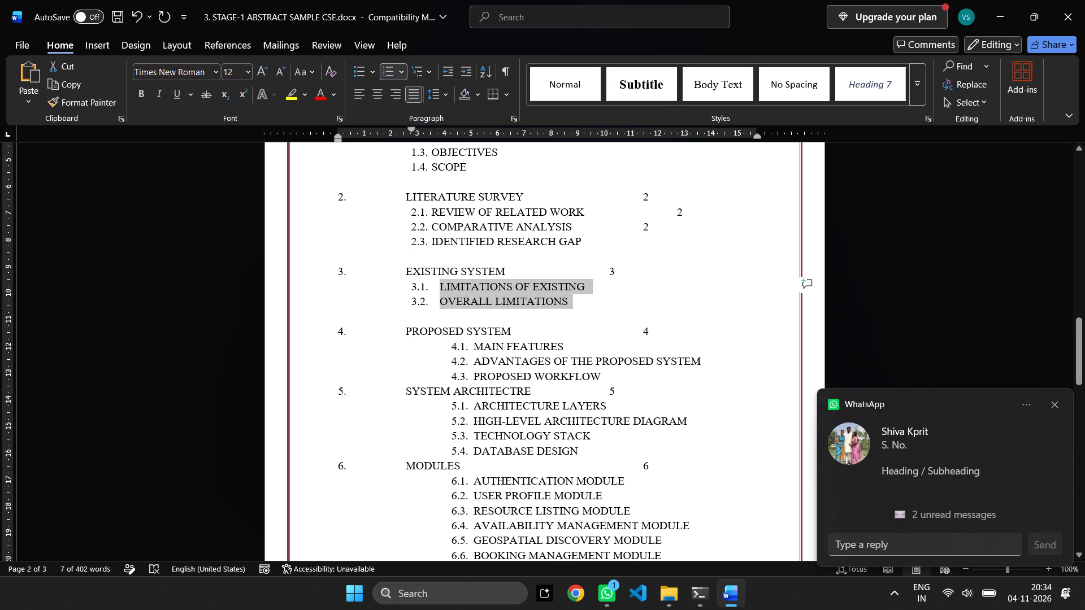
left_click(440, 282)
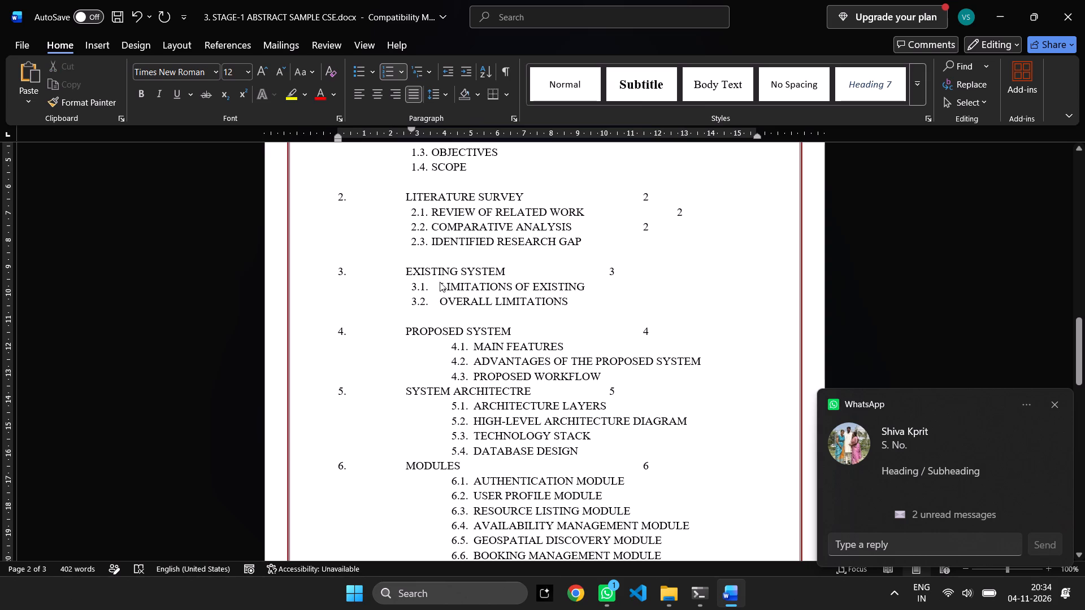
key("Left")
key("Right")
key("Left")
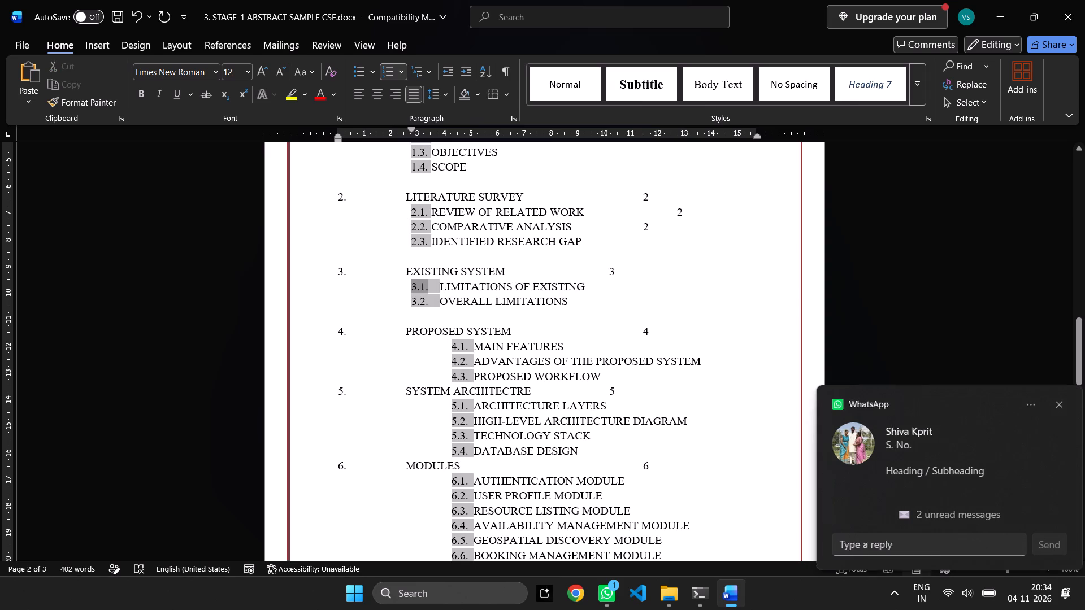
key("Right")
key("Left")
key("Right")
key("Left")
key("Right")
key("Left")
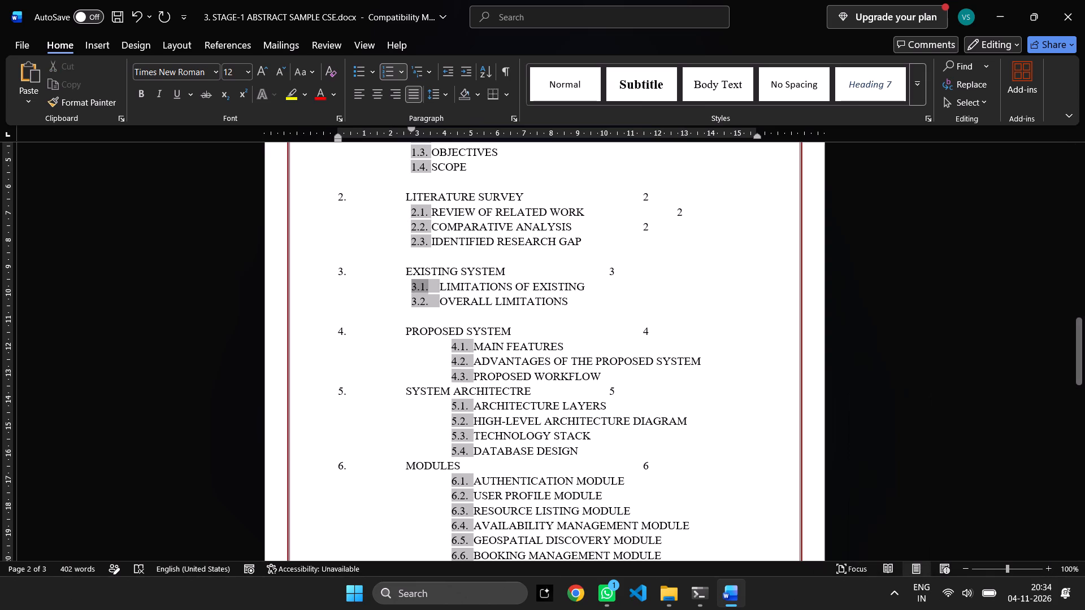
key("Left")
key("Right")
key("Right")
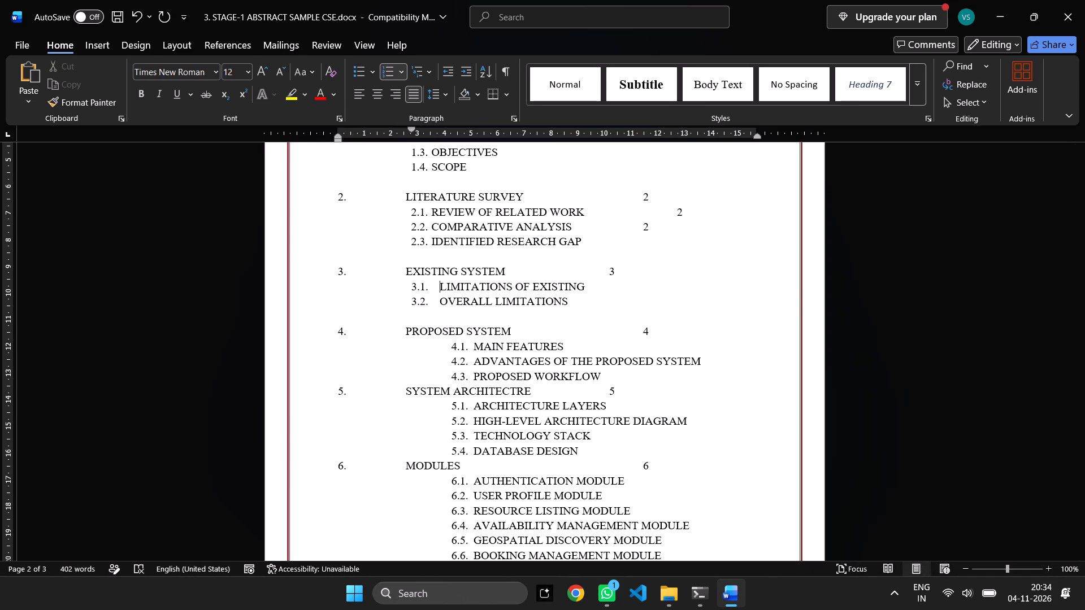
Shift the indents of entry 3.1, LIMITATIONS OF EXISTING, to about 2.5 cm left indent and about 5.25 cm first-line indent.
left_click(410, 128)
left_click_drag(337, 140, 345, 141)
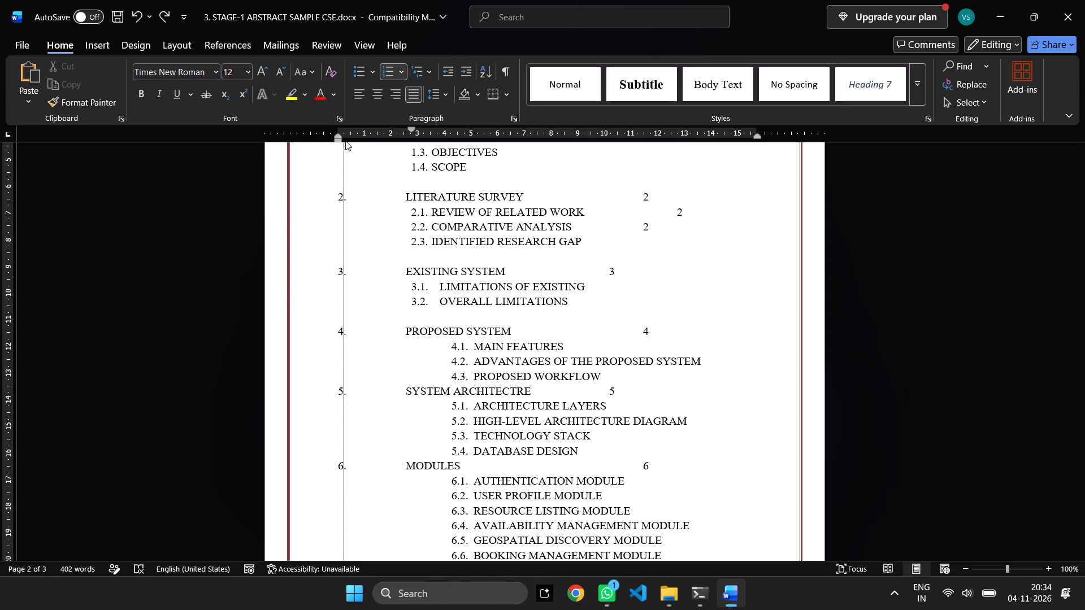
left_click_drag(345, 141, 367, 147)
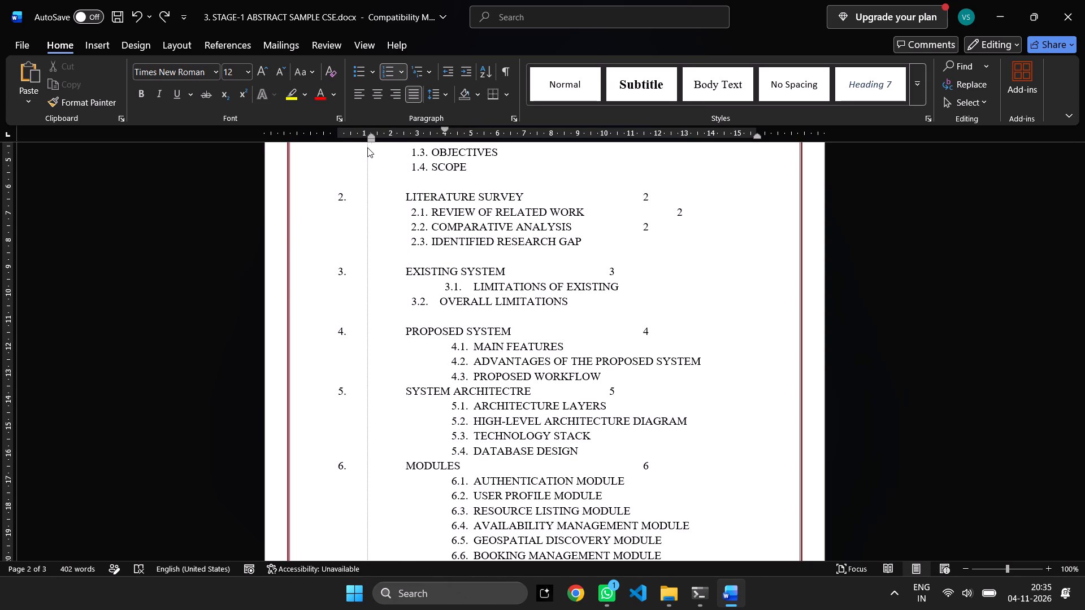
left_click_drag(367, 147, 402, 150)
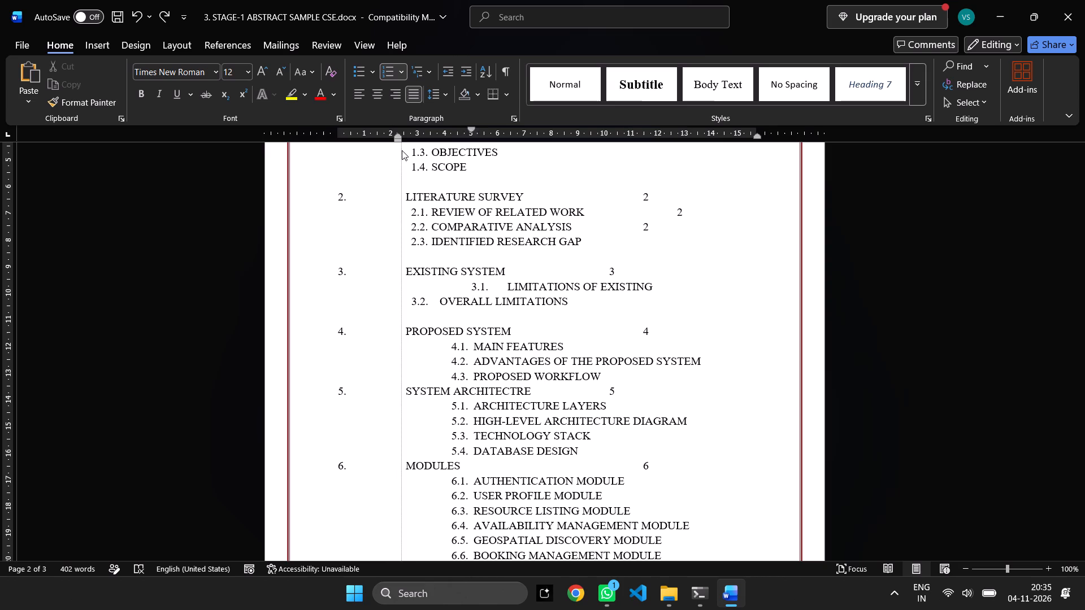
left_click_drag(402, 150, 409, 152)
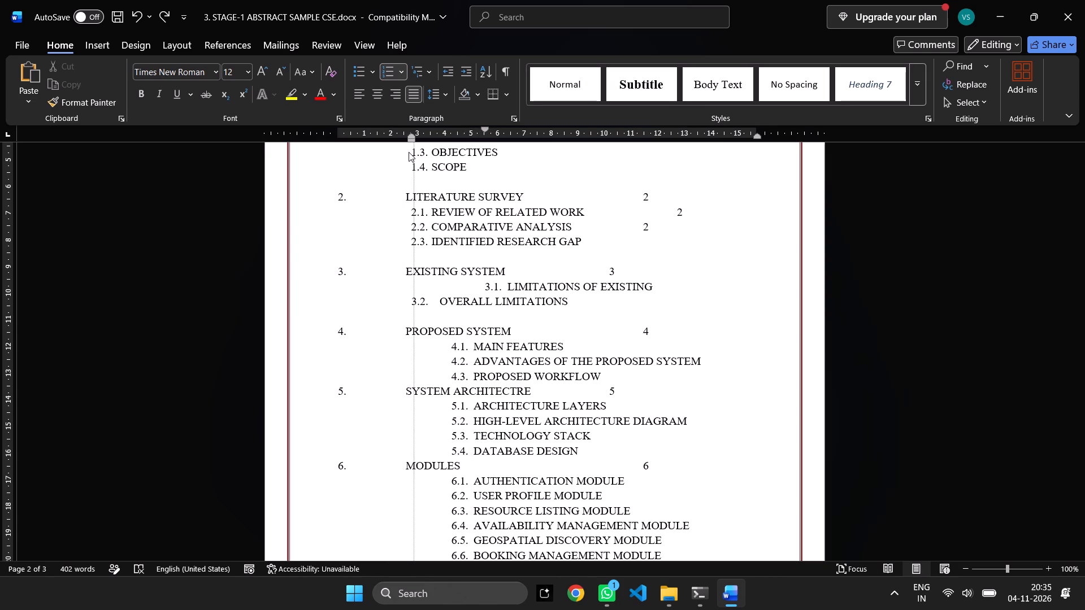
left_click_drag(409, 152, 402, 150)
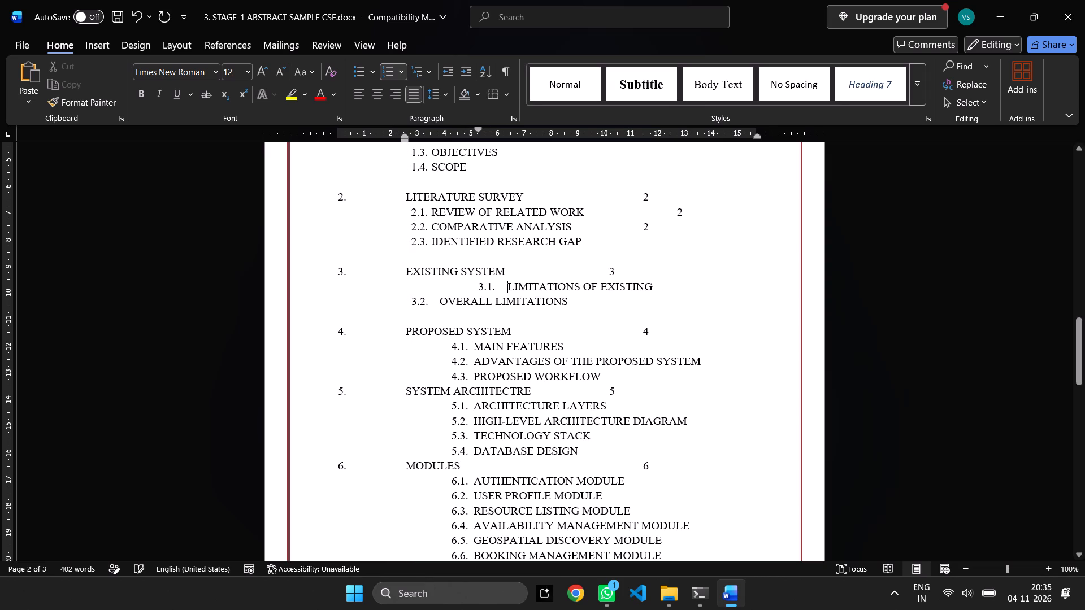
Set entry 3.1 LIMITATIONS OF EXISTING to a first-line indent of about 2.75 cm and a left indent of about 3.5 cm, matching entry 2.1.
left_click(429, 211)
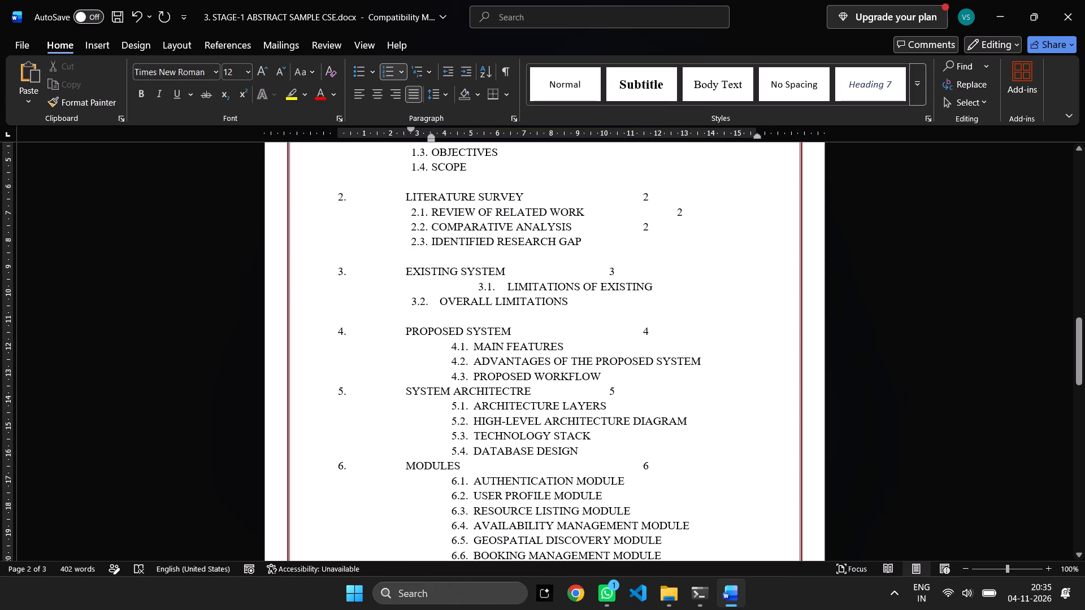
left_click(437, 287)
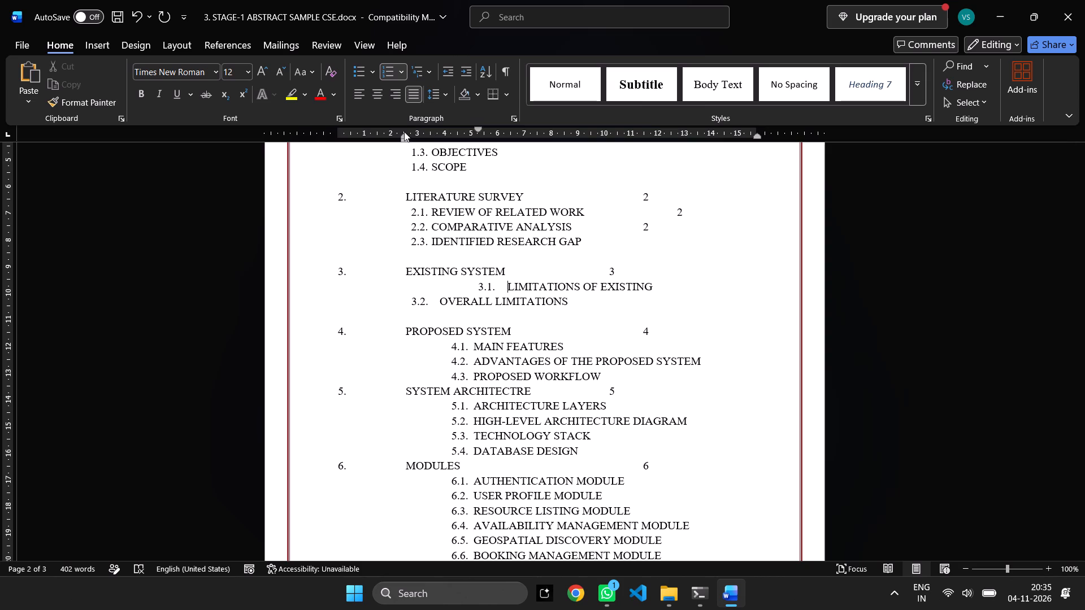
left_click_drag(404, 134, 491, 141)
left_click_drag(491, 141, 508, 142)
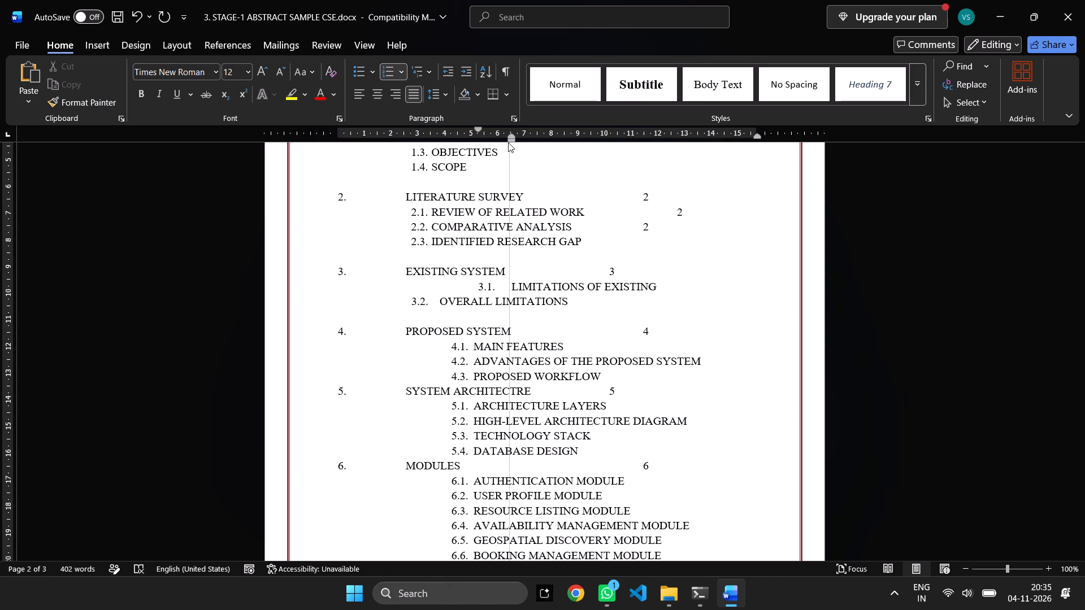
left_click_drag(508, 142, 504, 143)
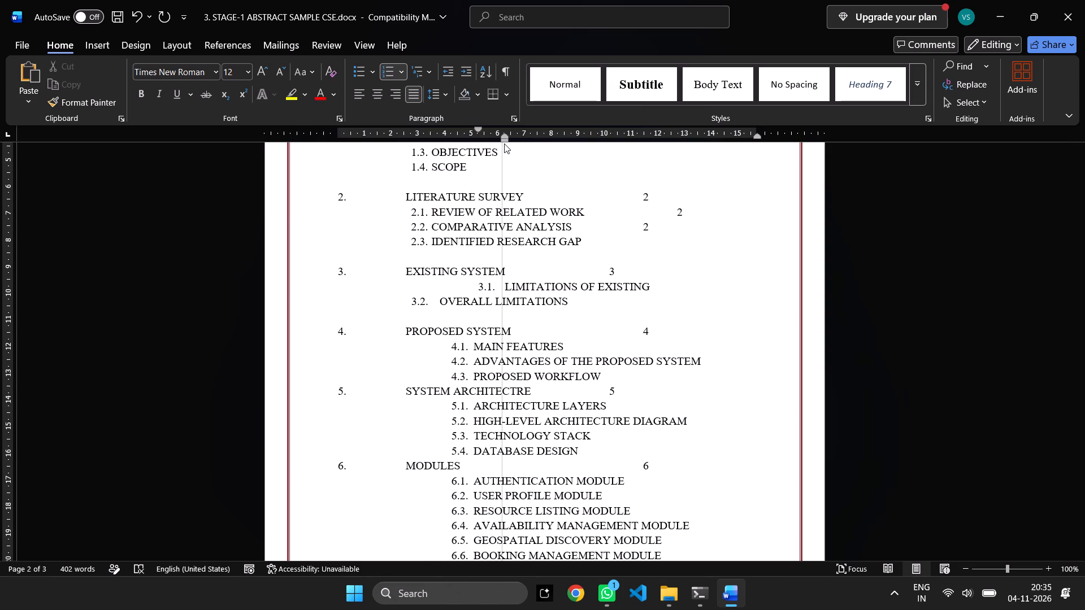
left_click_drag(504, 143, 505, 143)
left_click_drag(476, 129, 418, 134)
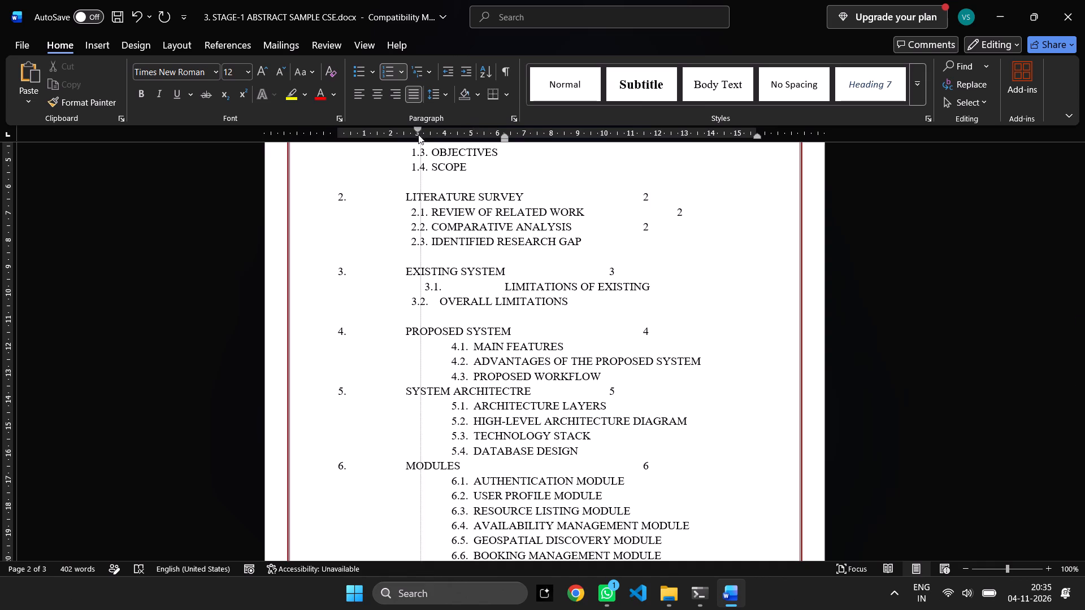
left_click_drag(418, 134, 410, 136)
left_click_drag(502, 136, 446, 140)
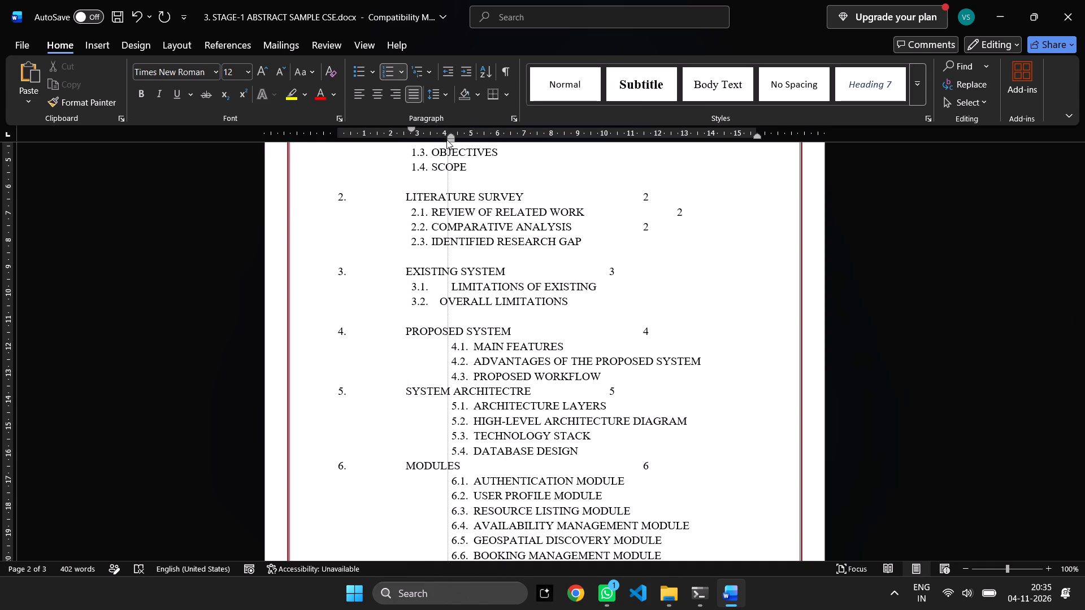
left_click_drag(446, 140, 430, 140)
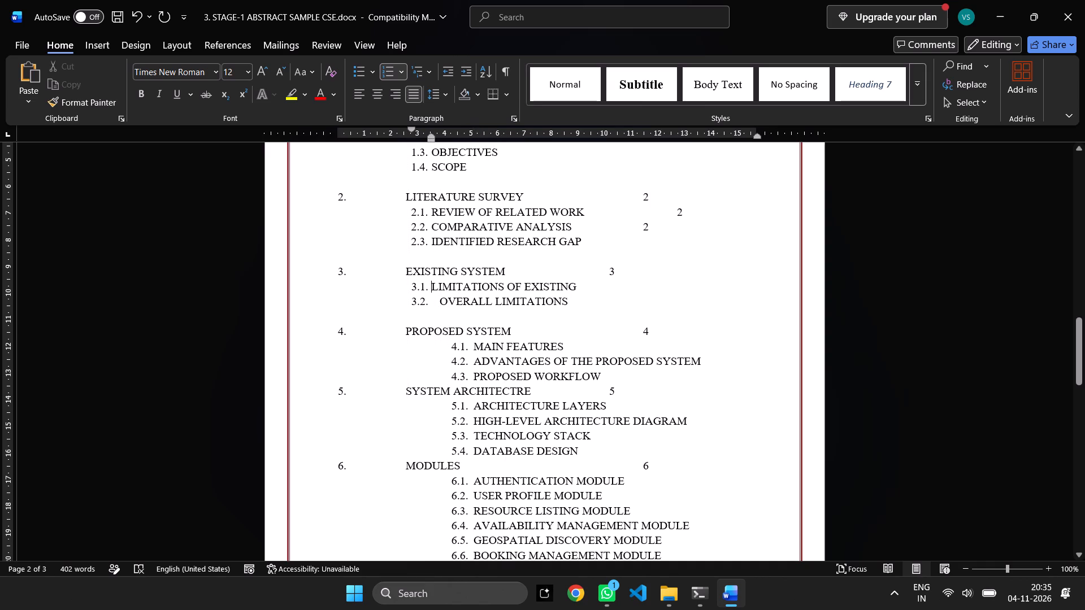
Set the left indent of entry 3.2 OVERALL LIMITATIONS to about 3.5 cm, in line with entry 3.1.
left_click(439, 306)
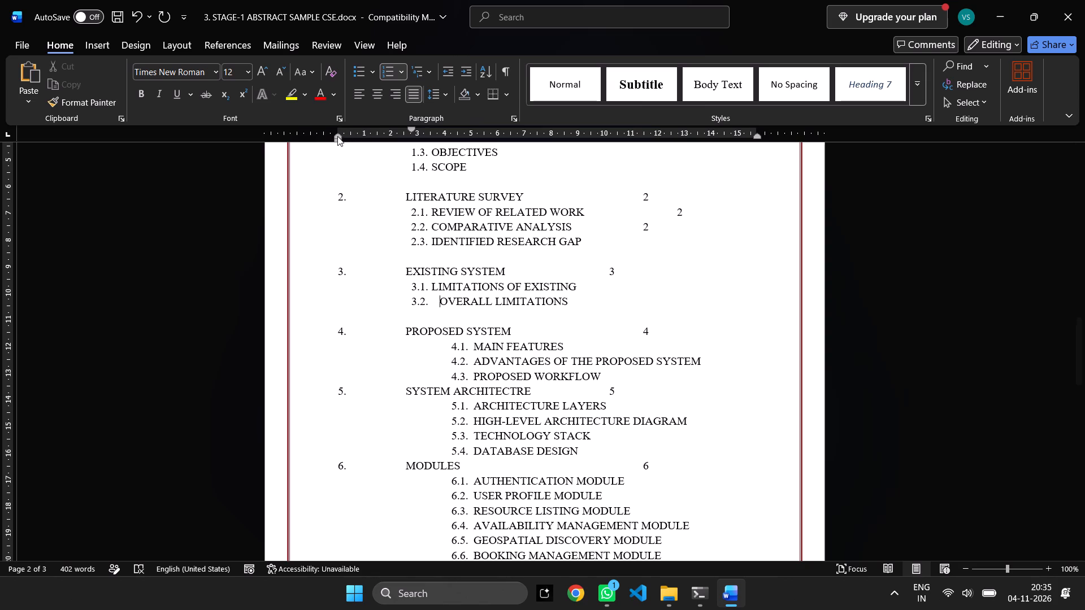
left_click_drag(338, 136, 430, 143)
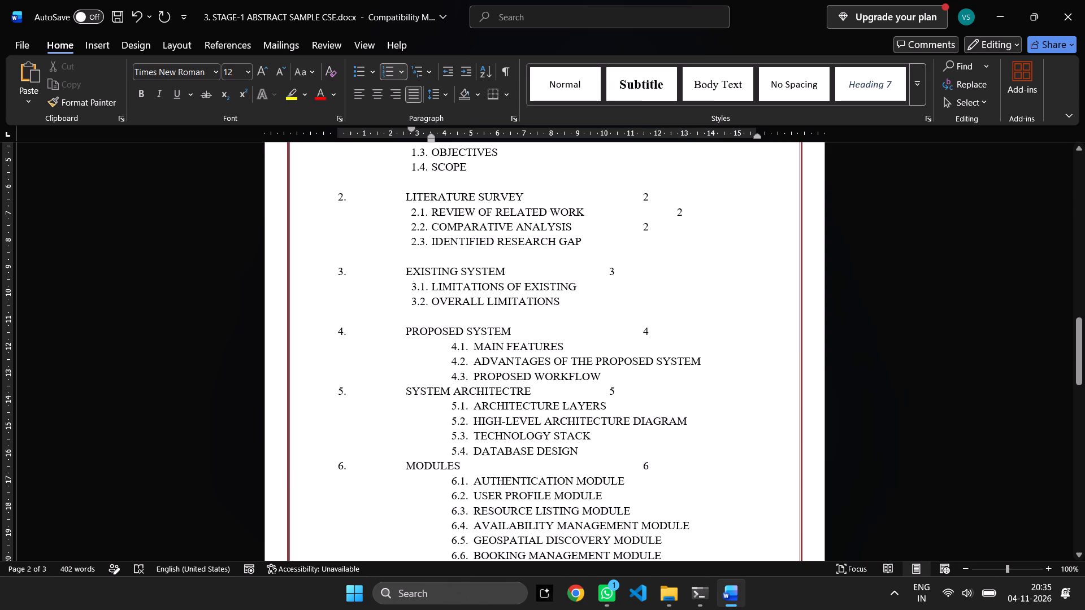
Set entries 4.1 to 4.3 under PROPOSED SYSTEM to a first-line indent of about 2.75 cm and a left indent of about 3.5 cm.
left_click_drag(474, 350, 603, 378)
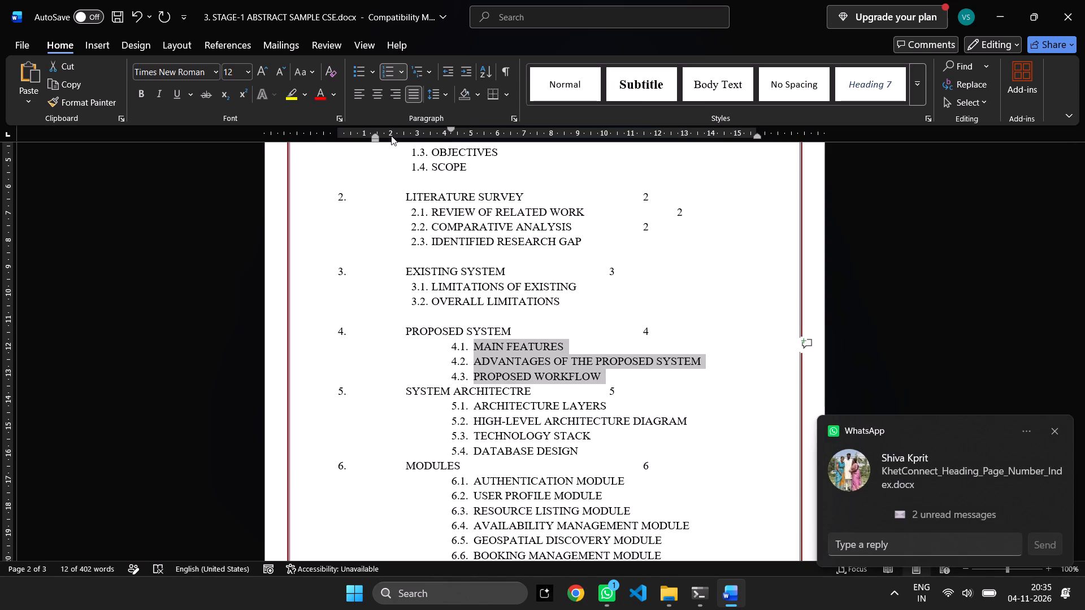
left_click_drag(450, 127, 413, 129)
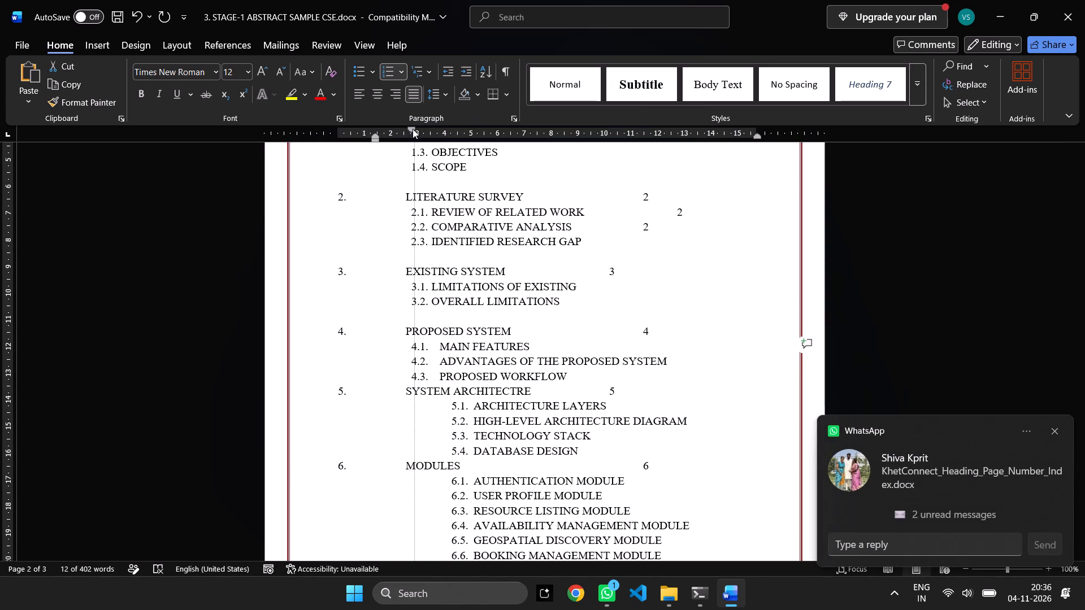
left_click_drag(413, 129, 412, 129)
left_click_drag(375, 134, 400, 137)
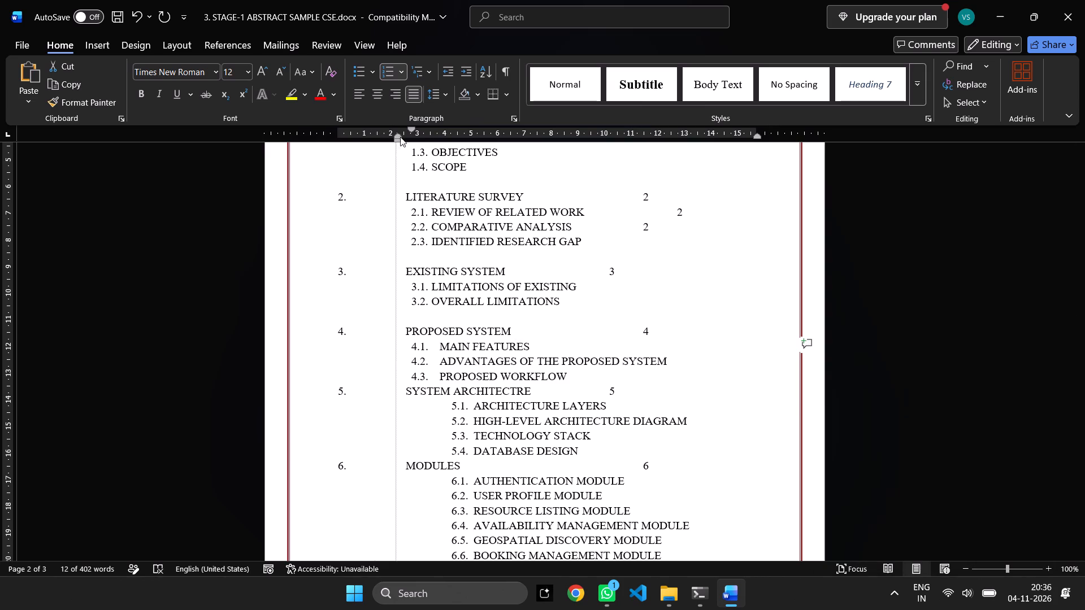
left_click_drag(400, 137, 437, 146)
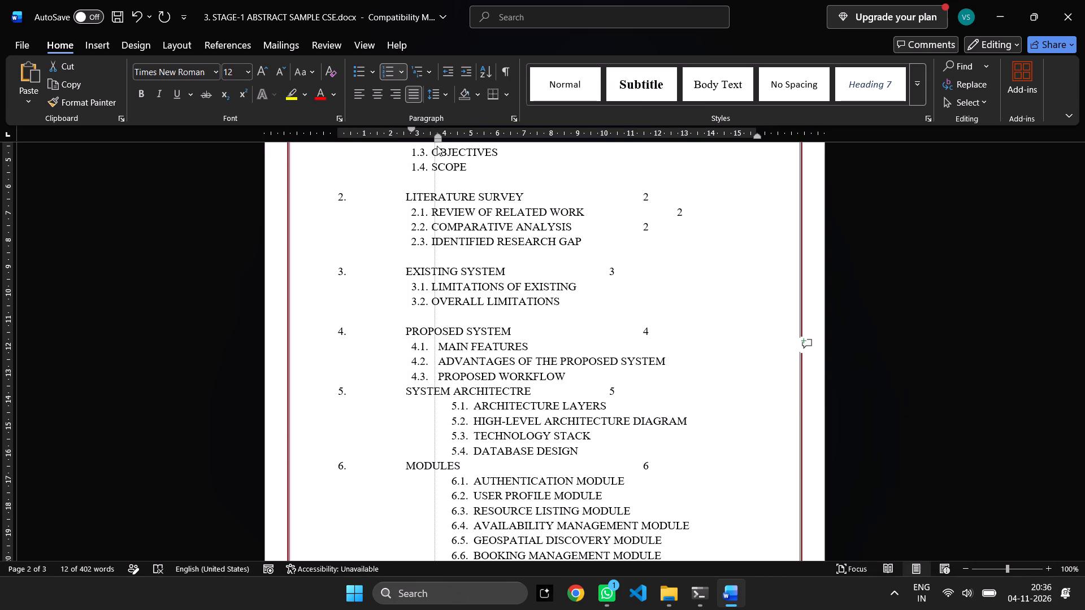
left_click_drag(437, 146, 431, 146)
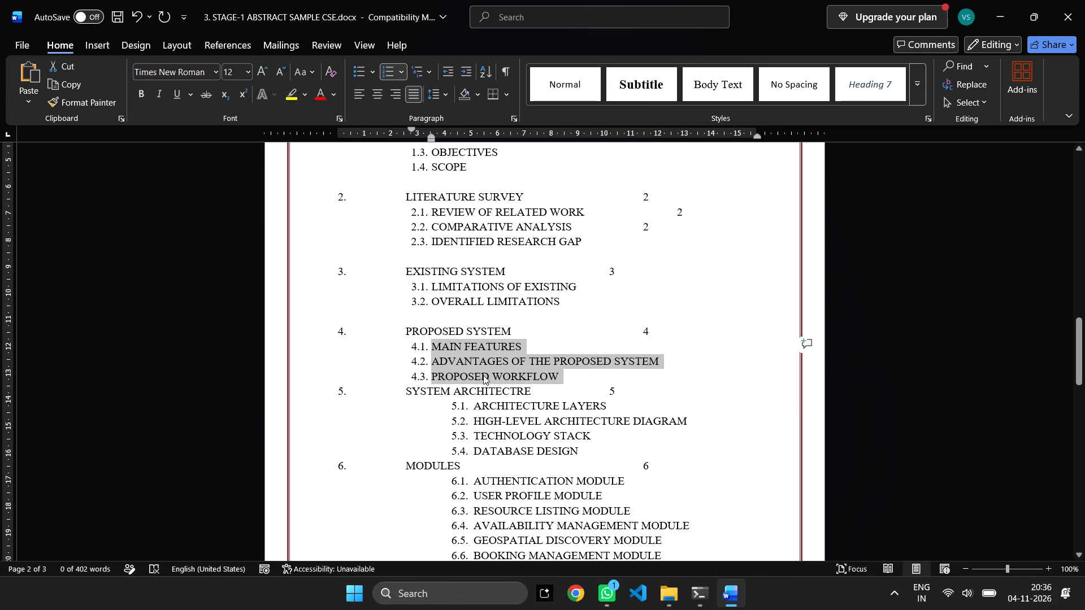
Give entries 5.1 to 5.4 under SYSTEM ARCHITECTRE a first-line indent of about 2.75 cm and a left indent of about 3.5 cm.
left_click_drag(474, 404, 574, 454)
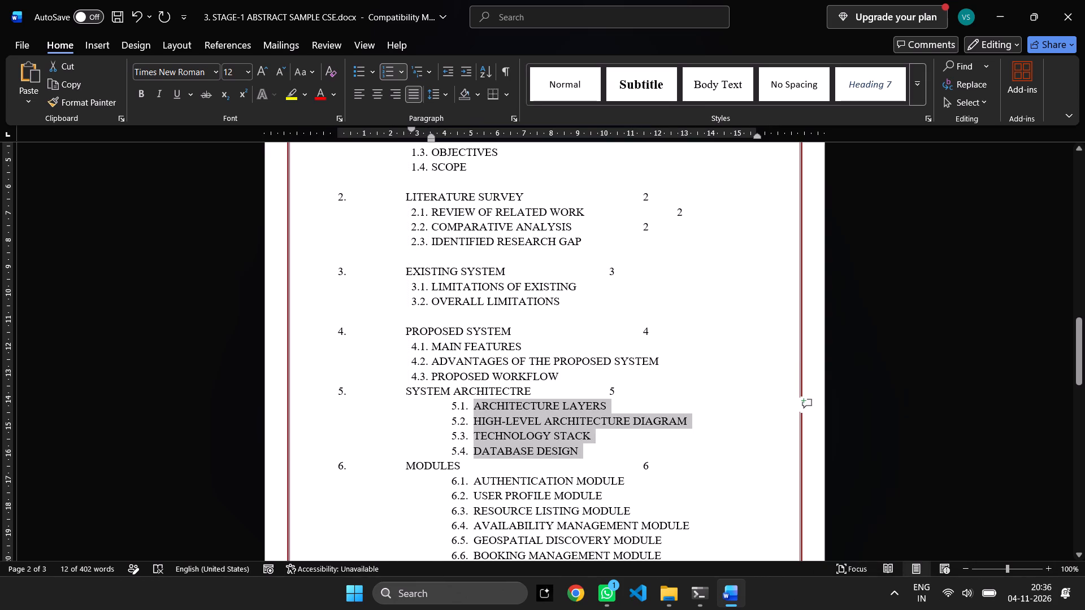
left_click_drag(574, 454, 574, 452)
left_click_drag(452, 128, 410, 133)
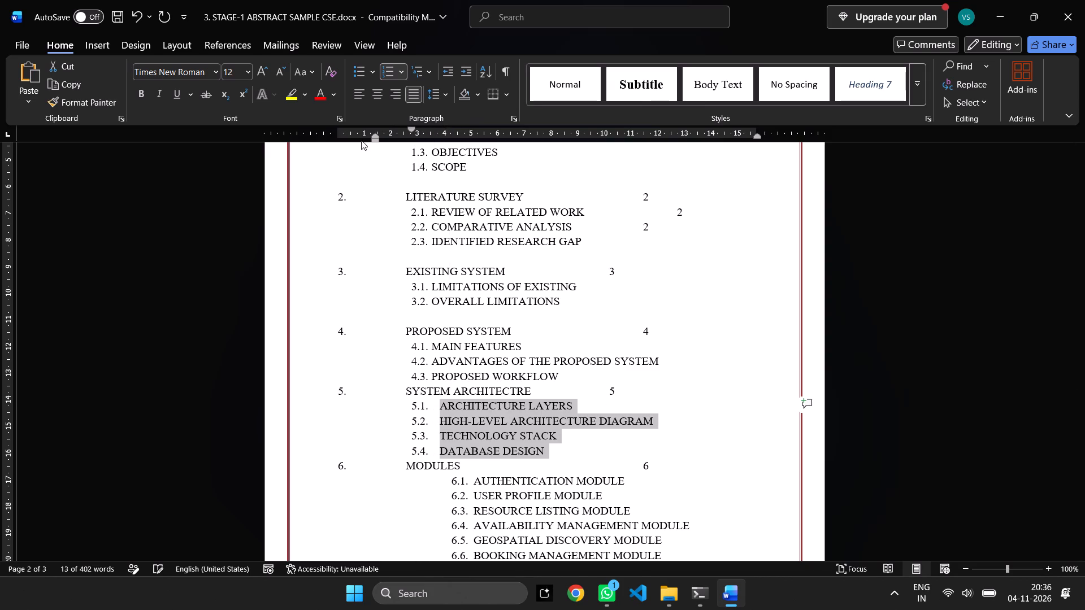
left_click_drag(376, 134, 427, 142)
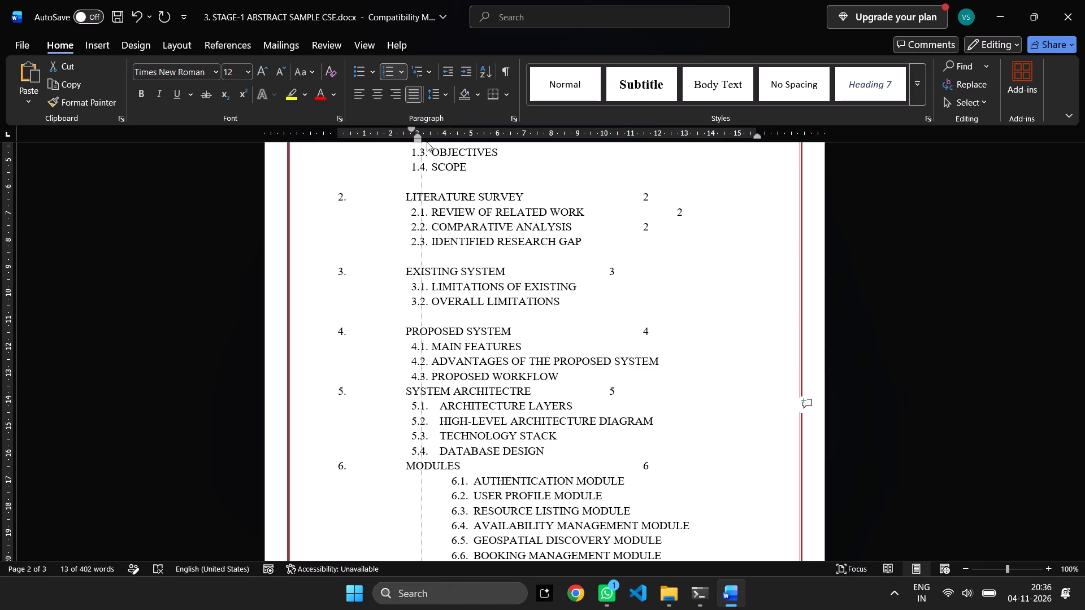
left_click_drag(427, 142, 428, 142)
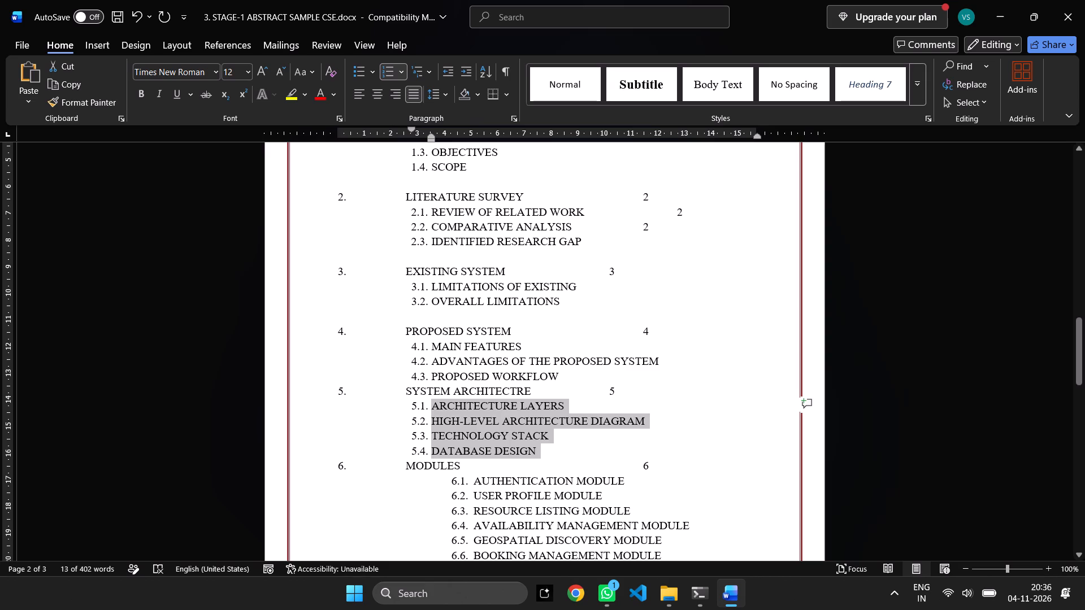
Align entries 6.1 to 6.8 under MODULES with the sub-entries above, using a first-line indent of about 2.75 cm and left indent of about 3.5 cm.
left_click(428, 212)
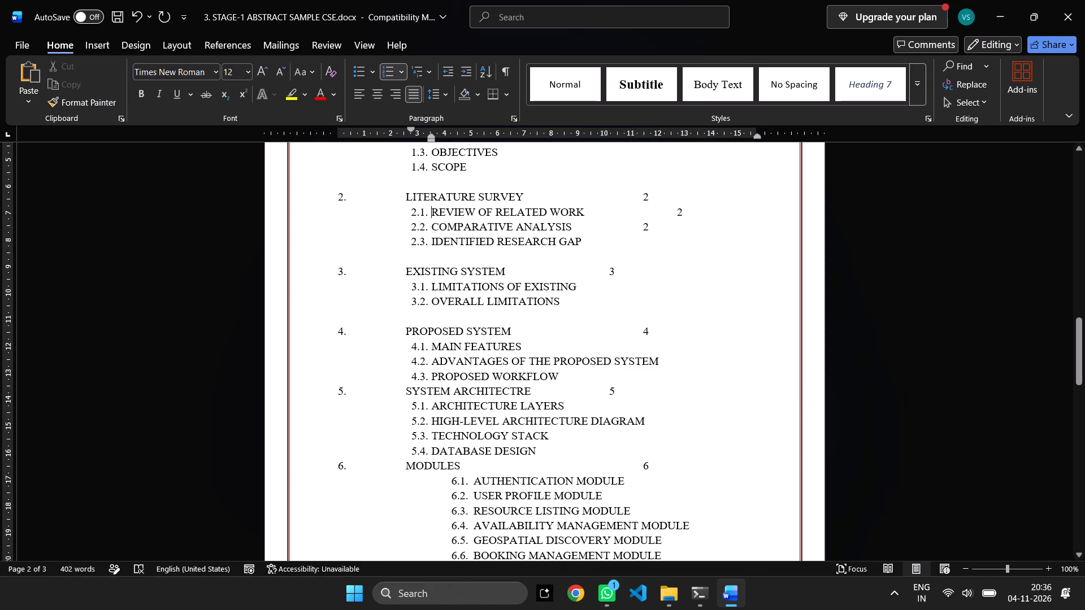
left_click(433, 230)
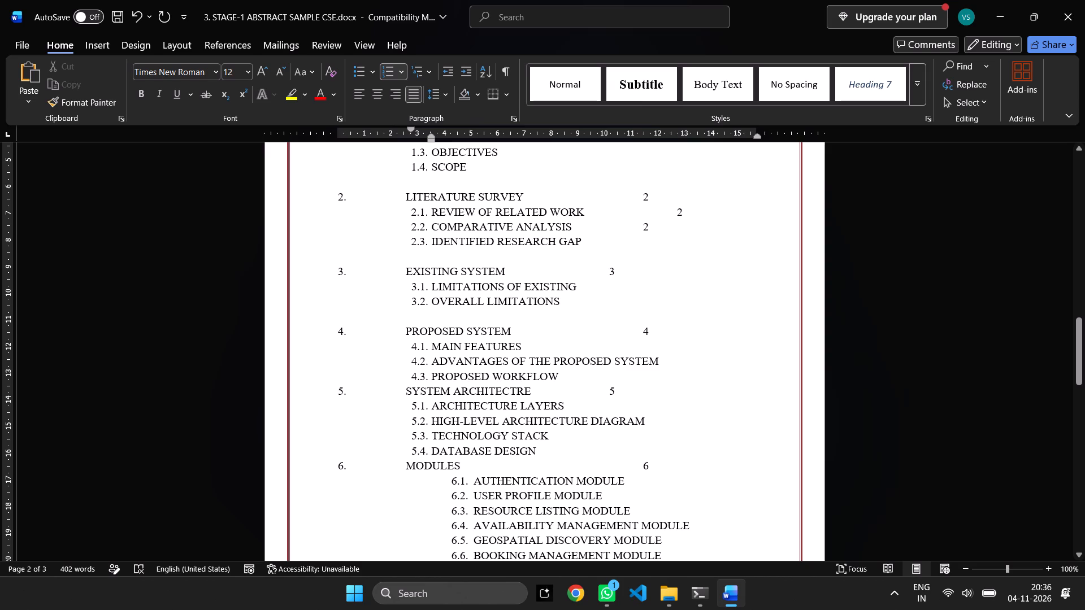
left_click(433, 407)
left_click_drag(472, 482, 587, 416)
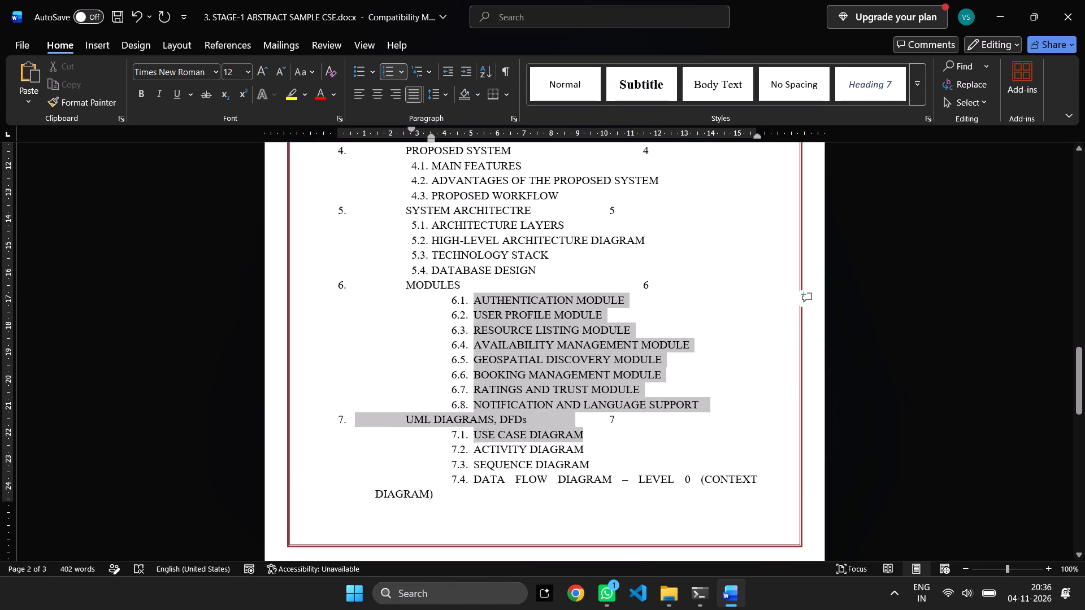
left_click_drag(587, 416, 696, 407)
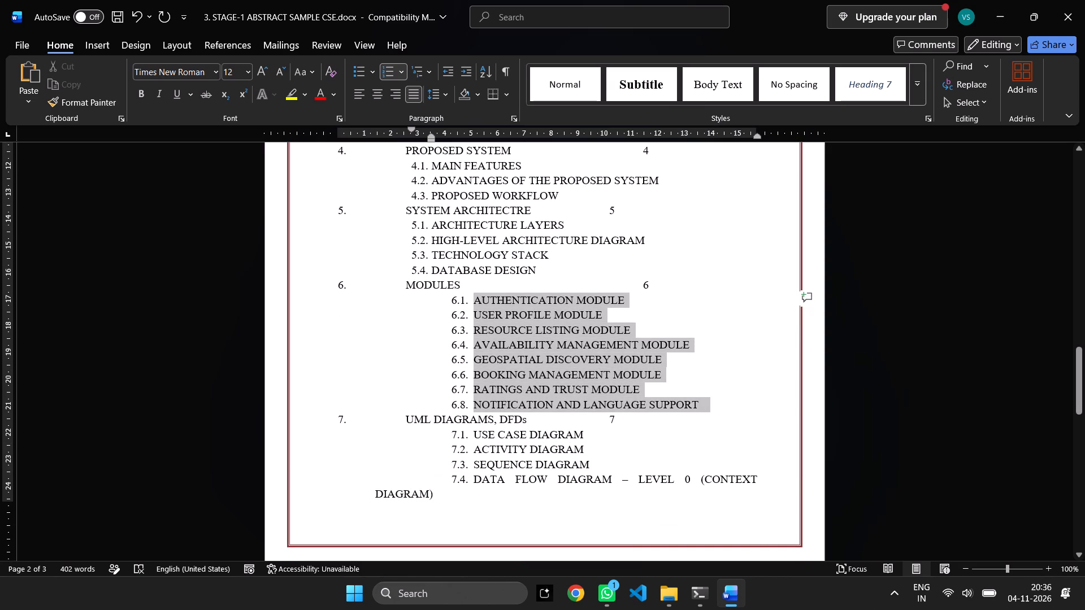
left_click_drag(696, 407, 701, 406)
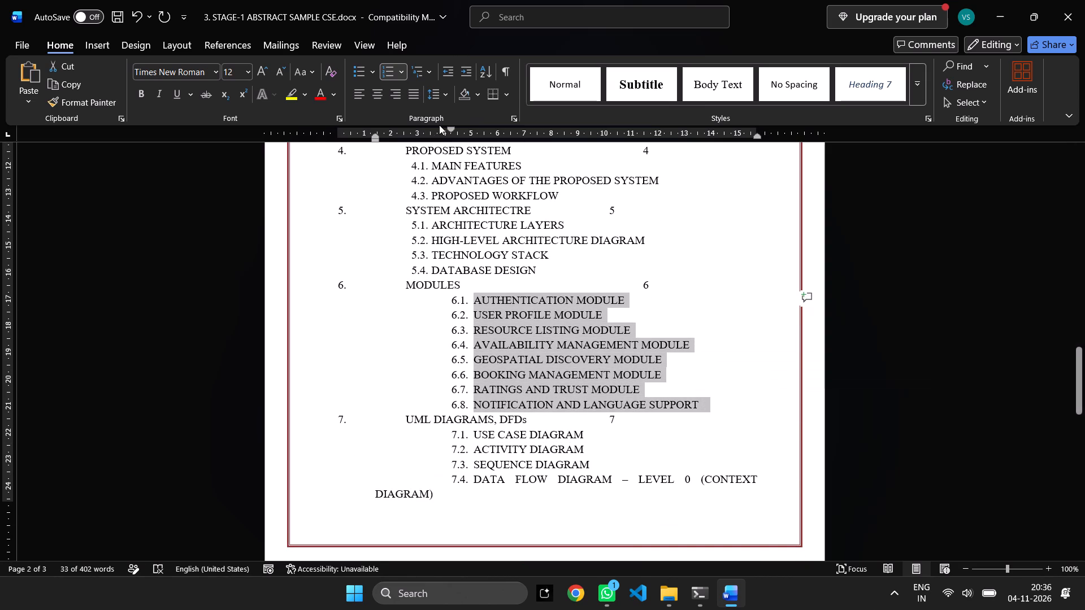
left_click_drag(451, 128, 412, 133)
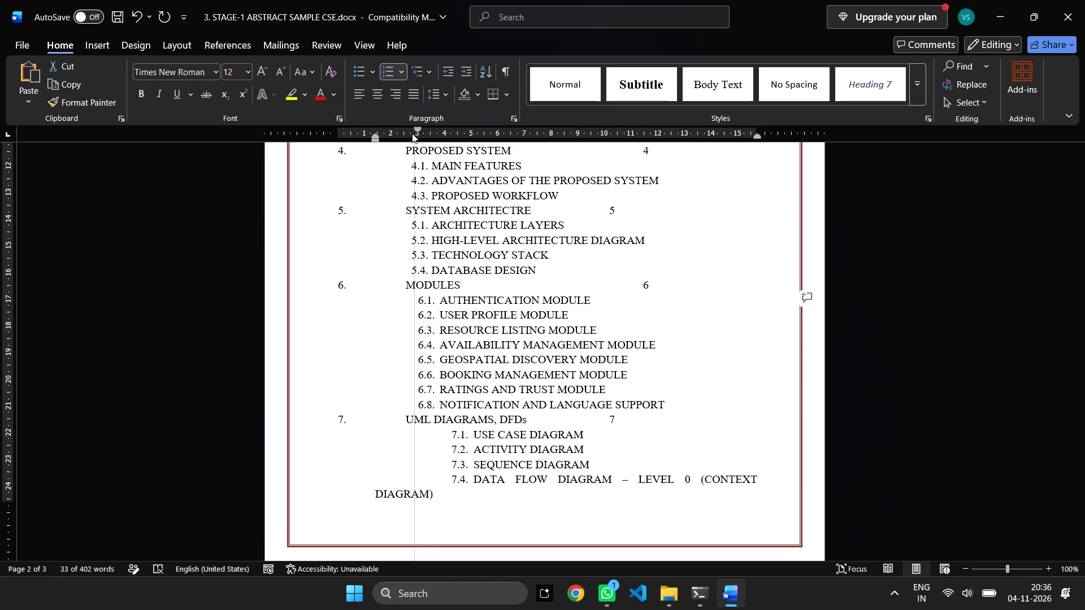
left_click_drag(412, 133, 411, 133)
left_click_drag(374, 135, 407, 138)
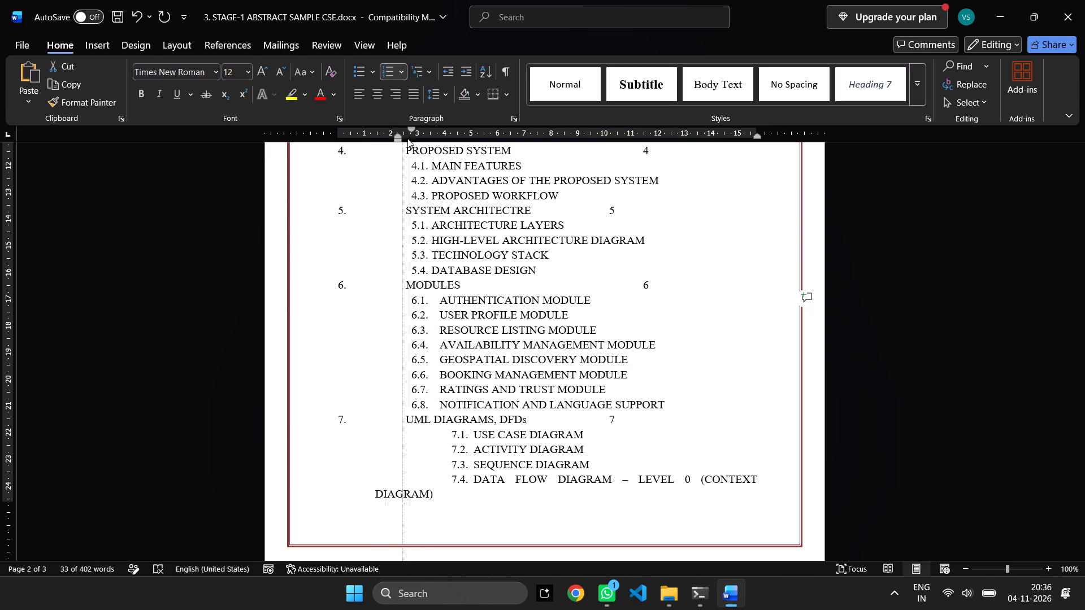
left_click_drag(407, 138, 431, 141)
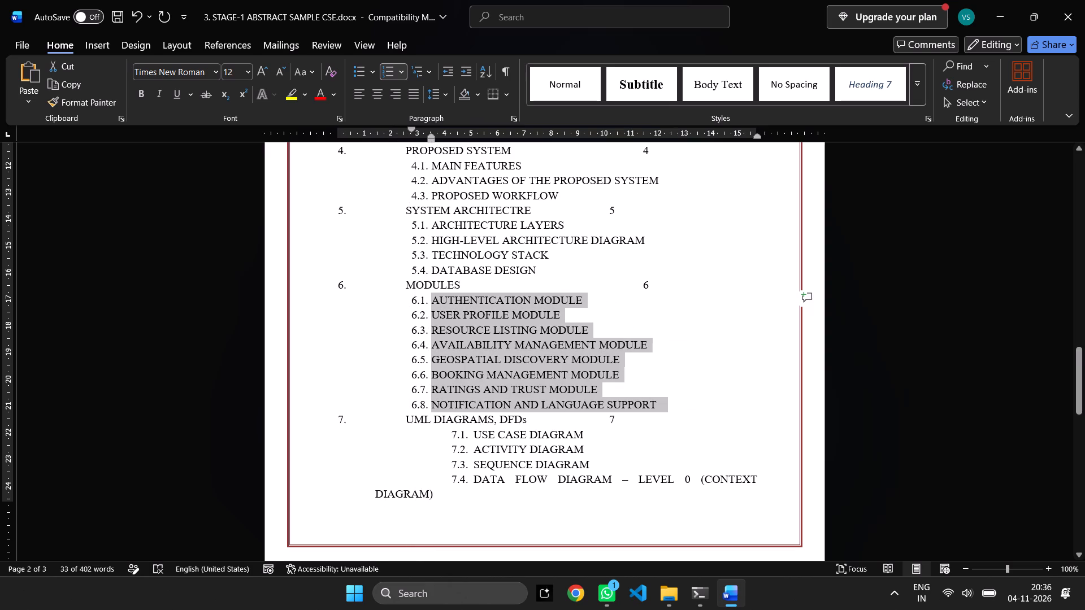
Set entries 7.1 to 7.6 under UML DIAGRAMS, DFDs to a first-line indent of about 2.75 cm and left indent of about 3.5 cm.
left_click_drag(471, 435, 688, 488)
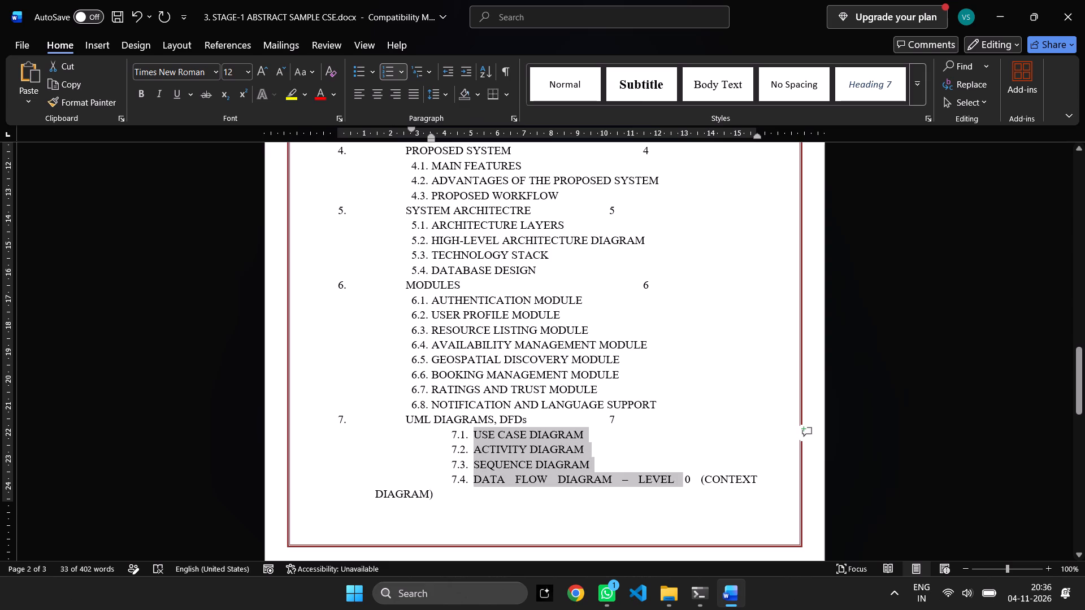
left_click_drag(688, 488, 683, 561)
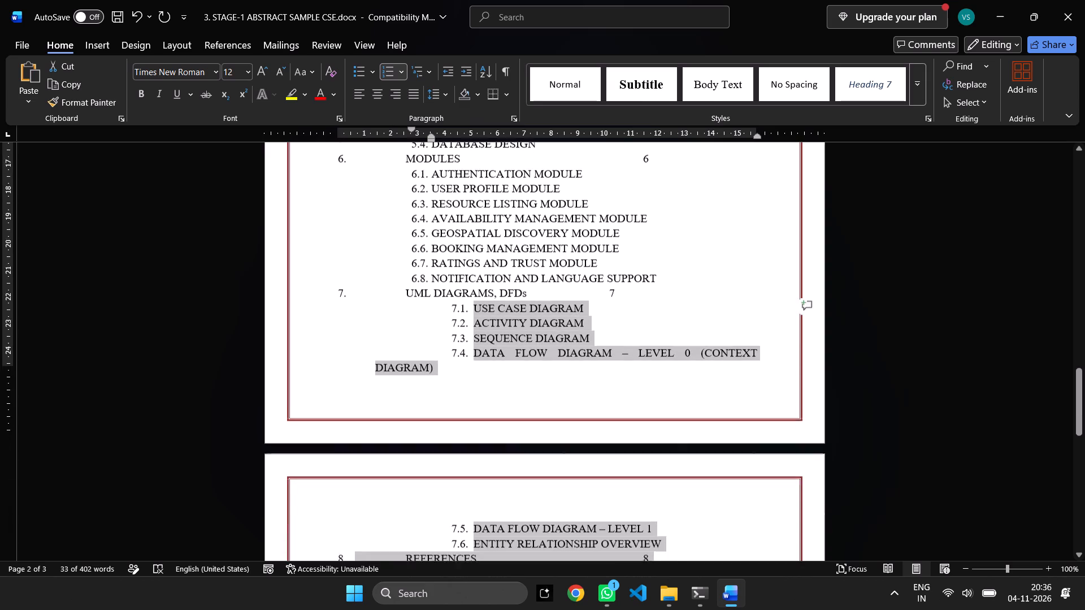
left_click_drag(683, 561, 671, 494)
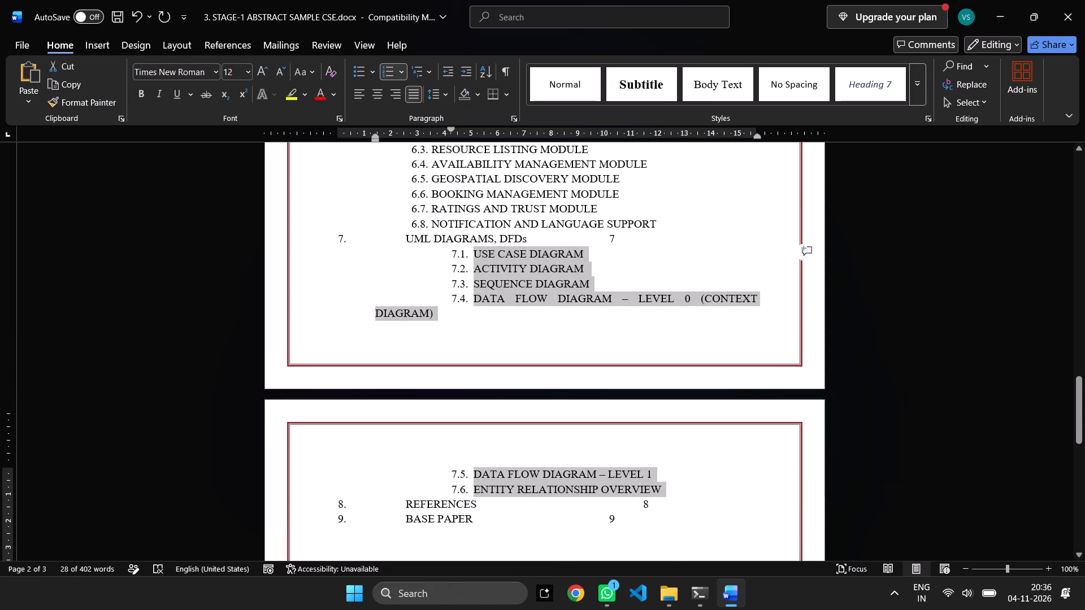
left_click_drag(450, 129, 410, 127)
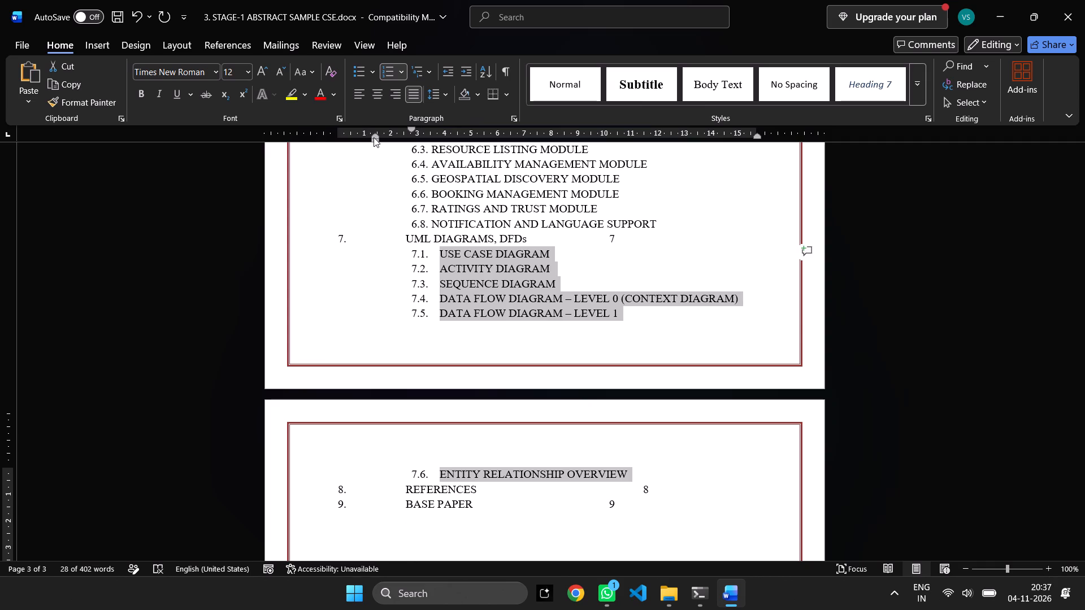
left_click_drag(374, 135, 429, 139)
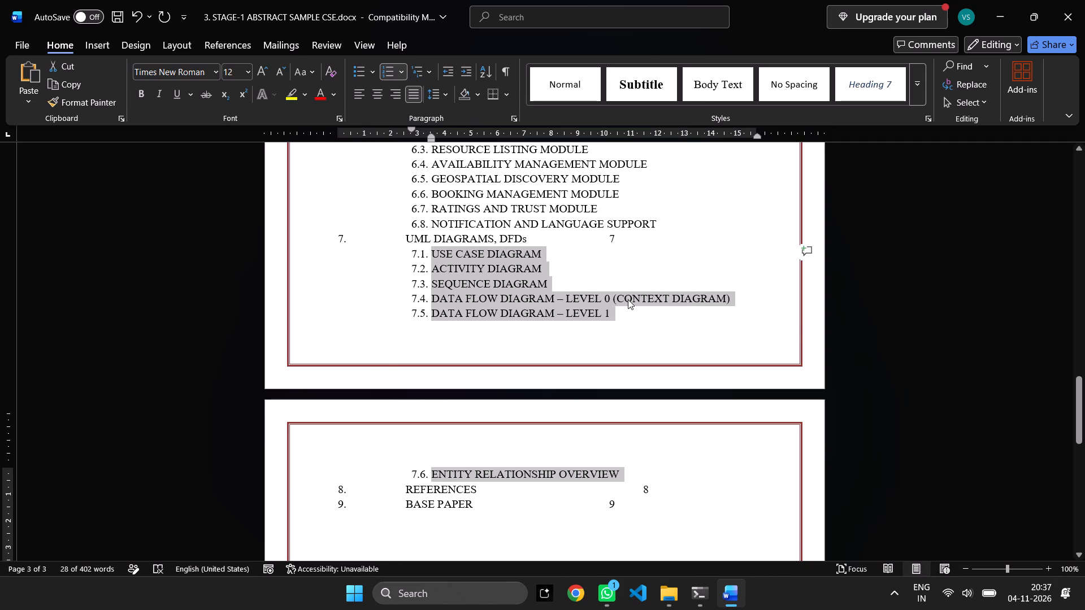
Delete "(CONTEXT DIAGRAM)" from entry 7.4 so it reads DATA FLOW DIAGRAM – LEVEL 0.
left_click(612, 298)
left_click_drag(612, 298, 674, 300)
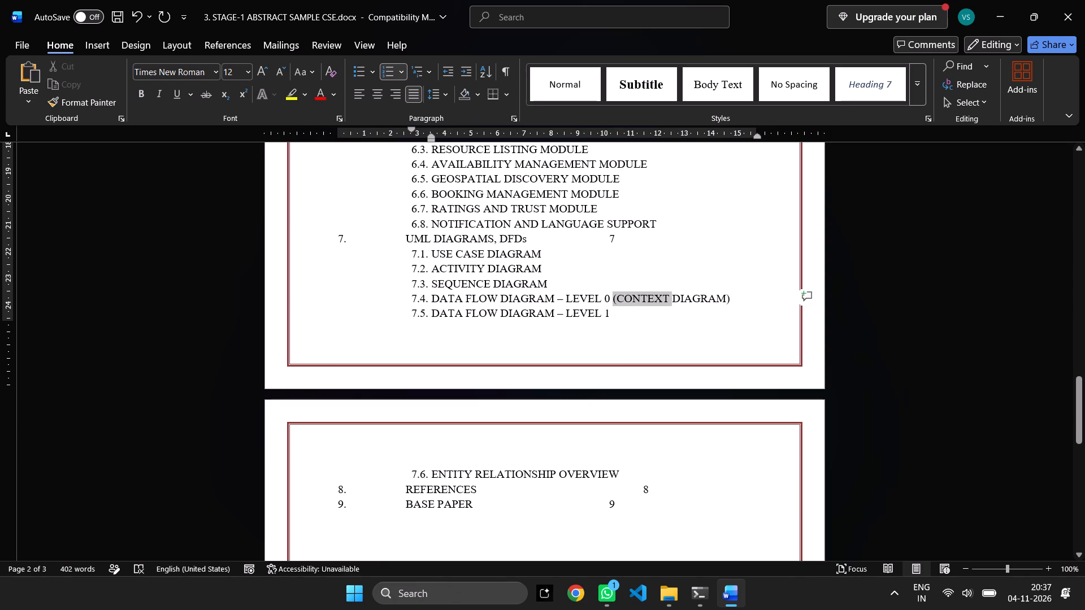
left_click_drag(674, 300, 713, 299)
key("BackSpace")
key("Delete")
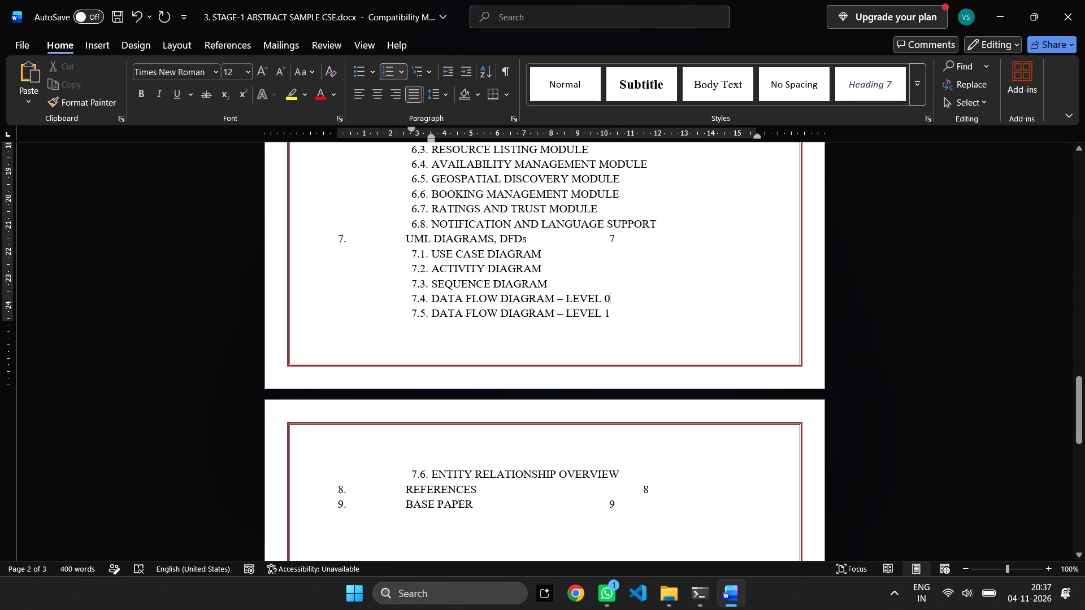
Align the index page numbers of entries 2, 2.2, 3 and 4 with the page-number column used by entry 1.
scroll(527, 311, "up", 1)
scroll(604, 270, "up", 1)
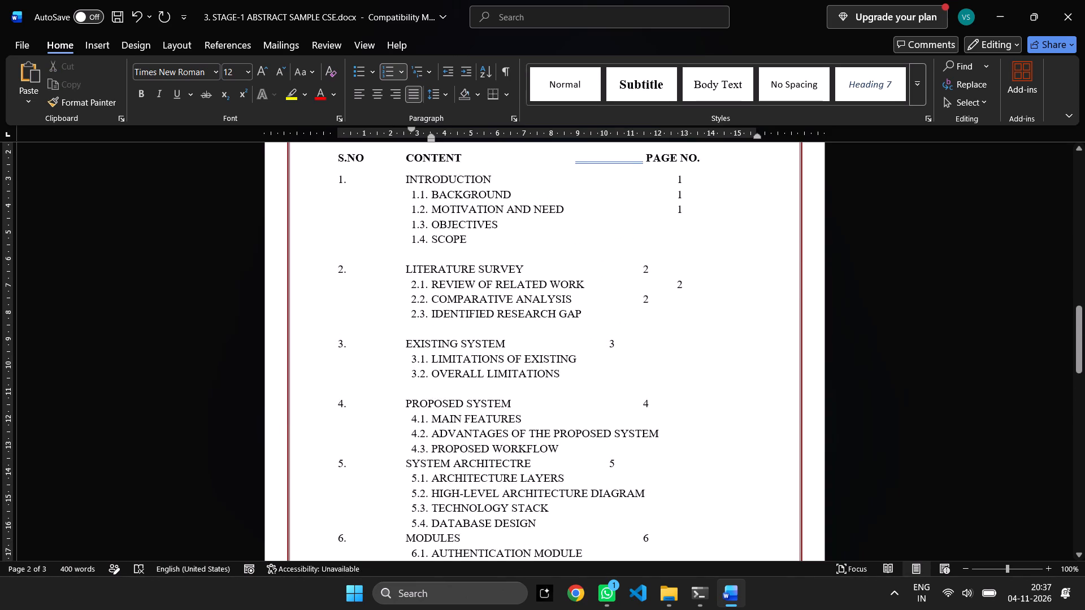
scroll(633, 267, "up", 1)
left_click(643, 345)
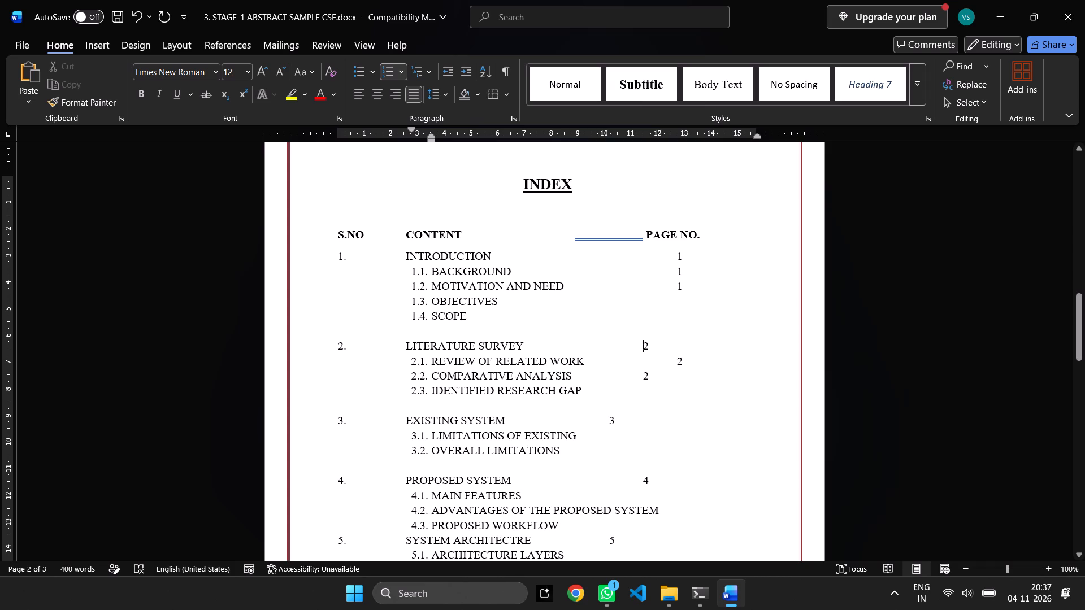
key("Tab")
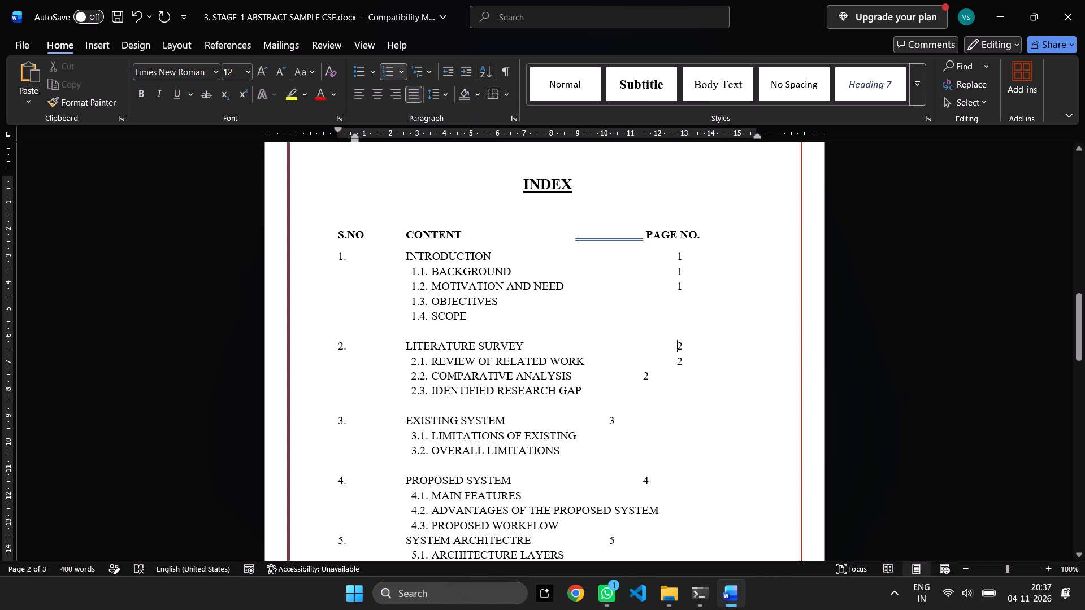
left_click(643, 374)
key("Tab")
left_click(605, 424)
key("Tab")
key("Tab")
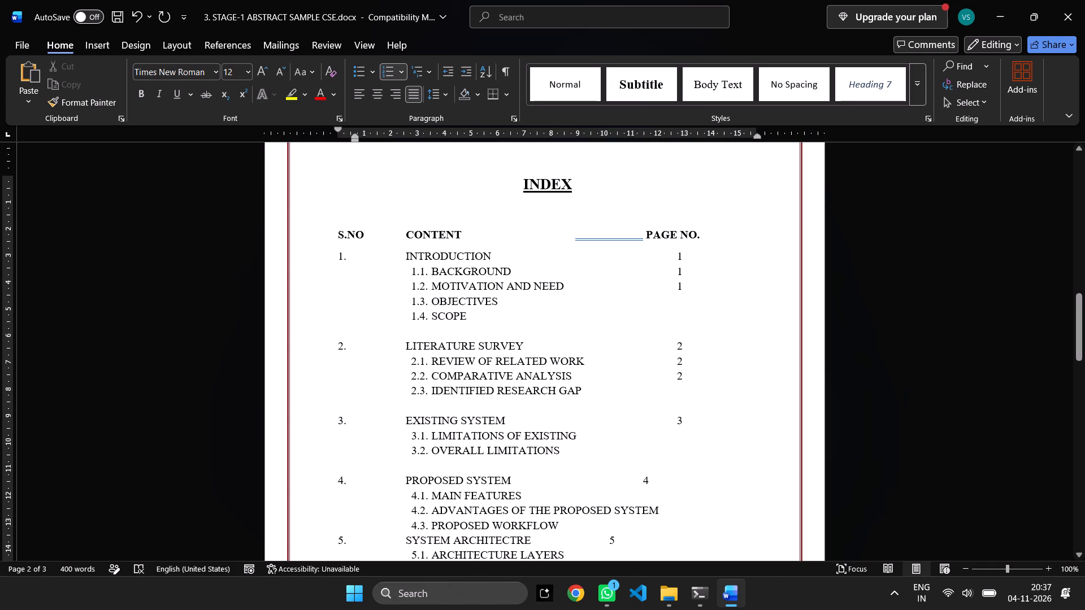
left_click(637, 482)
key("Tab")
scroll(637, 482, "down", 1)
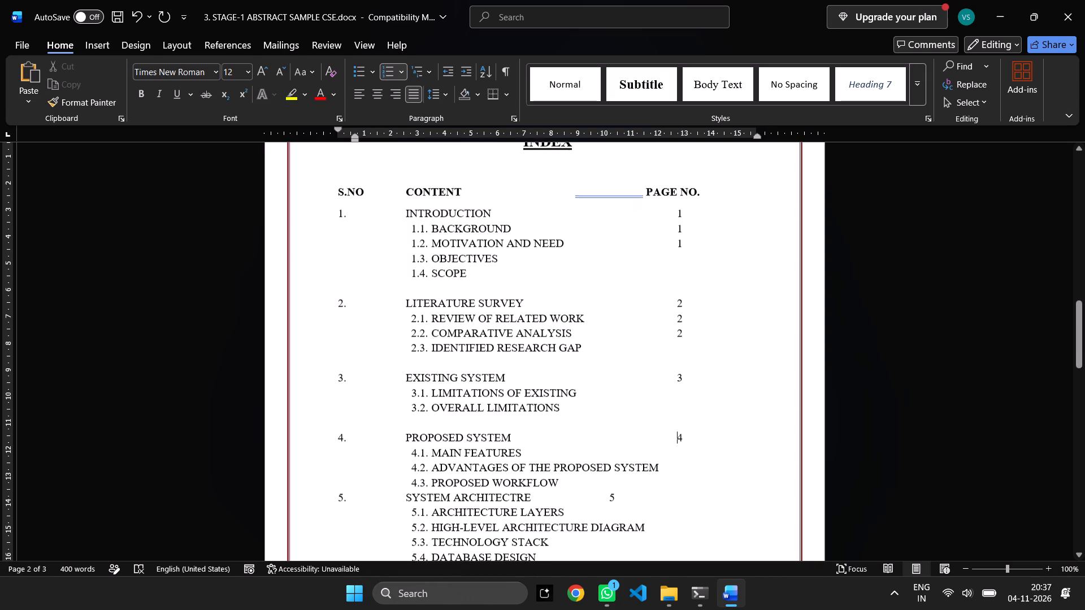
left_click(607, 495)
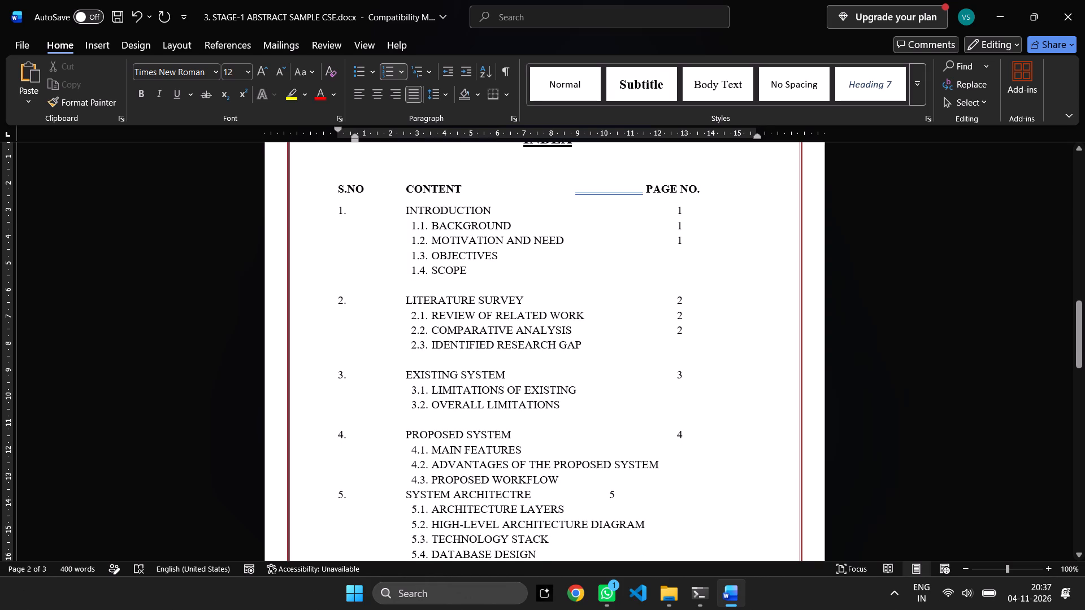
Remove the blank line between entry 3.2 OVERALL LIMITATIONS and entry 4 PROPOSED SYSTEM in the index.
left_click(501, 417)
key("BackSpace")
key("BackSpace")
key("BackSpace")
key("BackSpace")
key("BackSpace")
key("BackSpace")
key("BackSpace")
key("BackSpace")
key("BackSpace")
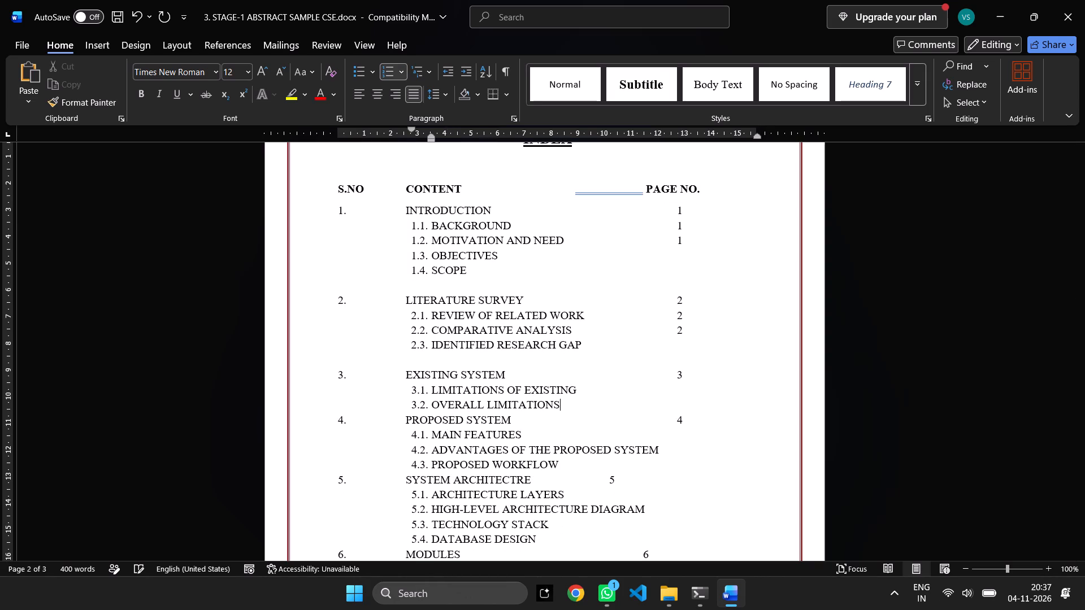
Open the original 3. STAGE-1 ABSTRACT SAMPLE CSE.docx from the 2026-2027 CSE PROJECT STAGE-1 DOCUMENTATION folder and examine its index layout.
left_click(470, 358)
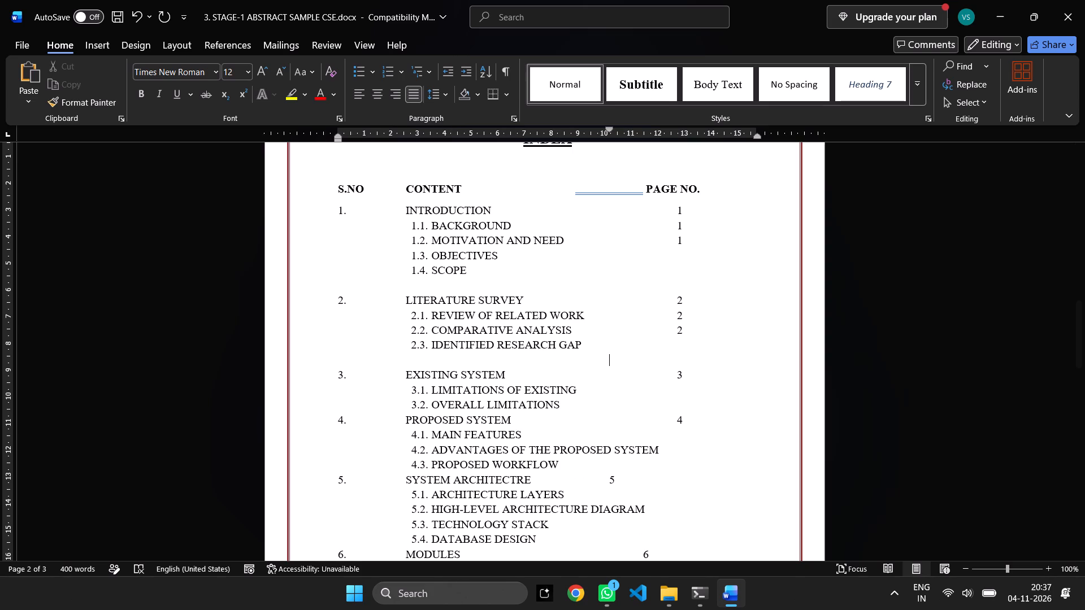
key("alt+Tab")
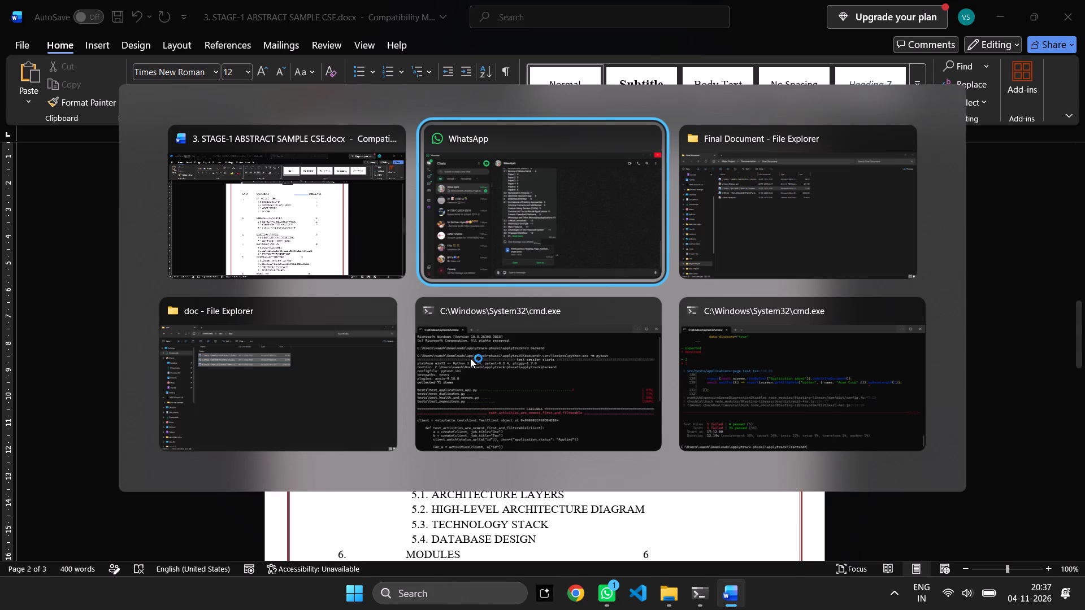
left_click(732, 219, "alt")
left_click(328, 46)
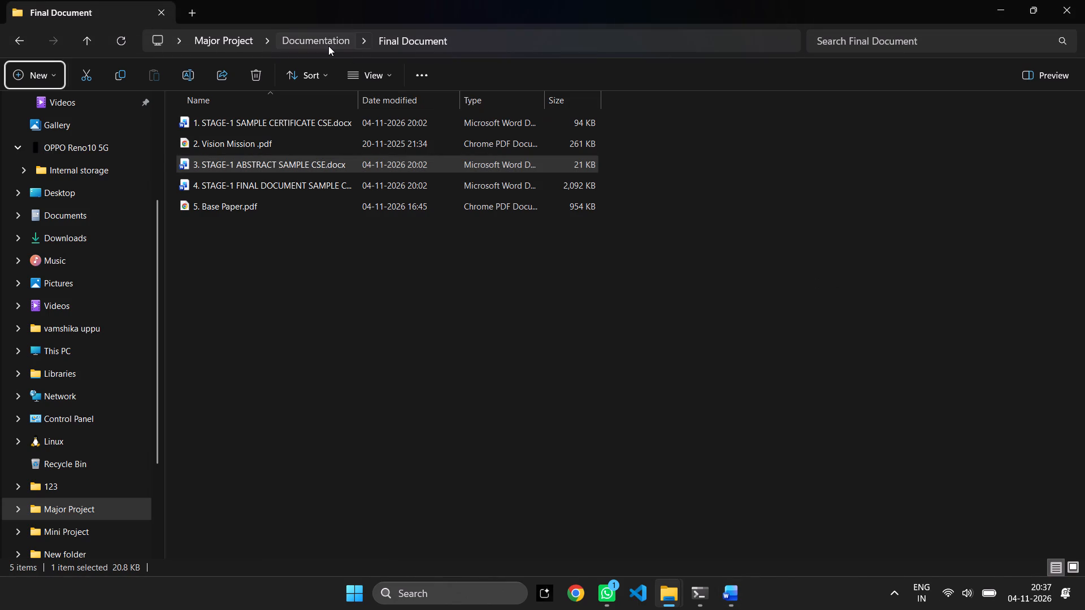
left_click(272, 132)
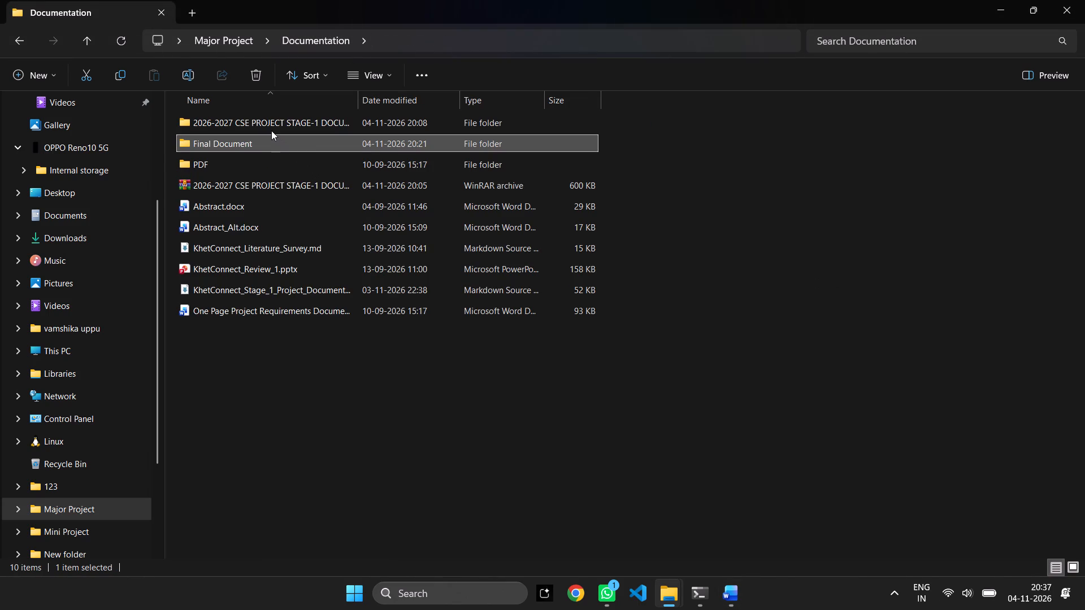
double_click(268, 127)
double_click(266, 160)
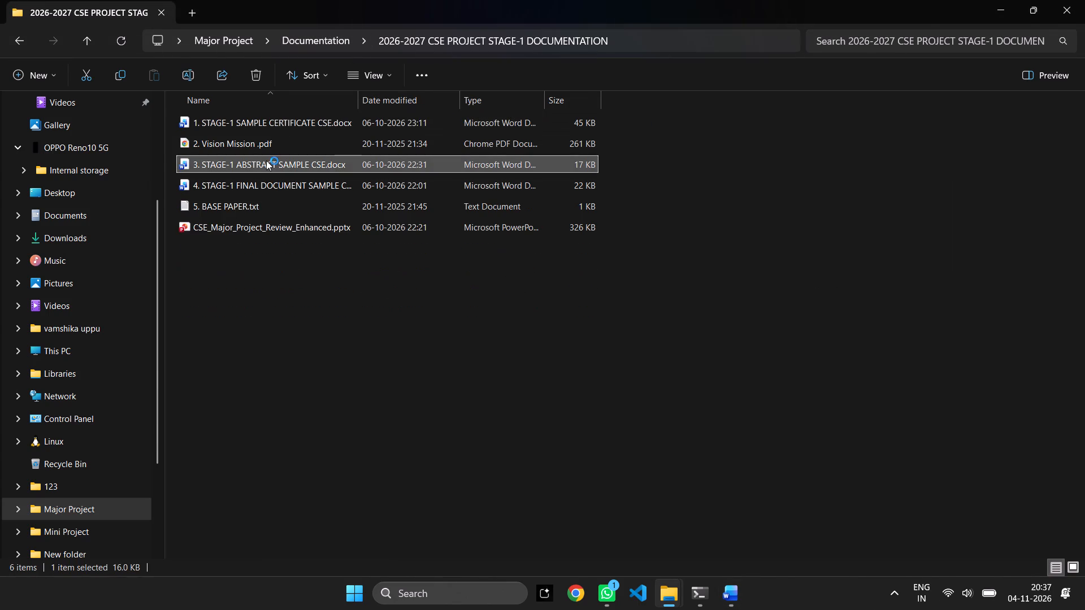
scroll(403, 328, "down", 1)
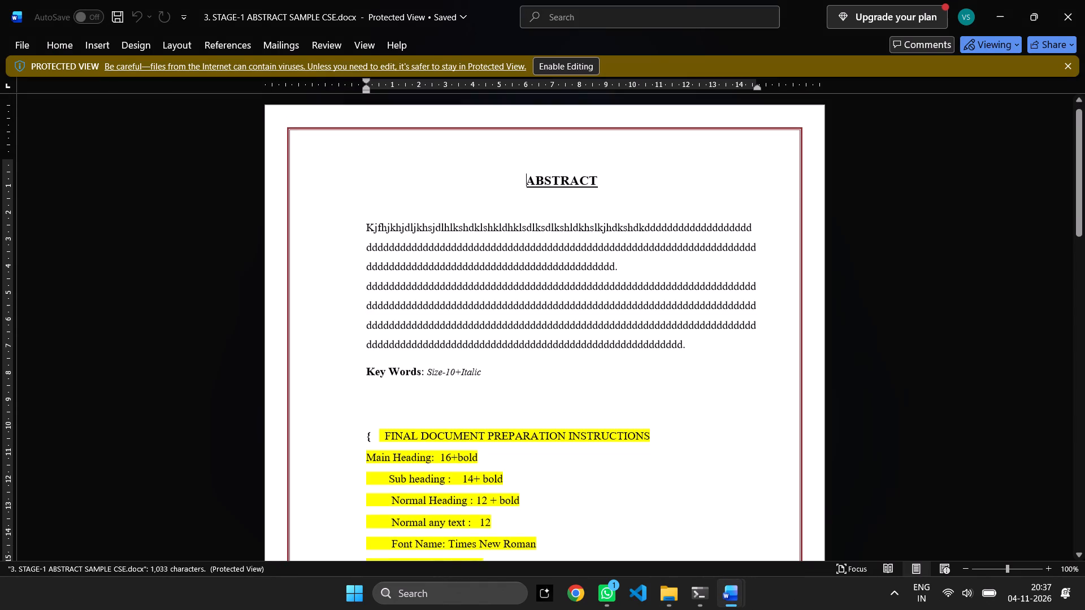
scroll(403, 328, "down", 1)
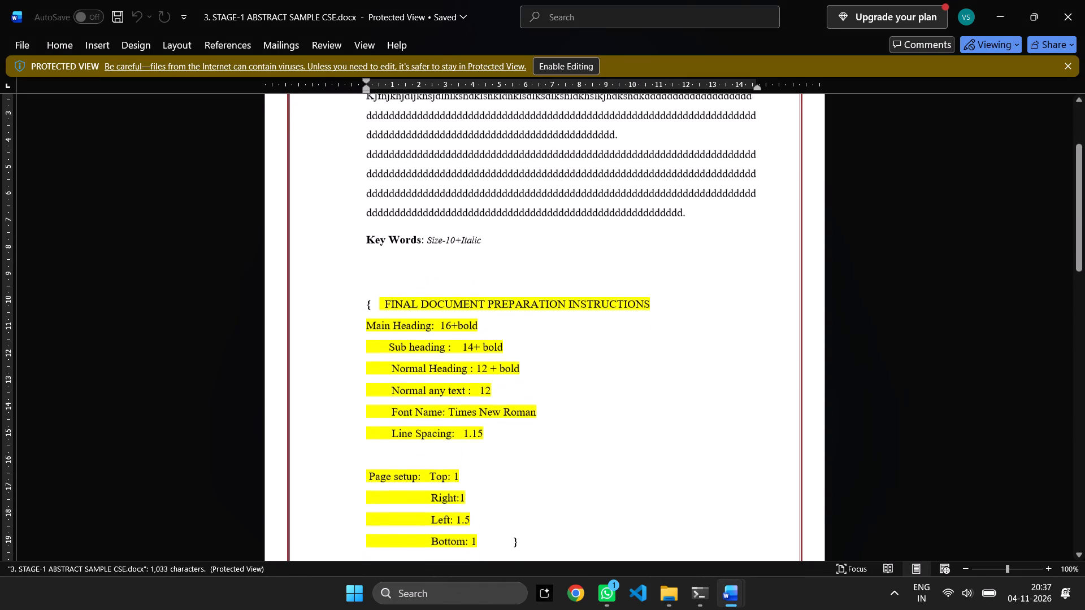
scroll(403, 328, "down", 3)
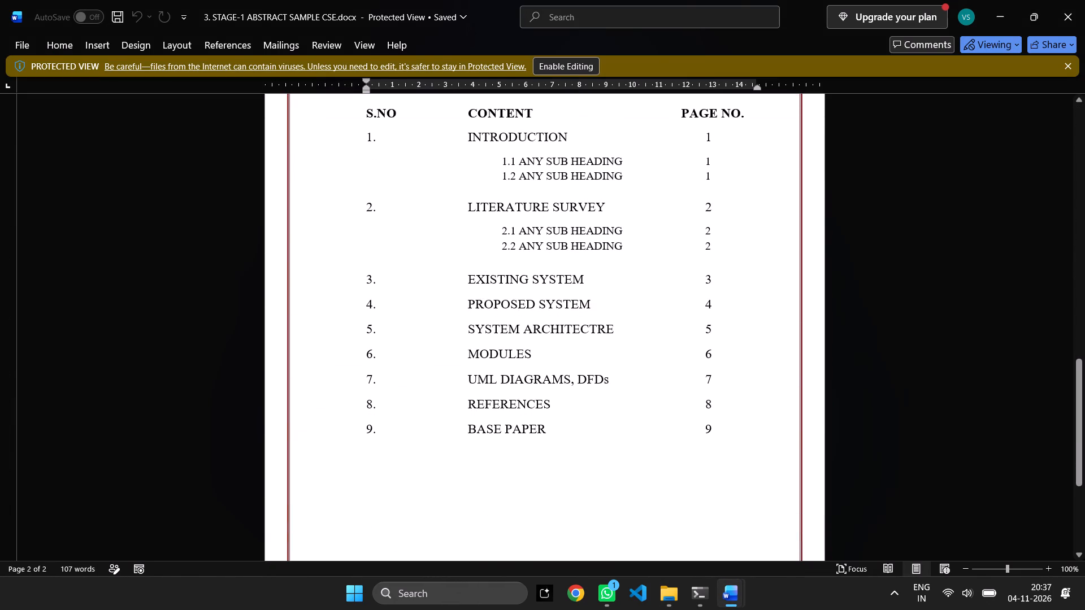
left_click(514, 295)
key("Down")
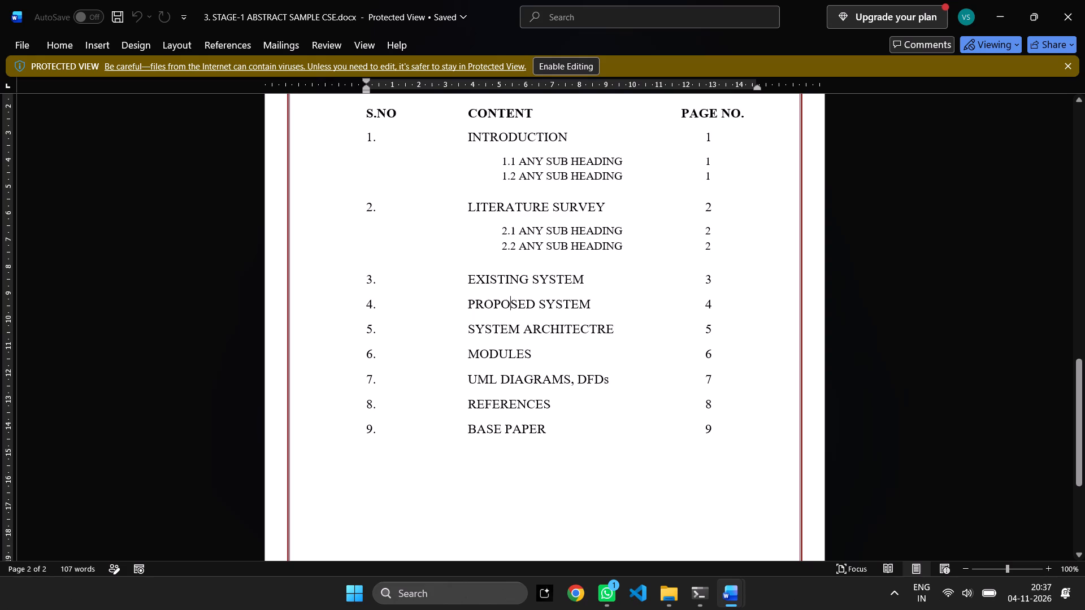
key("Up")
Enable editing in the original sample and compare its index text and line spacing with the working document's INTRODUCTION entry.
left_click(546, 65)
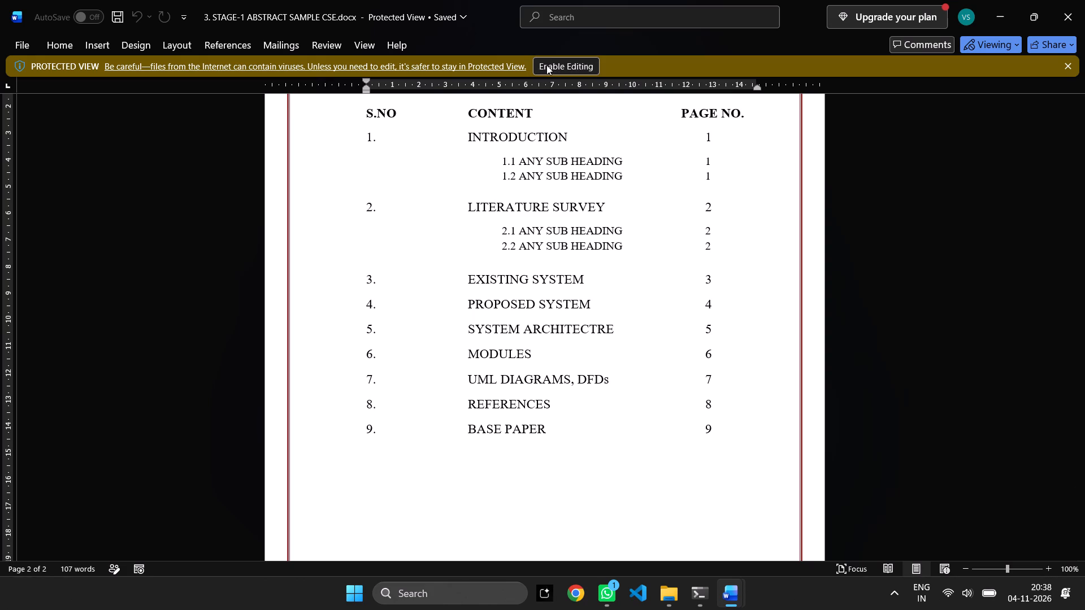
scroll(501, 378, "down", 3)
left_click(509, 359)
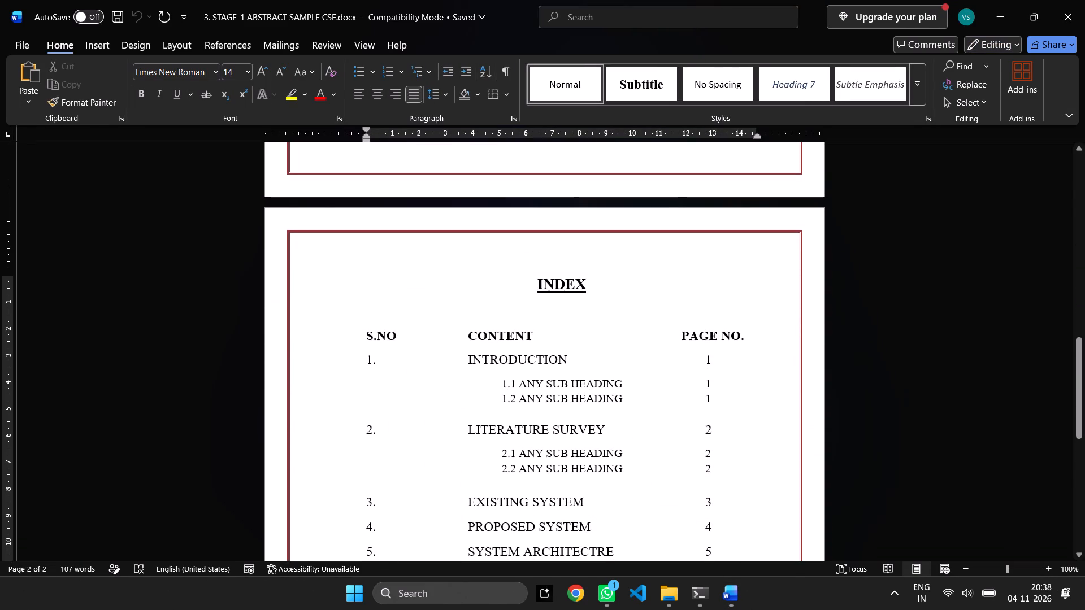
left_click(545, 381)
left_click(518, 426)
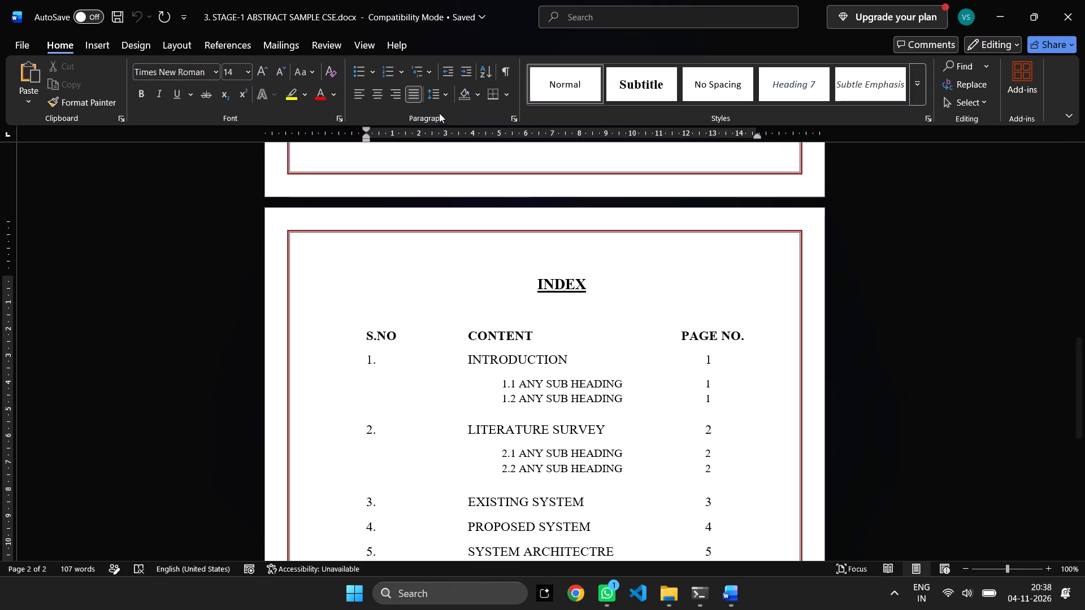
left_click(445, 88)
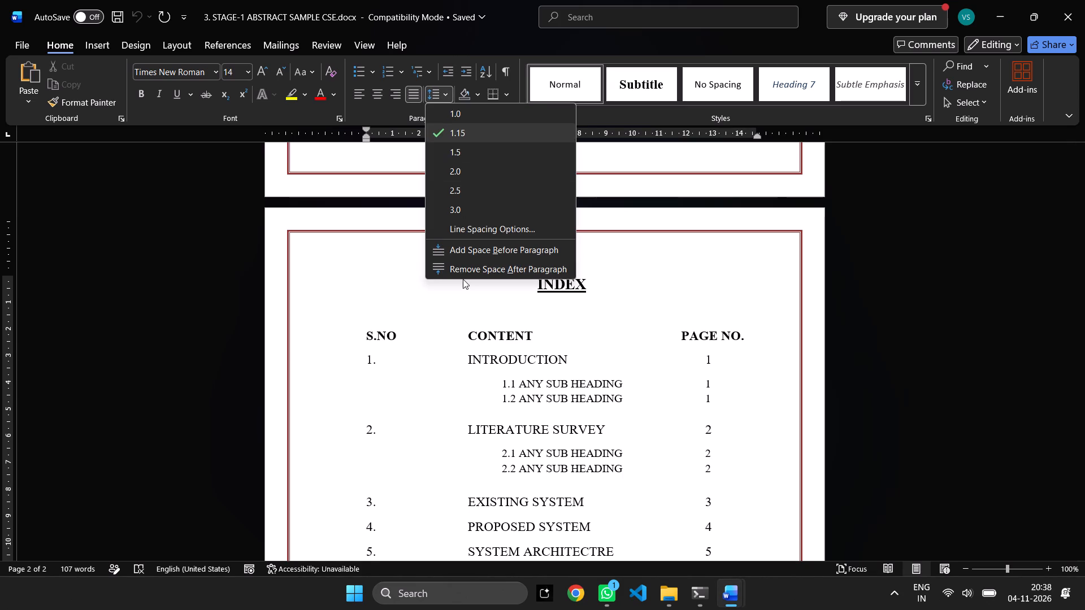
key("alt+Tab")
left_click(417, 213)
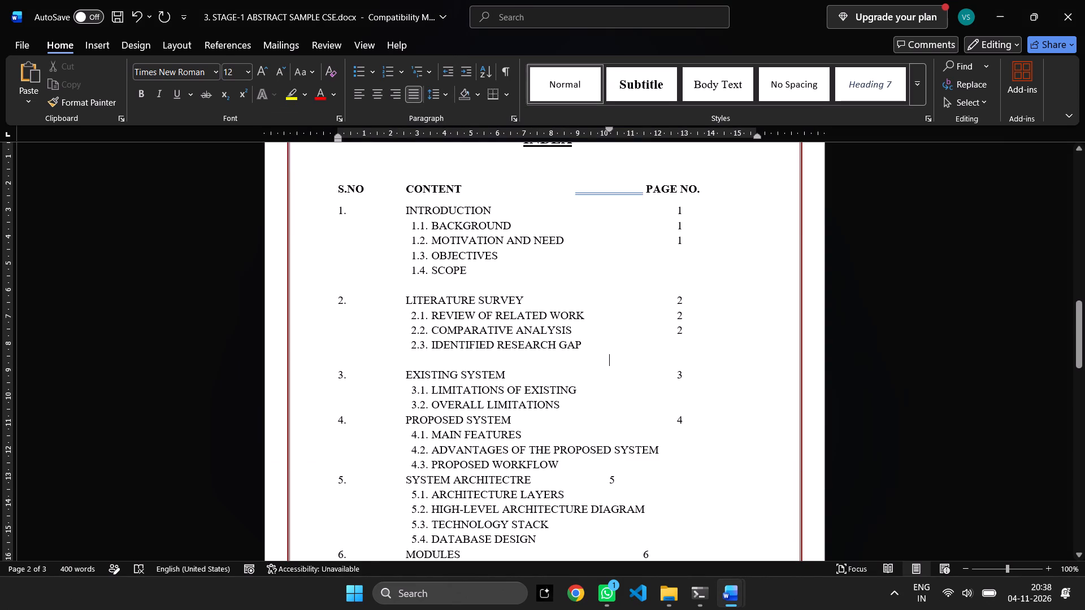
left_click(446, 93)
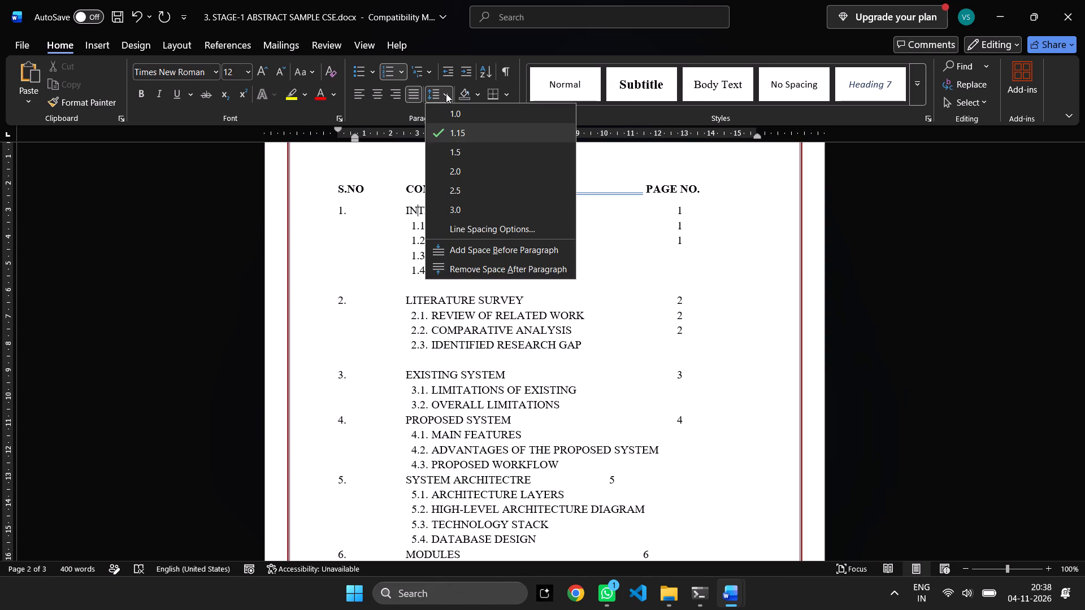
left_click(446, 93)
key("alt+Tab")
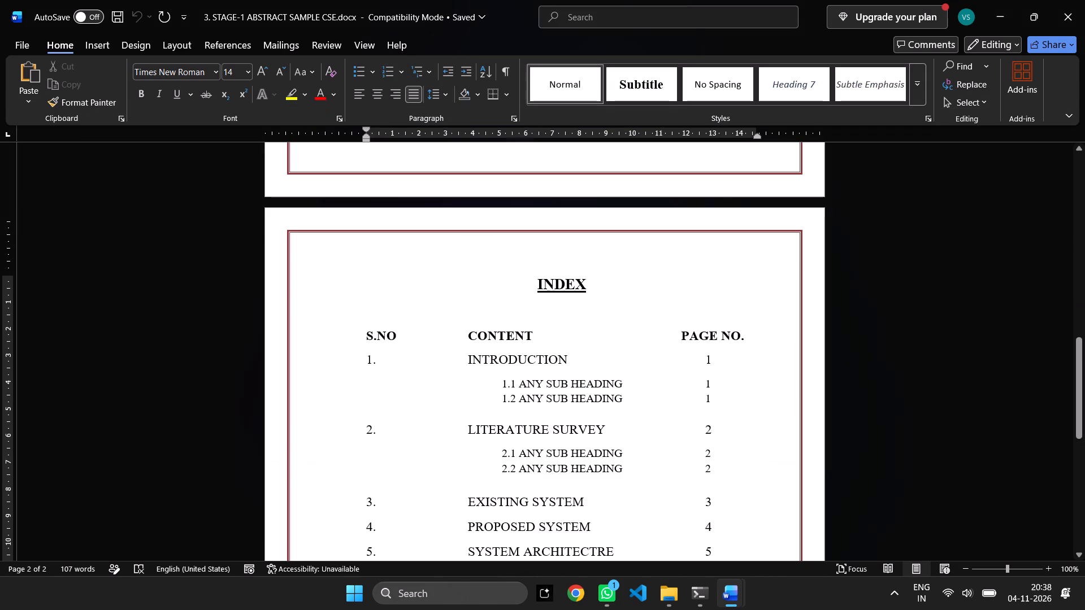
key("alt+Tab")
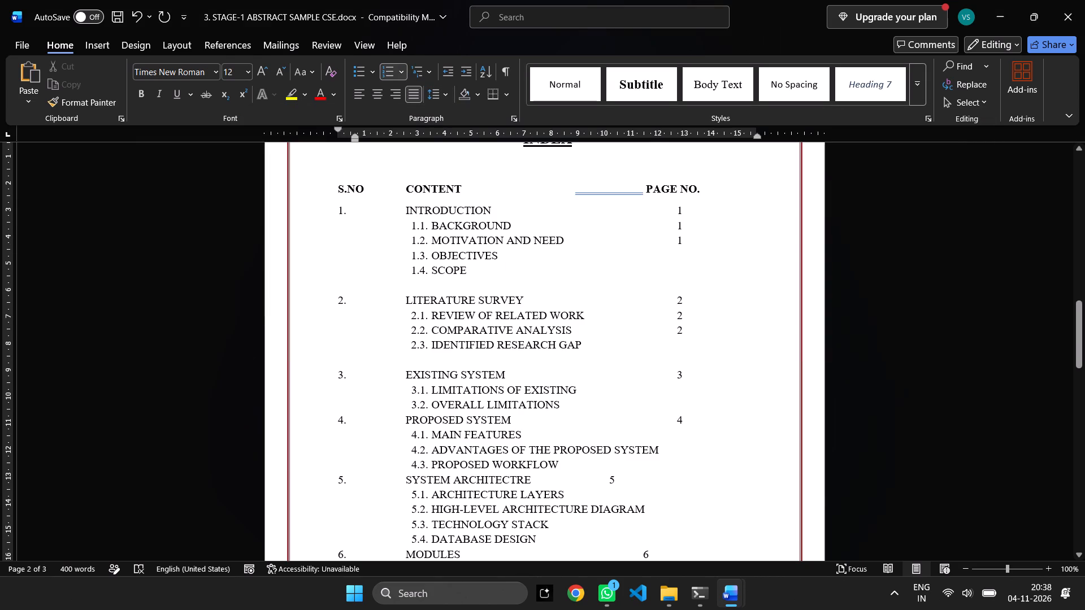
Add space before the INTRODUCTION paragraph in the working document's index.
left_click(494, 211)
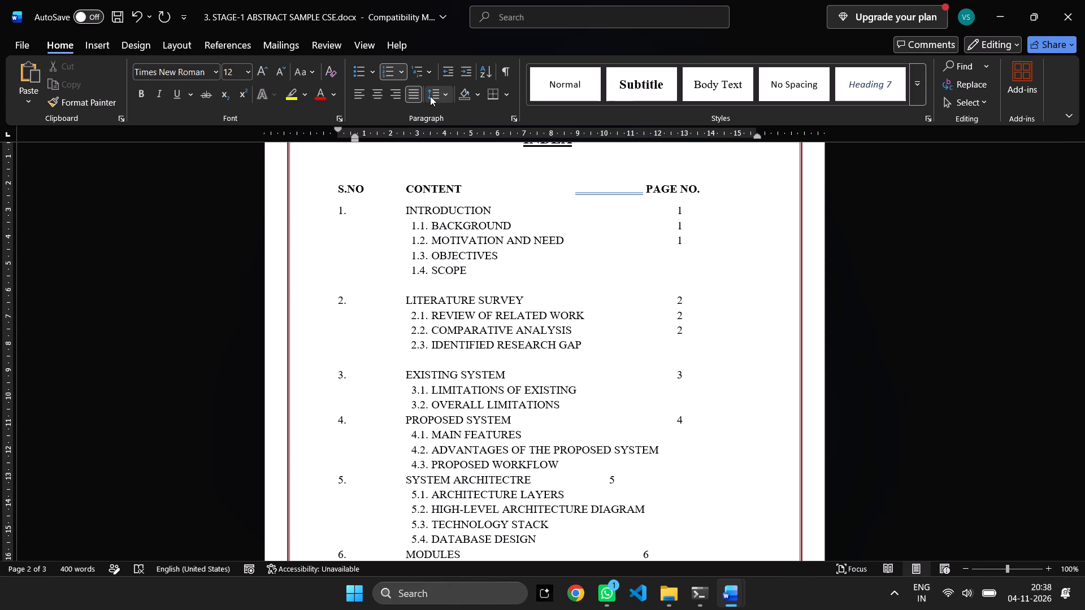
left_click(448, 95)
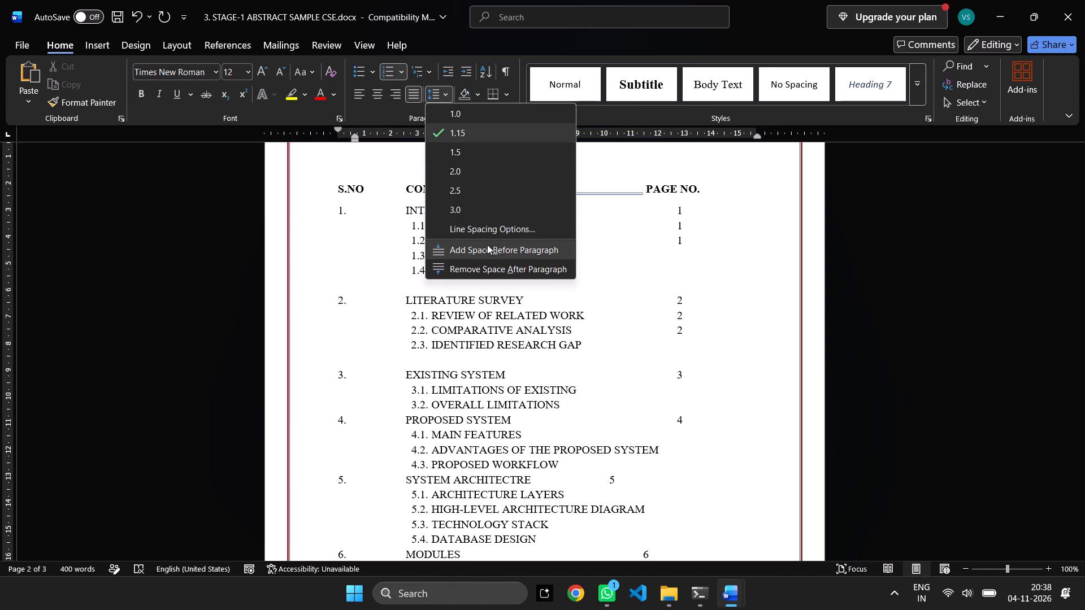
left_click(481, 254)
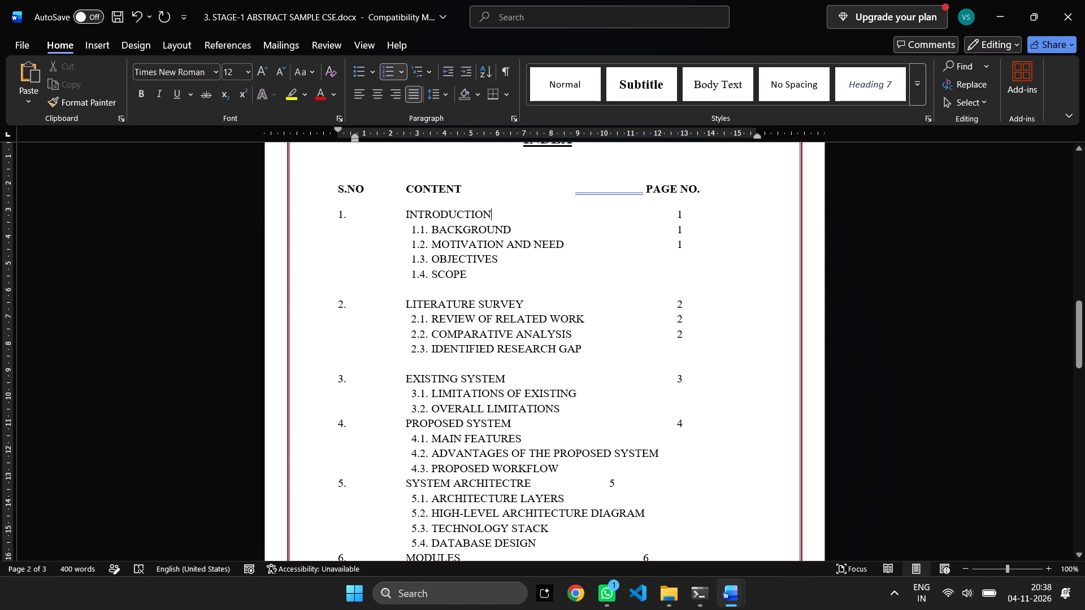
left_click(695, 214)
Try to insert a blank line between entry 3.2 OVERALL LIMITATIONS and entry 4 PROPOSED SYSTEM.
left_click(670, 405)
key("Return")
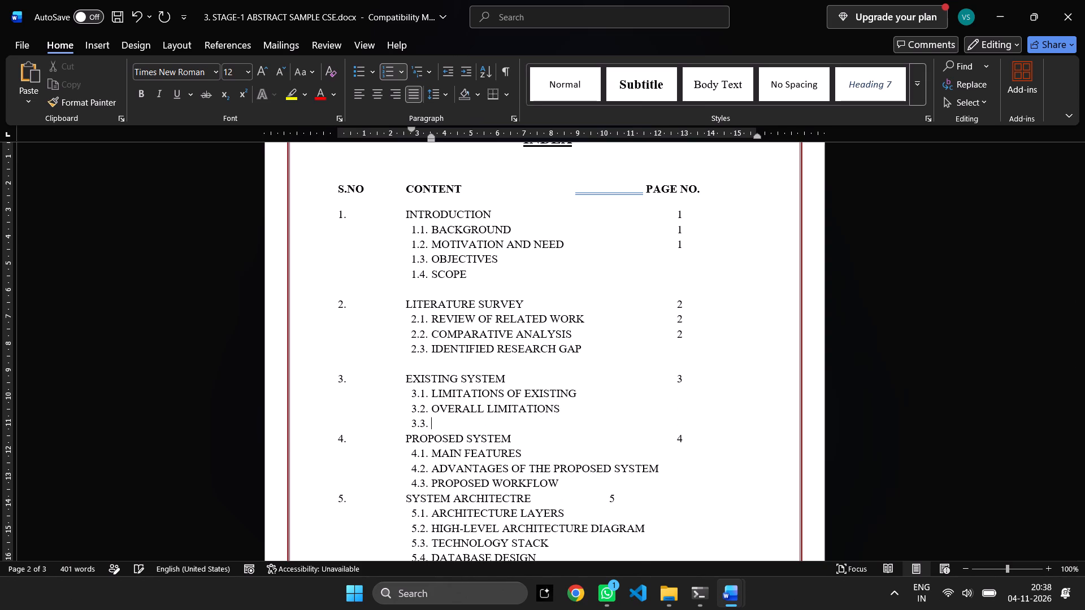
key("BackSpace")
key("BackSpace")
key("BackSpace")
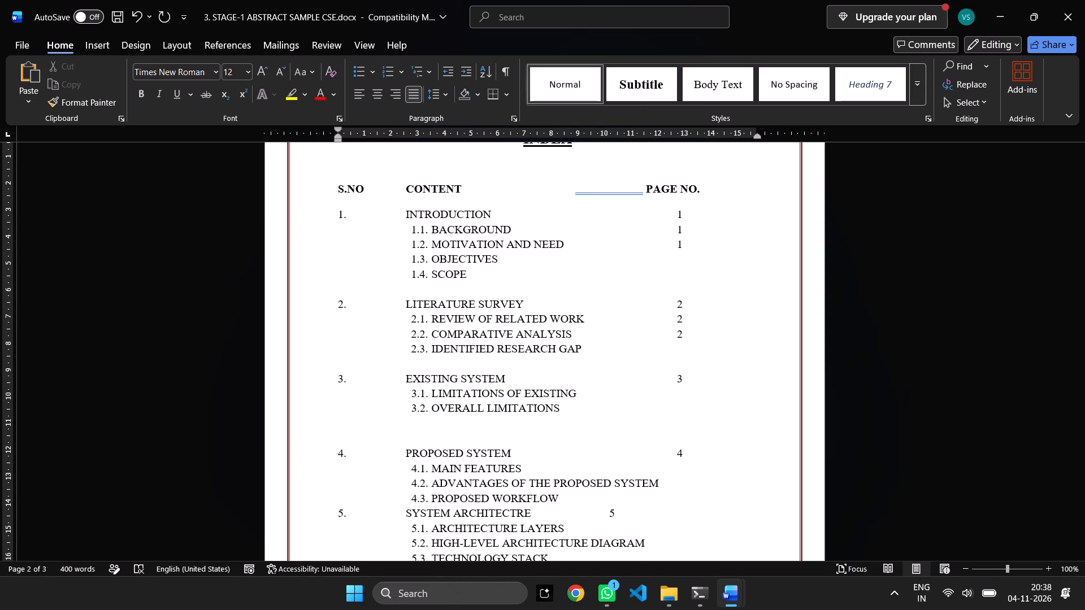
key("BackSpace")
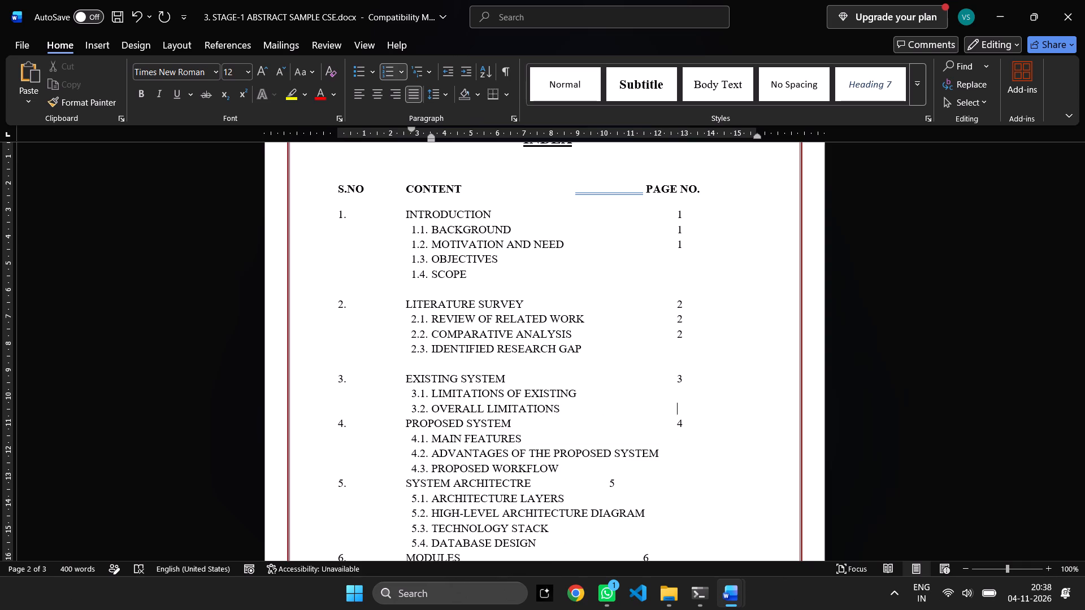
Insert blank lines after entries 3.2 OVERALL LIMITATIONS and 4.3 PROPOSED WORKFLOW, keeping the words of 4.3 unstretched.
key("shift+Return")
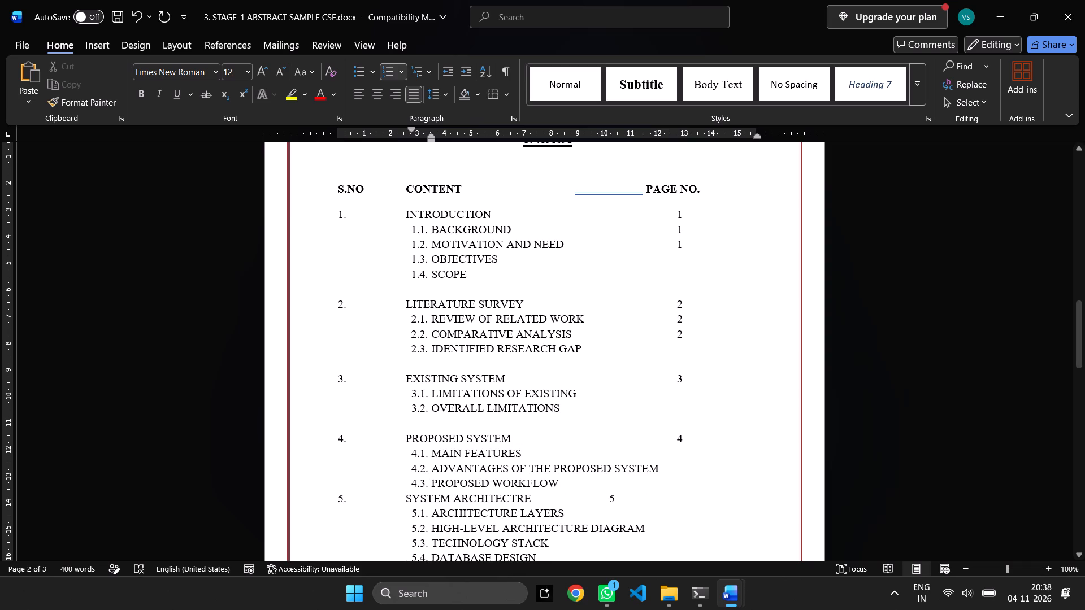
left_click(675, 474)
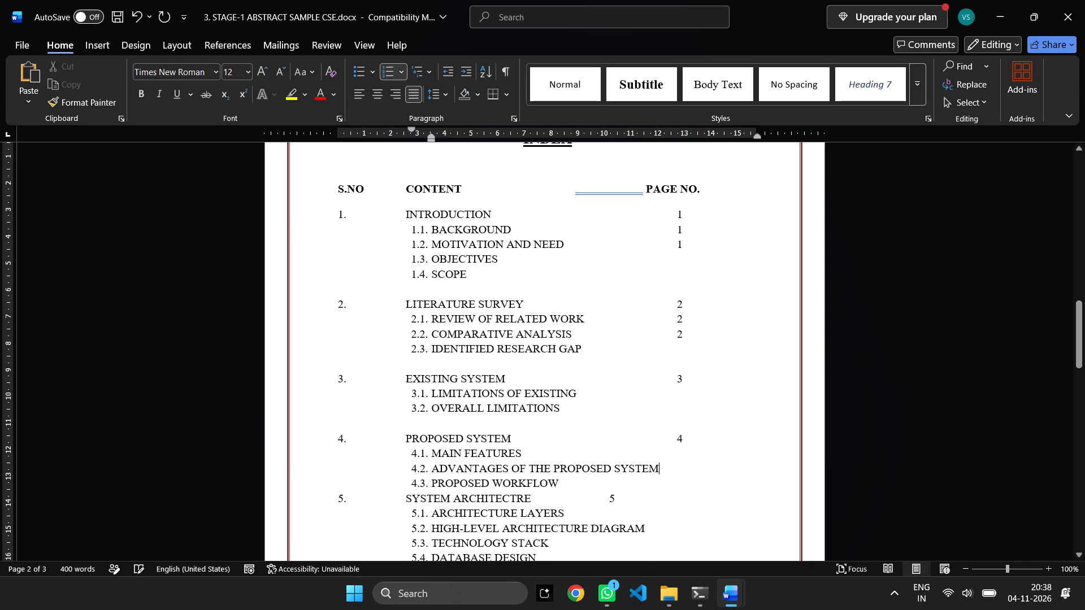
left_click(676, 483)
key("shift+Return")
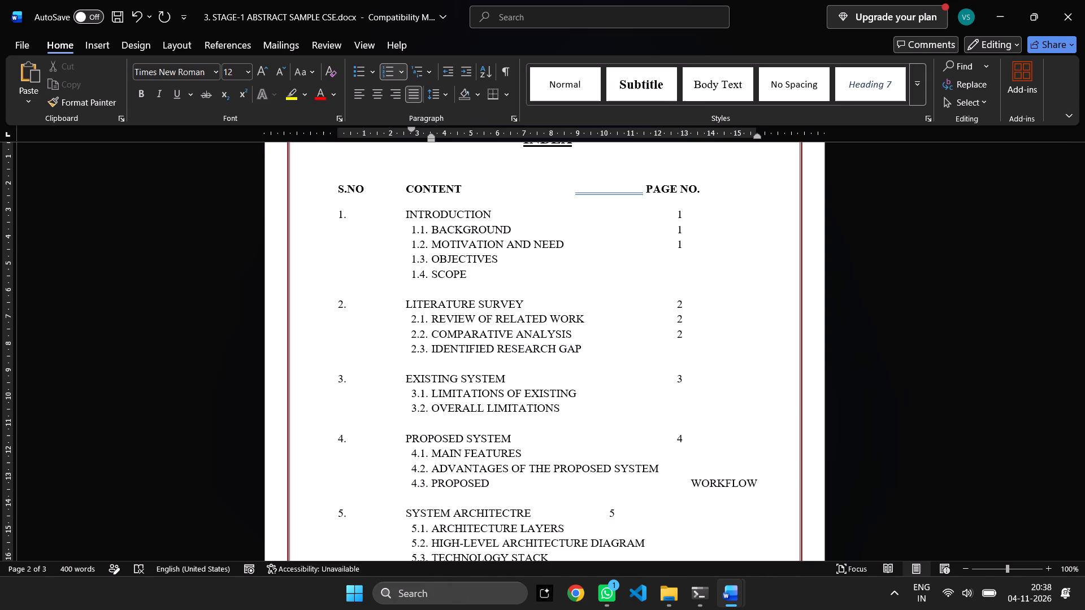
key("ctrl+z")
key("space")
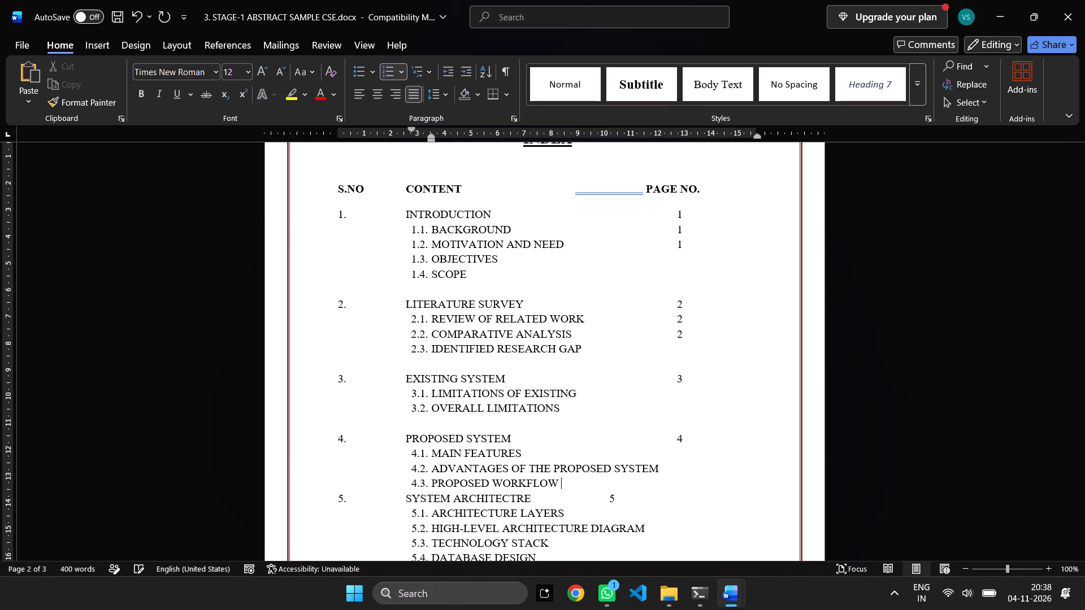
key("shift+Return")
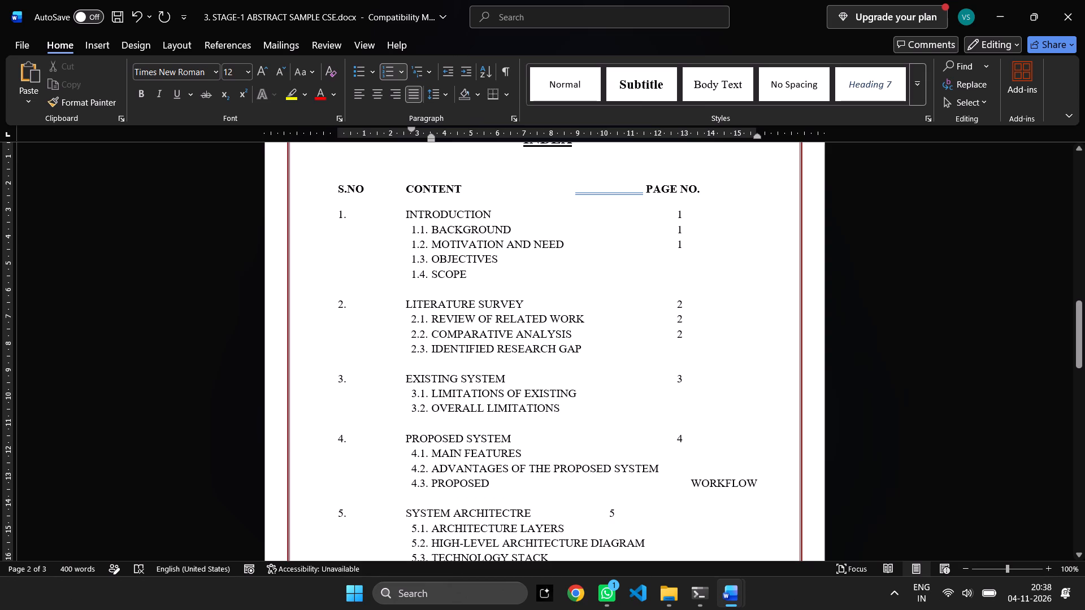
left_click(761, 483)
key("Tab")
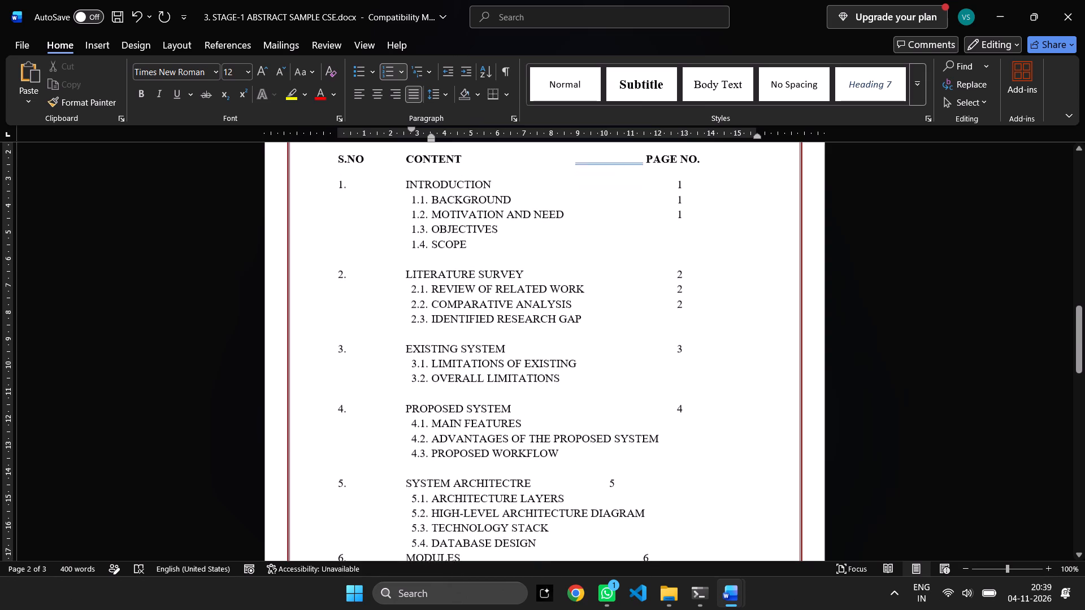
Insert blank lines after entries 5.4 DATABASE DESIGN and 6.8 NOTIFICATION AND LANGUAGE SUPPORT, keeping the words of 5.4 unstretched.
scroll(570, 489, "down", 1)
left_click(542, 293)
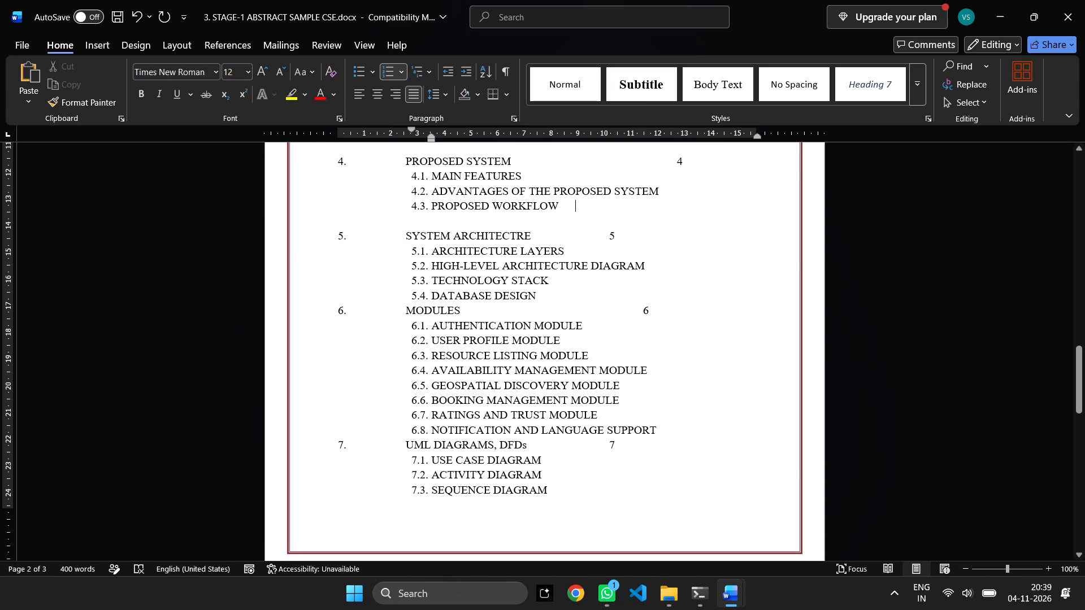
key("shift+Return")
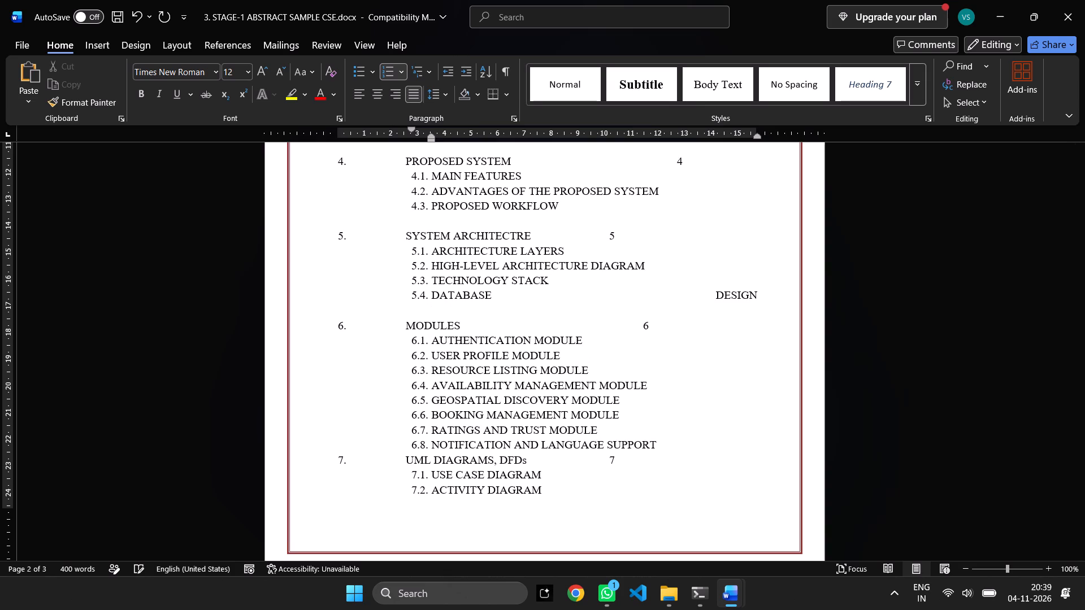
key("Left")
key("Tab")
key("Down")
key("Down")
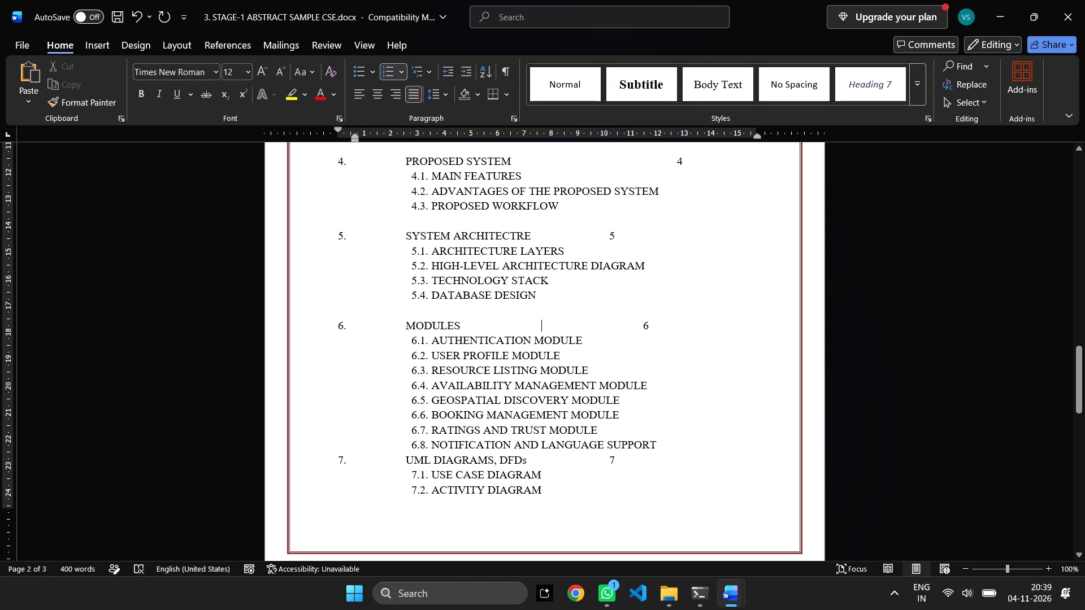
left_click(639, 456)
left_click(673, 446)
key("shift+Return")
Insert a blank line between entries 8 REFERENCES and 9 BASE PAPER in the index.
scroll(673, 446, "down", 1)
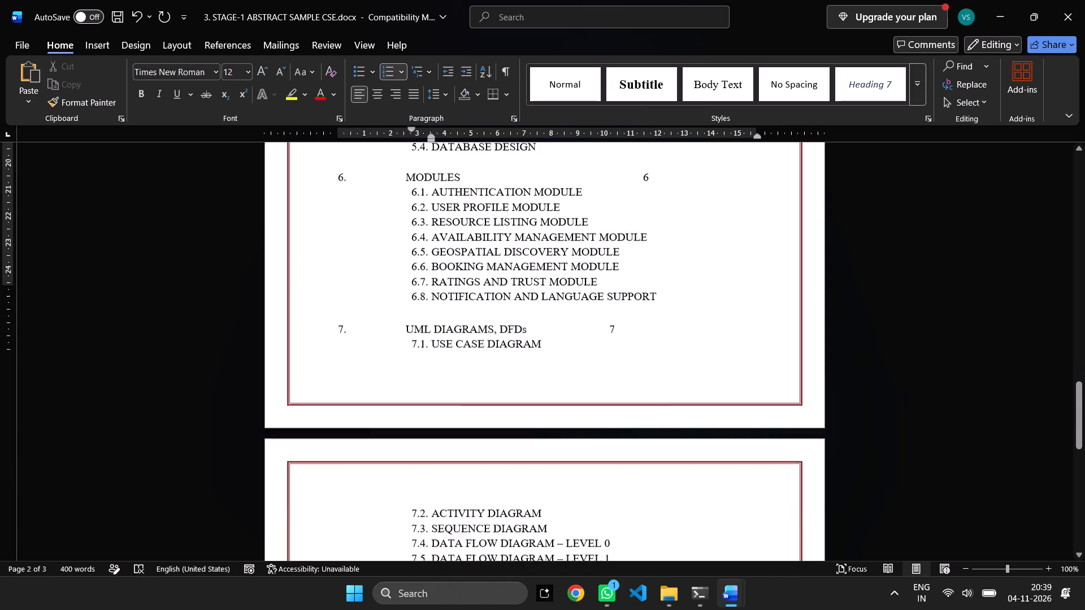
scroll(673, 446, "down", 2)
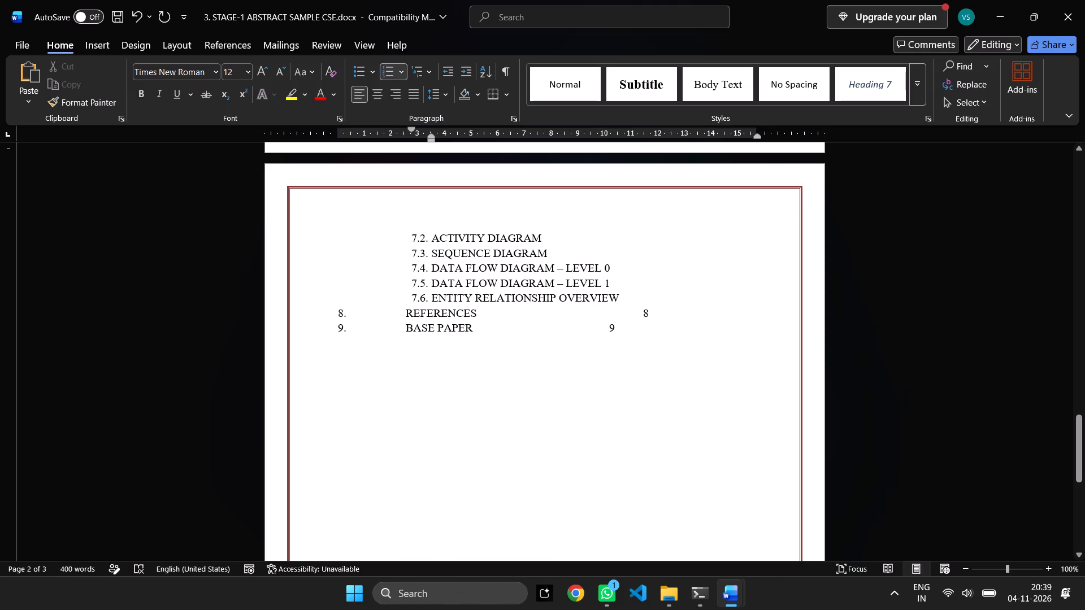
left_click(656, 310)
key("shift+Return")
Align the page numbers of SYSTEM ARCHITECTRE (5) and MODULES (6) with the page-number column of the entries above.
scroll(656, 310, "up", 1)
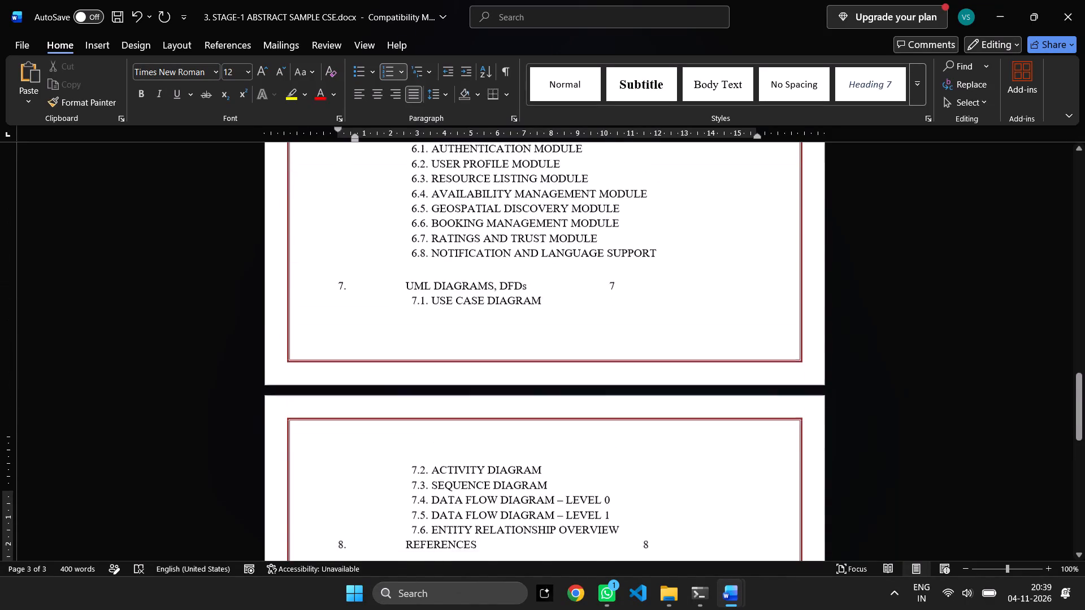
scroll(656, 310, "up", 2)
scroll(647, 369, "down", 1)
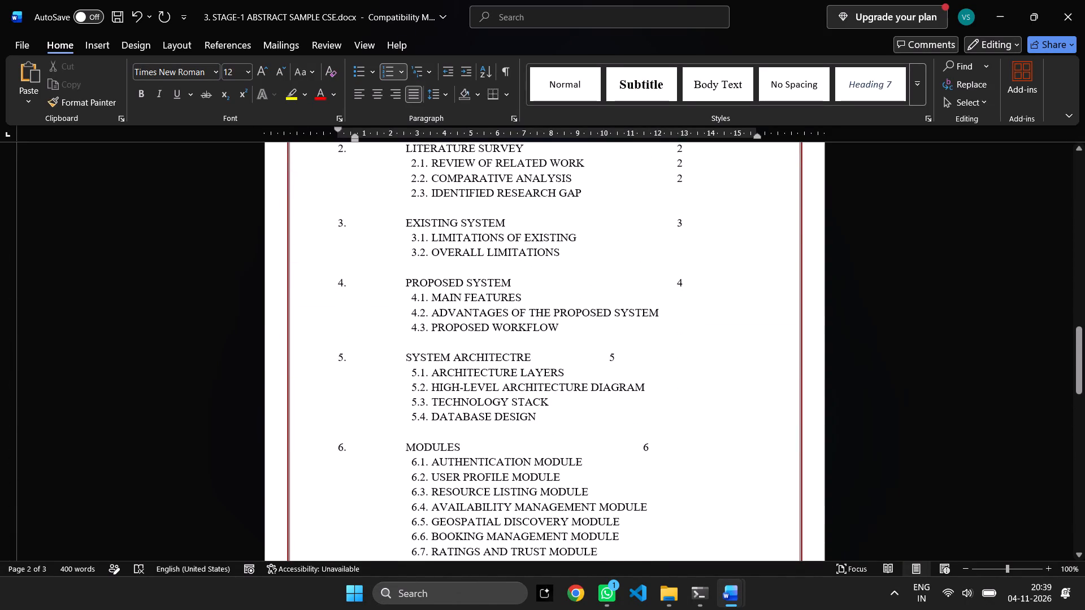
left_click(609, 356)
key("Tab")
key("Tab")
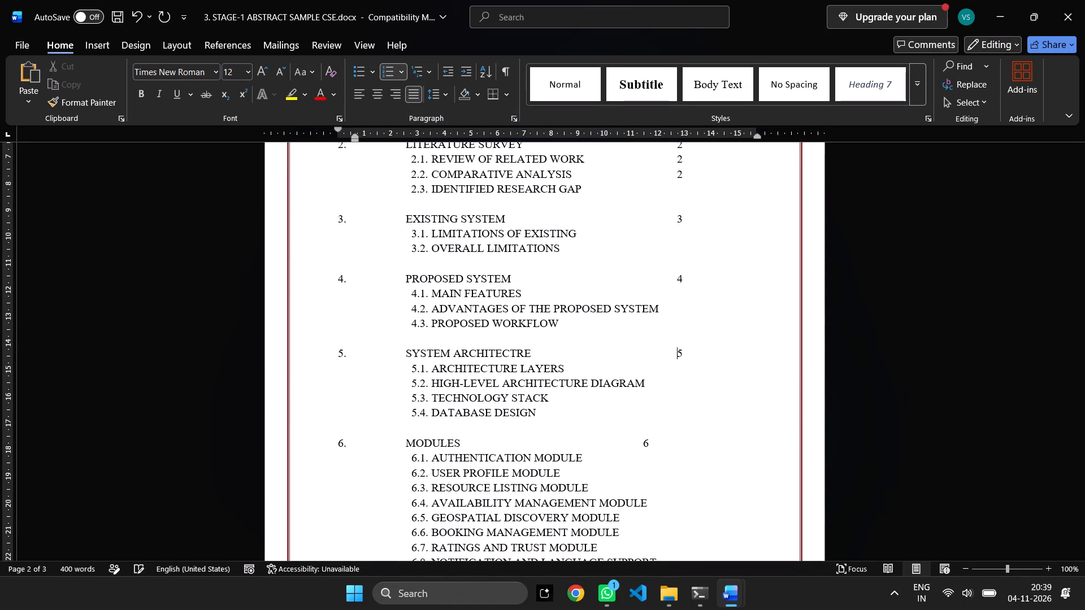
left_click(643, 448)
key("Tab")
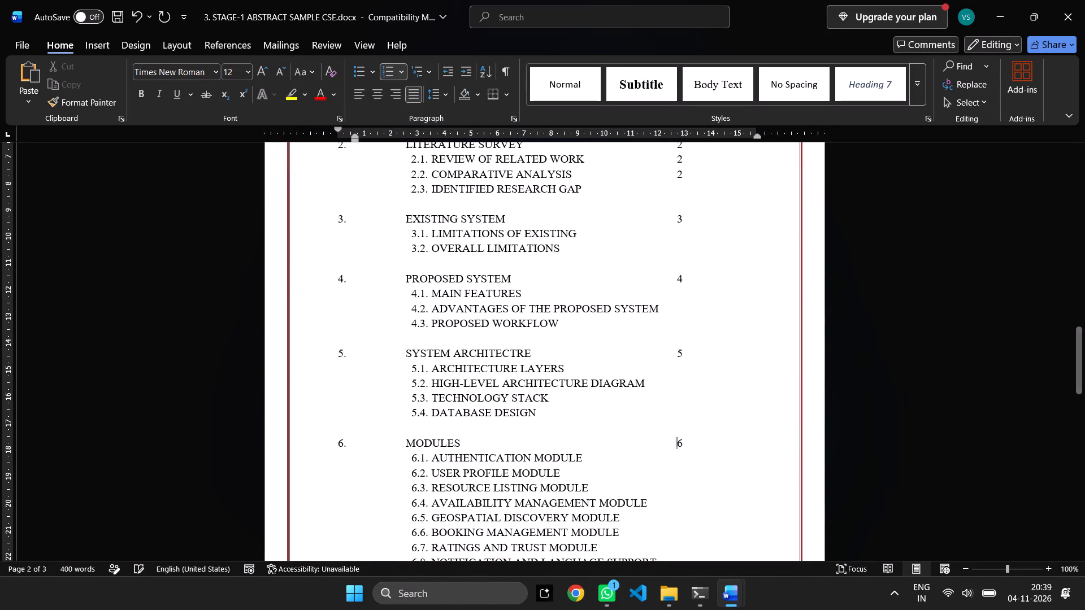
key("Tab")
key("BackSpace")
Align the page numbers of UML DIAGRAMS, DFDs (7) and REFERENCES (8) with the same page-number column.
scroll(643, 448, "down", 1)
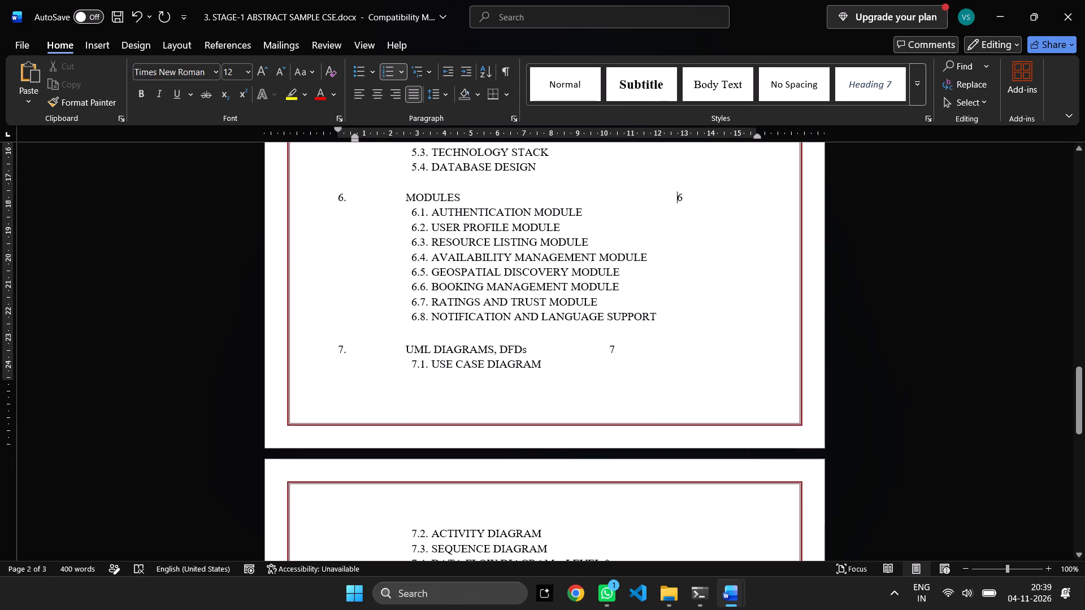
left_click(610, 347)
key("Tab")
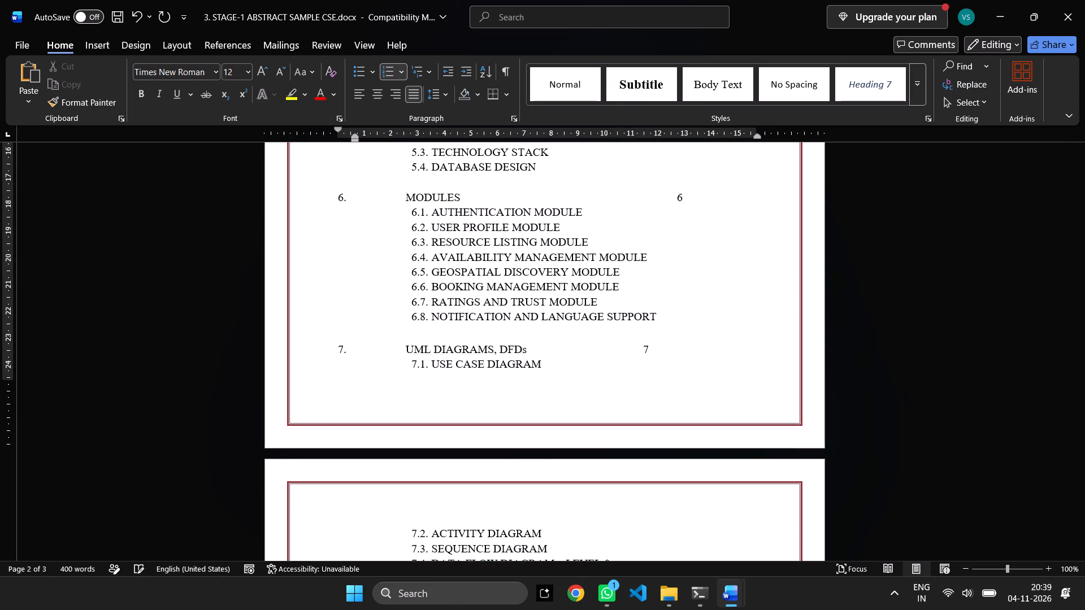
key("Tab")
scroll(610, 347, "down", 1)
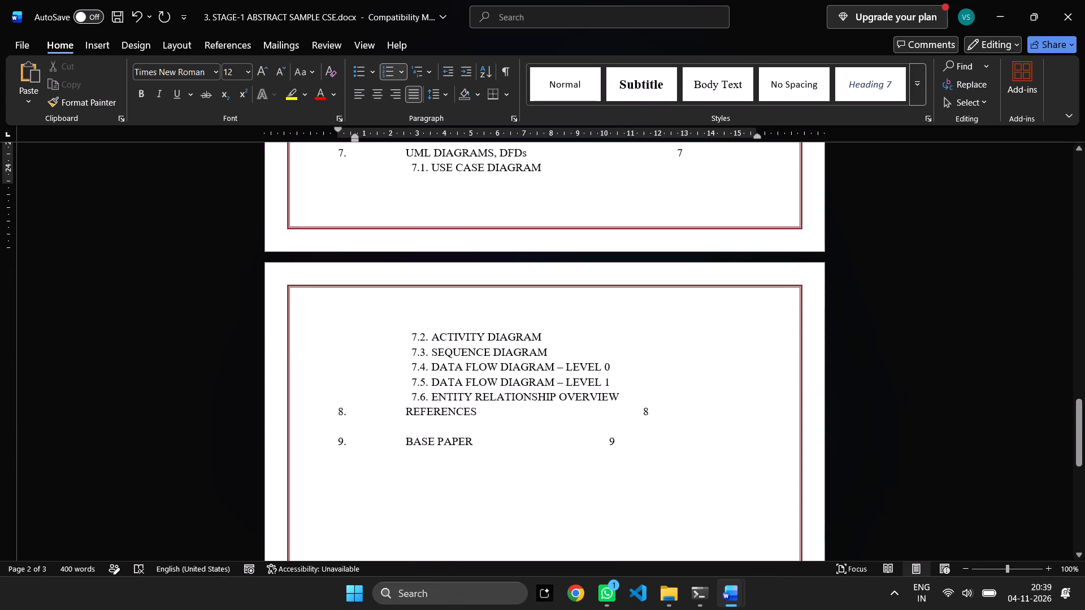
left_click(642, 412)
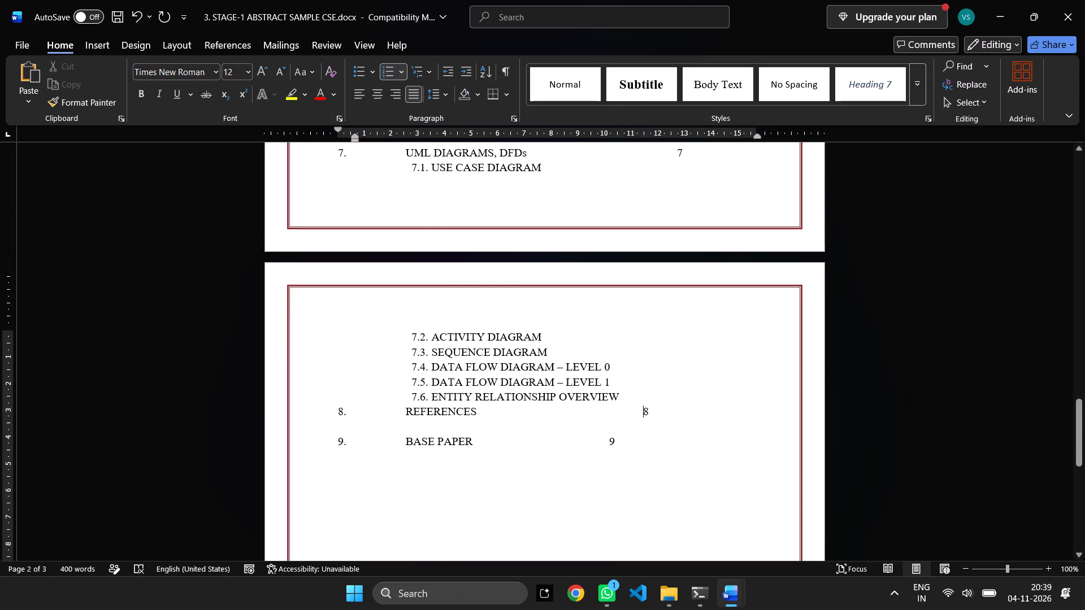
key("Tab")
Align the page number of the BASE PAPER entry (9) with the index's page-number column.
scroll(676, 167, "up", 1)
scroll(676, 167, "down", 1)
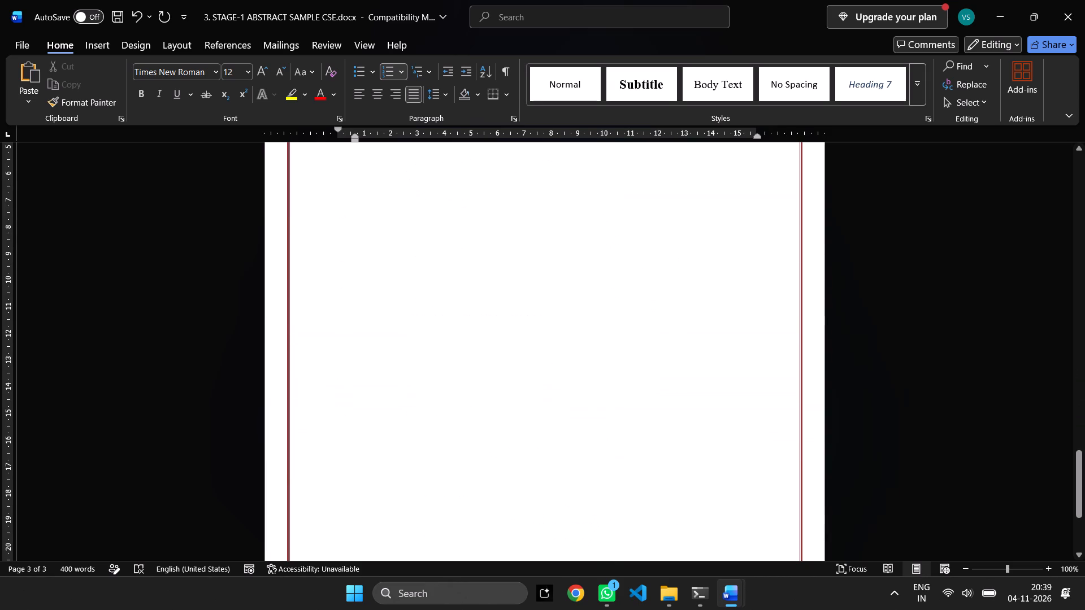
scroll(676, 167, "up", 1)
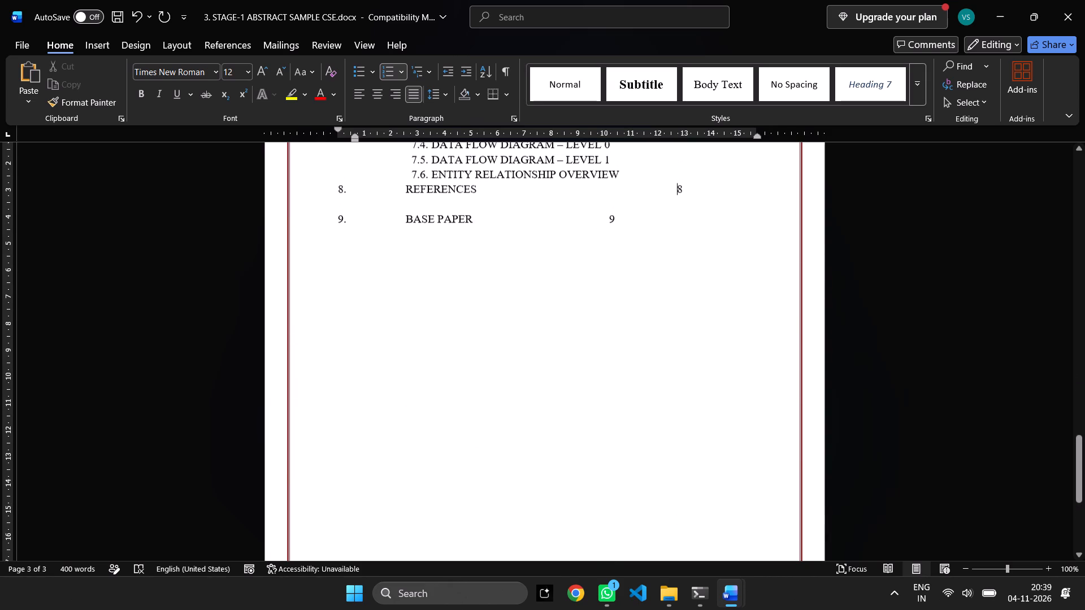
scroll(676, 167, "up", 1)
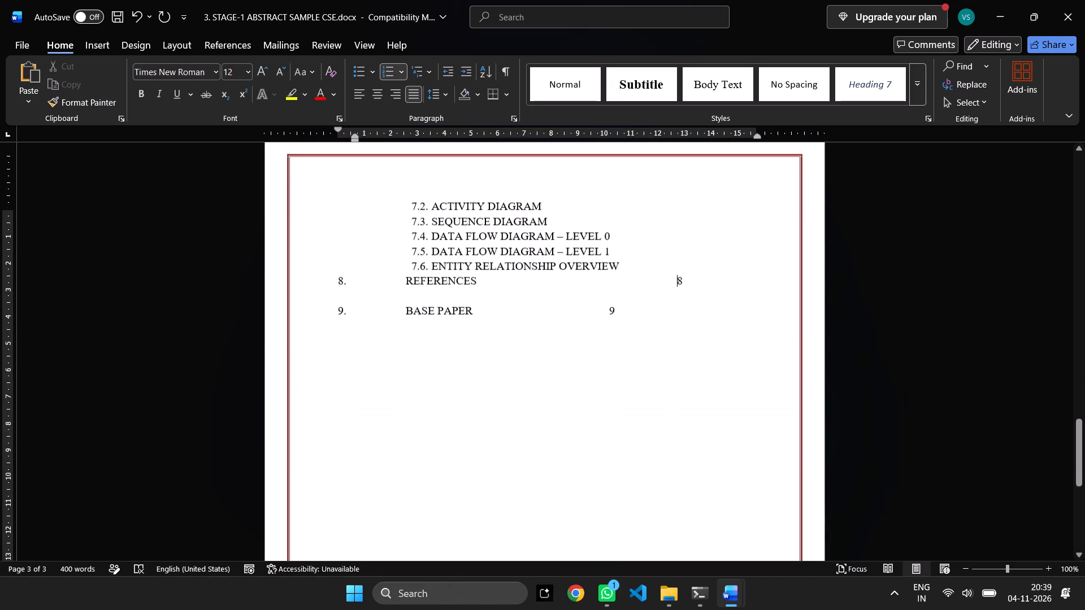
scroll(676, 167, "up", 1)
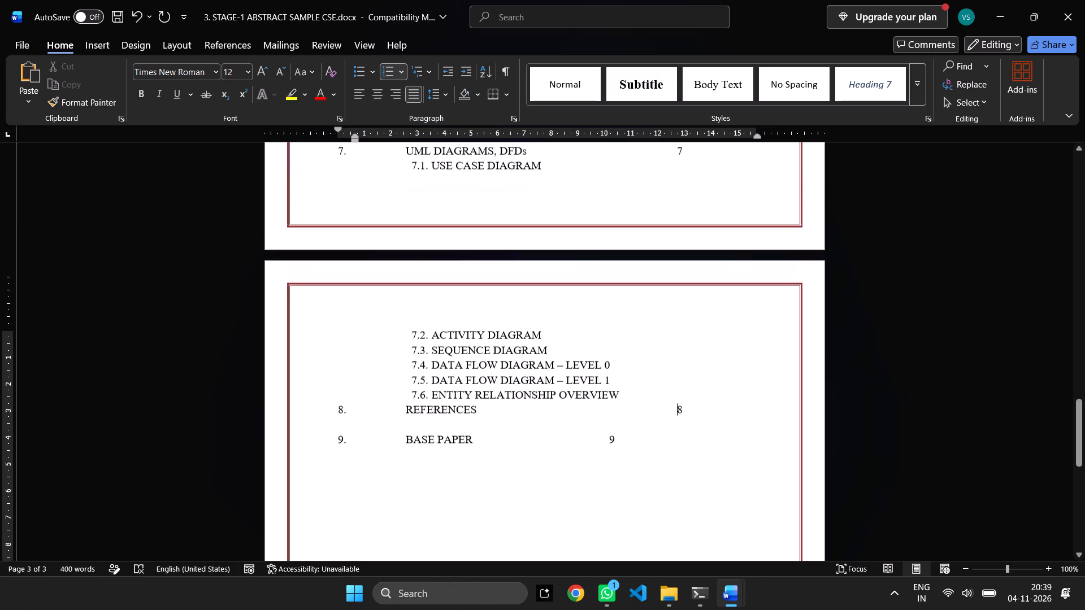
scroll(676, 167, "up", 1)
scroll(676, 167, "down", 1)
scroll(638, 162, "up", 1)
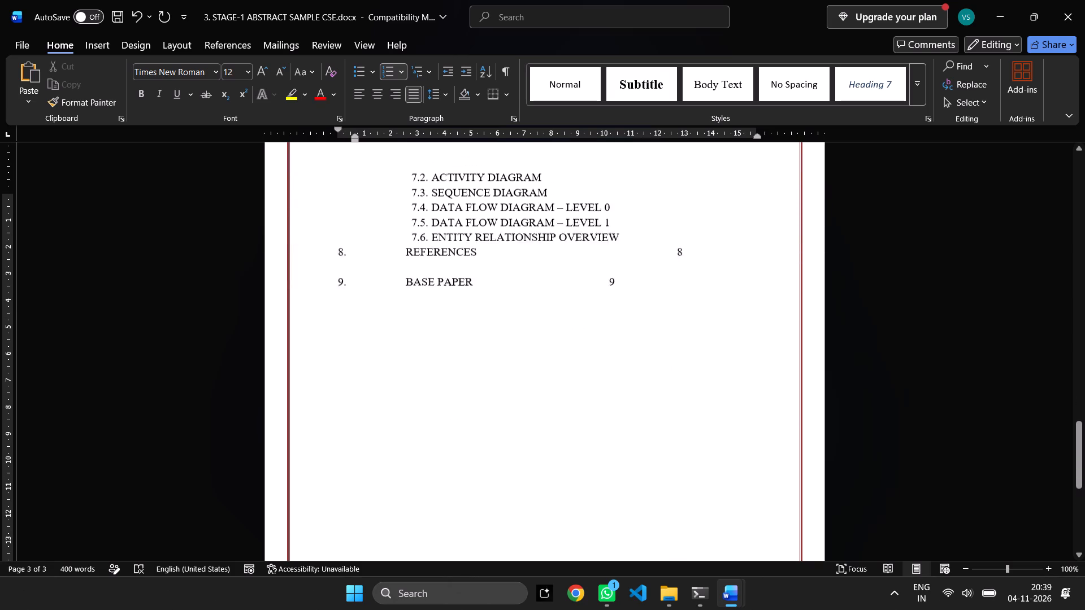
left_click(610, 306)
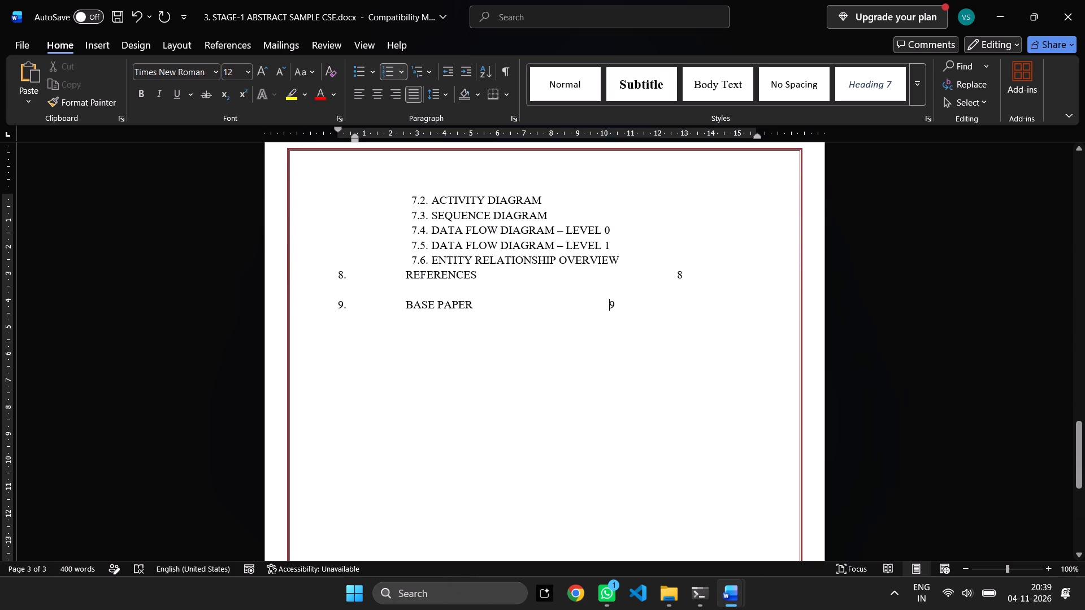
key("Tab")
key("Tab")
Check the index from its last entry back to the header row and place the cursor in the underlined gap before PAGE NO.
scroll(610, 306, "up", 1)
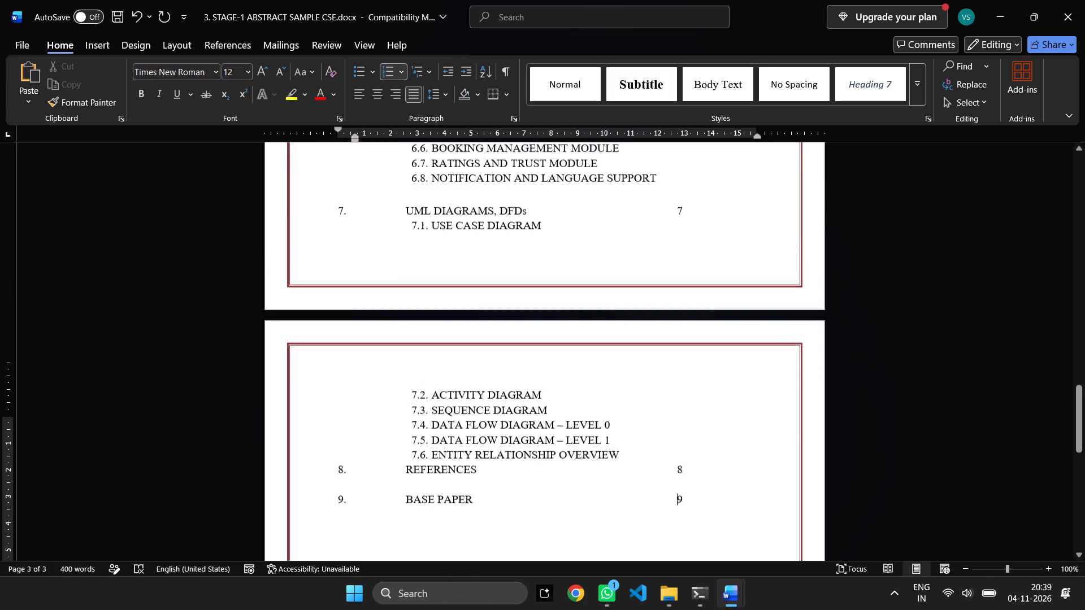
scroll(610, 306, "up", 2)
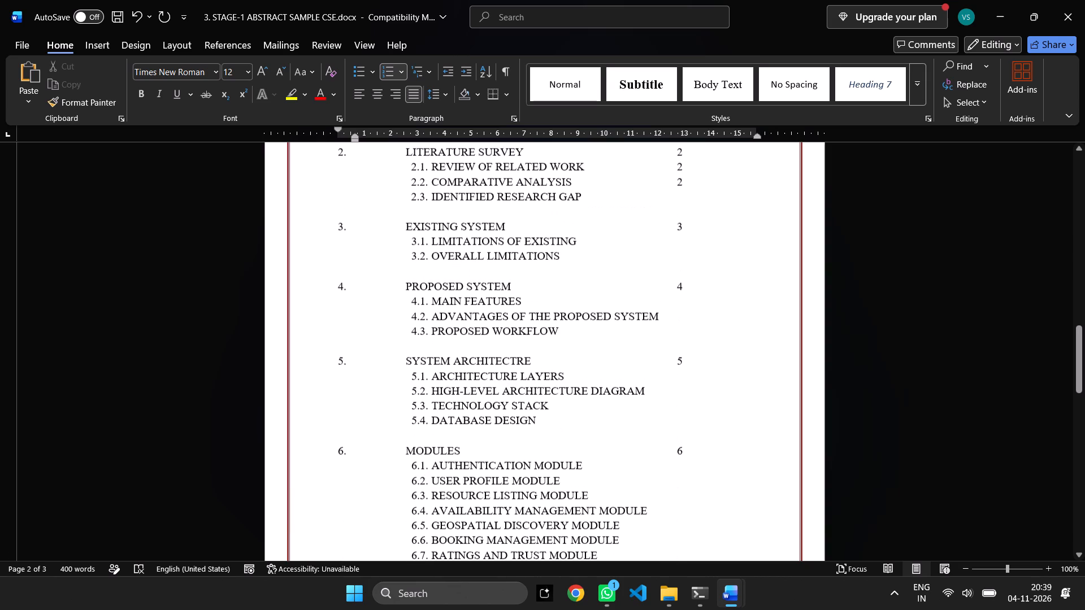
scroll(610, 306, "up", 1)
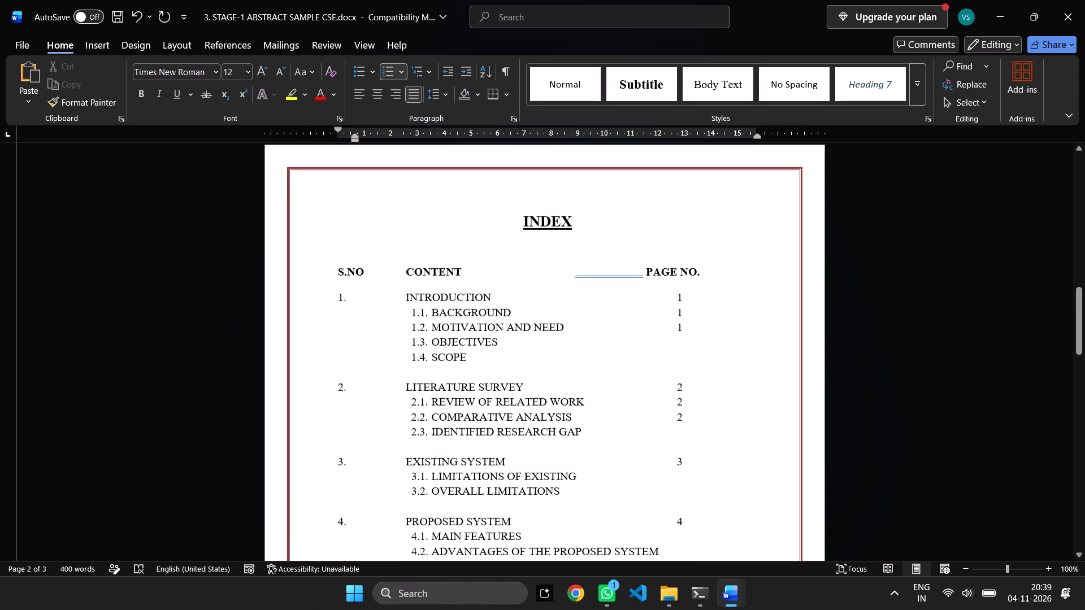
left_click(588, 278)
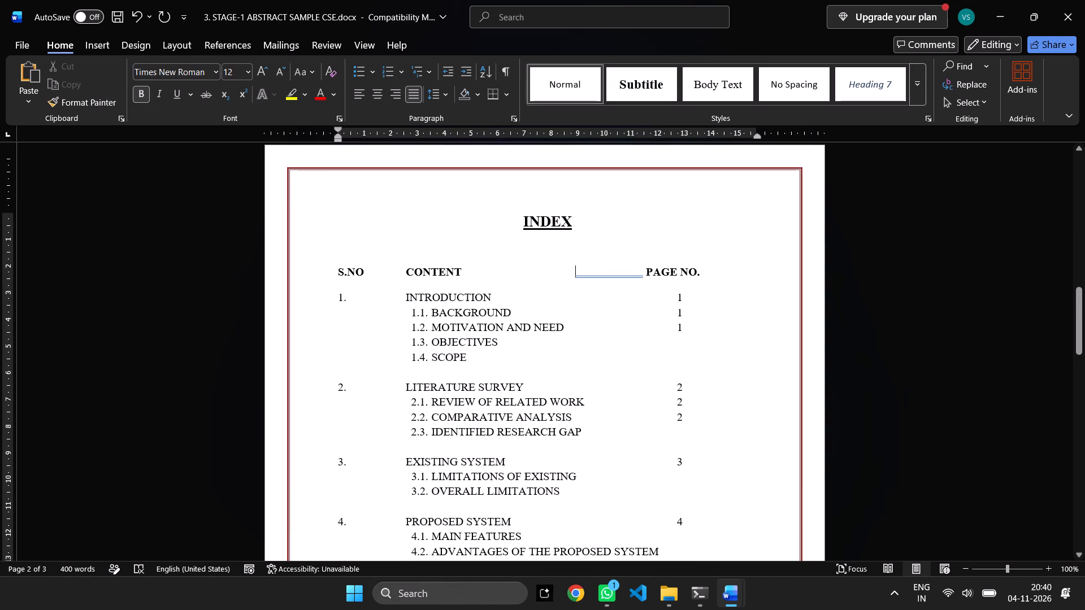
Switch to File Explorer and close the 2026-2027 CSE PROJECT STAGE-1 DOCUMENTATION folder window.
key("alt+Tab")
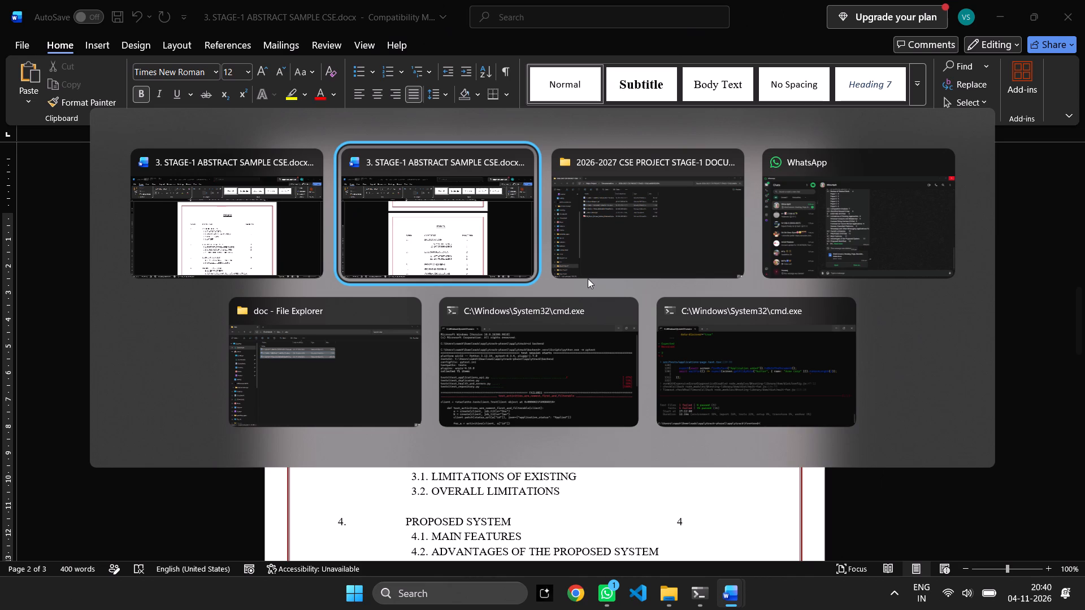
key("alt+Tab")
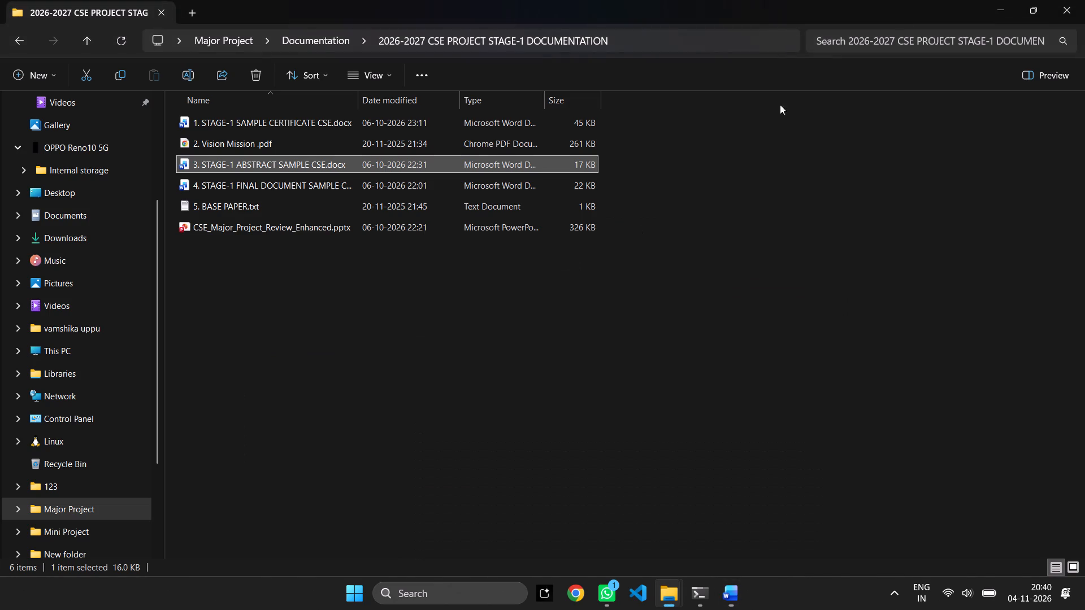
left_click(1084, 0)
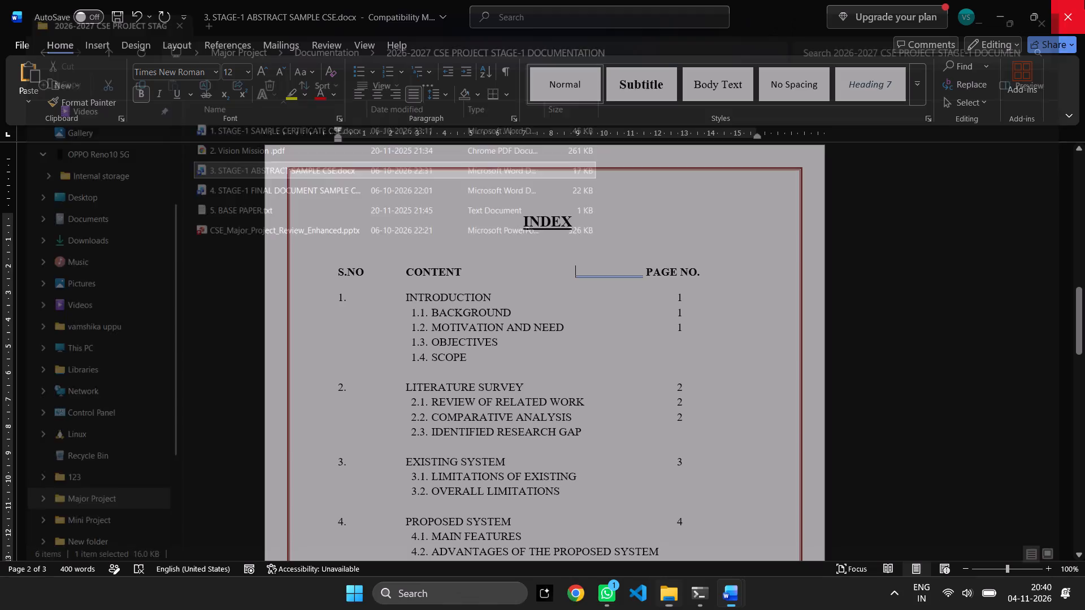
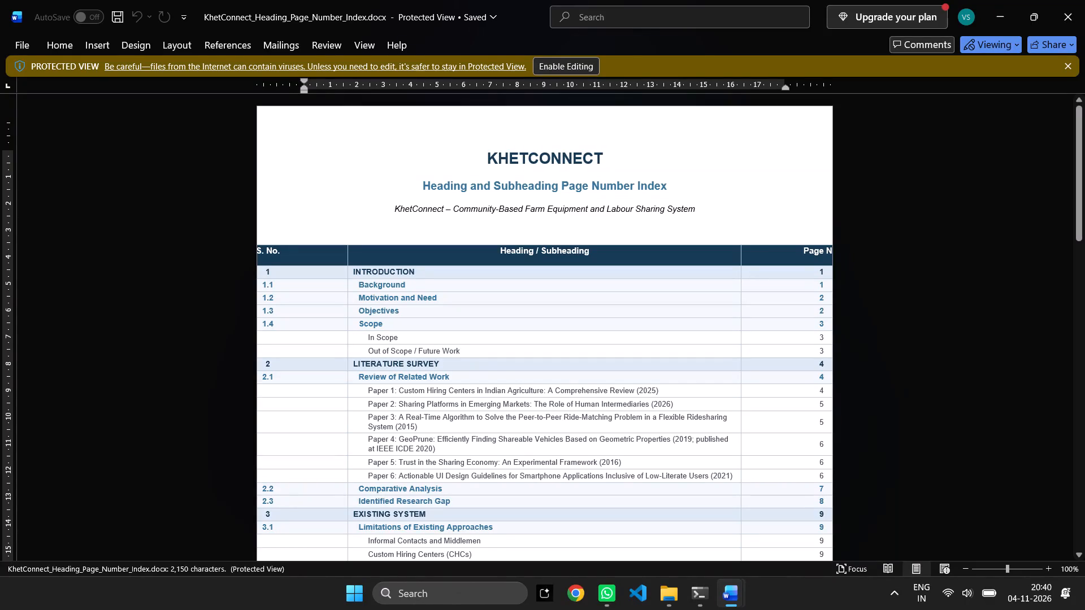
Compare with the KhetConnect heading index and set the page number of 1.2 MOTIVATION AND NEED to 2.
key("alt+Tab")
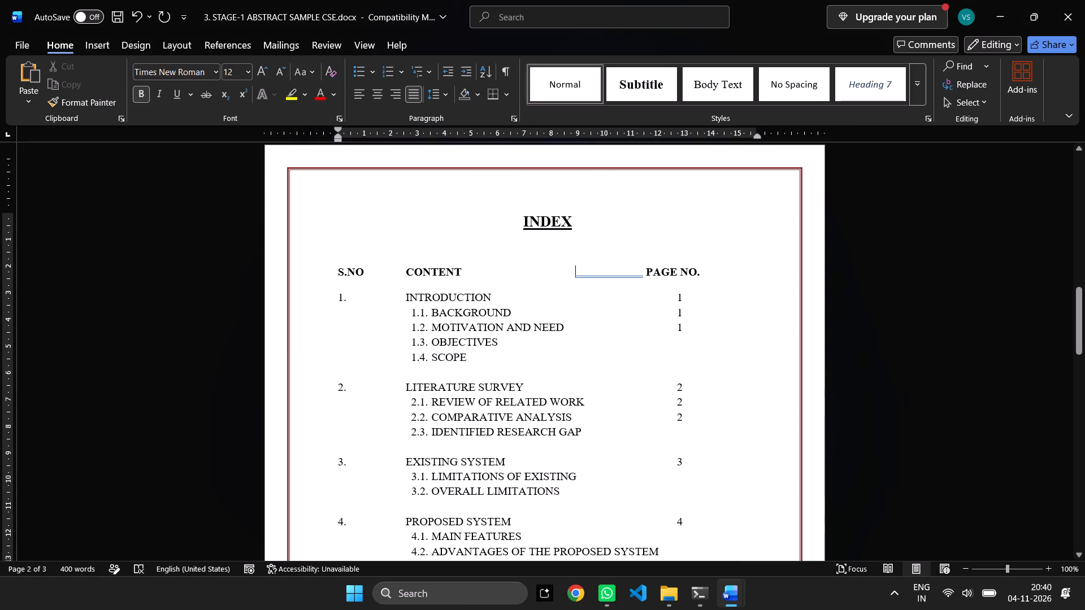
key("alt+Tab")
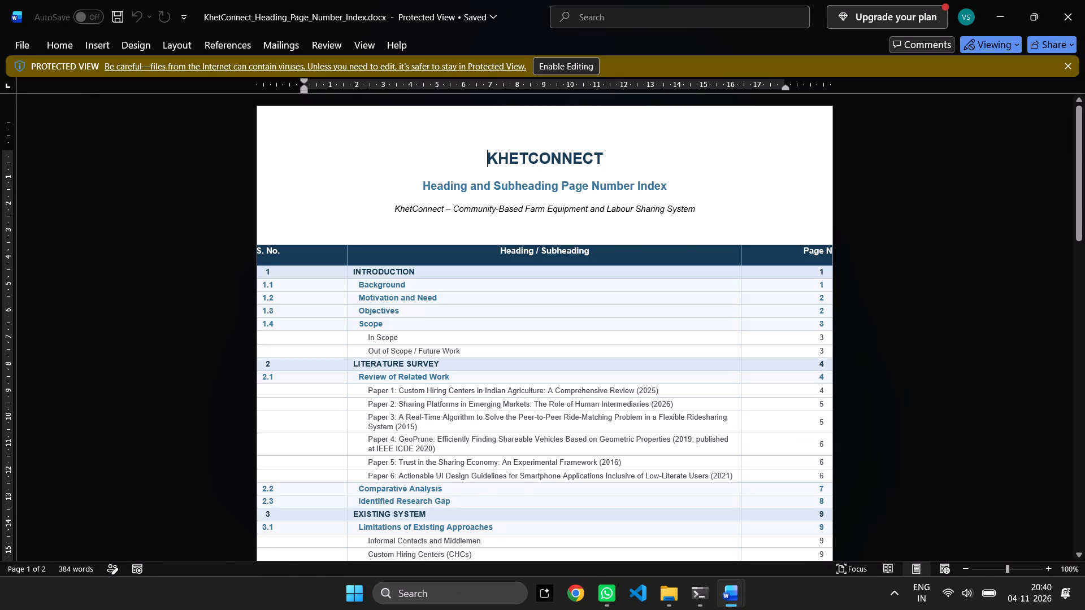
key("alt+Tab")
left_click(684, 324)
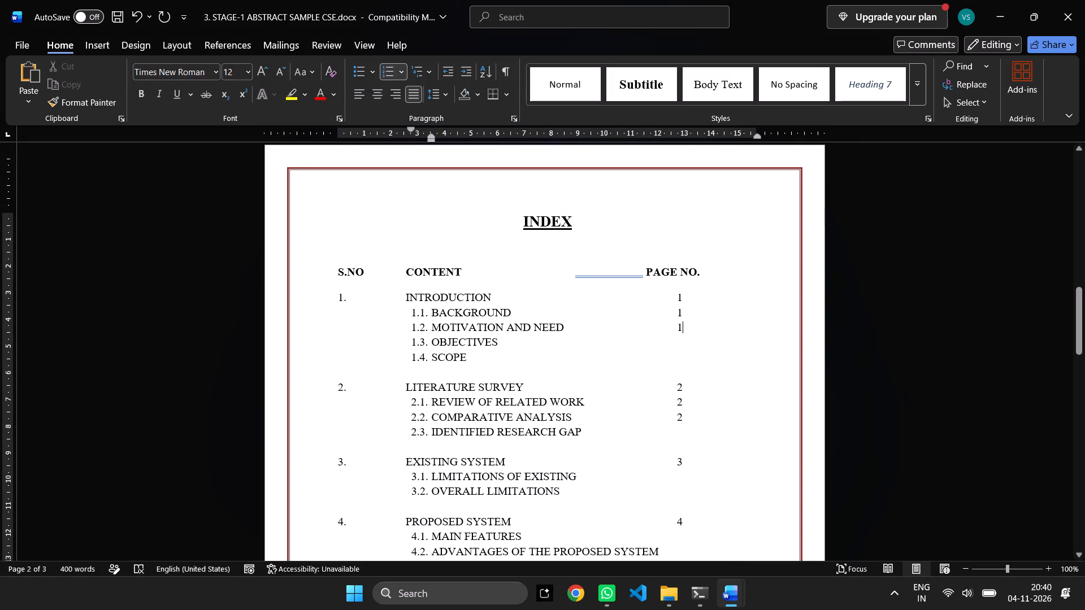
key("BackSpace")
key("Down")
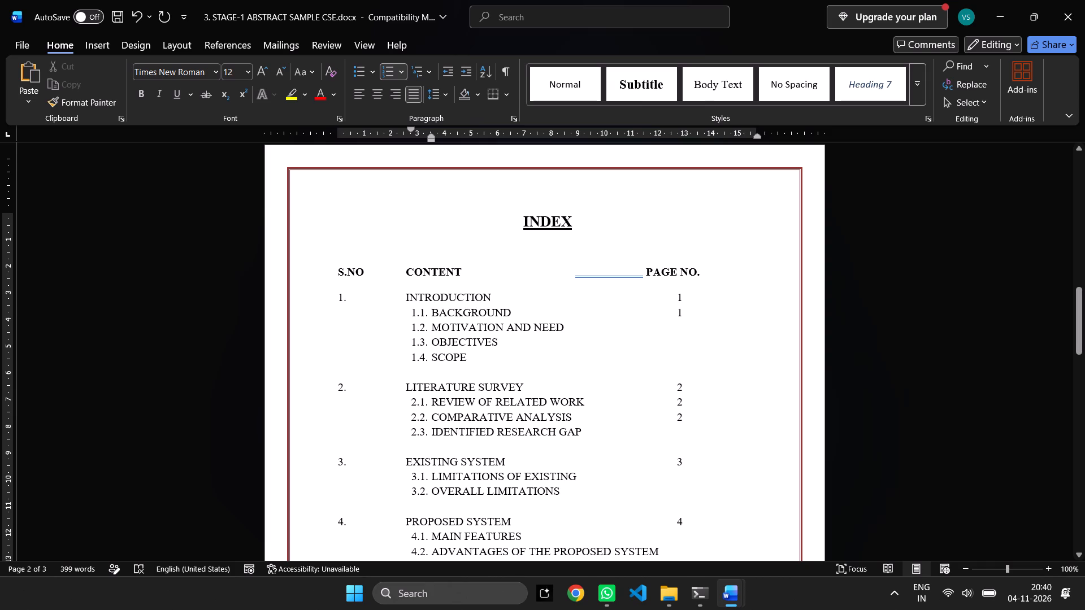
left_click(695, 330)
key("2")
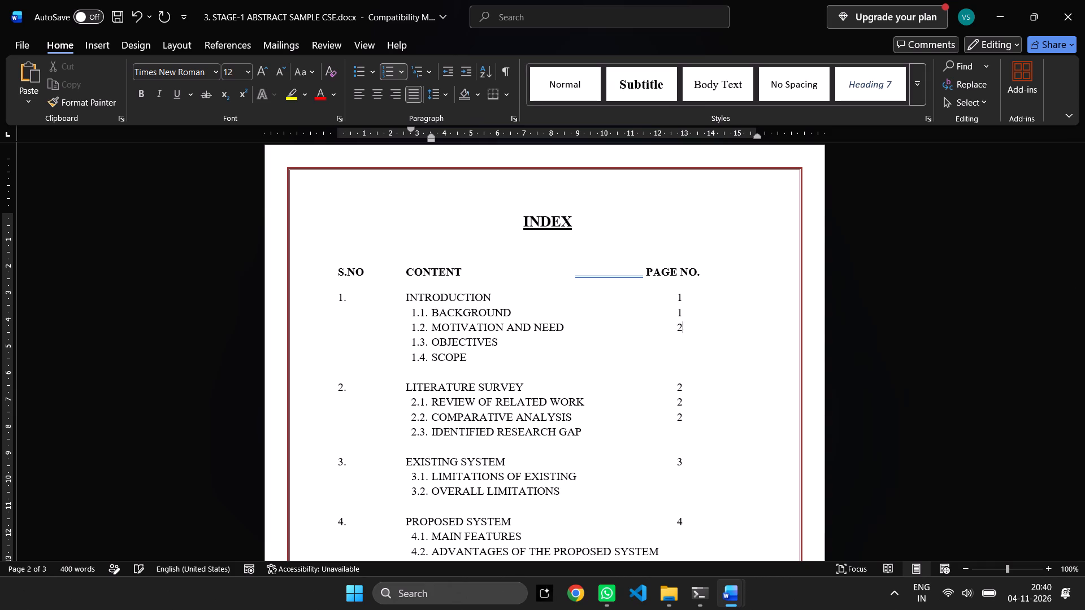
Add page number 2 to 1.3 OBJECTIVES in the page-number column, checking it against the KhetConnect heading index.
key("Down")
key("Tab")
key("Tab")
key("Tab")
key("Tab")
key("Tab")
key("Tab")
key("alt+Tab")
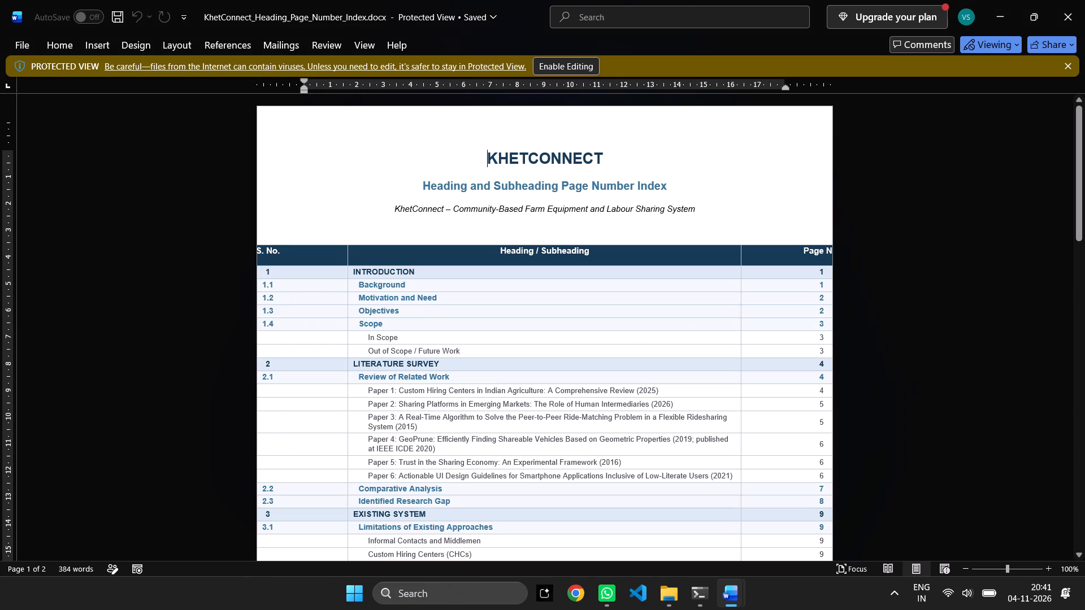
key("alt+Tab")
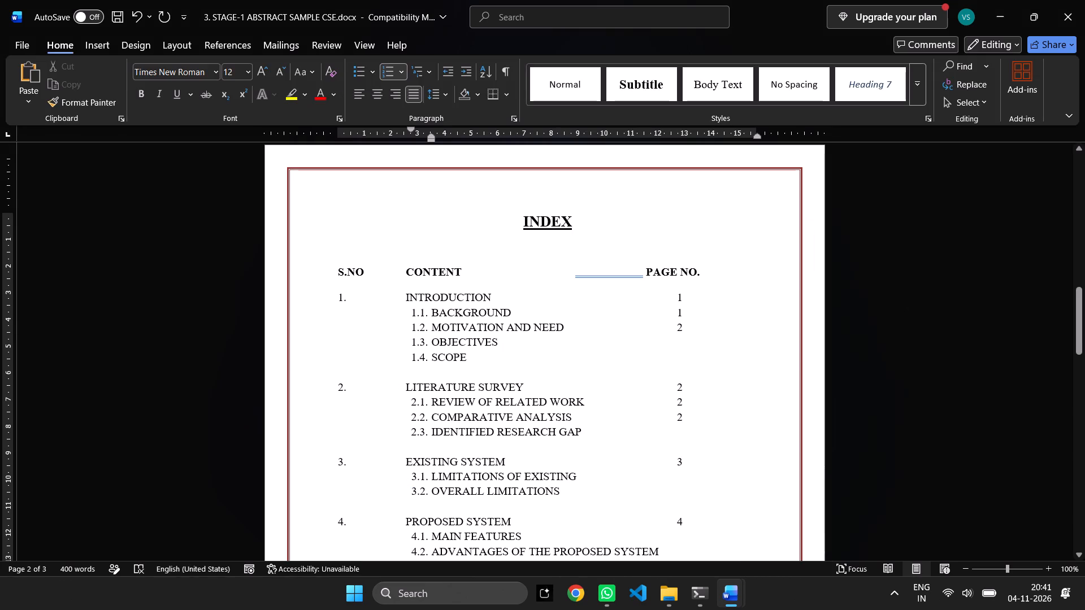
key("2")
key("alt+Tab")
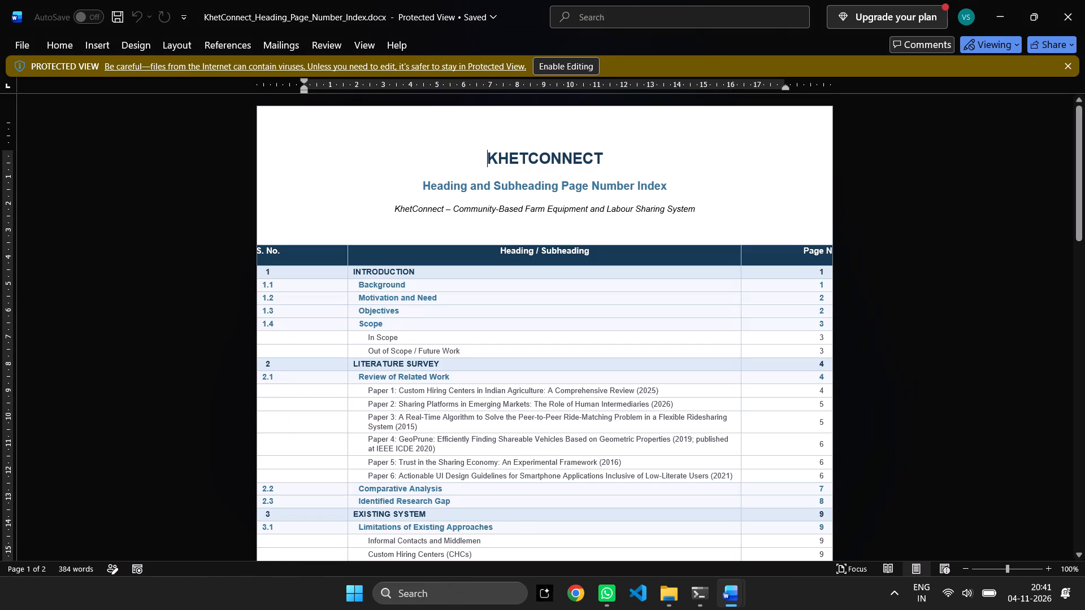
key("alt+Tab")
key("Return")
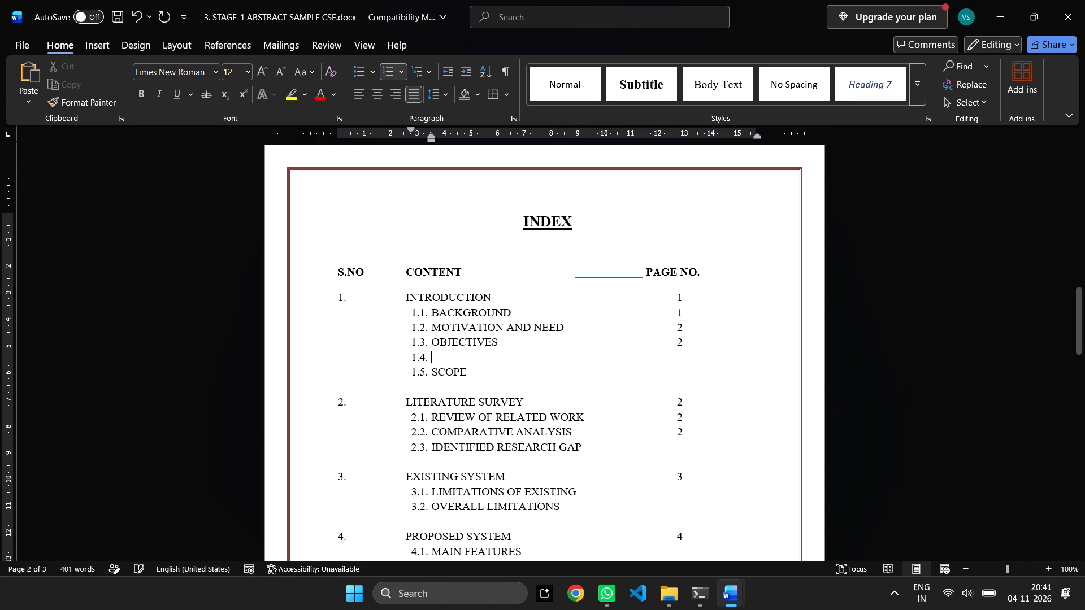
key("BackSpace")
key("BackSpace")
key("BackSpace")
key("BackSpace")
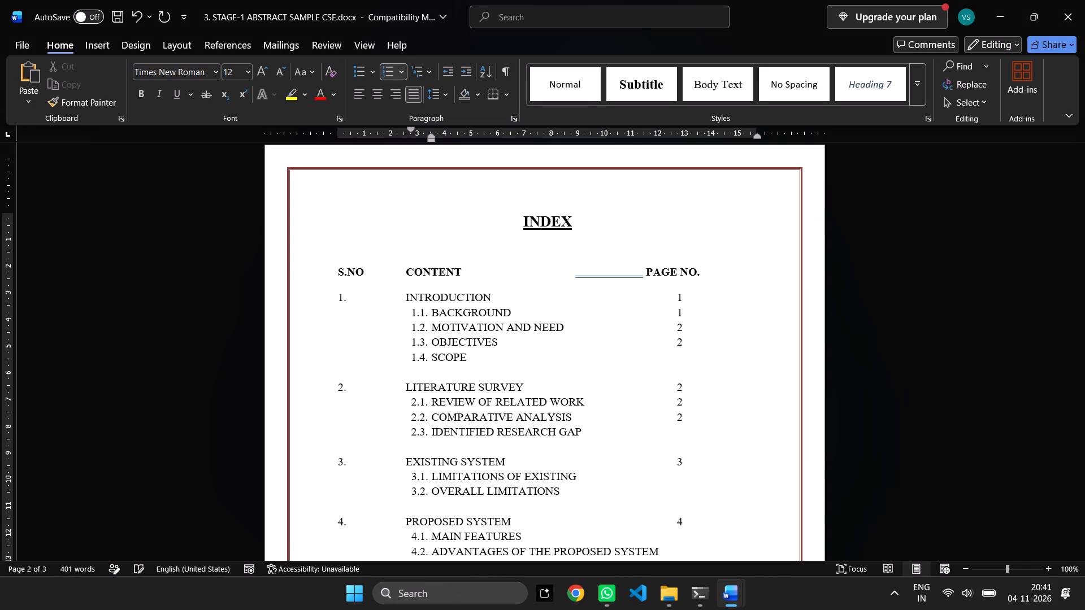
Add page number 3 to 1.4 SCOPE, aligned with the page-number column.
key("Down")
key("Tab")
key("Tab")
key("Tab")
key("Tab")
key("Tab")
key("Tab")
key("Tab")
key("3")
Set the page numbers of LITERATURE SURVEY and 2.1 REVIEW OF RELATED WORK to 4, following the KhetConnect heading index.
key("alt+Tab")
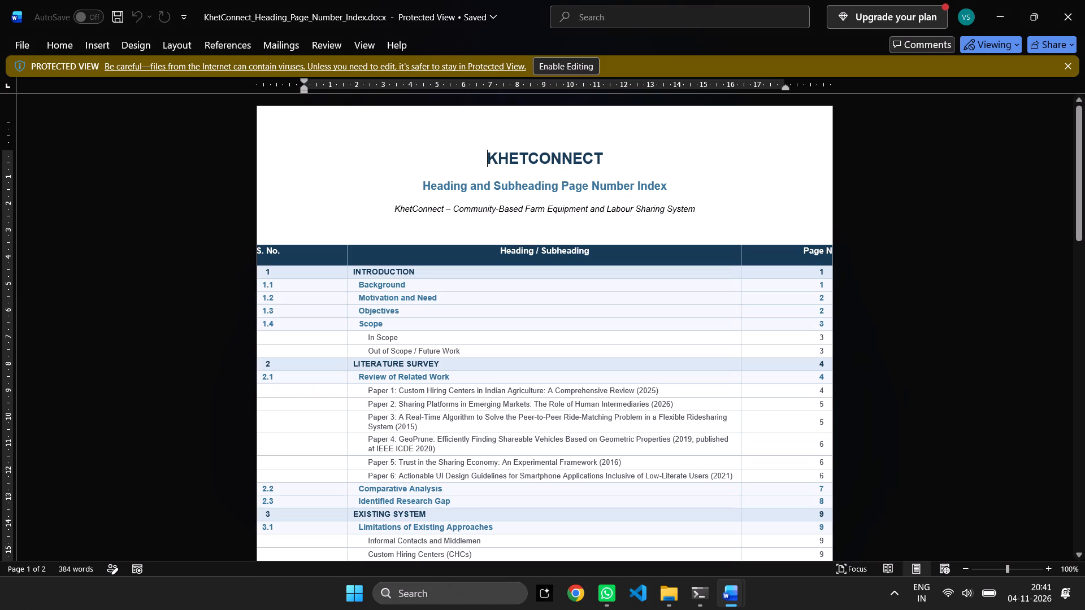
key("alt+Tab")
key("Down")
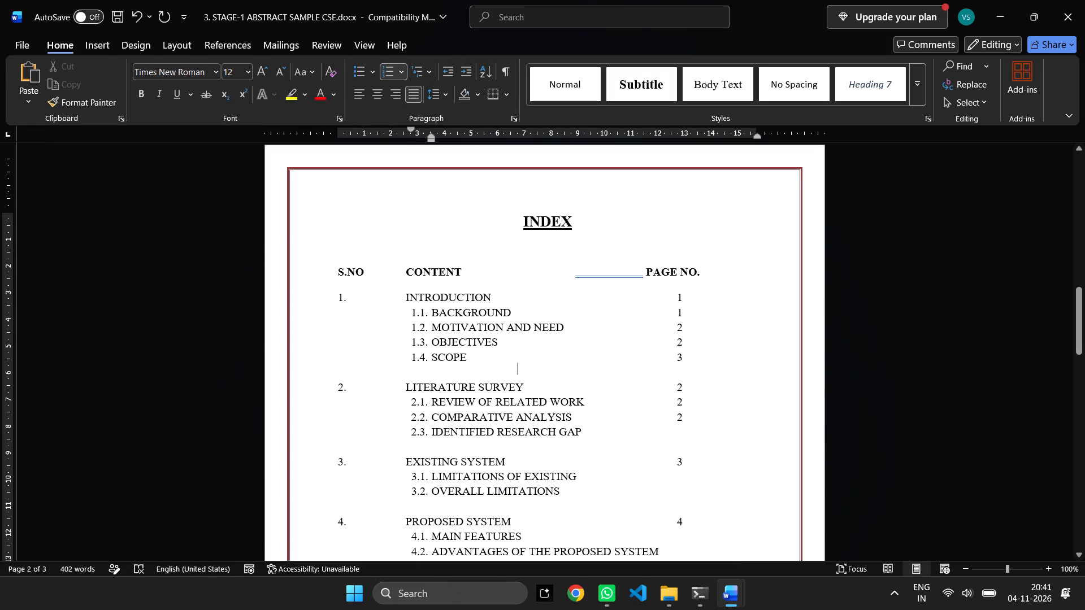
key("Down")
key("Down")
key("Down")
key("Up")
key("Up")
key("BackSpace")
key("4")
key("alt+Tab")
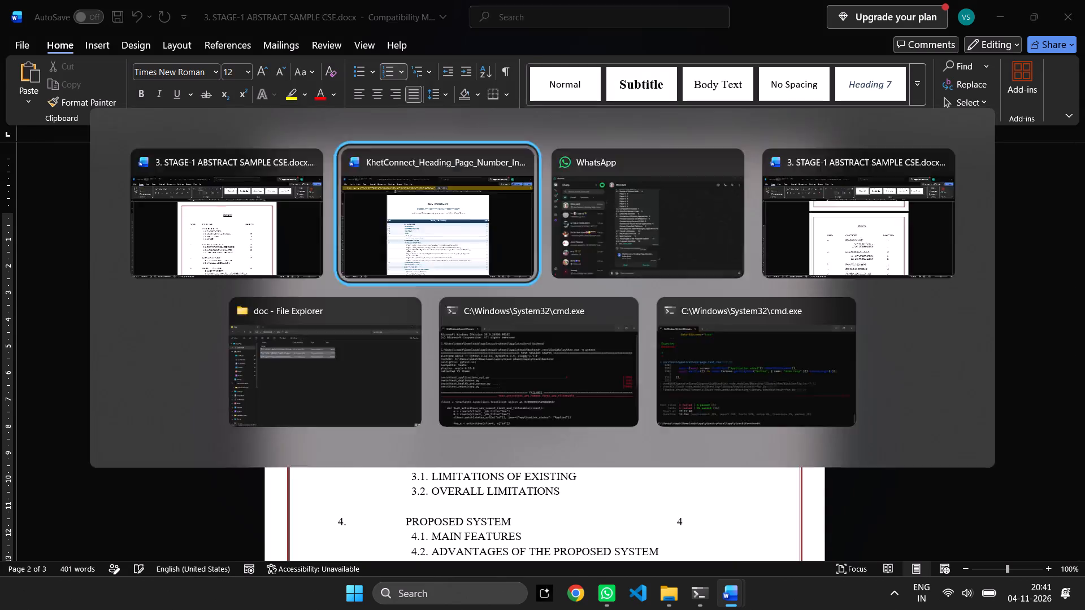
key("alt+Tab")
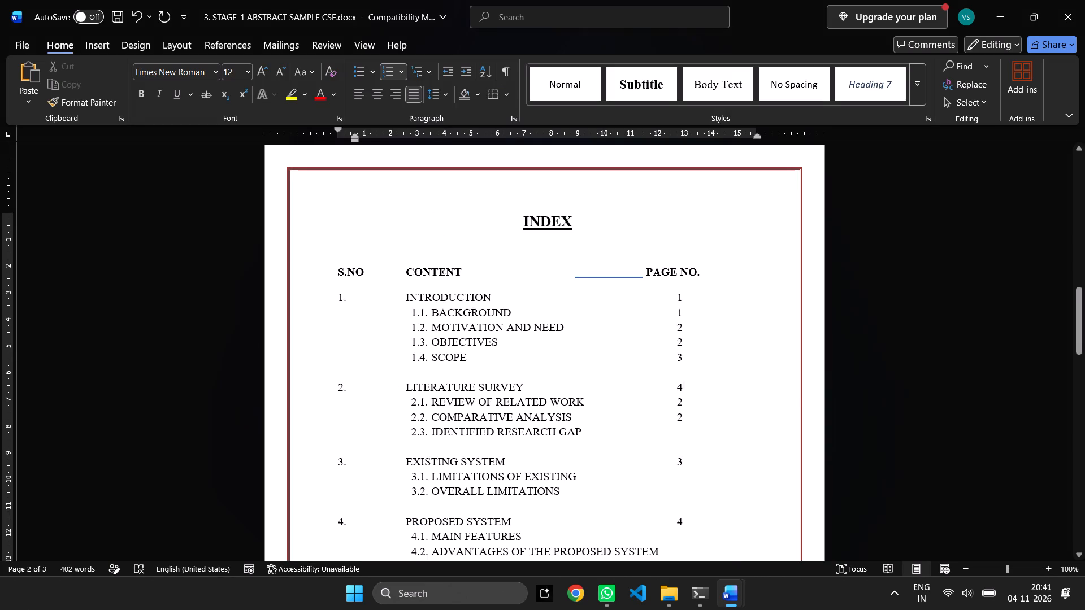
key("Down")
key("BackSpace")
key("4")
Set the page number of 2.2 COMPARATIVE ANALYSIS to 7 and add 8 for 2.3 IDENTIFIED RESEARCH GAP, following the KhetConnect heading index.
key("alt+Tab")
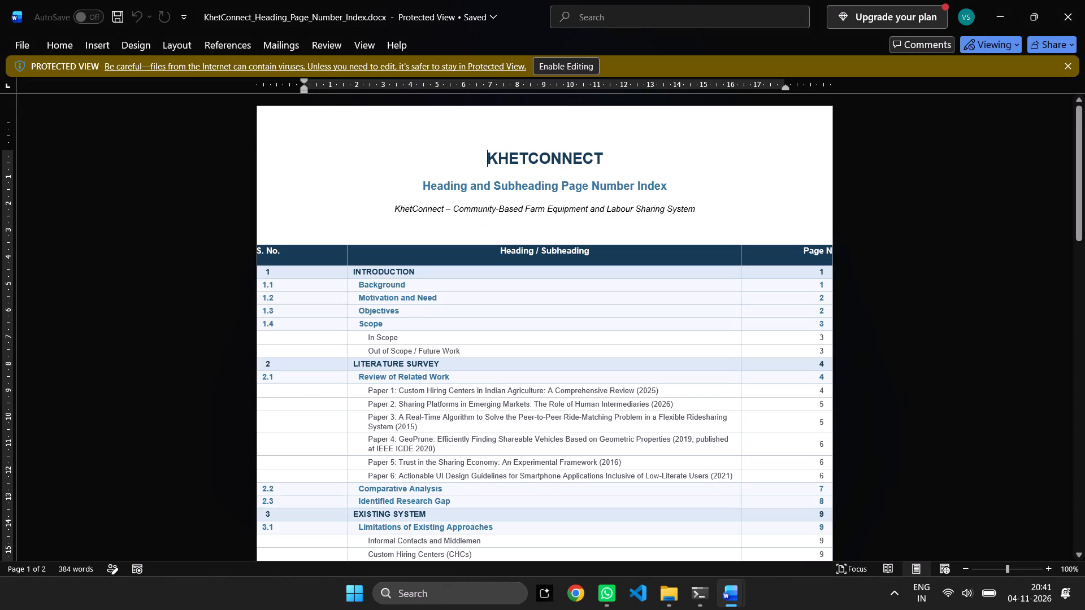
key("alt+Tab")
key("Down")
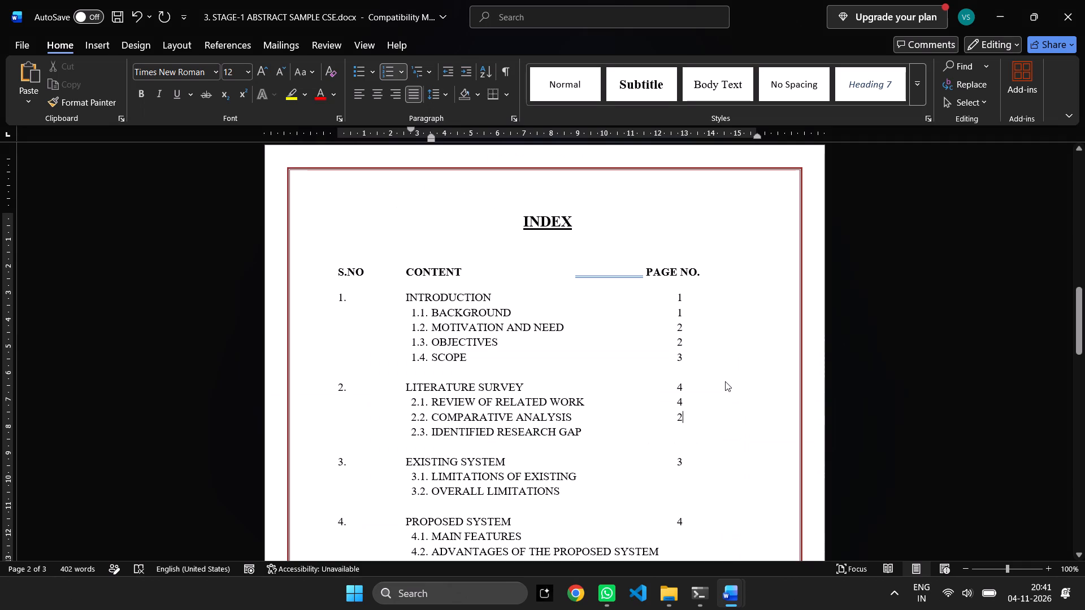
key("BackSpace")
key("7")
key("alt+Tab")
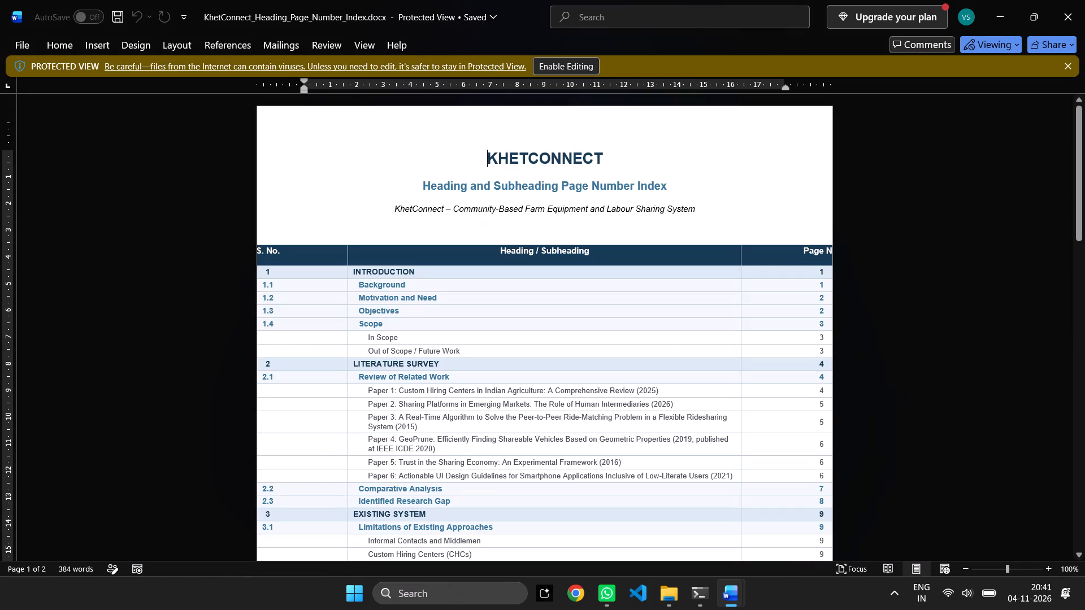
key("alt+Tab")
key("Down")
key("Tab")
key("Tab")
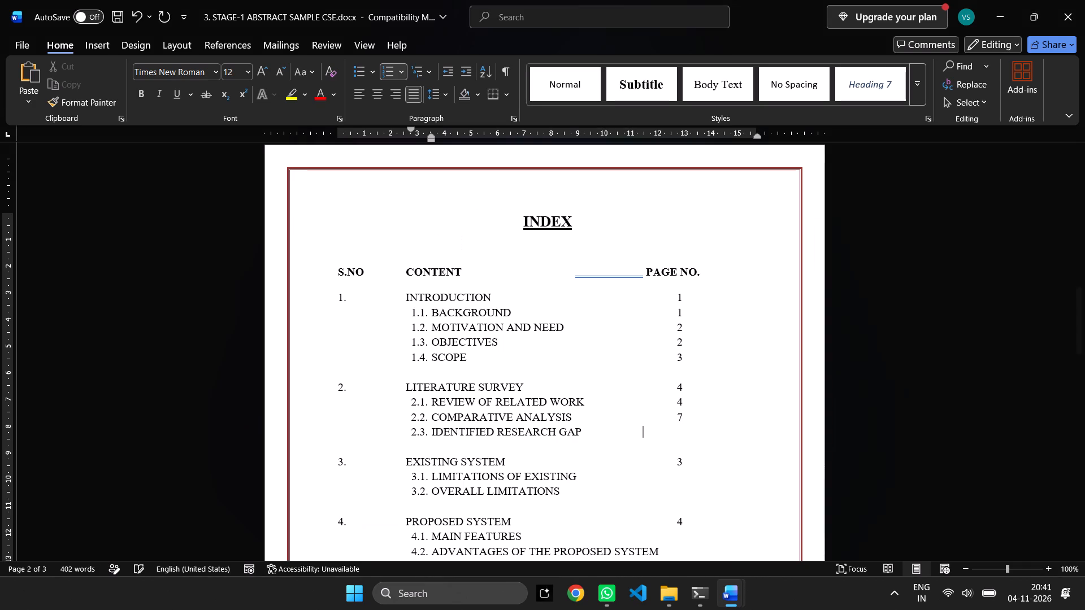
key("Tab")
key("8")
Look up EXISTING SYSTEM in the KhetConnect heading index and set its page number to 9.
key("Down")
key("Down")
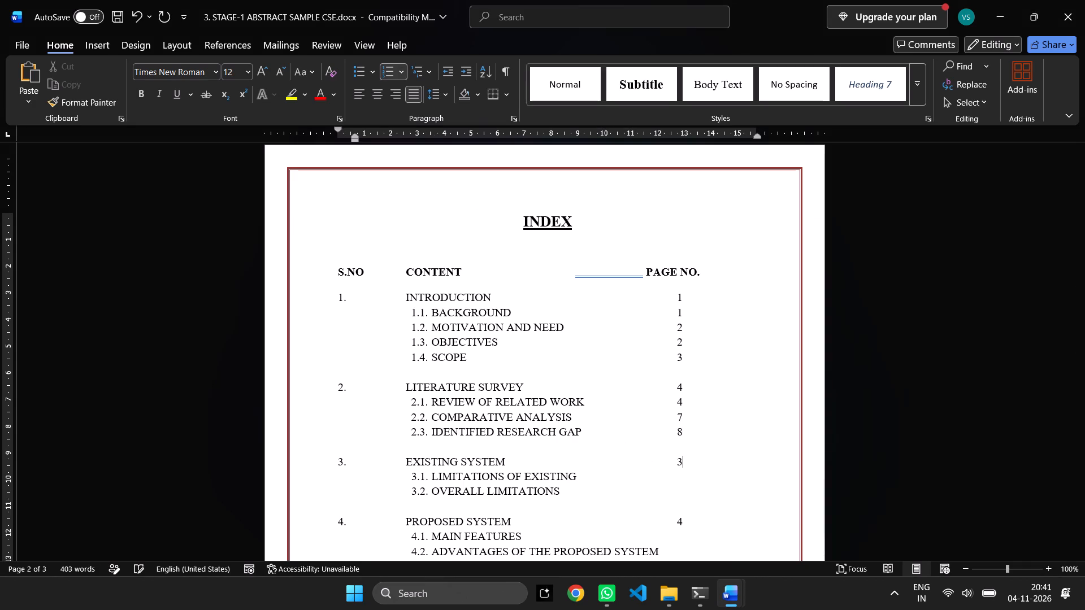
key("alt+Tab")
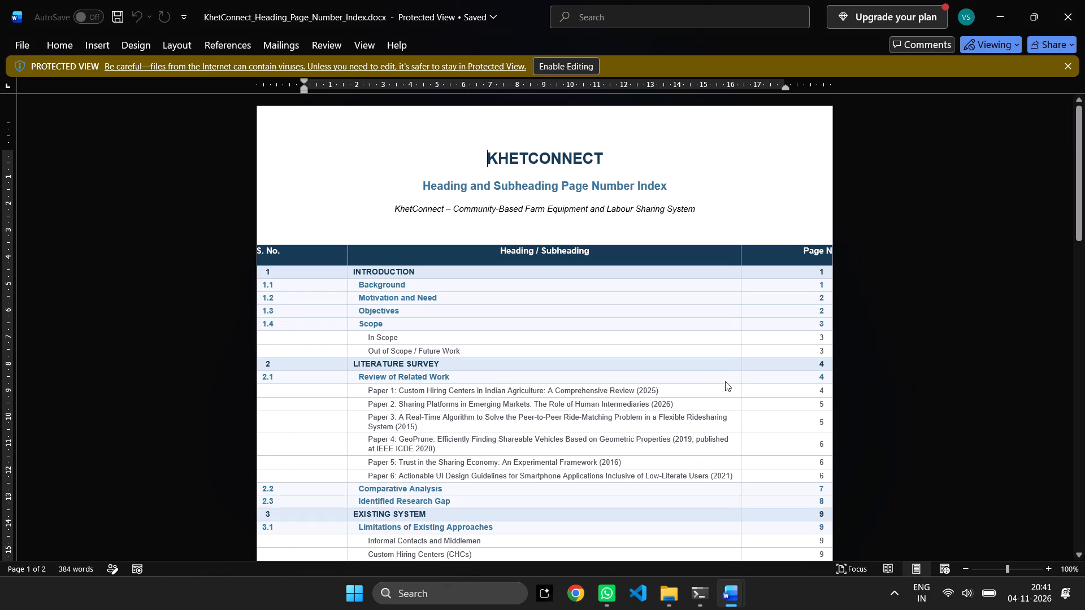
scroll(705, 498, "down", 1)
key("alt+Tab")
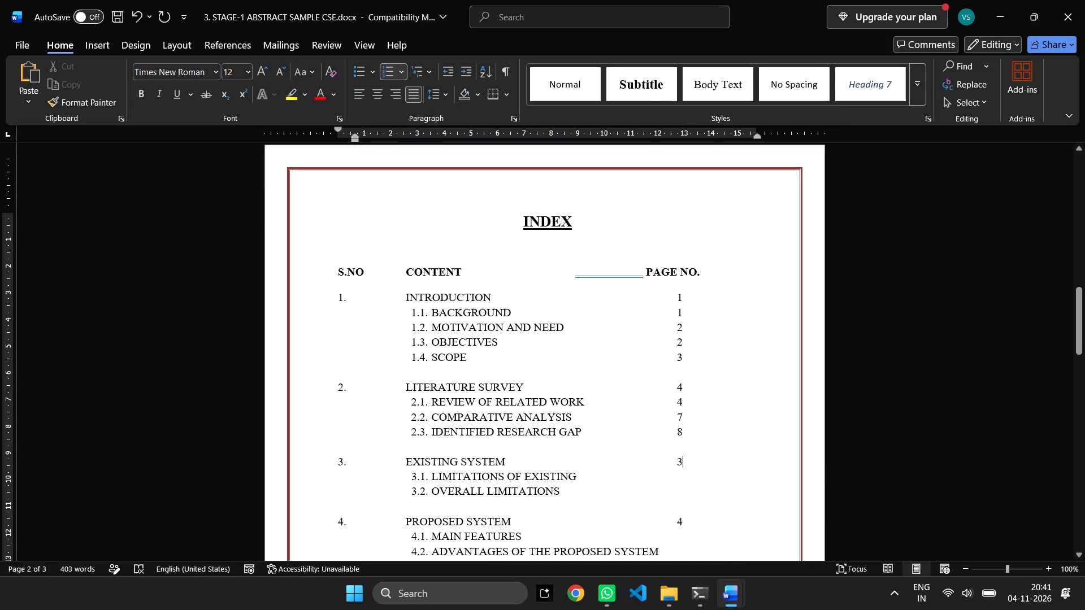
key("BackSpace")
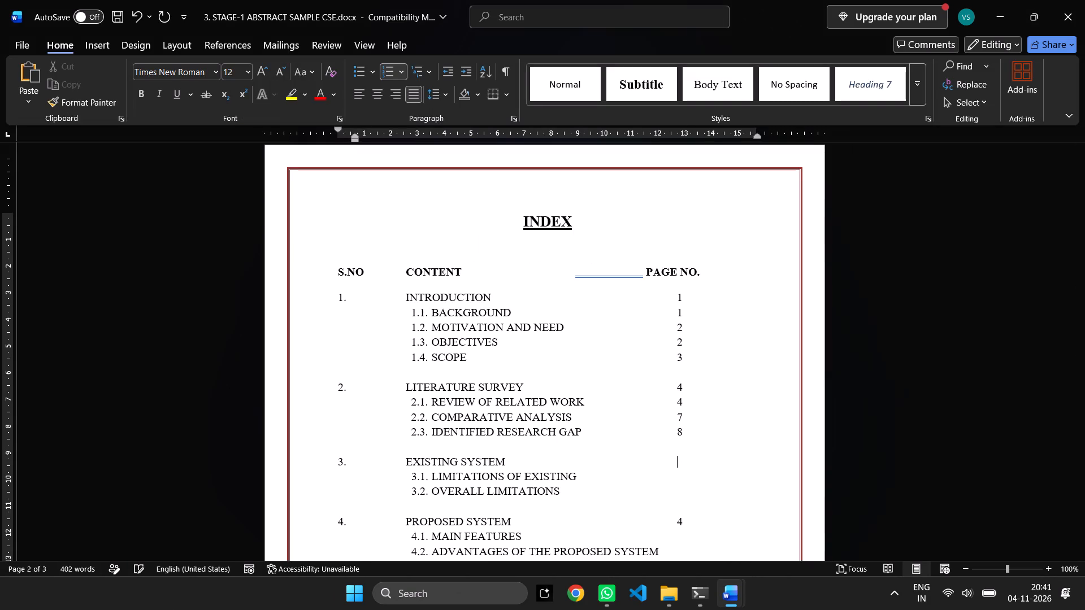
key("9")
Add page number 9 to 3.1 LIMITATIONS OF EXISTING and 10 to 3.2 OVERALL LIMITATIONS in the page-number column.
key("Down")
key("Tab")
key("Tab")
key("Tab")
key("alt+Tab")
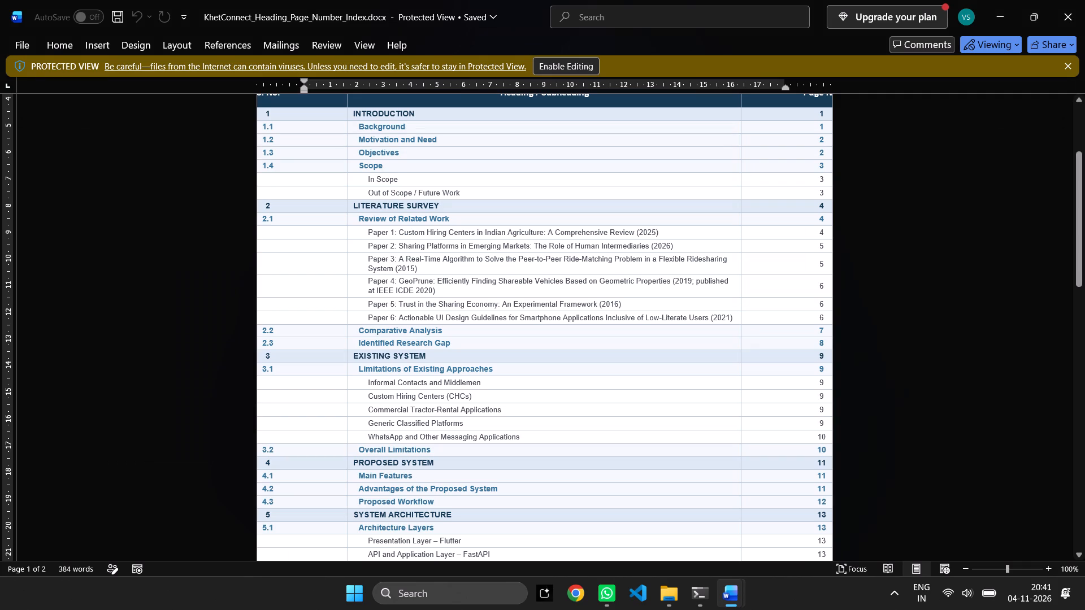
key("alt+Tab")
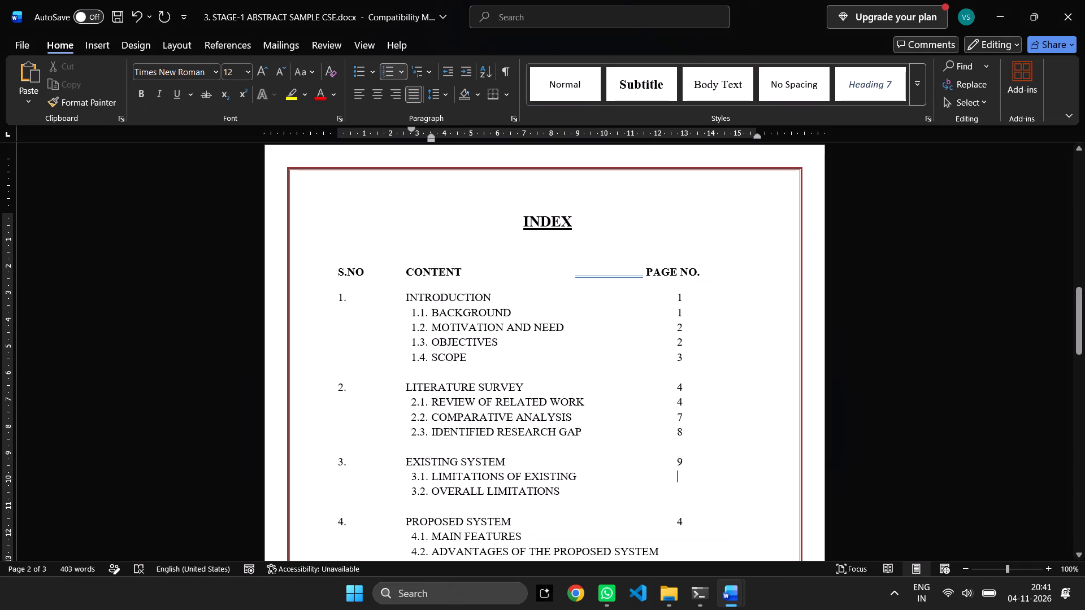
key("9")
key("Down")
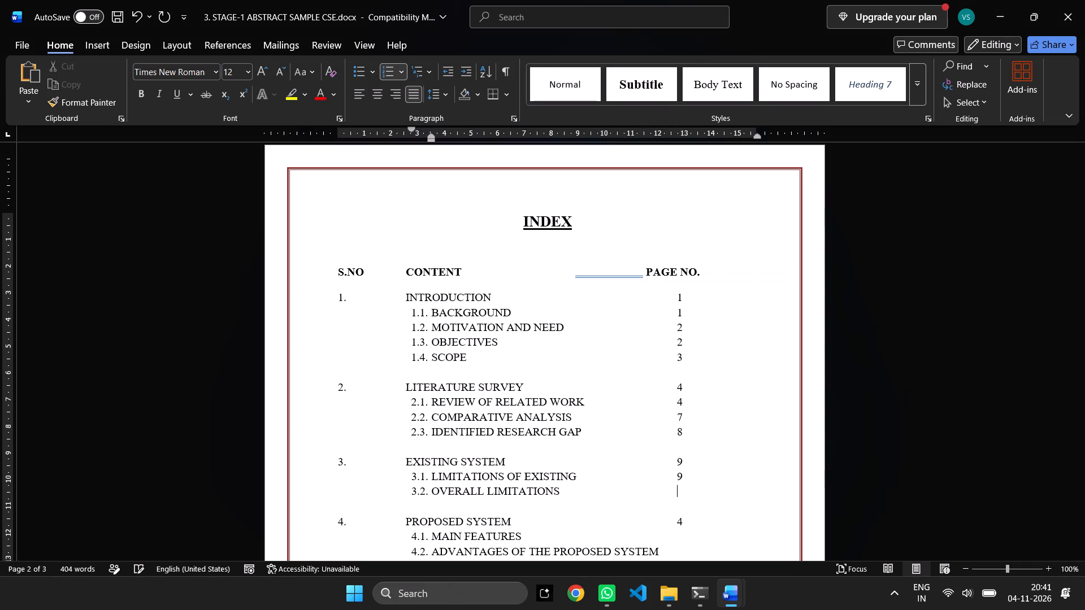
type("10")
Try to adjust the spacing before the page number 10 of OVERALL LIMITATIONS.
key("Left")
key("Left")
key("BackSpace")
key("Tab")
Look up PROPOSED SYSTEM in the KhetConnect heading index and set its page number to 11.
key("Down")
key("Down")
key("Right")
key("alt+Tab")
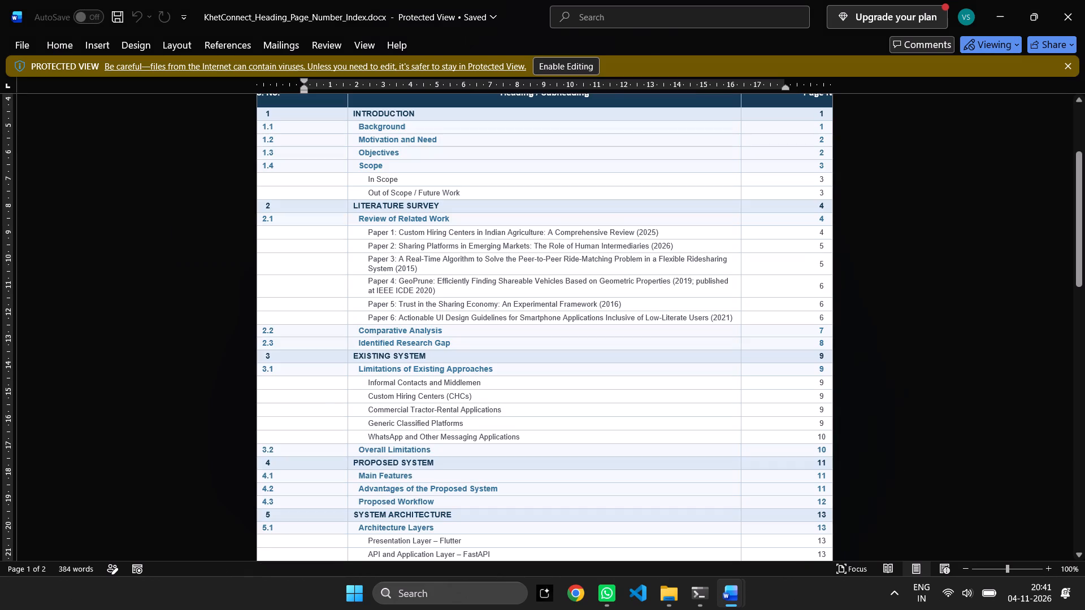
key("alt+Tab")
key("BackSpace")
type("11")
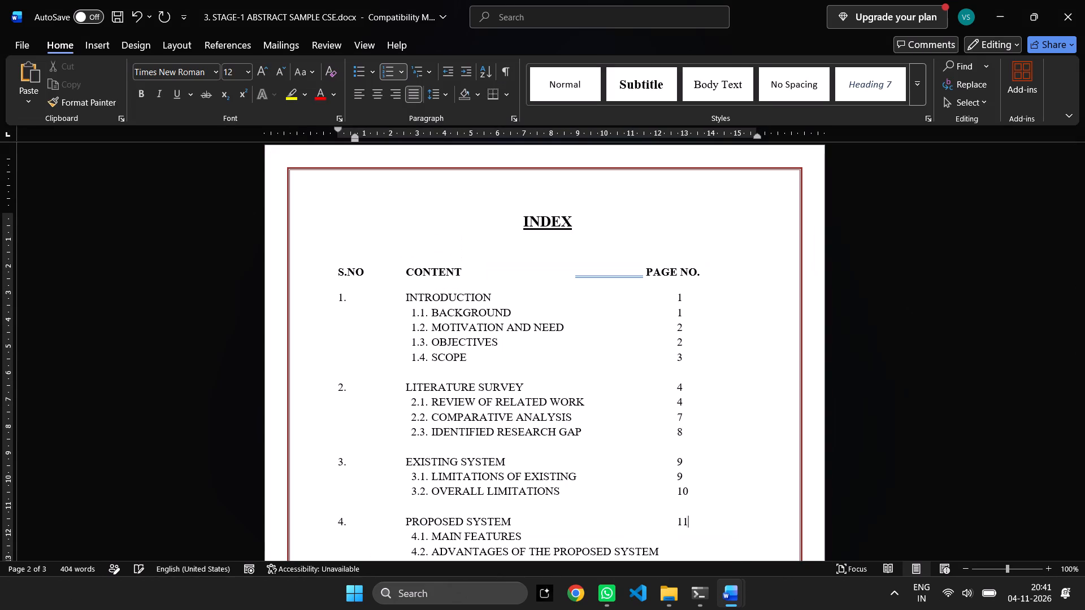
key("Tab")
Look up 4.1 Main Features in the KhetConnect heading index and add page number 11 to its line in the page-number column.
key("alt+Tab")
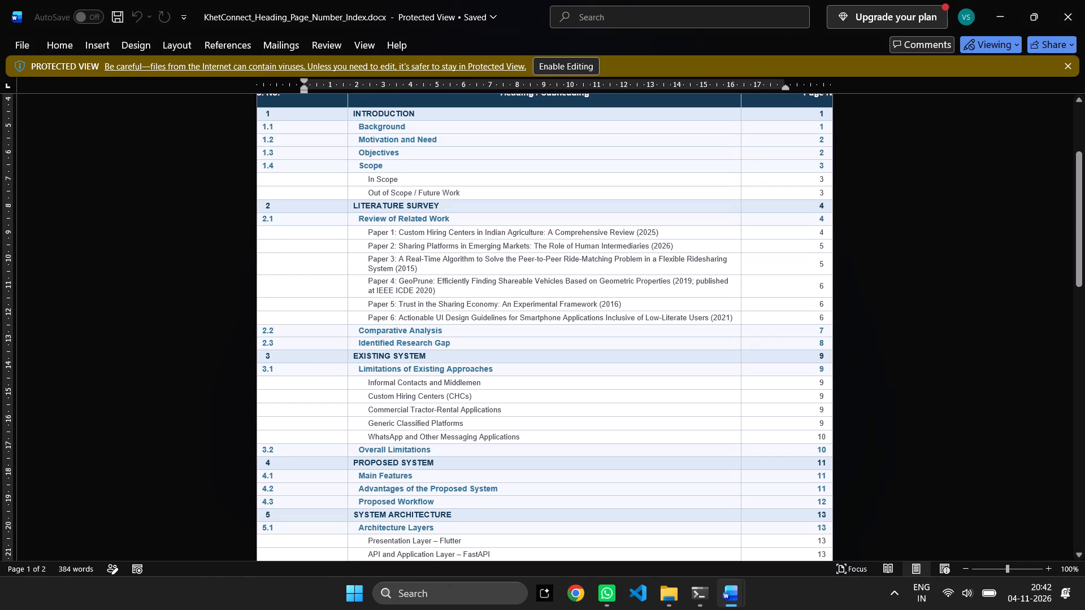
key("alt+Tab")
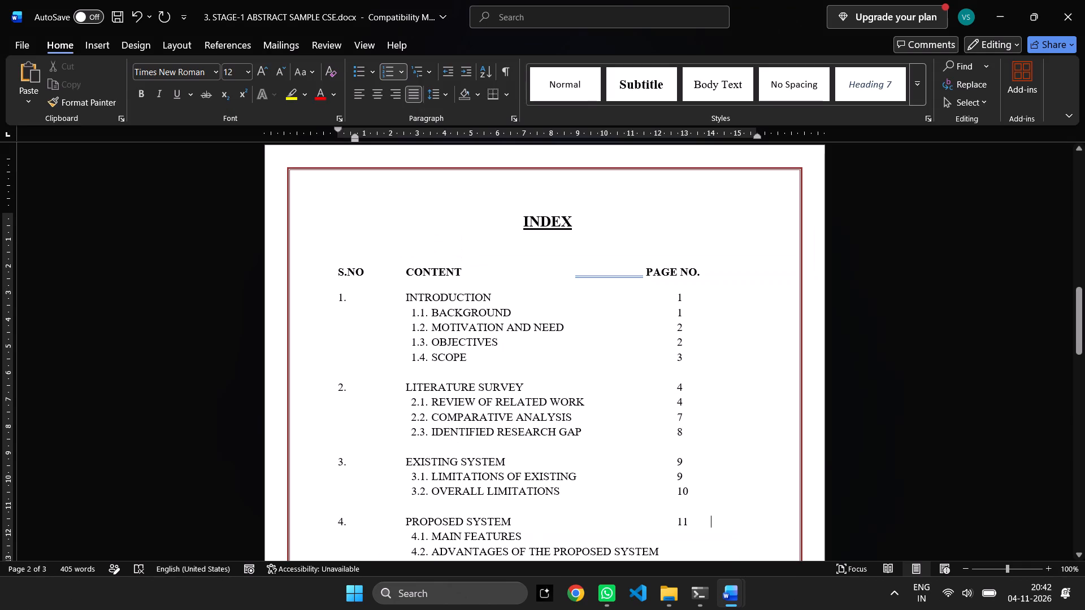
key("Down")
key("Tab")
key("Tab")
key("Tab")
key("Tab")
key("Tab")
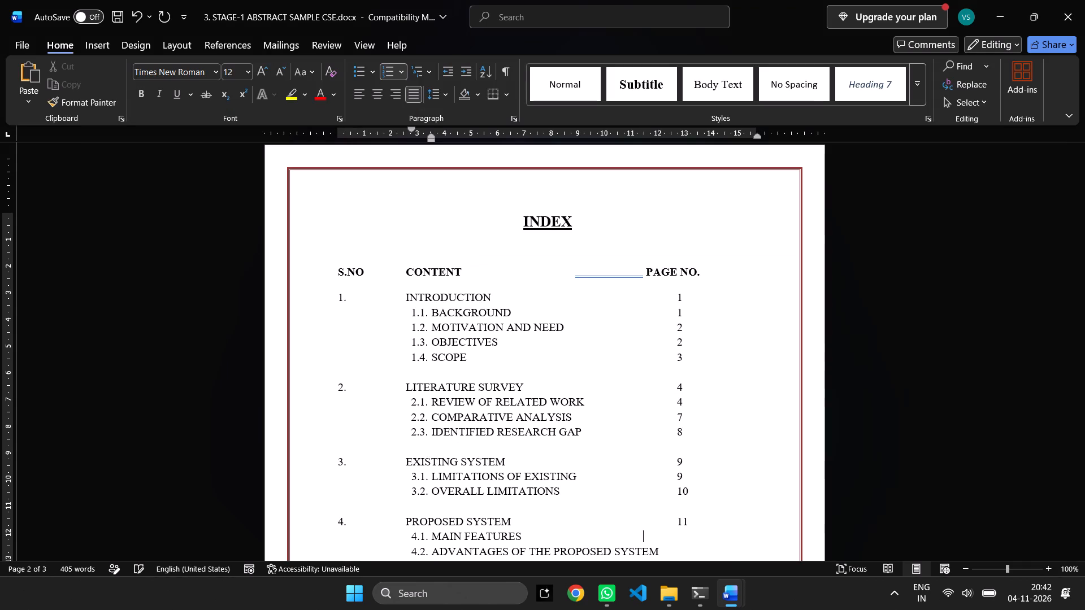
type("11")
Add page number 11 to 4.2 ADVANTAGES OF THE PROPOSED SYSTEM and 12 to 4.3 PROPOSED WORKFLOW, aligned in the page-number column.
key("Down")
key("Tab")
type("11")
key("Tab")
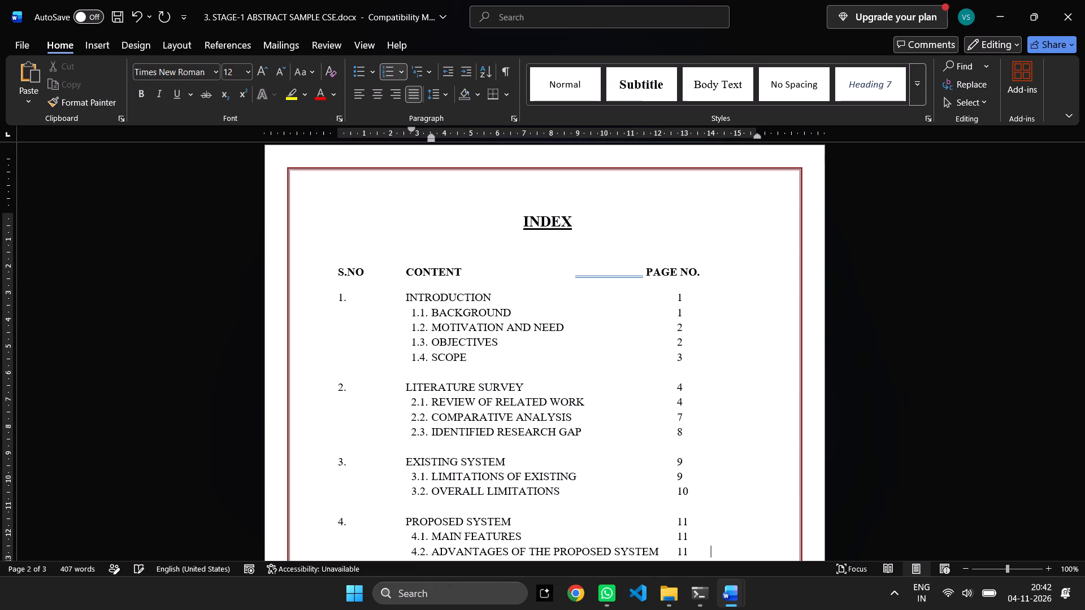
key("BackSpace")
key("Down")
key("Tab")
key("Tab")
key("Tab")
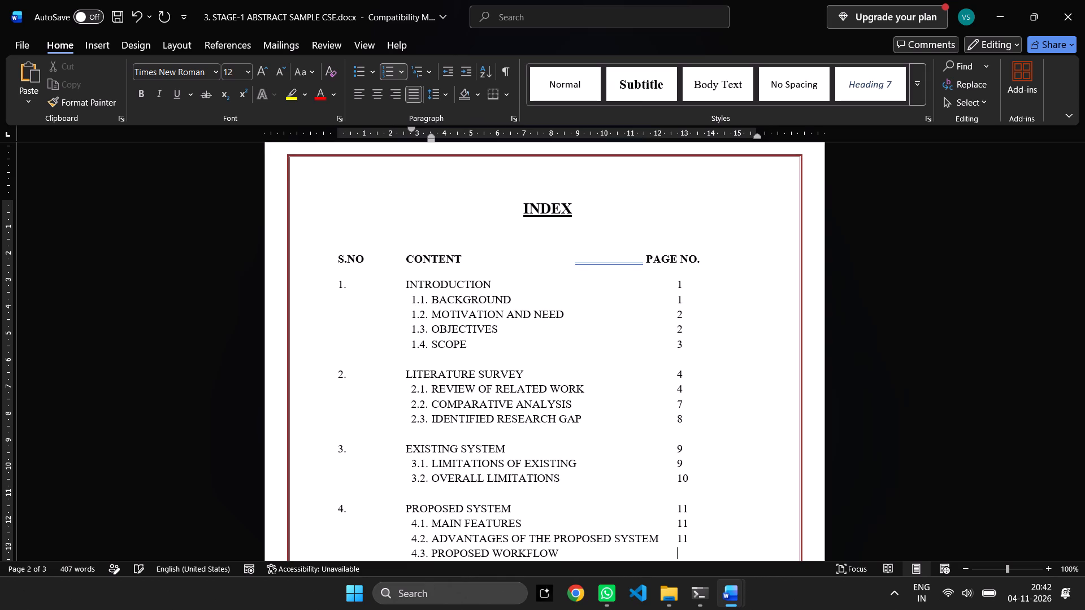
type("12")
key("Down")
Look up section 5, System Architecture, in the KhetConnect heading index and set its page number to 13.
key("alt+Tab")
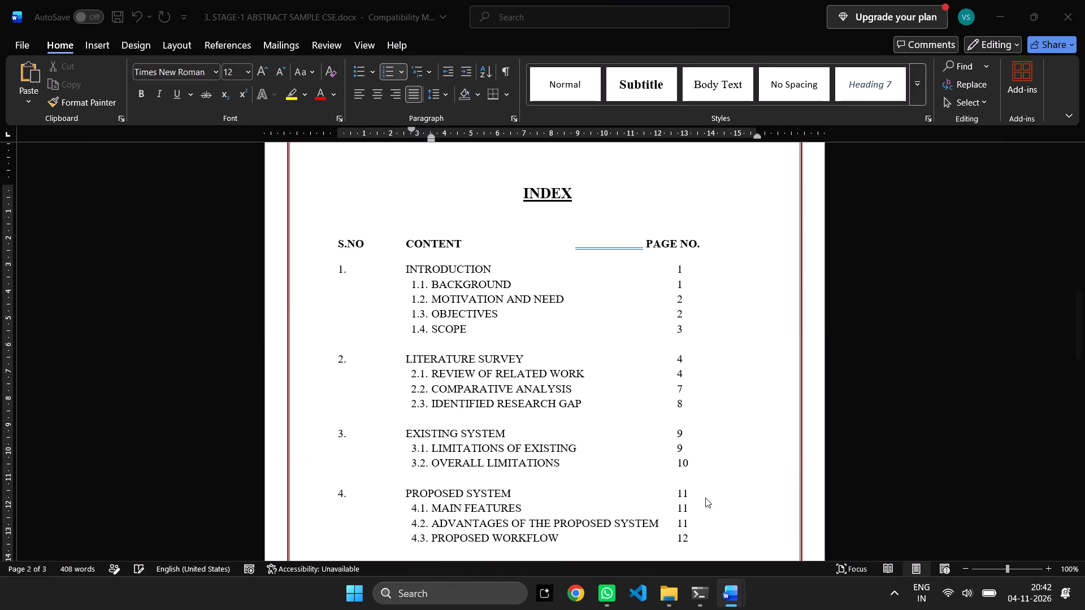
key("alt+Tab")
key("alt+Tab")
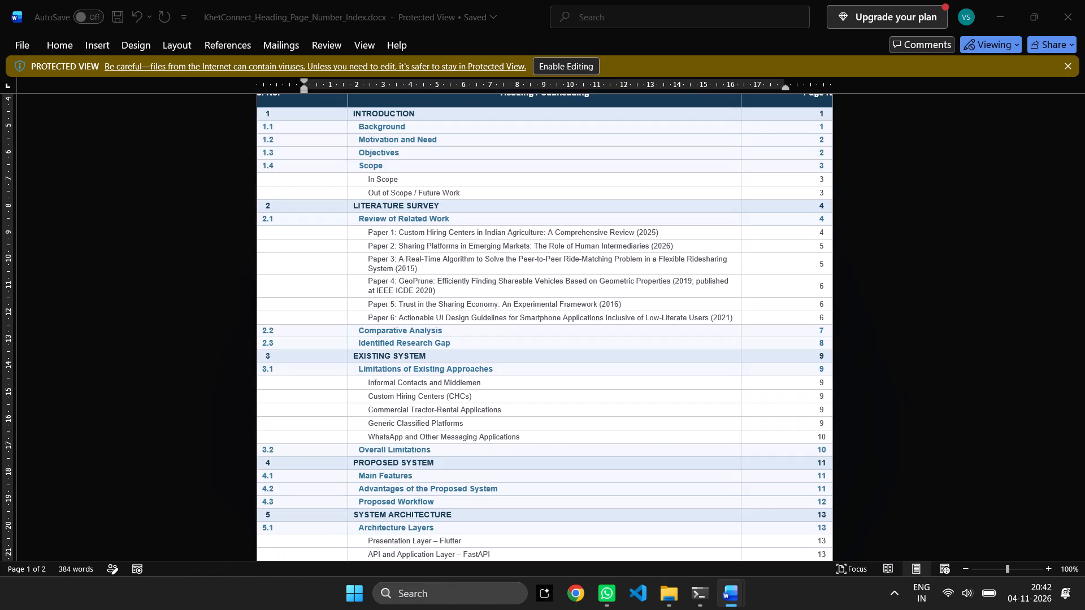
key("alt+Tab")
key("alt+Tab")
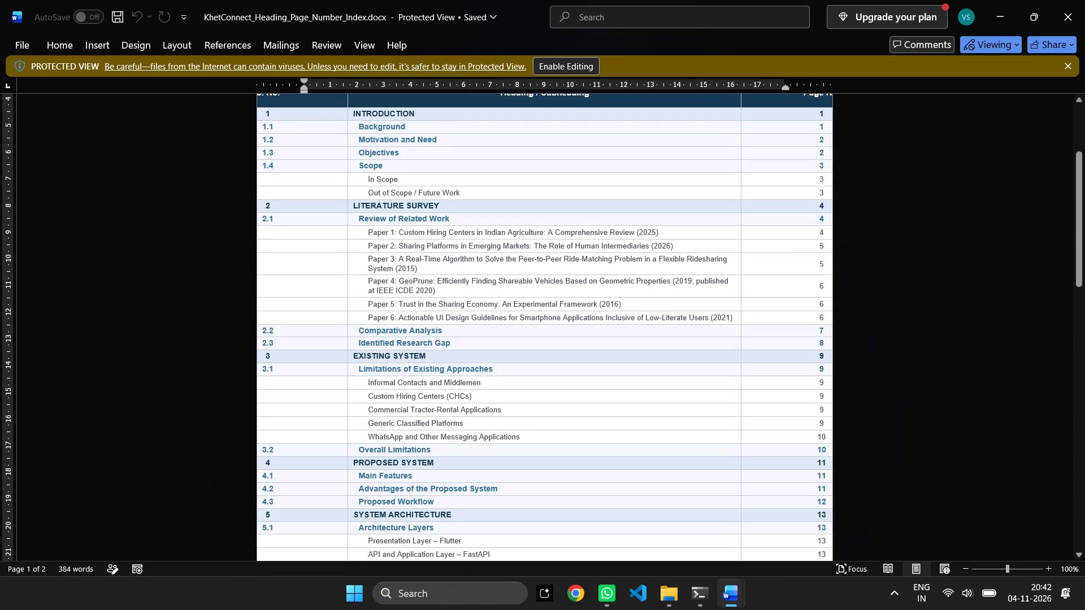
scroll(628, 469, "down", 1)
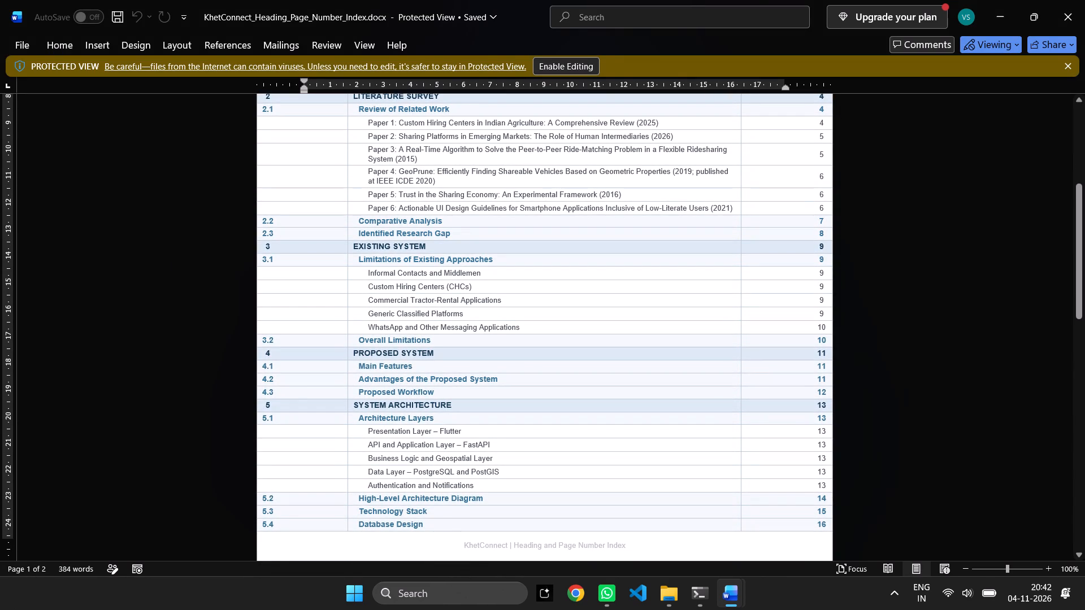
key("alt+Tab")
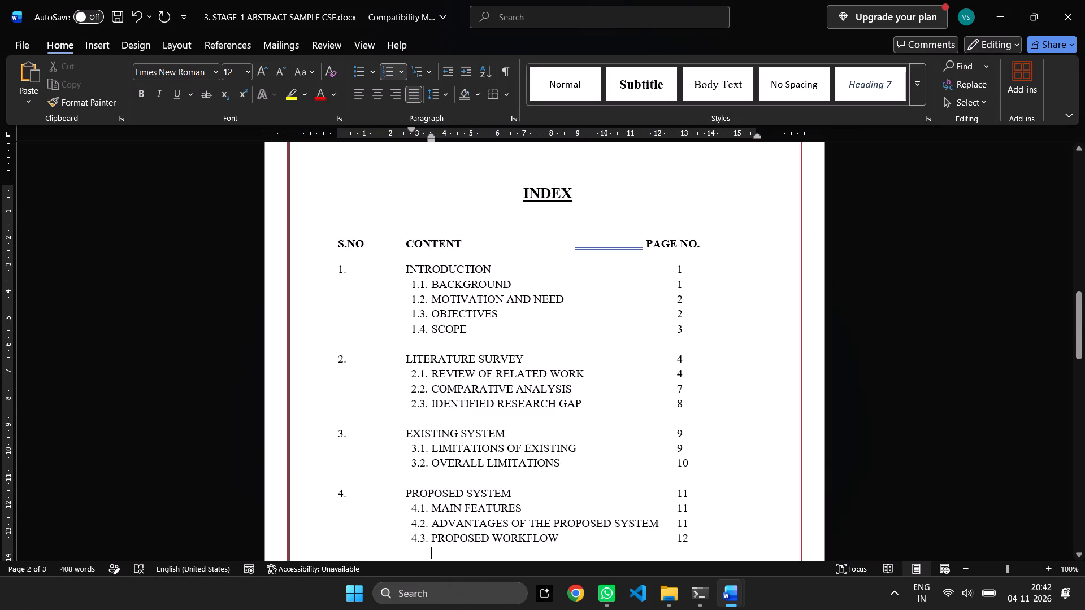
scroll(747, 437, "down", 1)
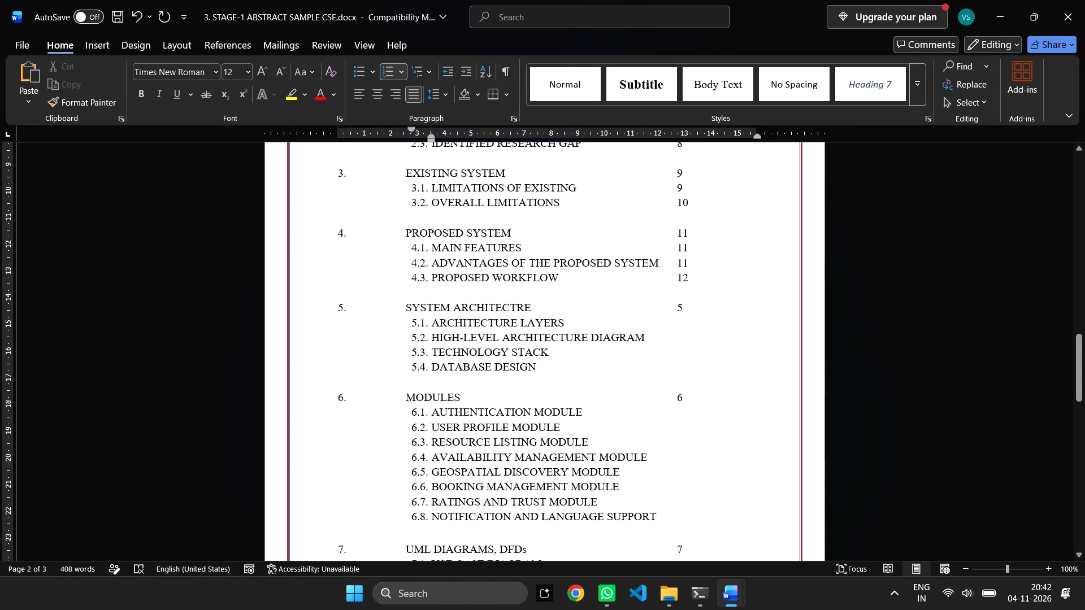
left_click(687, 304)
key("BackSpace")
type("13")
Add page number 13 to 5.1 ARCHITECTURE LAYERS, aligned in the page-number column.
key("alt+Tab")
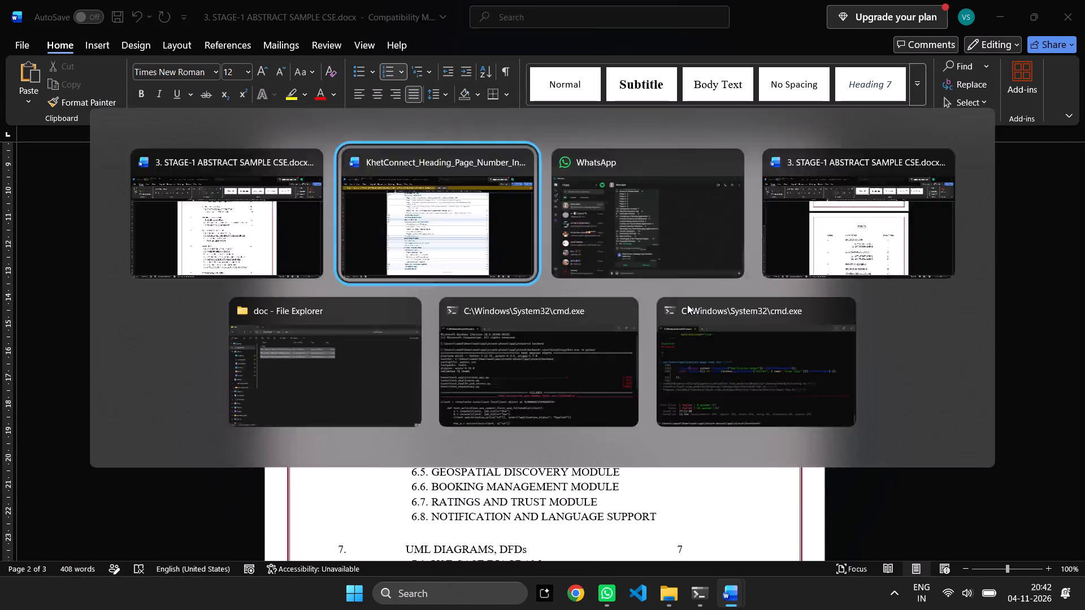
key("alt+Tab")
key("Down")
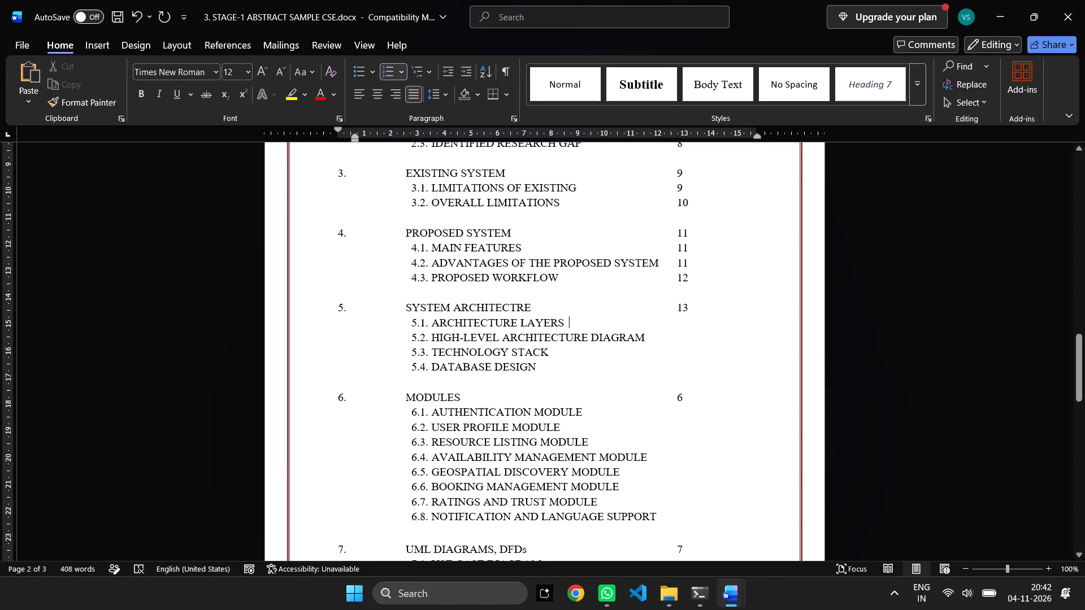
key("Tab")
key("Tab")
key("Tab")
key("Tab")
type("13")
Check 5.2 in the KhetConnect heading index and add page number 14 to HIGH-LEVEL ARCHITECTURE DIAGRAM.
key("alt+Tab")
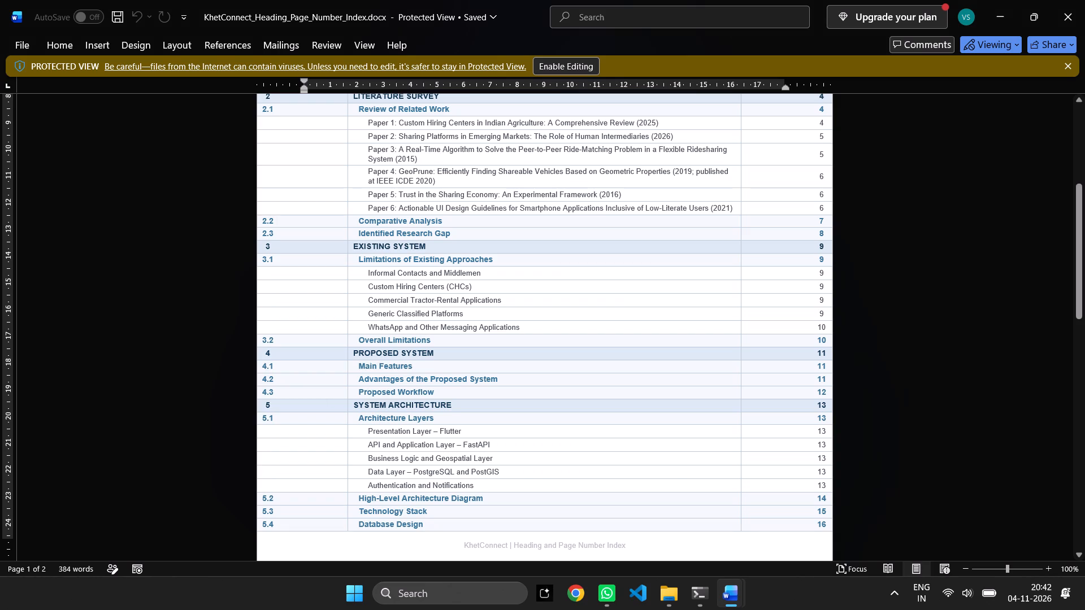
key("alt+Tab")
key("Down")
key("Tab")
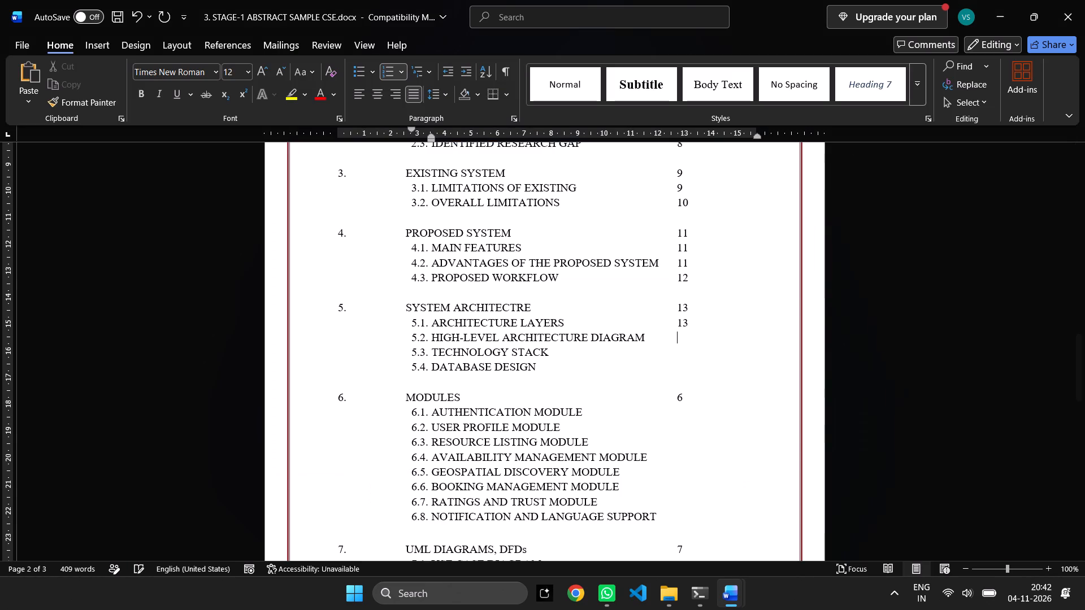
type("14")
Add page number 15 to 5.3 TECHNOLOGY STACK in the page-number column, checking it against the KhetConnect heading index.
key("Down")
key("Tab")
key("Tab")
key("Tab")
key("Tab")
type("14")
key("alt+Tab")
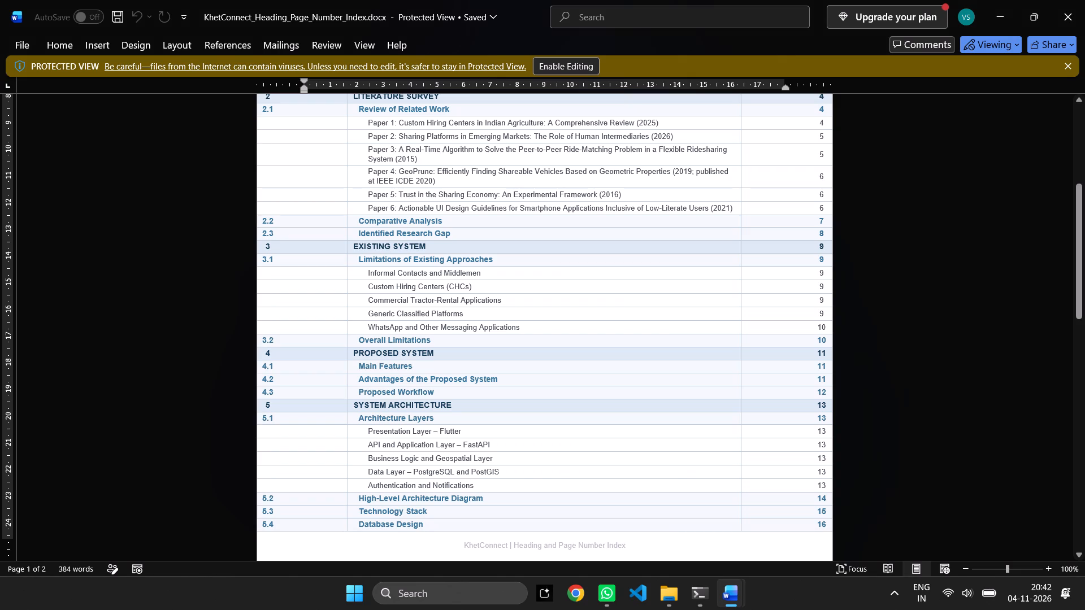
key("alt+Tab")
key("BackSpace")
key("5")
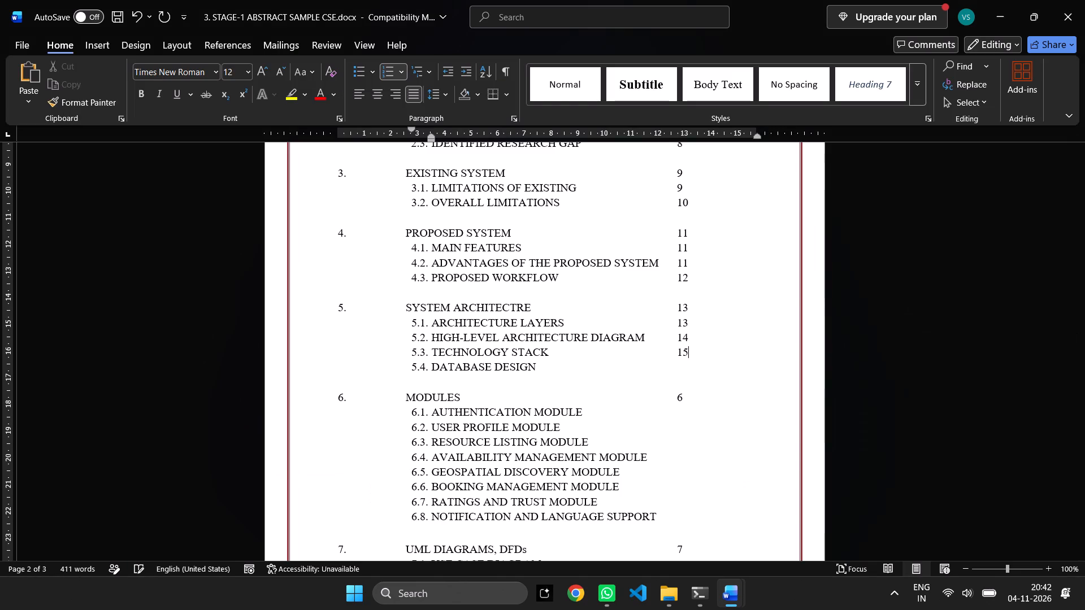
Add page number 16 to 5.4 DATABASE DESIGN, aligned in the page-number column.
key("Down")
key("Tab")
key("Tab")
key("Tab")
key("Tab")
type("16")
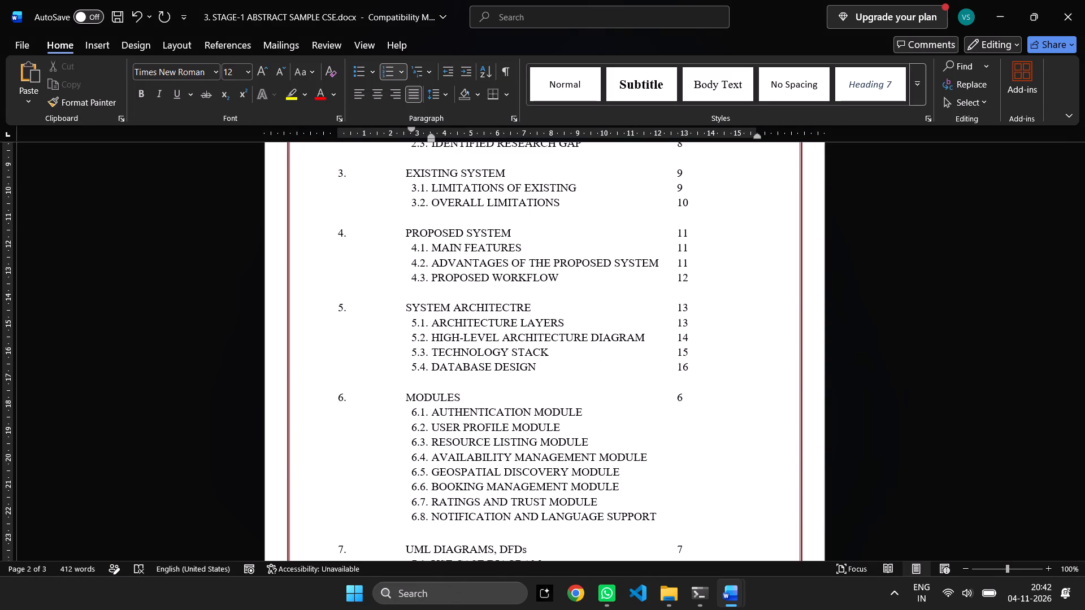
Look up section 6, MODULES, in the KhetConnect heading index and set its page number to 17.
key("Down")
key("Down")
key("BackSpace")
key("alt+Tab")
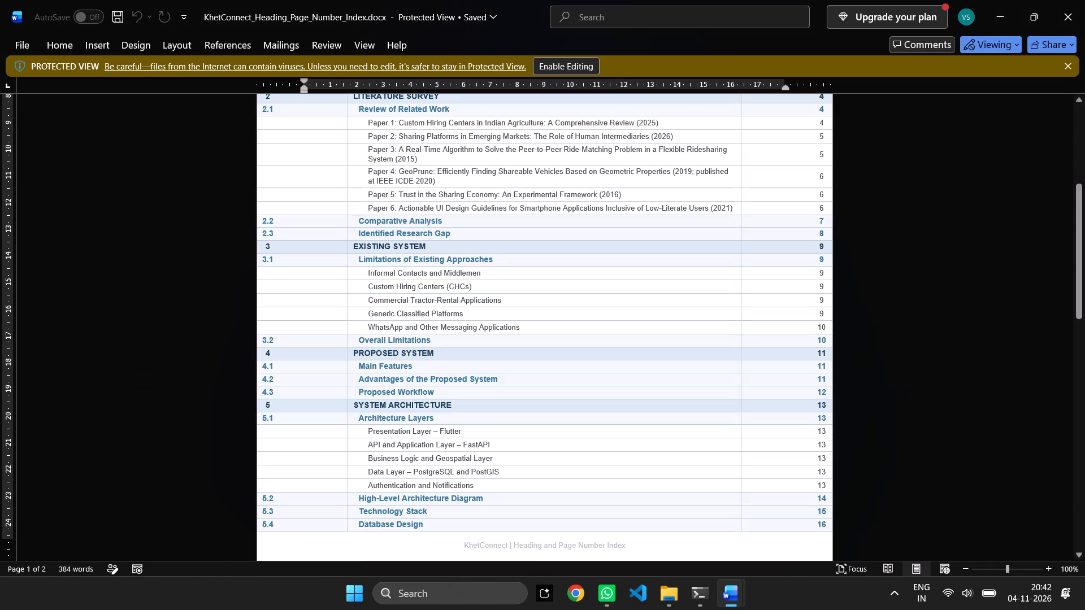
scroll(687, 304, "down", 2)
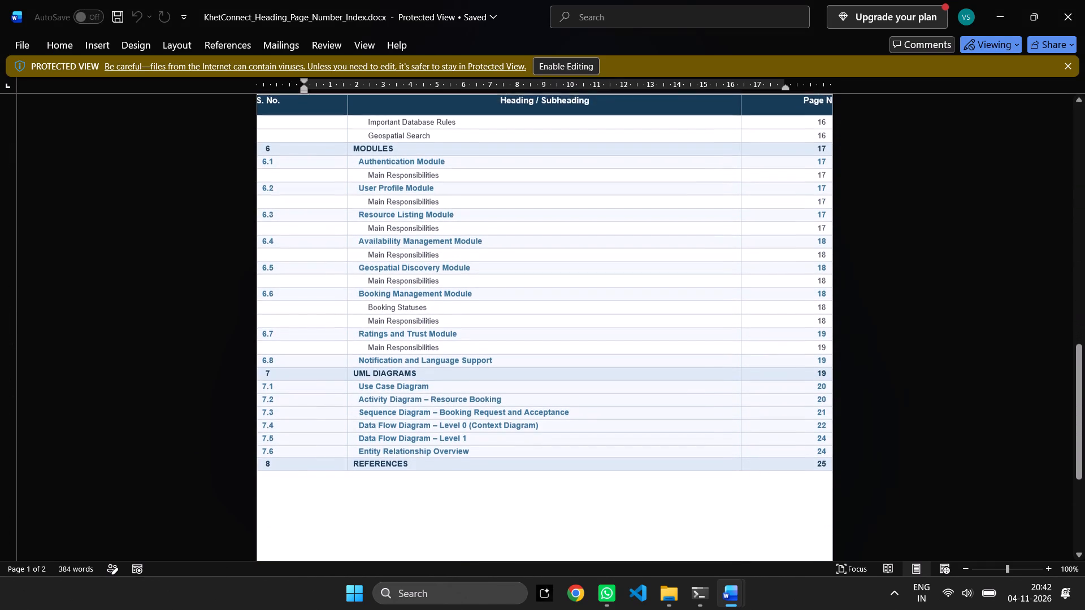
scroll(687, 304, "down", 1)
key("alt+Tab")
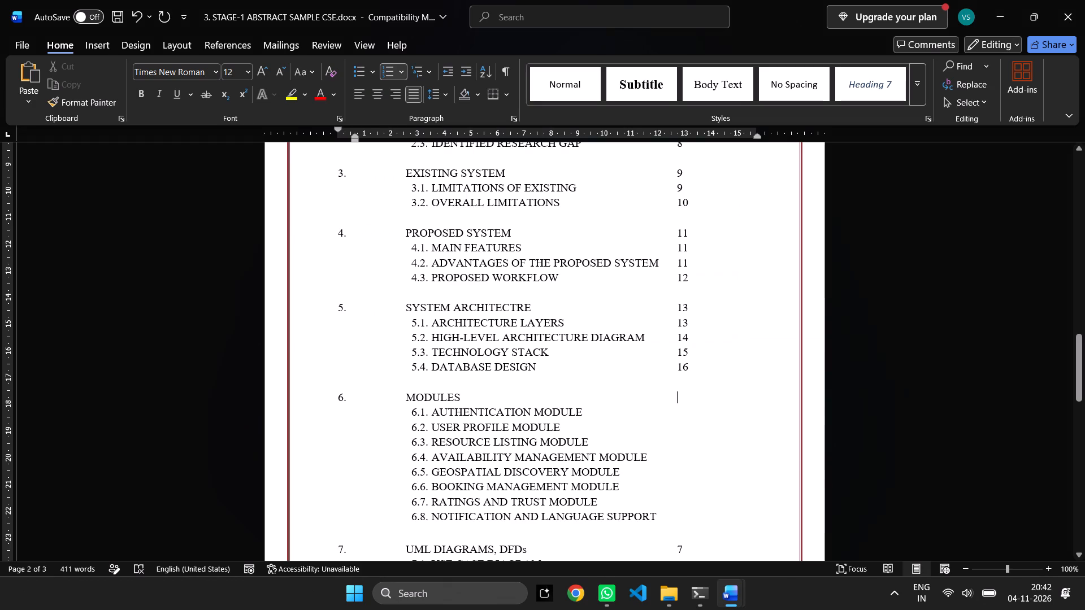
type("17")
Look up 6.1 Authentication Module in the KhetConnect heading index and add page number 17 to its line in the page-number column.
key("Down")
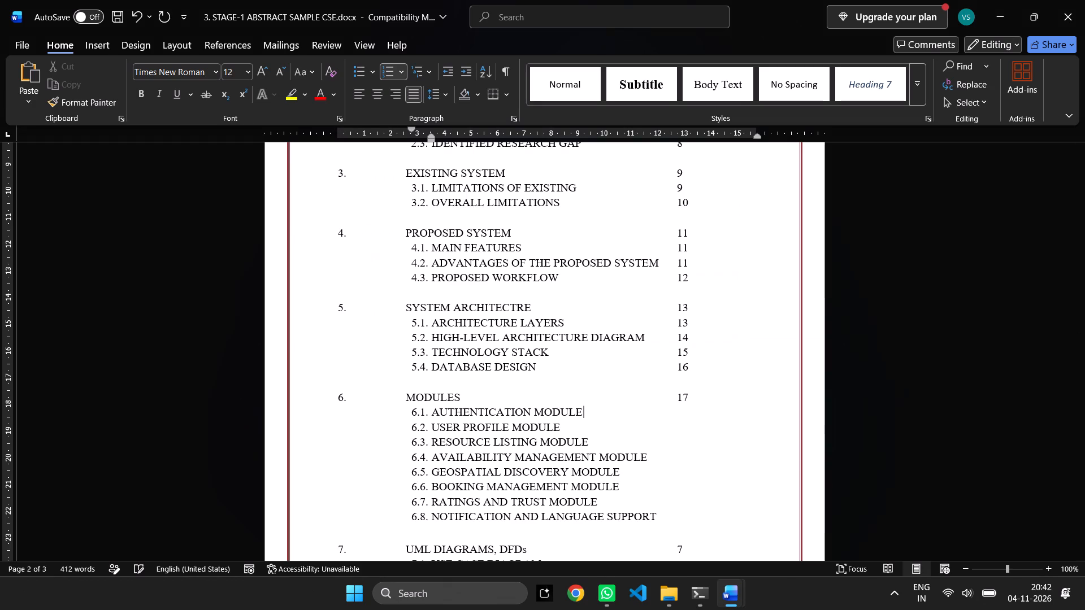
key("Tab")
key("Tab")
key("Tab")
key("alt+Tab")
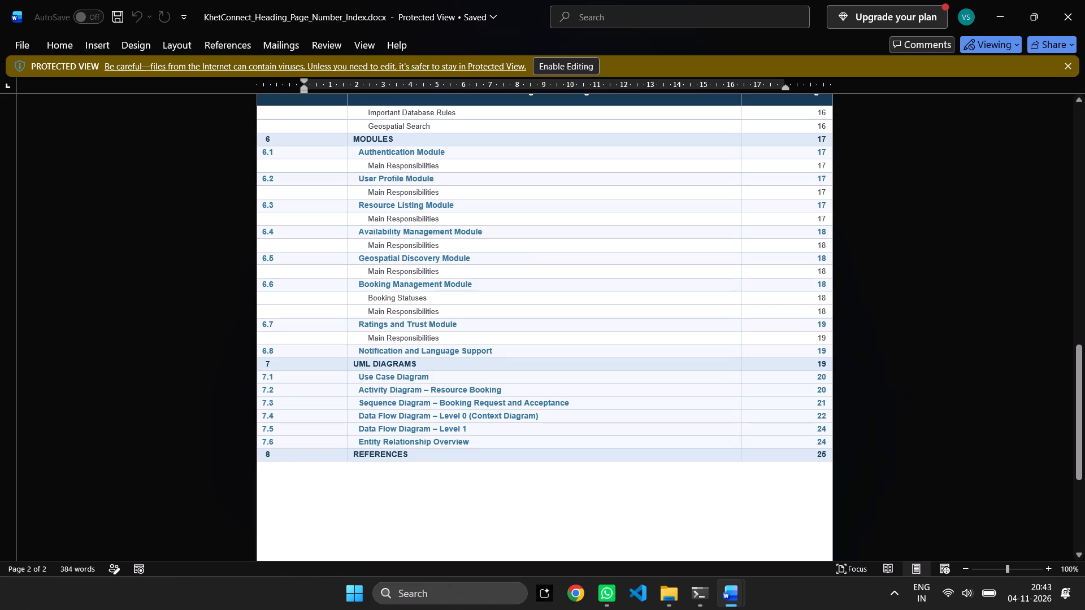
left_click(827, 150)
key("alt+Tab")
type("17")
Add page number 17 to 6.2 USER PROFILE MODULE, aligned in the page-number column.
key("alt+Tab")
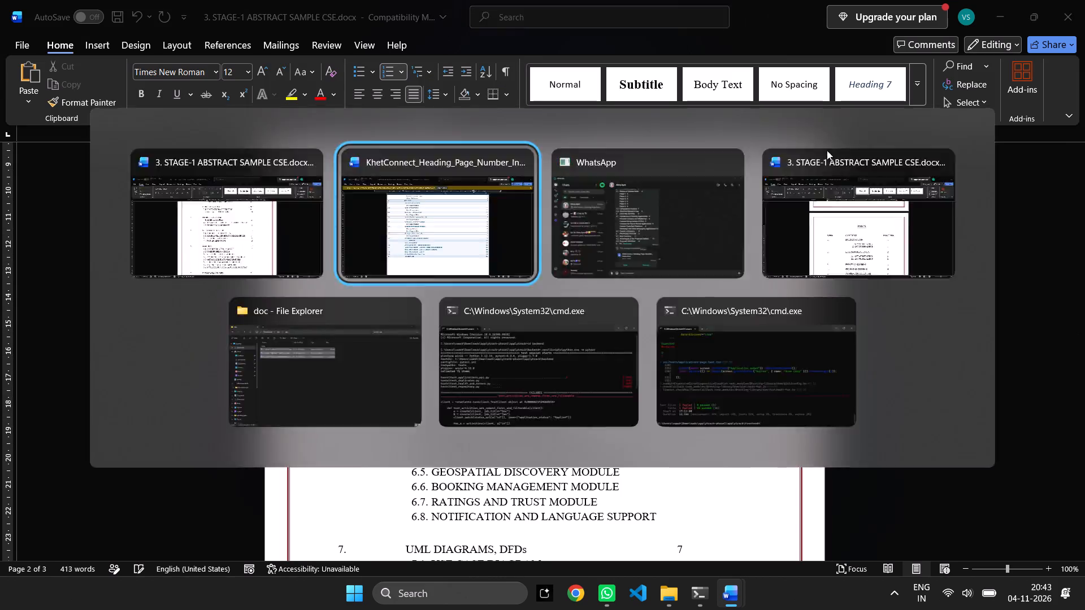
key("alt+Tab")
key("Down")
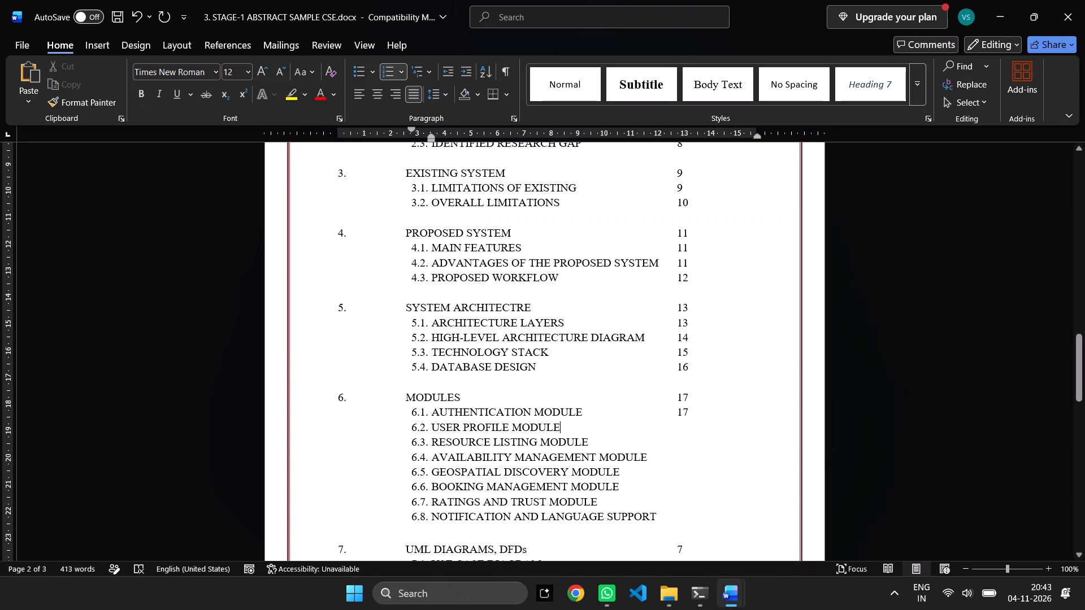
key("Tab")
key("Tab")
key("Tab")
key("Tab")
type("17")
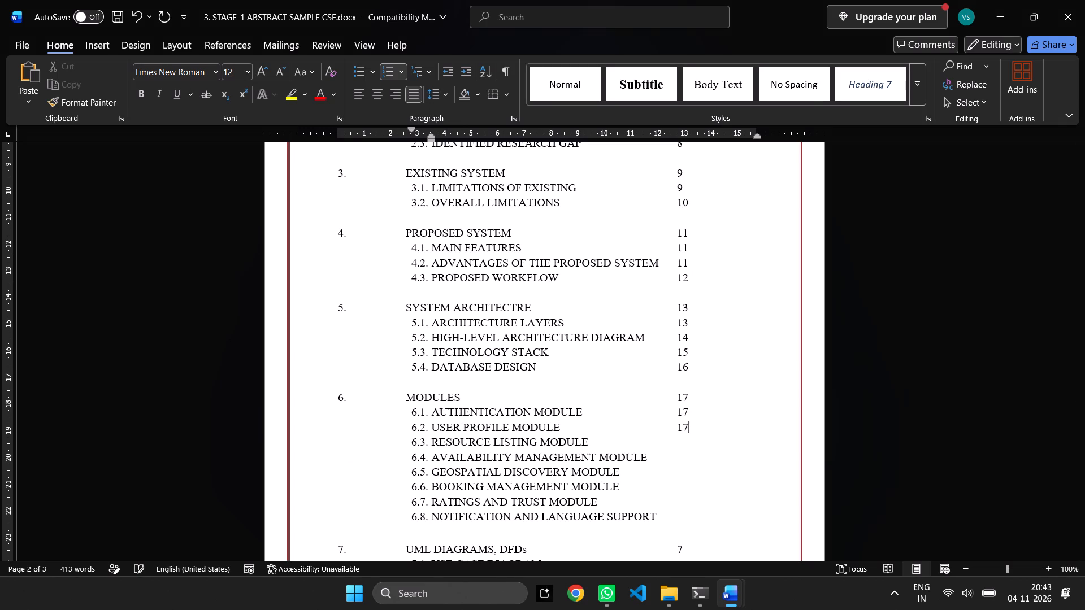
Look up 6.3 Resource Listing Module in the KhetConnect heading index and add page number 17 to its line in the page-number column.
key("Right")
key("Down")
key("Up")
key("Left")
key("Left")
key("Down")
key("Tab")
key("Tab")
key("Tab")
key("Tab")
key("BackSpace")
key("alt+Tab")
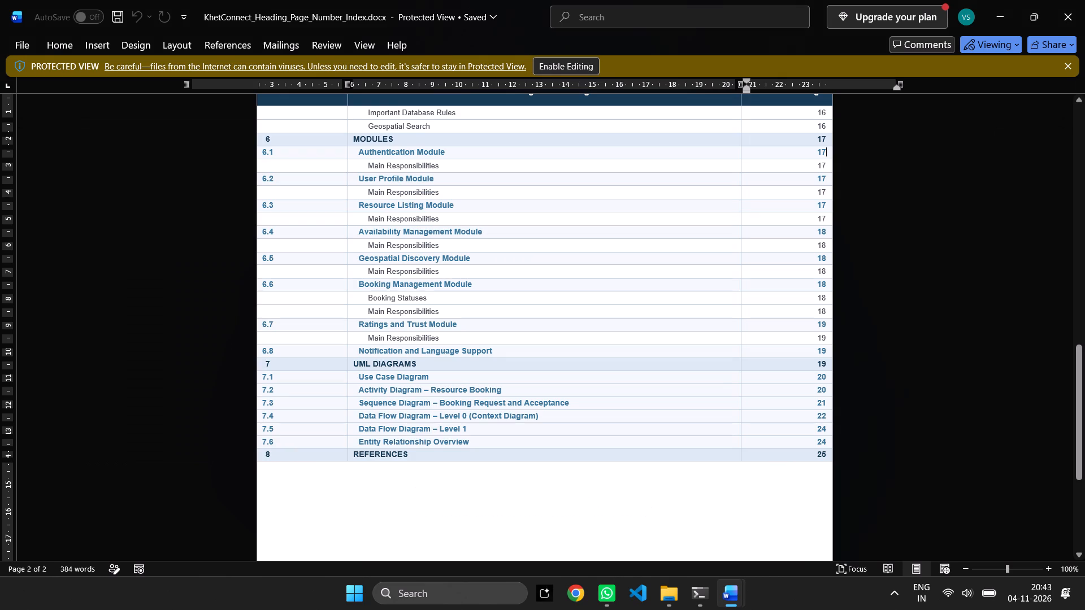
key("alt+Tab")
type("17")
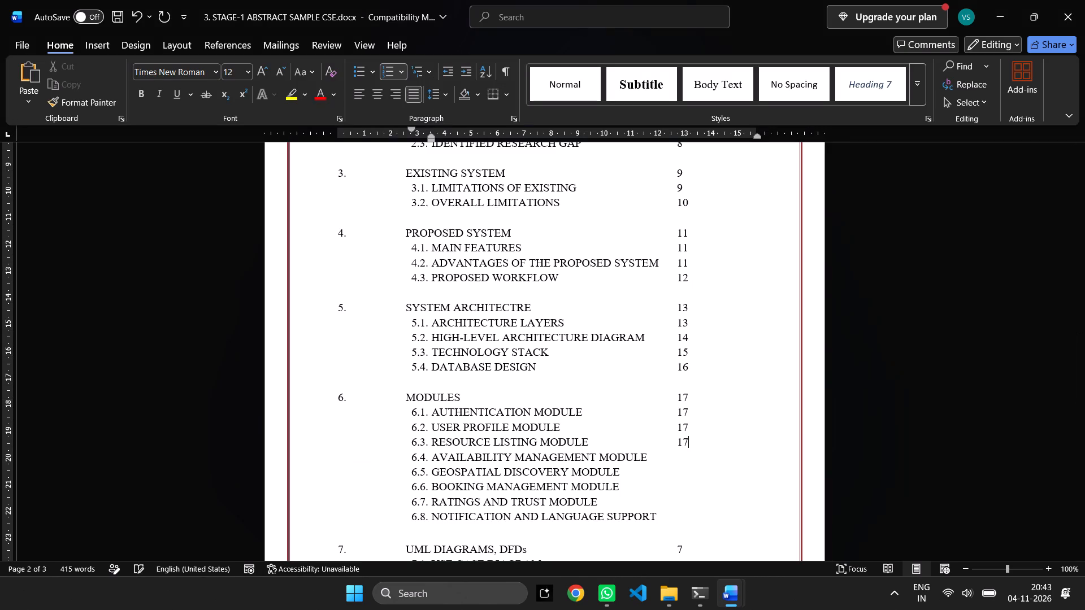
Look up 6.4 Availability Management Module in the KhetConnect heading index and add page number 18 to its line in the page-number column.
key("Down")
key("Tab")
type("17")
key("alt+Tab")
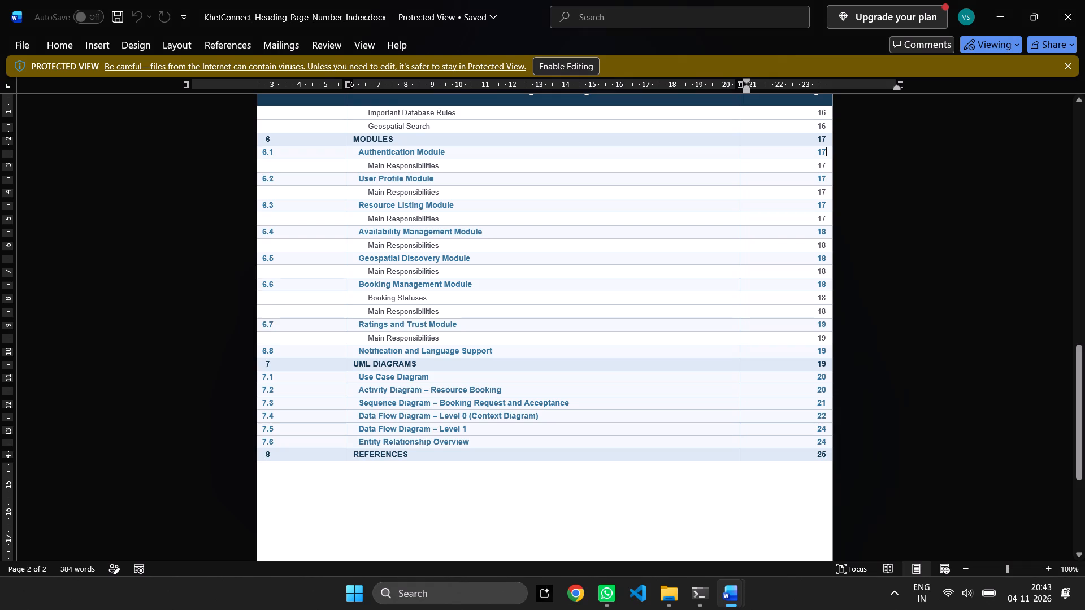
key("alt+Tab")
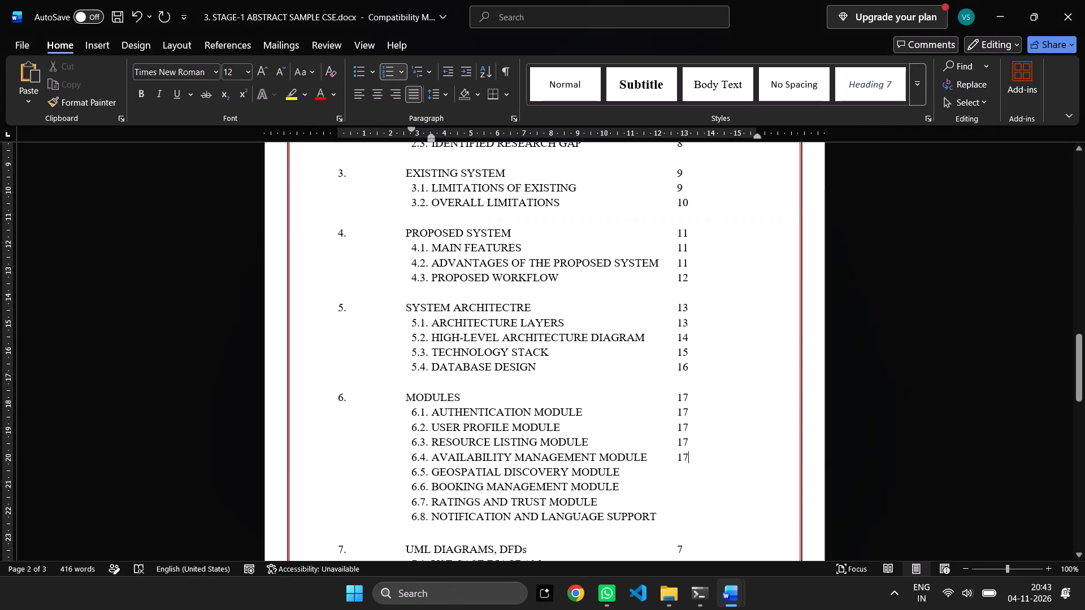
key("BackSpace")
key("8")
Look up 6.5 Geospatial Discovery Module in the KhetConnect heading index and add page number 18 to its line in the page-number column.
key("alt+Tab")
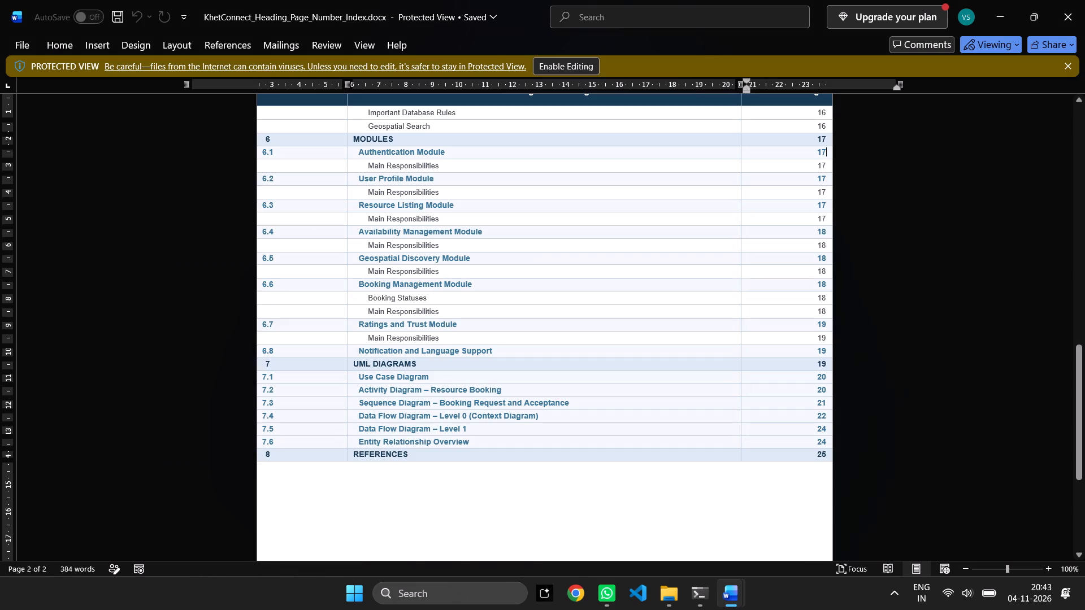
key("alt+Tab")
key("Down")
key("Tab")
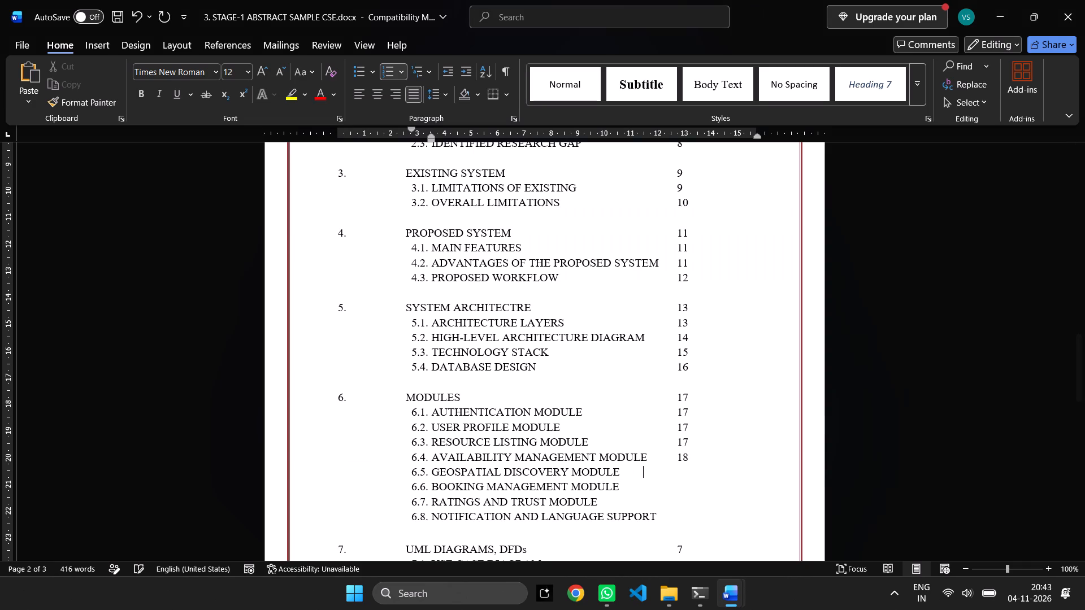
key("Tab")
type("18")
Add page number 18 to 6.6 BOOKING MANAGEMENT MODULE, aligned in the page-number column.
key("Down")
key("Tab")
key("Tab")
type("18")
Look up 6.7 Ratings and Trust Module in the KhetConnect heading index and add page number 19 to its line in the page-number column.
key("Down")
key("Tab")
key("Tab")
key("Tab")
key("alt+Tab")
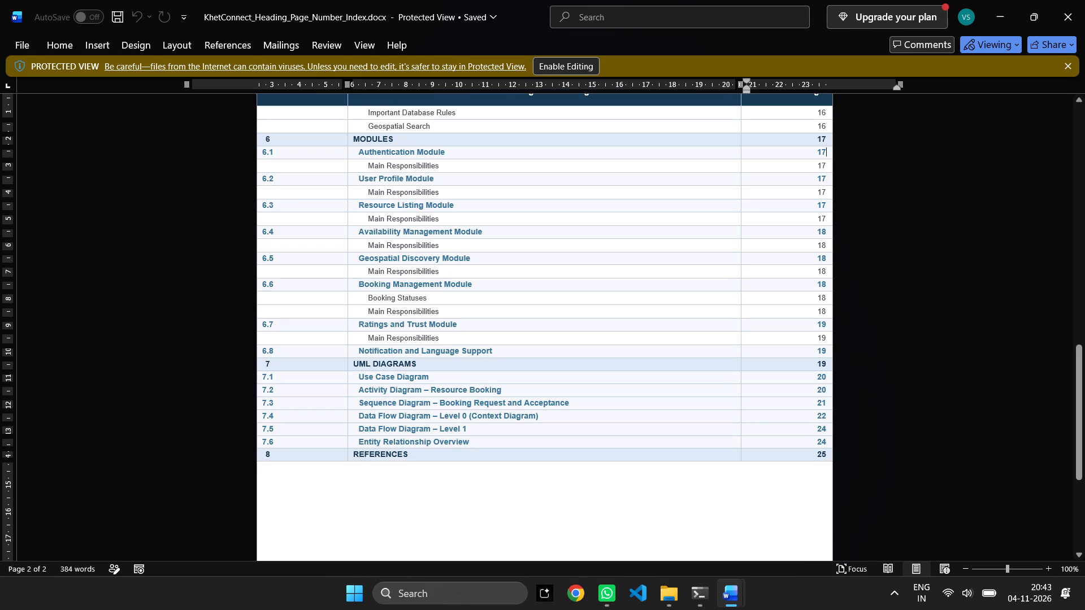
key("alt+Tab")
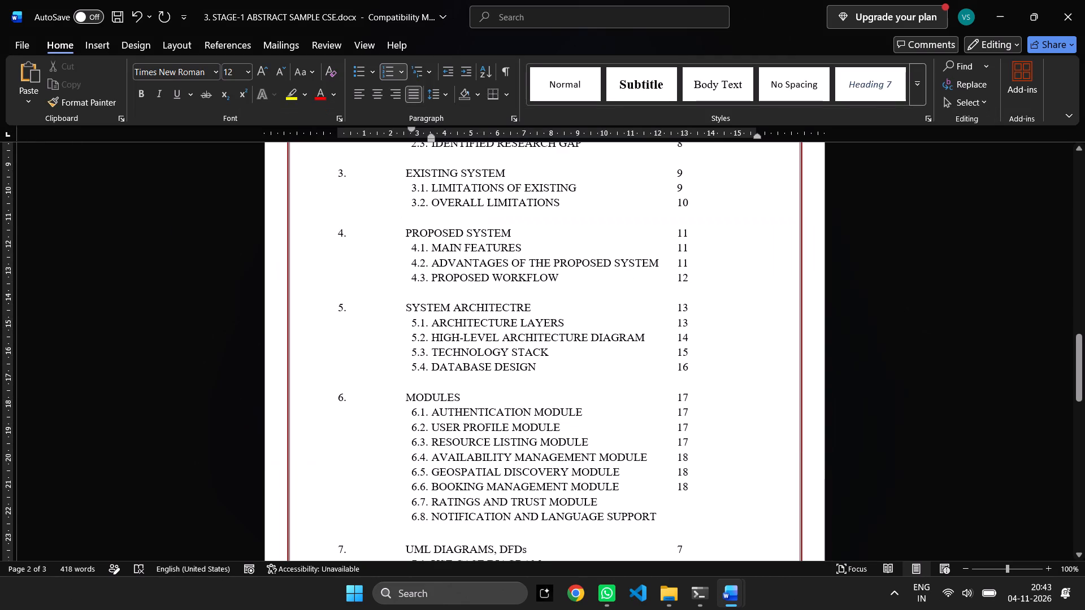
type("19")
Look up 6.8 Notification and Language Support in the KhetConnect heading index and add page number 19 to its line in the page-number column.
key("Down")
key("Tab")
key("alt+Tab")
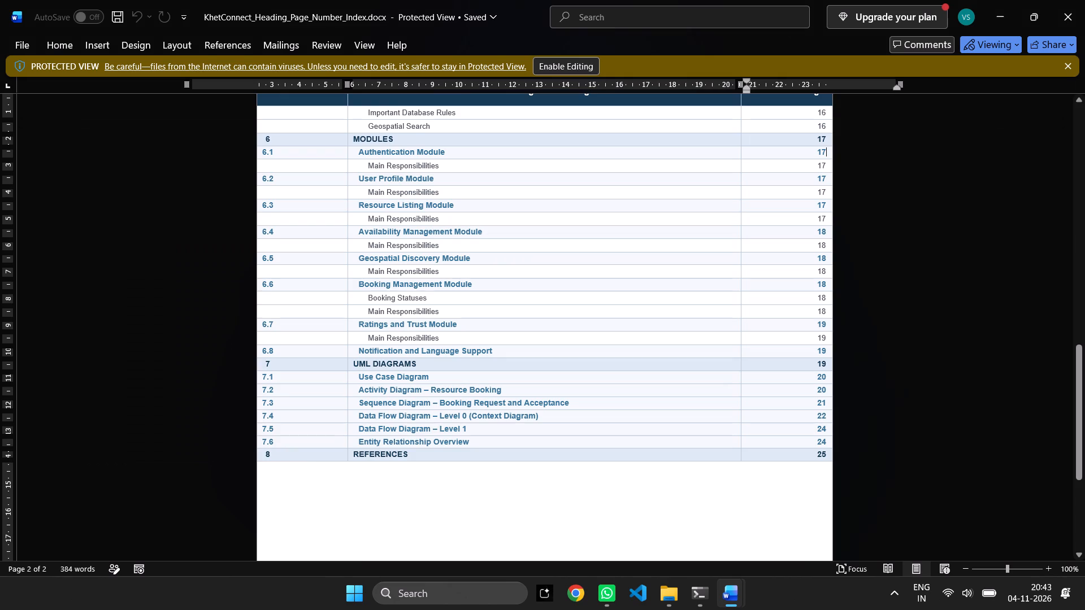
key("alt+Tab")
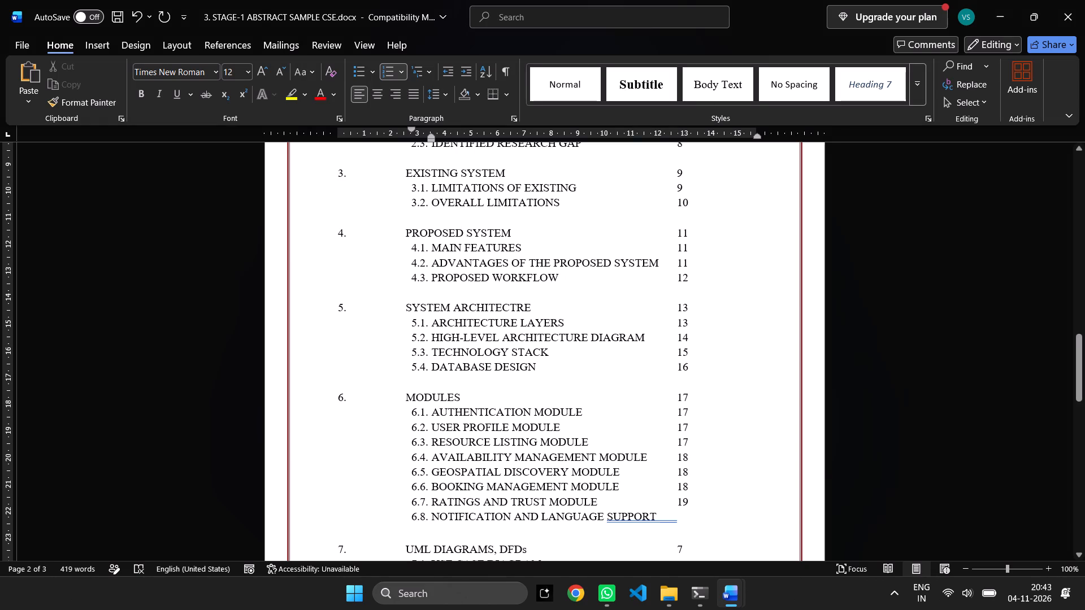
type("19")
left_click(827, 150)
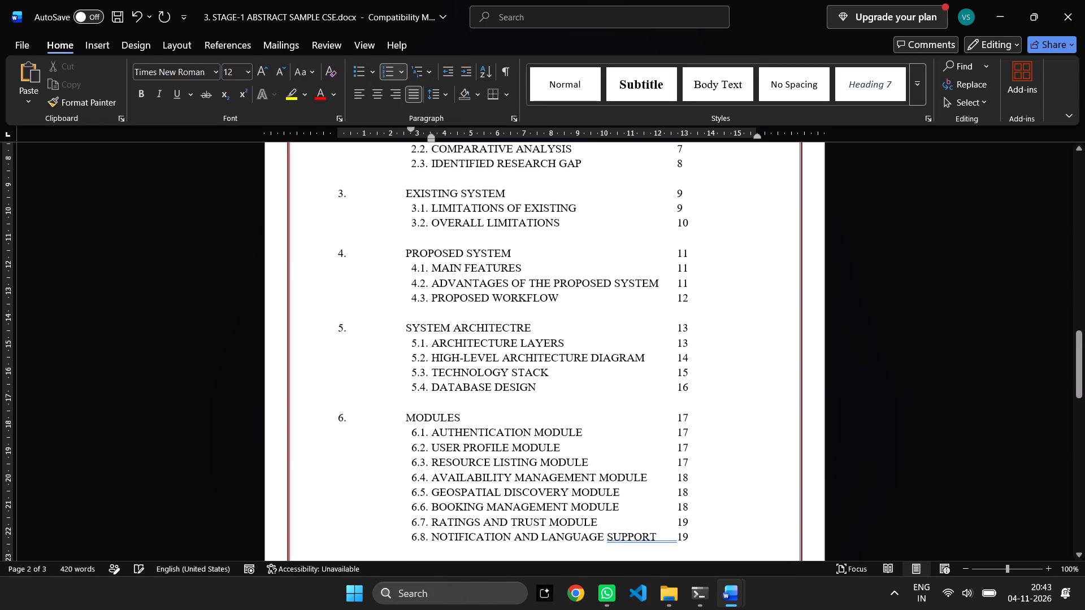
Switch to the other open copy of 3. STAGE-1 ABSTRACT SAMPLE CSE.docx, with the placeholder index, and close it.
key("alt+Tab")
key("alt+Tab")
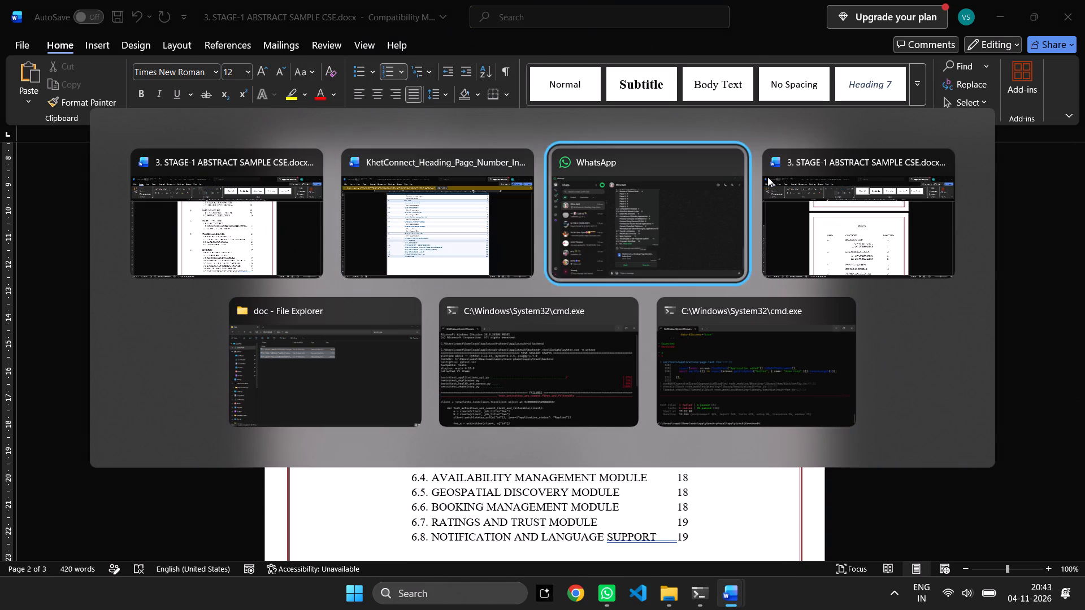
key("alt+Tab")
key("alt+Tab")
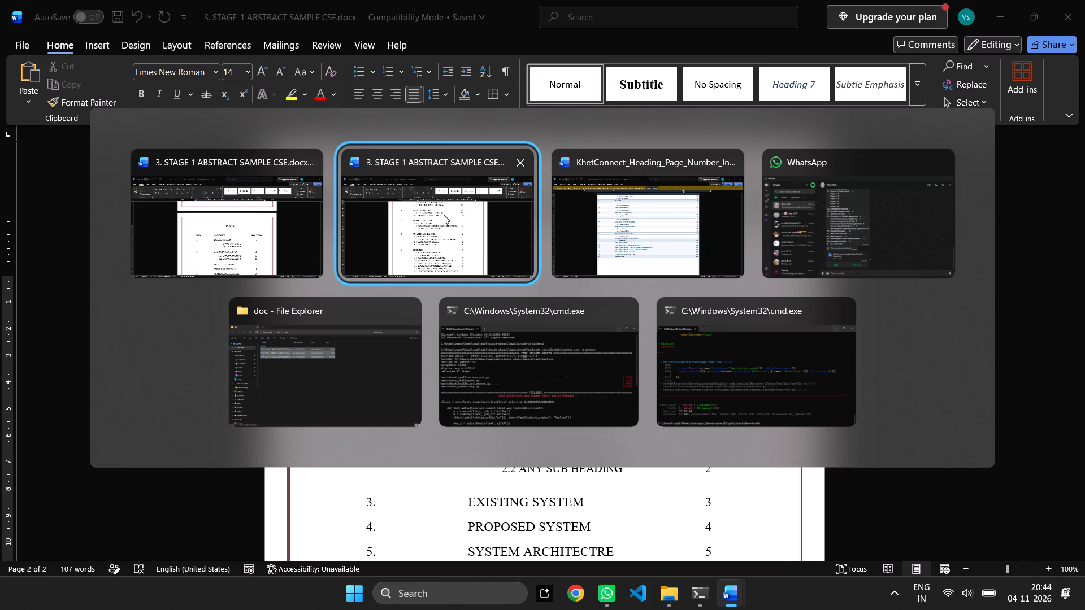
left_click(284, 191, "alt")
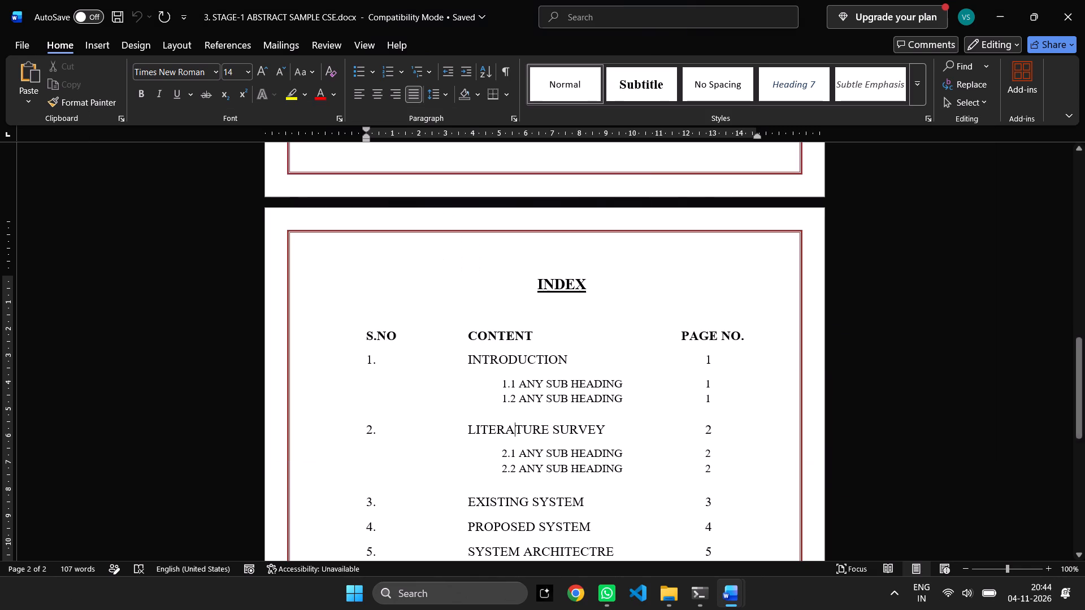
left_click(1084, 0)
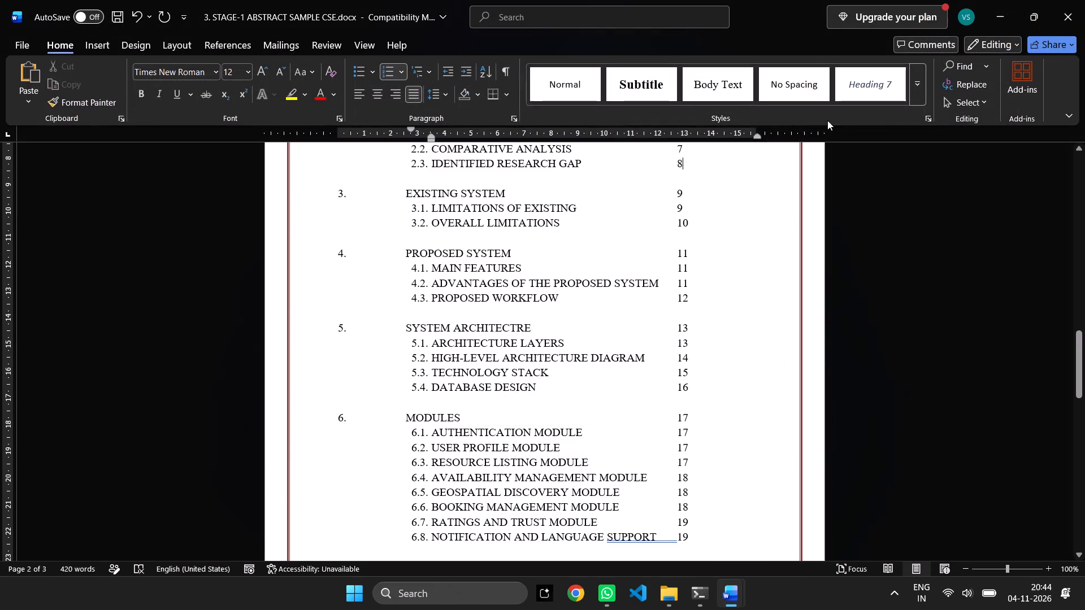
In File Explorer, open 4. STAGE-1 FINAL DOCUMENT SAMPLE CSE.docx from Desktop > Major Project > Documentation > Final Document.
key("alt+Tab")
left_click(290, 366, "alt")
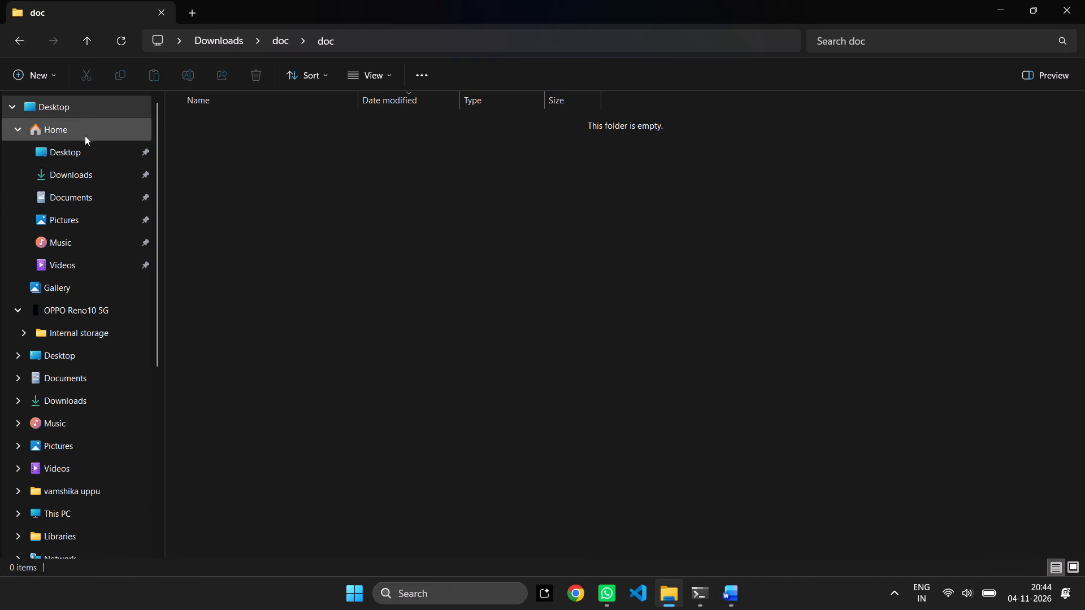
left_click(86, 141)
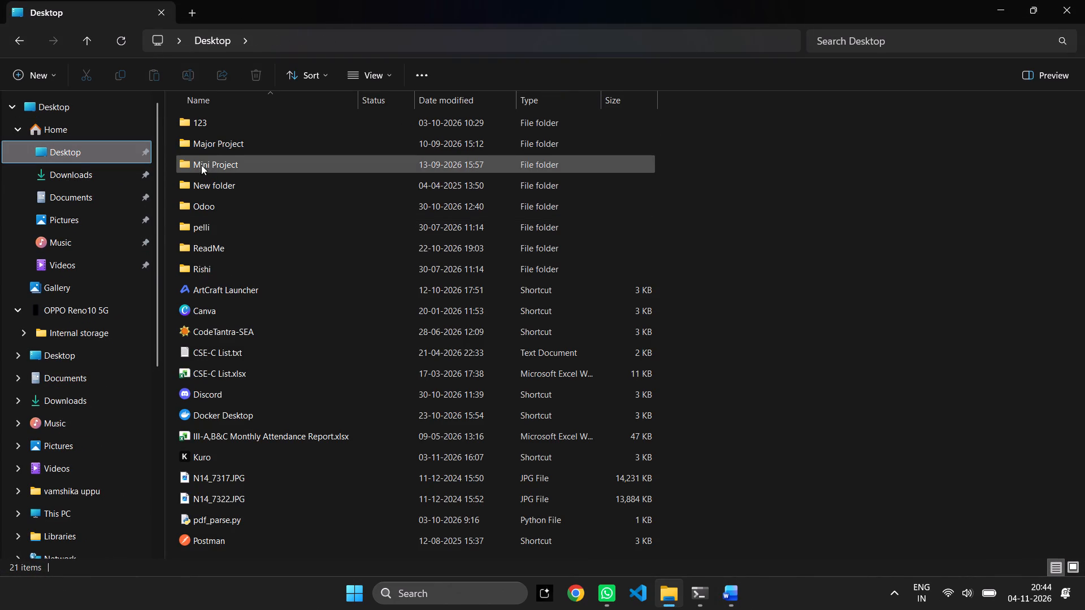
double_click(191, 146)
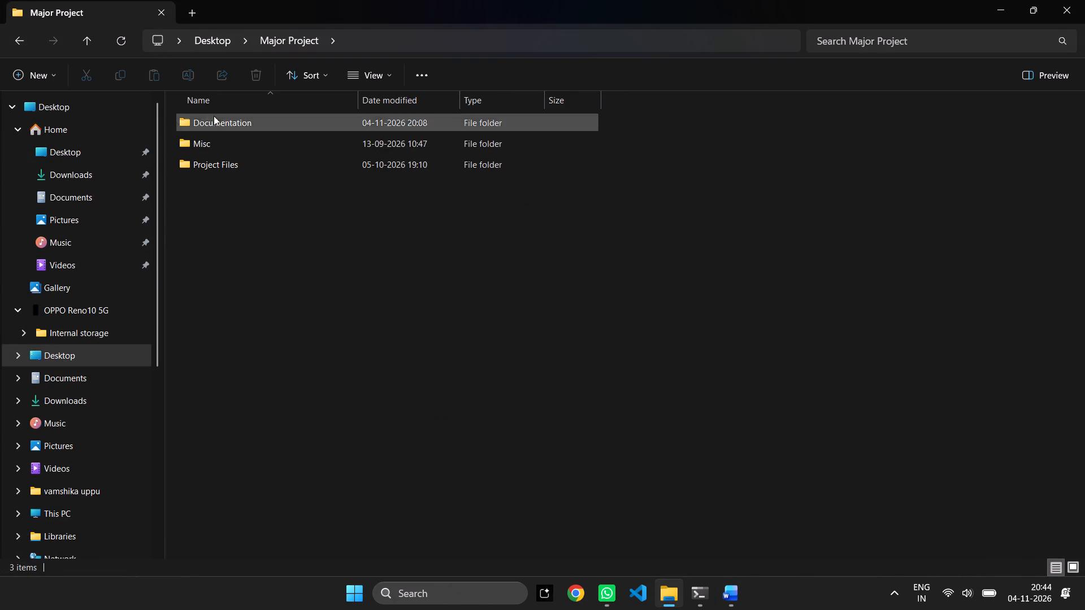
double_click(222, 125)
double_click(225, 143)
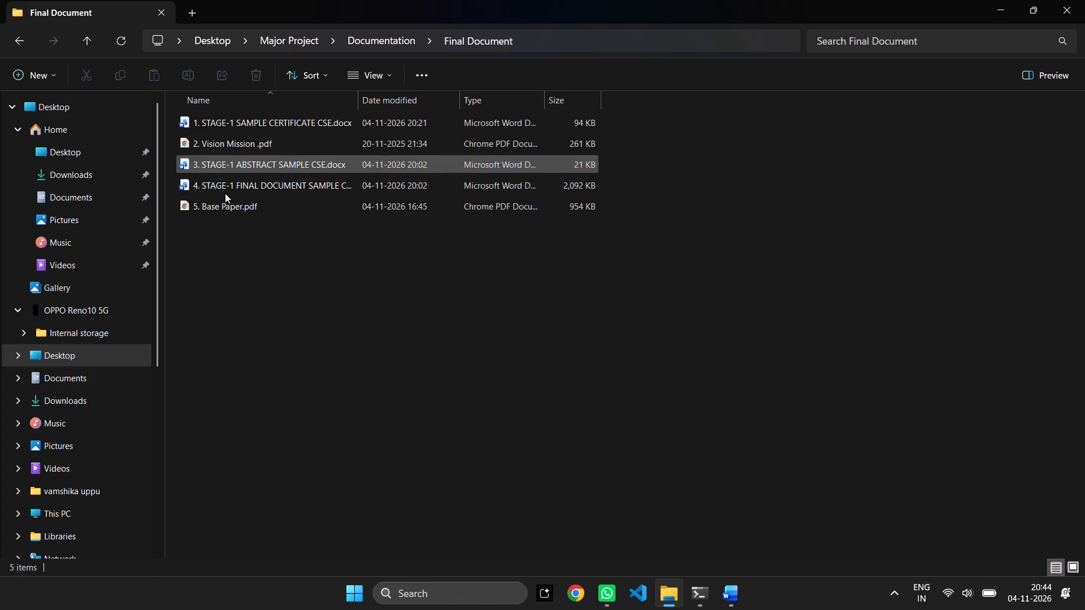
left_click(266, 271)
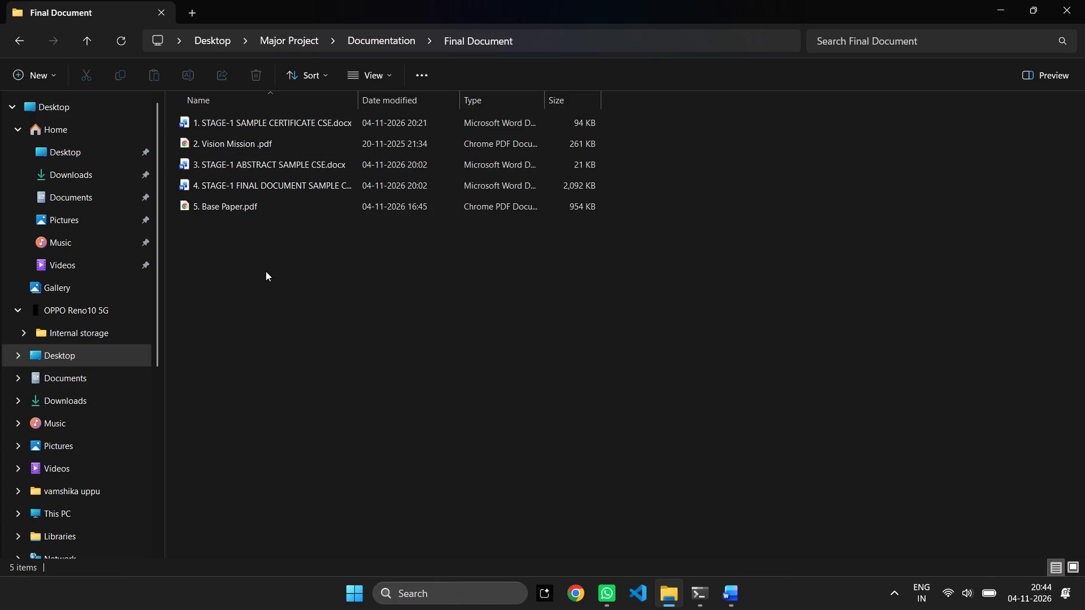
double_click(270, 193)
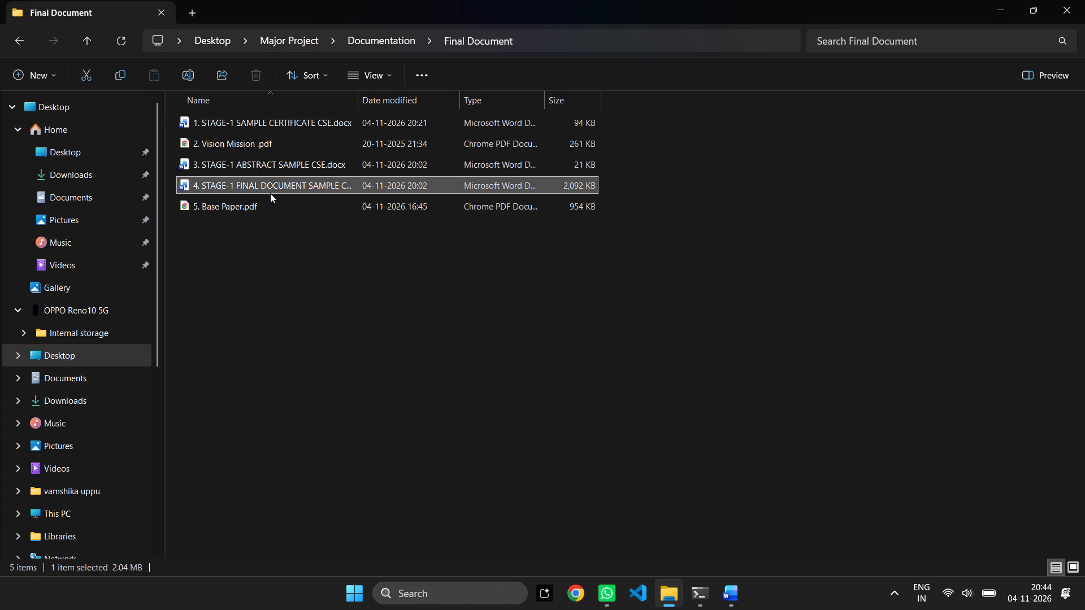
Examine the final document's UML DIAGRAMS section to find which pages its headings start on.
scroll(570, 438, "down", 2)
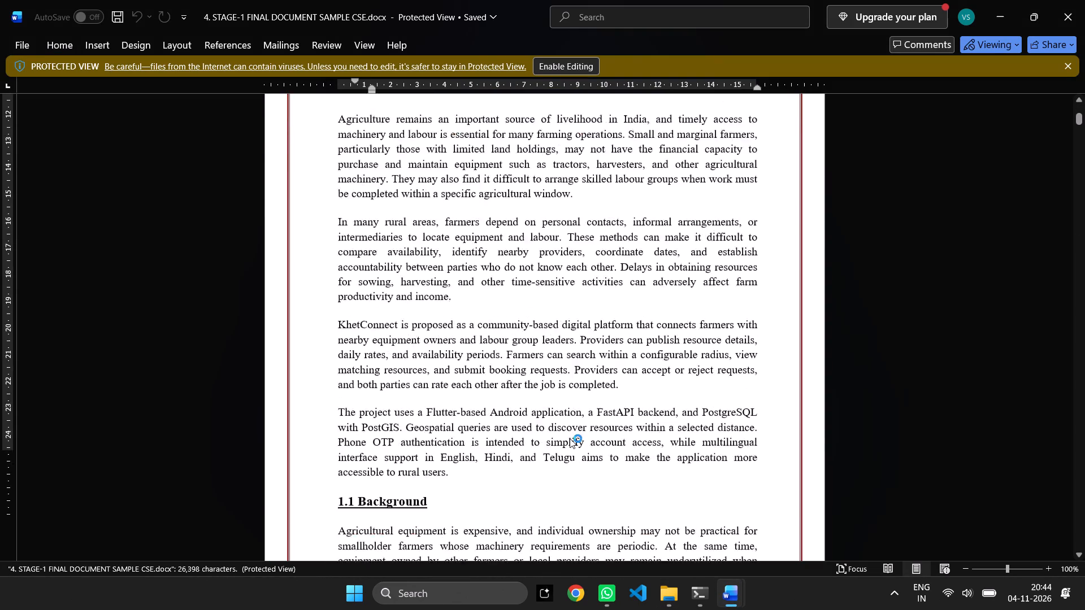
scroll(570, 438, "down", 15)
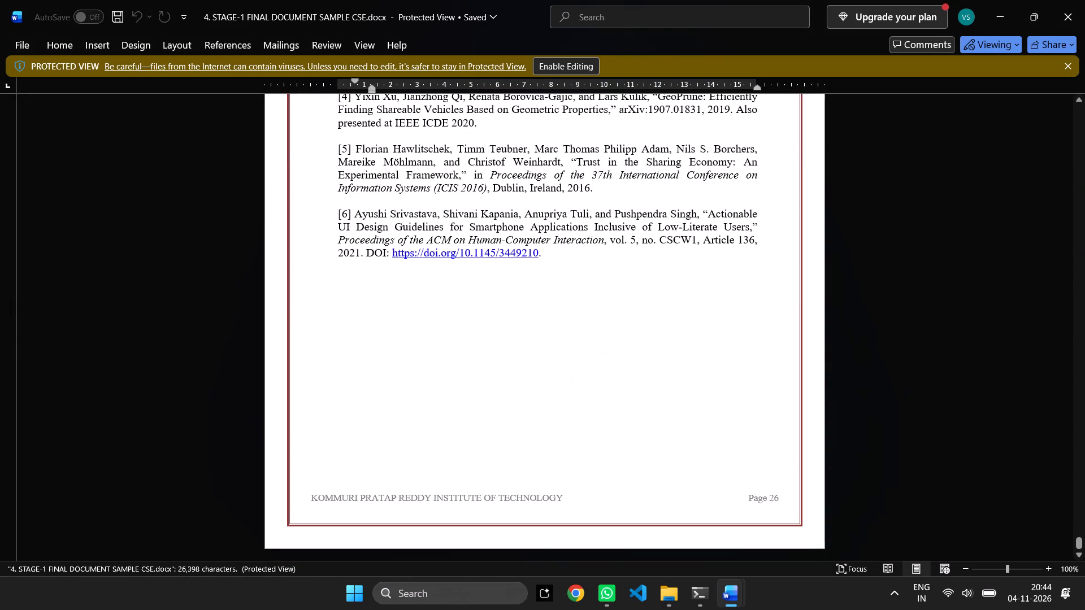
scroll(637, 346, "up", 7)
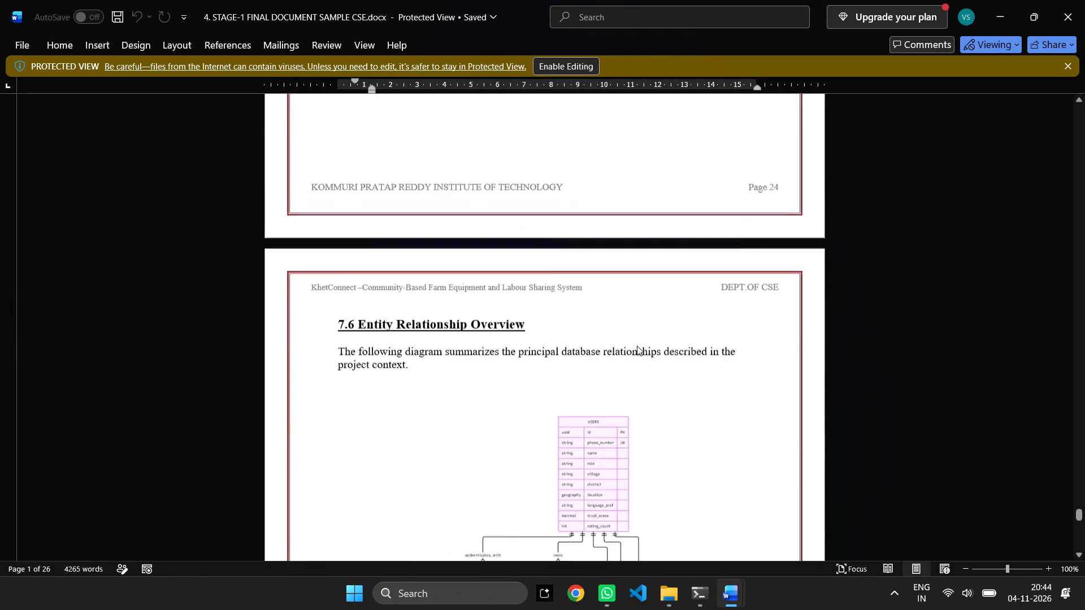
scroll(637, 346, "up", 7)
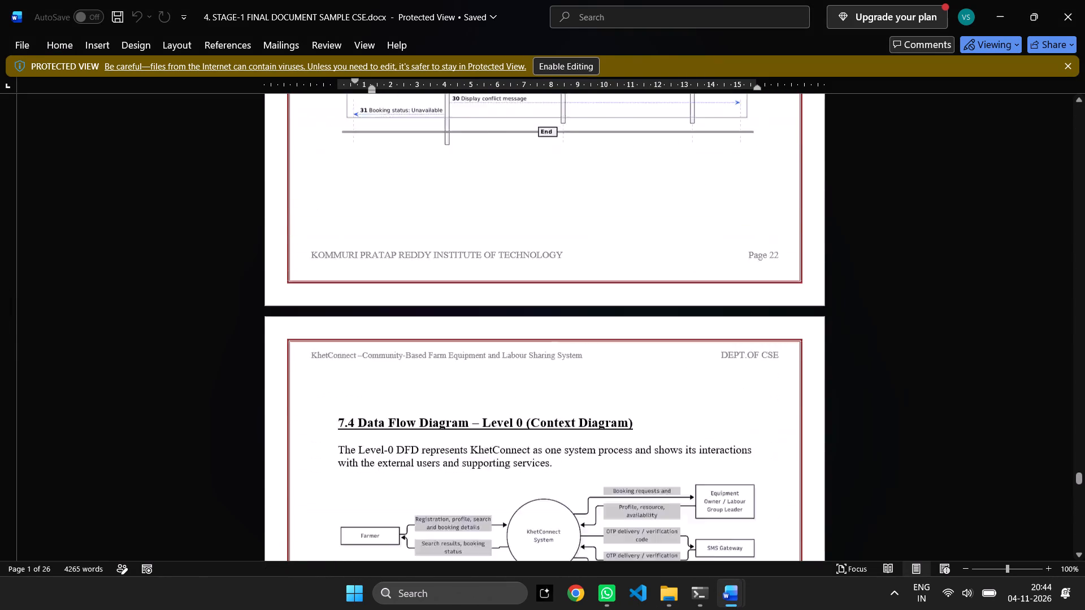
scroll(637, 346, "up", 5)
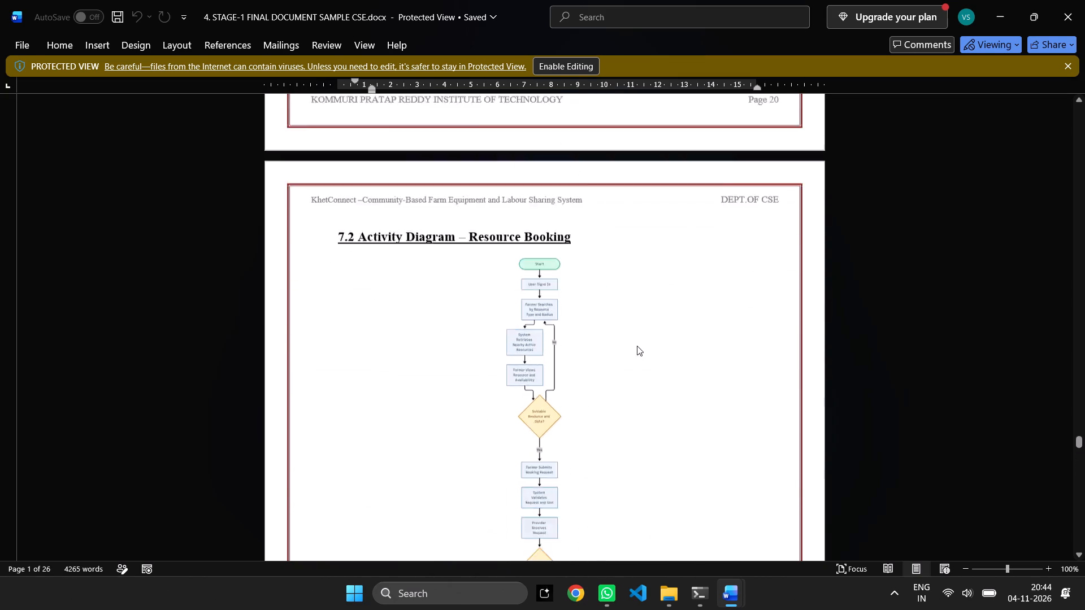
scroll(637, 346, "up", 1)
scroll(637, 346, "down", 1)
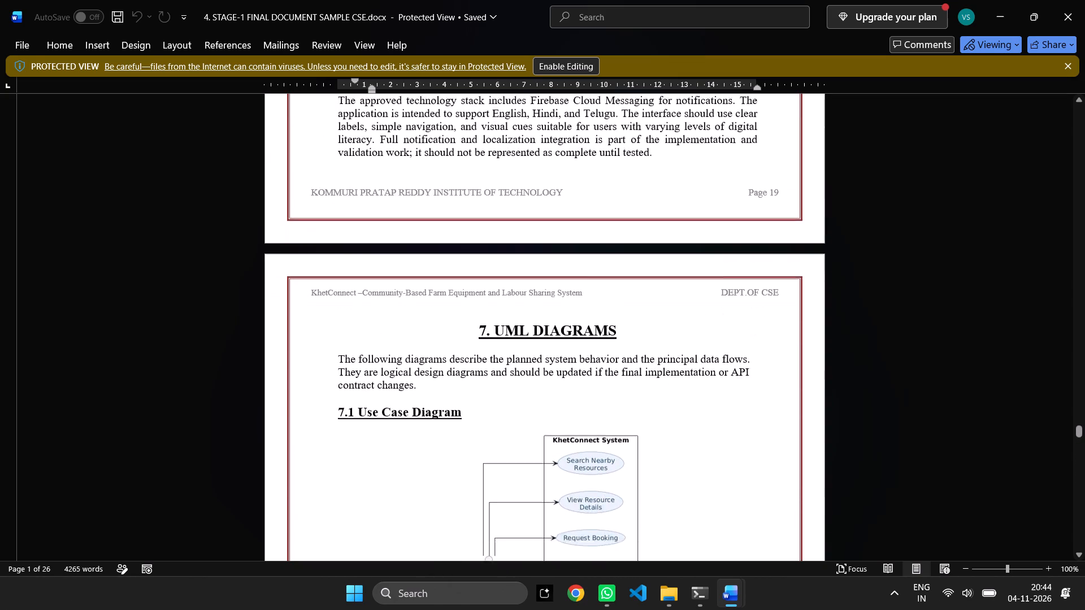
scroll(637, 346, "down", 2)
In the abstract document's index, set the page number of section 7, UML DIAGRAMS, DFDs, to 20.
key("alt+Tab")
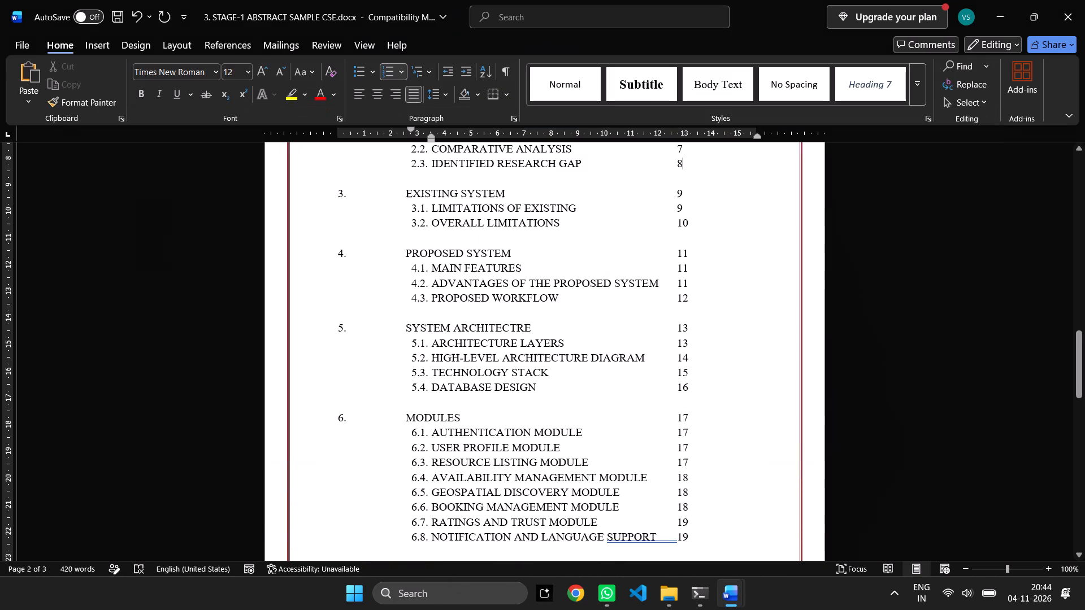
scroll(685, 453, "down", 1)
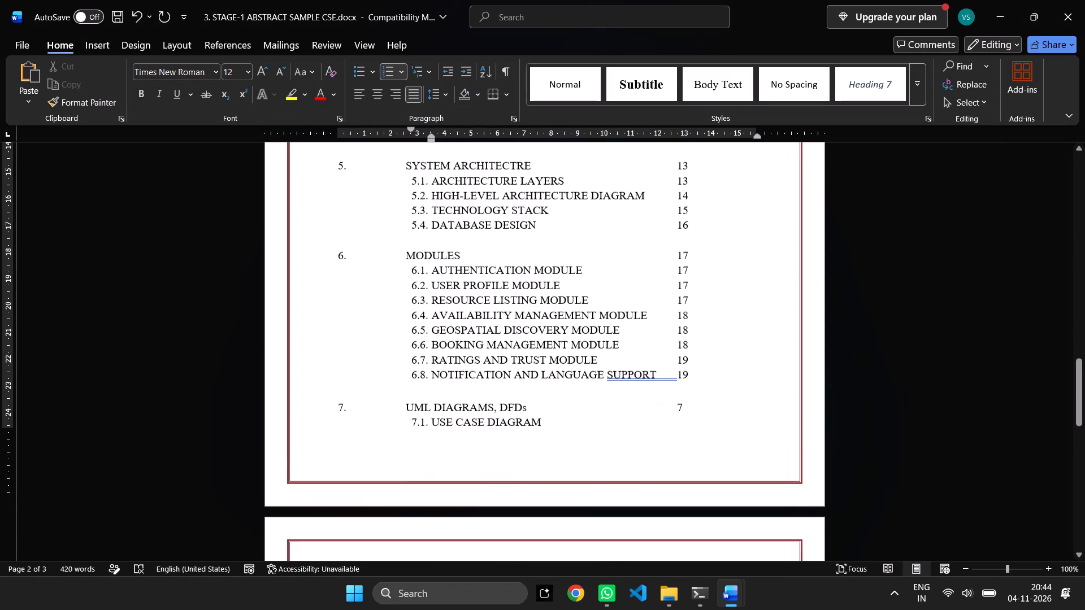
left_click(685, 399)
key("BackSpace")
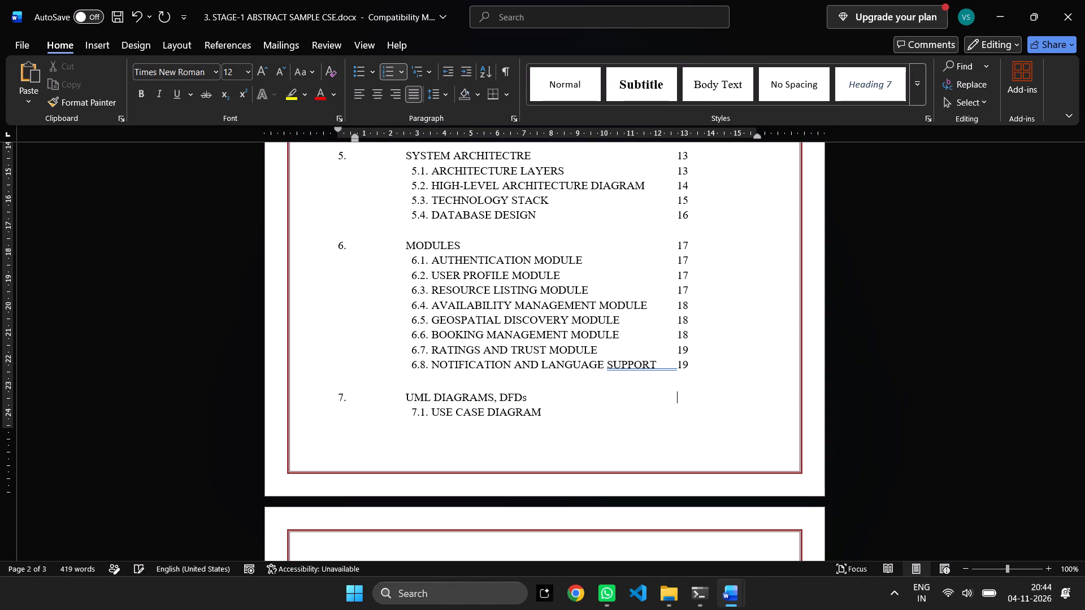
type("20")
In the abstract document's index, tab the 7.1 USE CASE DIAGRAM entry across towards the page-number column.
key("Down")
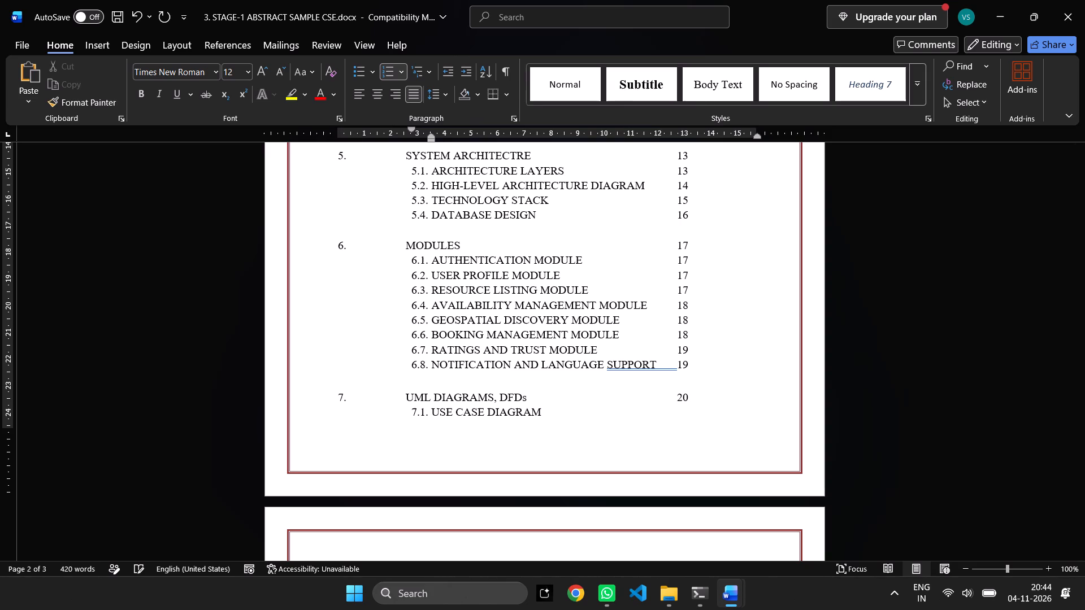
key("Tab")
key("Tab")
key("Tab")
key("Tab")
key("Tab")
Examine the final document from the 7.1 Use Case Diagram through the references to find the pages of the remaining headings.
key("alt+Tab")
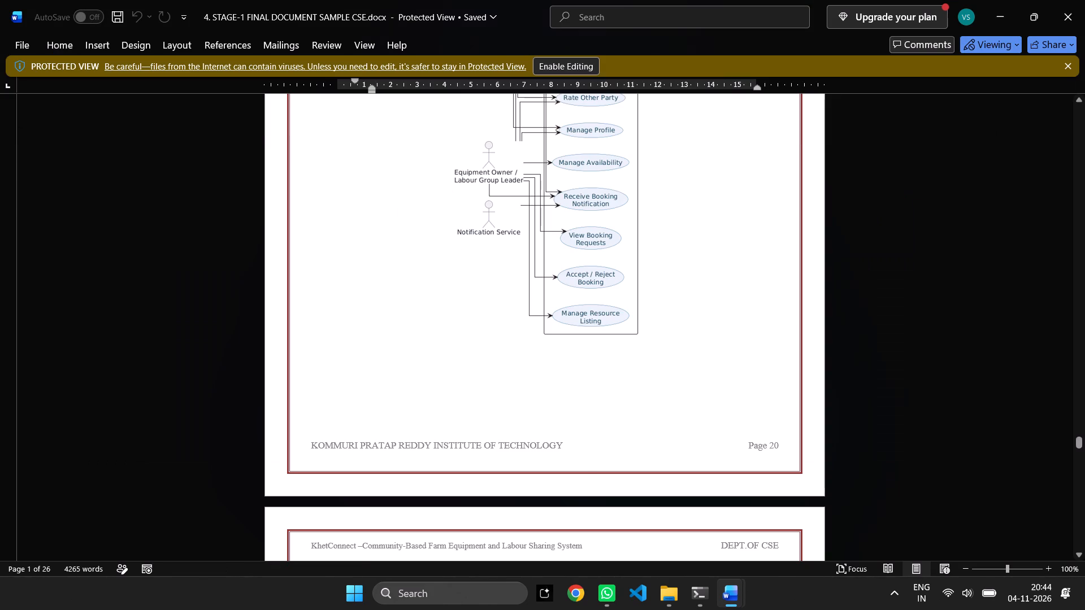
scroll(685, 399, "right", 1)
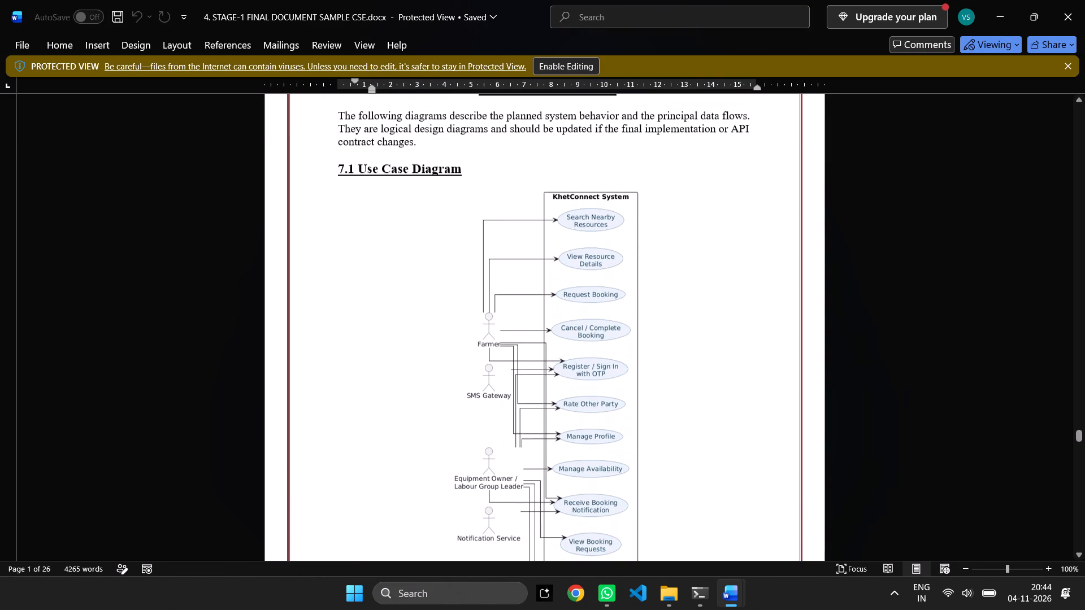
scroll(685, 399, "right", 1)
scroll(685, 399, "down", 2)
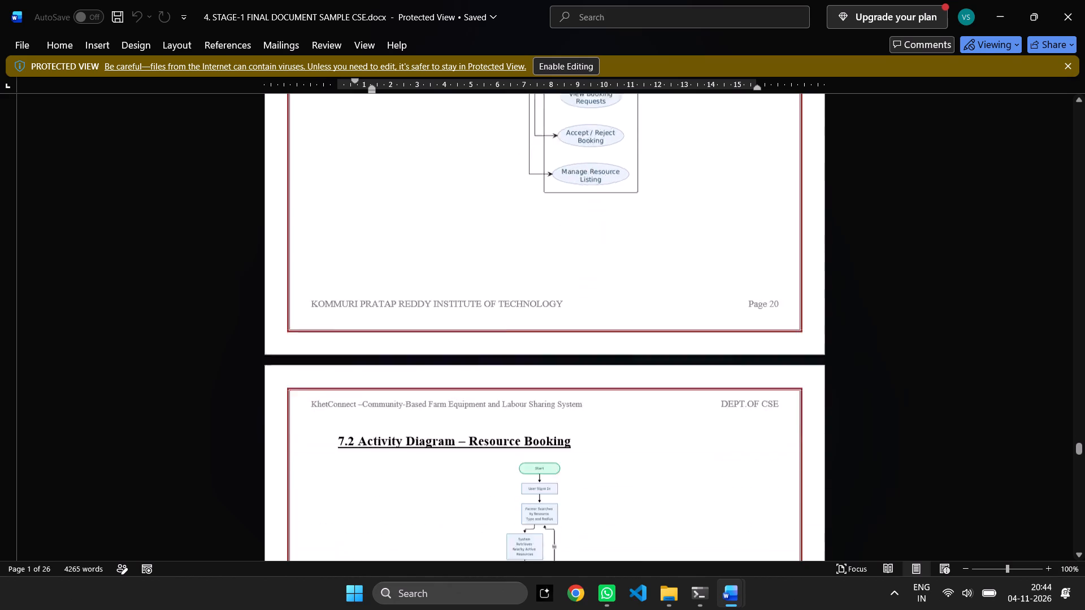
scroll(685, 399, "down", 4)
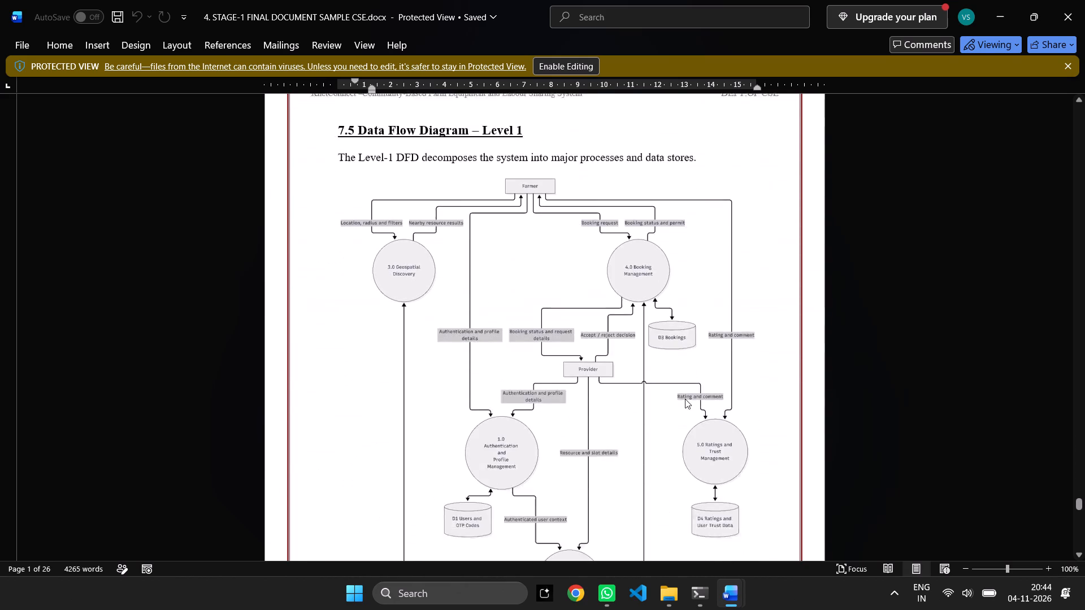
scroll(685, 399, "down", 7)
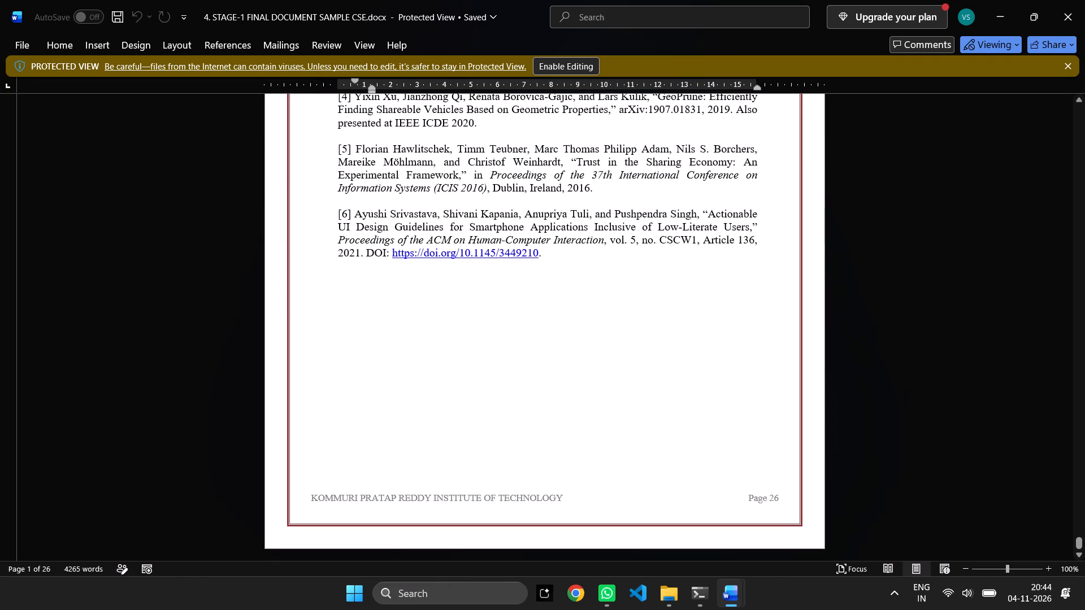
Enable editing for 4. STAGE-1 FINAL DOCUMENT SAMPLE CSE.docx, save it and minimize its window.
left_click(583, 65)
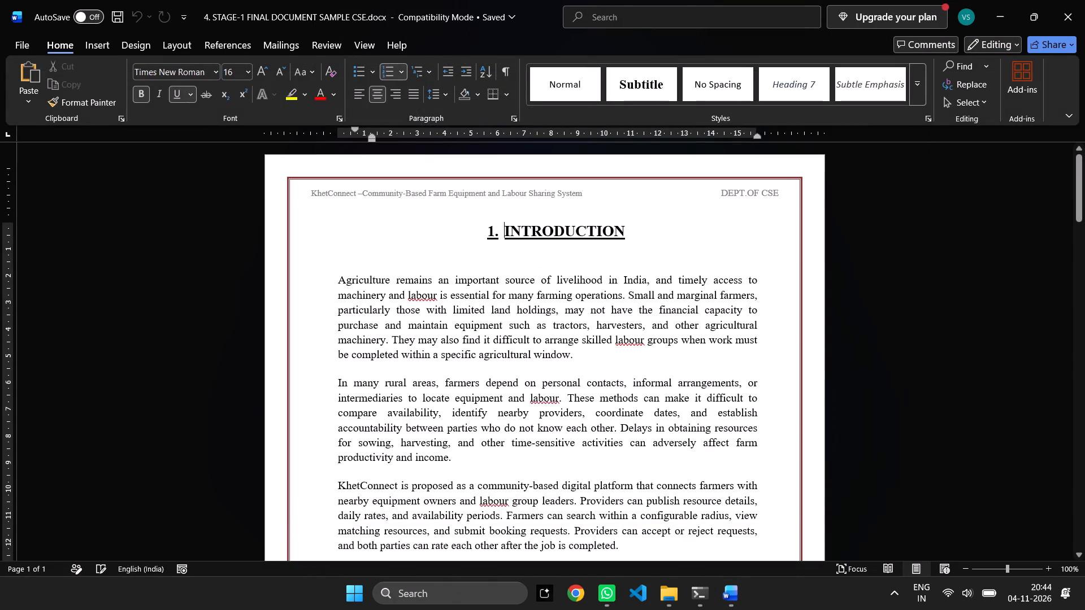
left_click(939, 267)
key("ctrl+s")
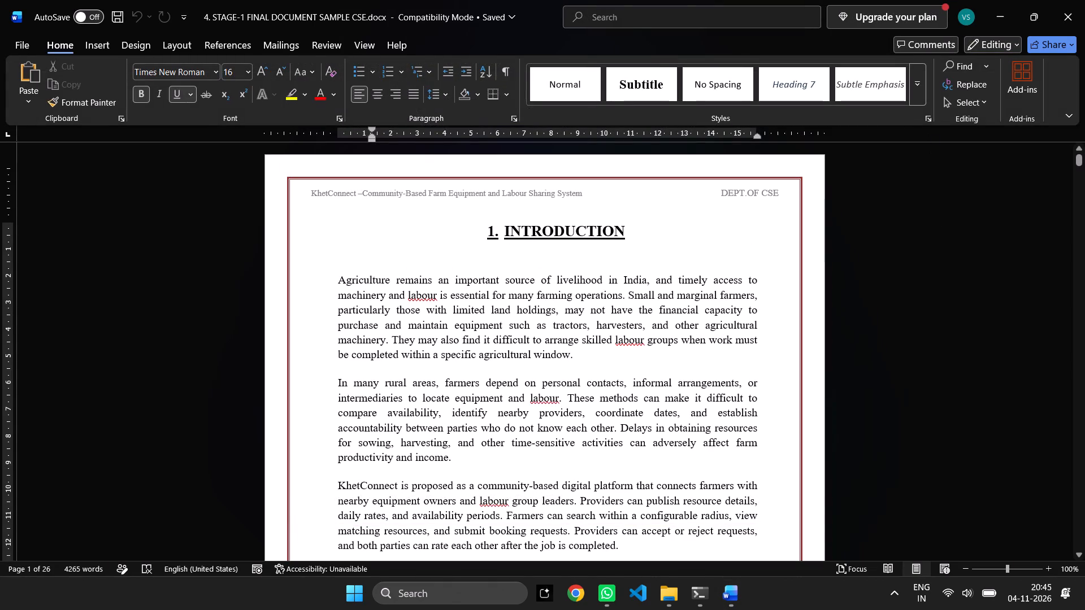
left_click(1010, 2)
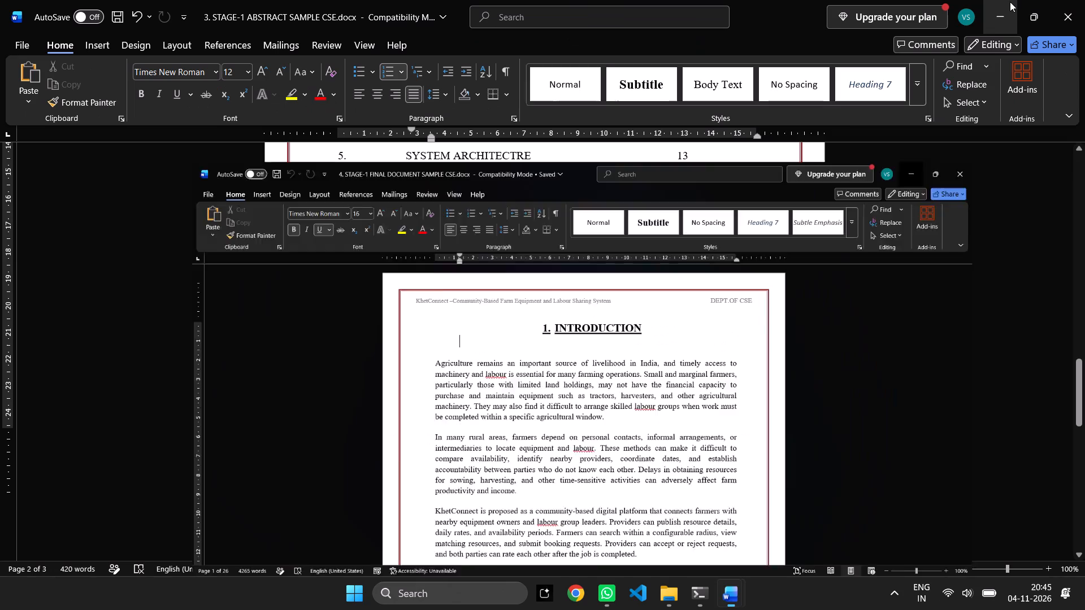
Save the abstract document 3. STAGE-1 ABSTRACT SAMPLE CSE.docx and close it after viewing the end of the index.
left_click(1006, 275)
key("ctrl+s")
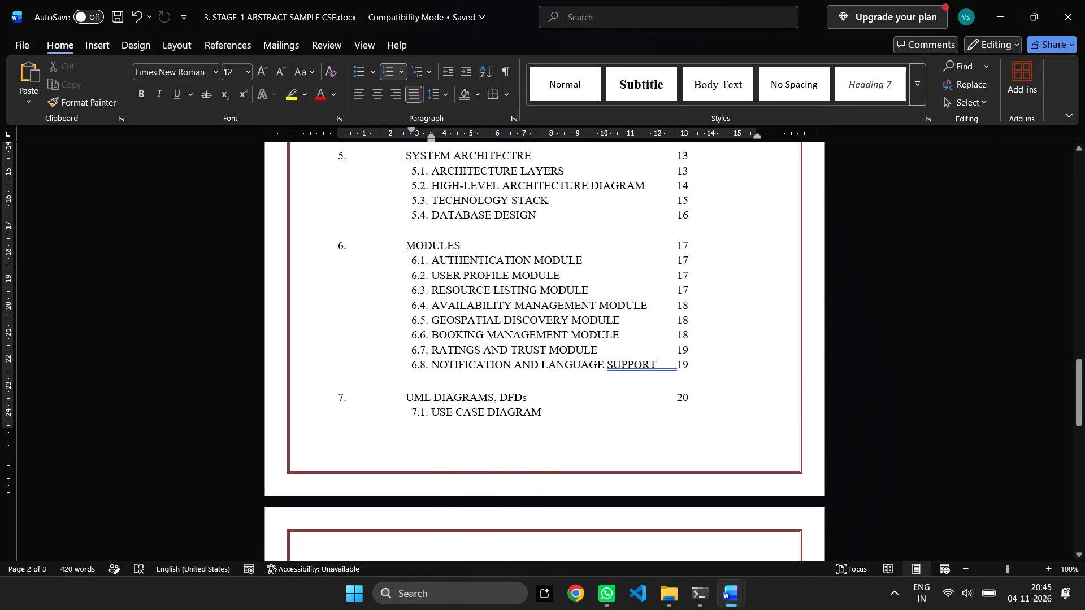
scroll(740, 465, "down", 1)
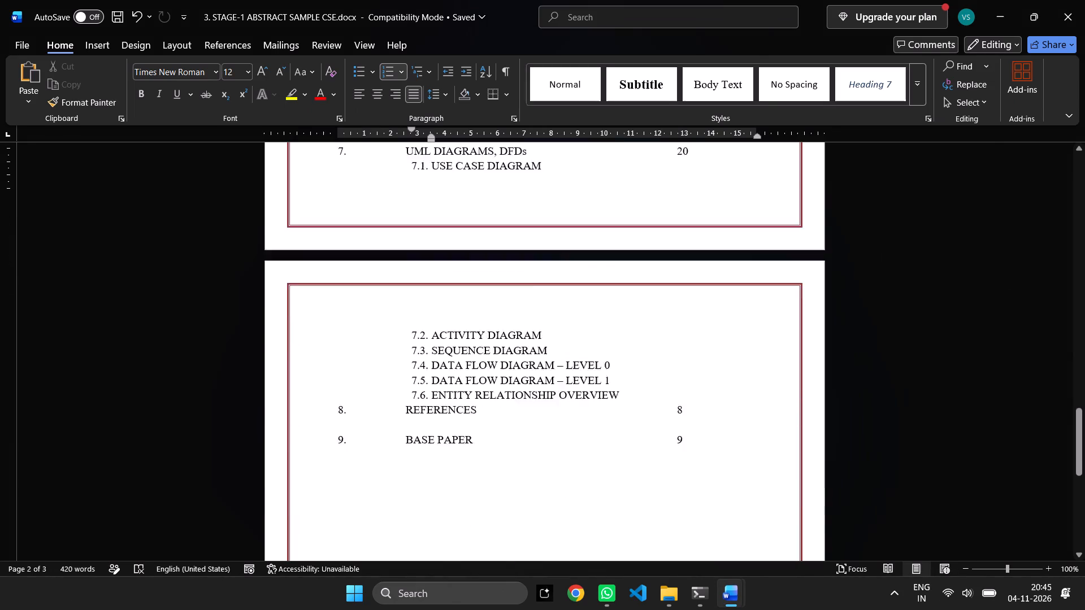
scroll(740, 465, "down", 1)
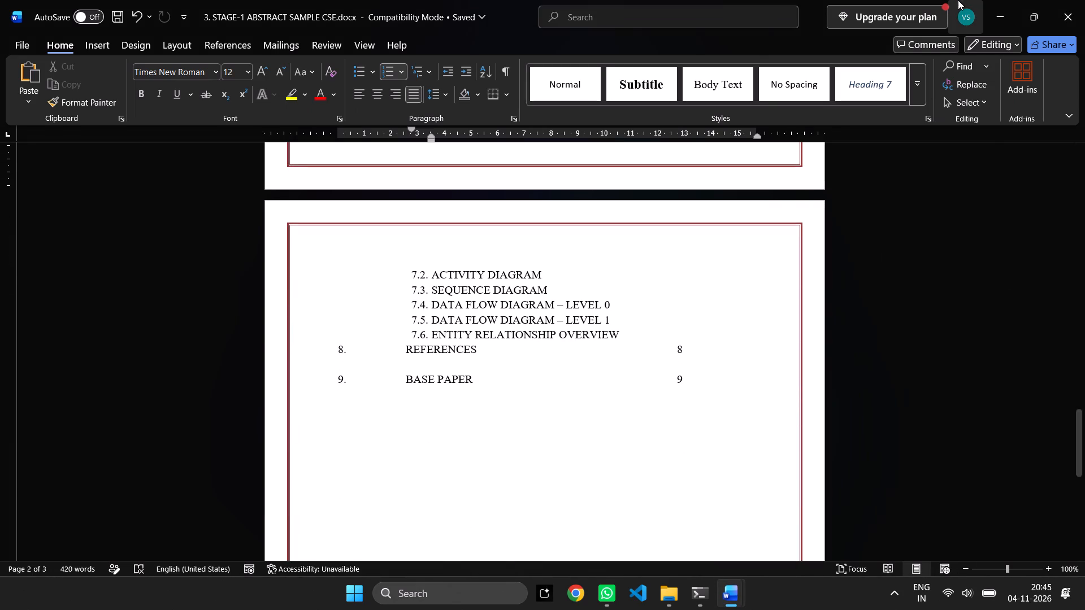
left_click(1084, 2)
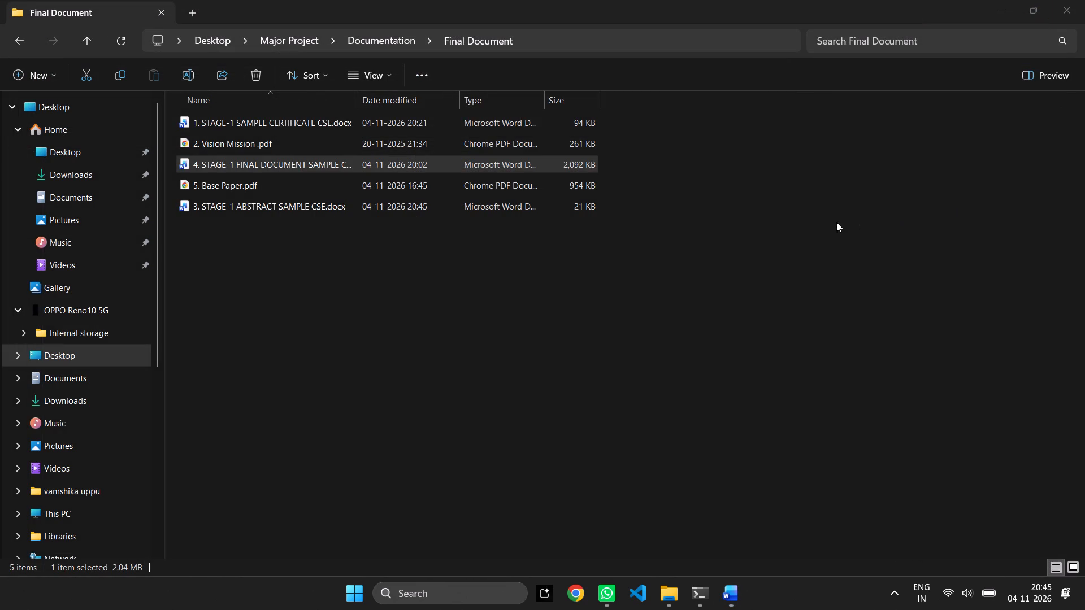
Refresh the Final Document folder's file list in File Explorer.
left_click(658, 259)
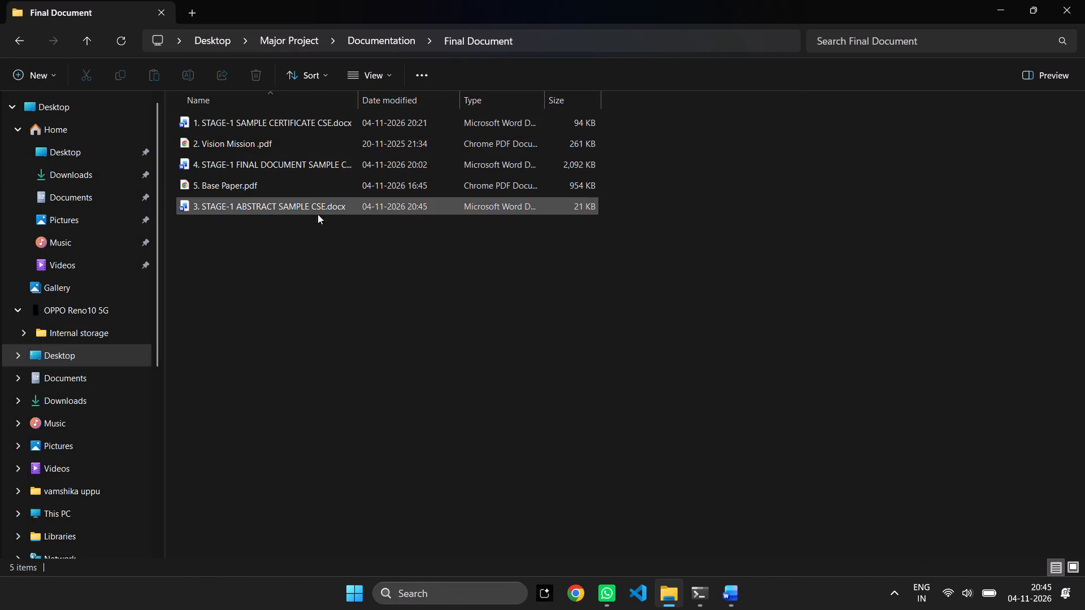
right_click(303, 300)
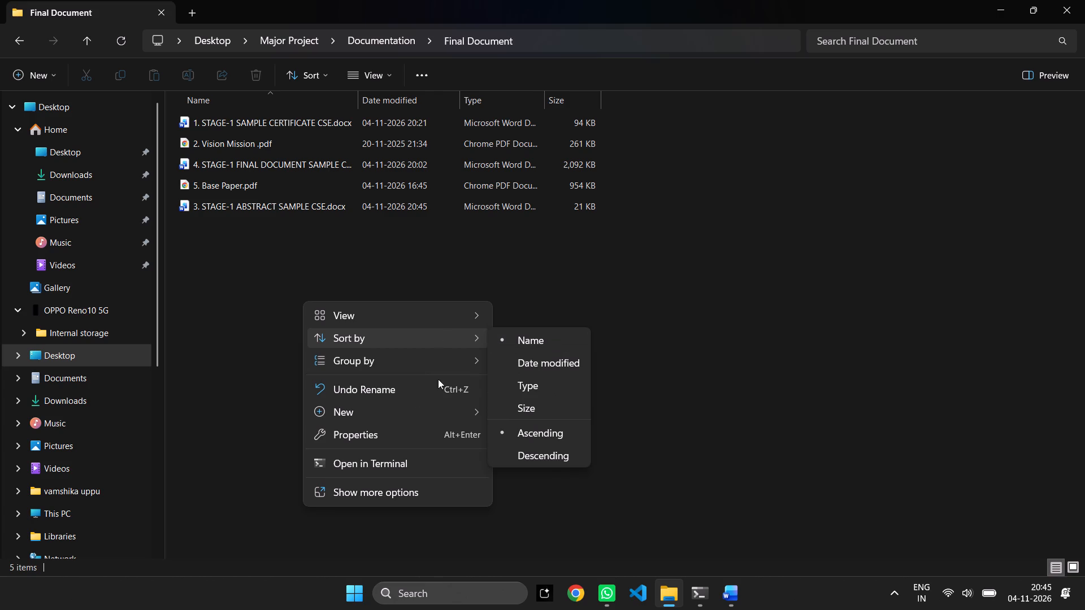
left_click(406, 486)
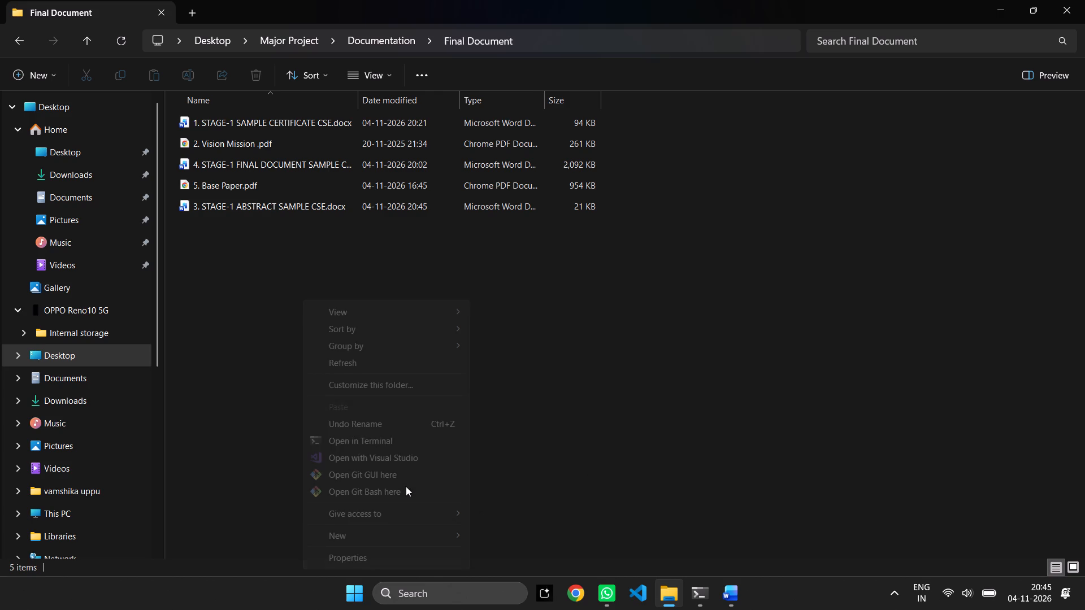
left_click(383, 363)
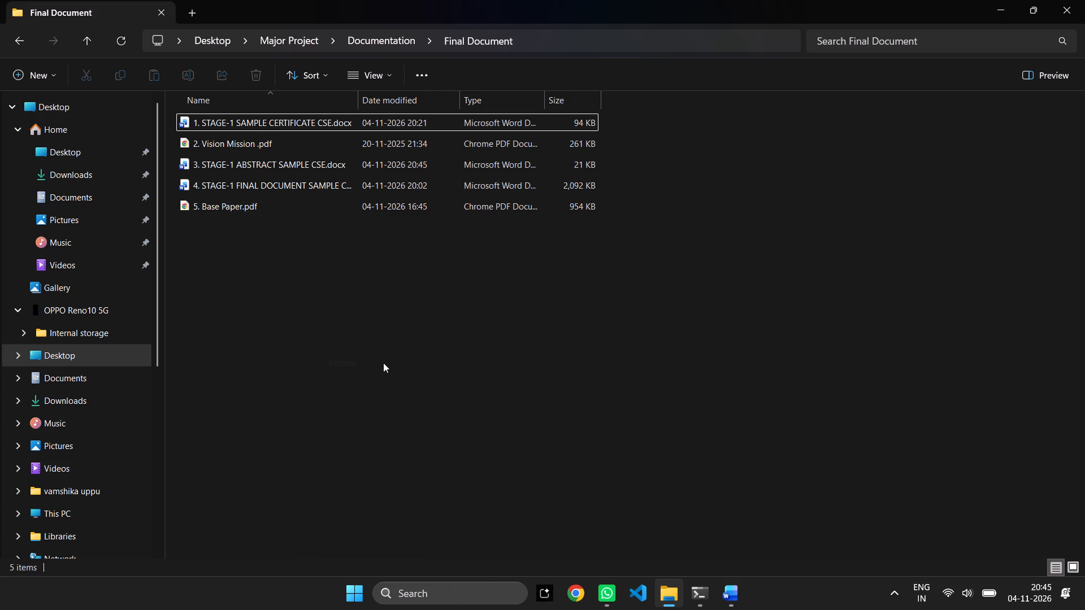
left_click(383, 363)
Rename 1. STAGE-1 SAMPLE CERTIFICATE CSE.docx as 1. STAGE-1 CERTIFICATE CSE.docx.
left_click(277, 122)
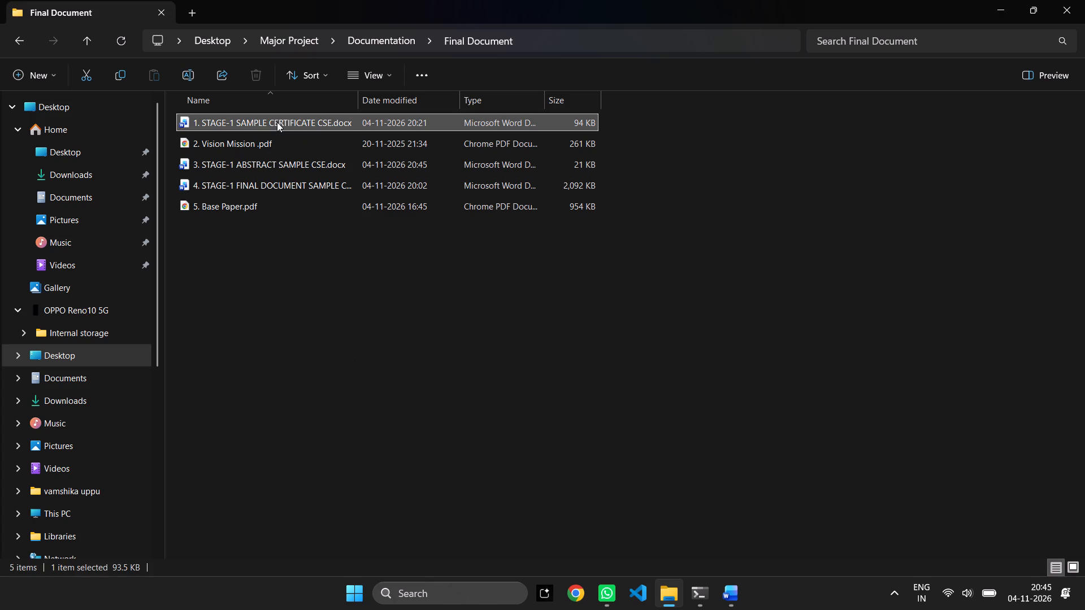
key("F2")
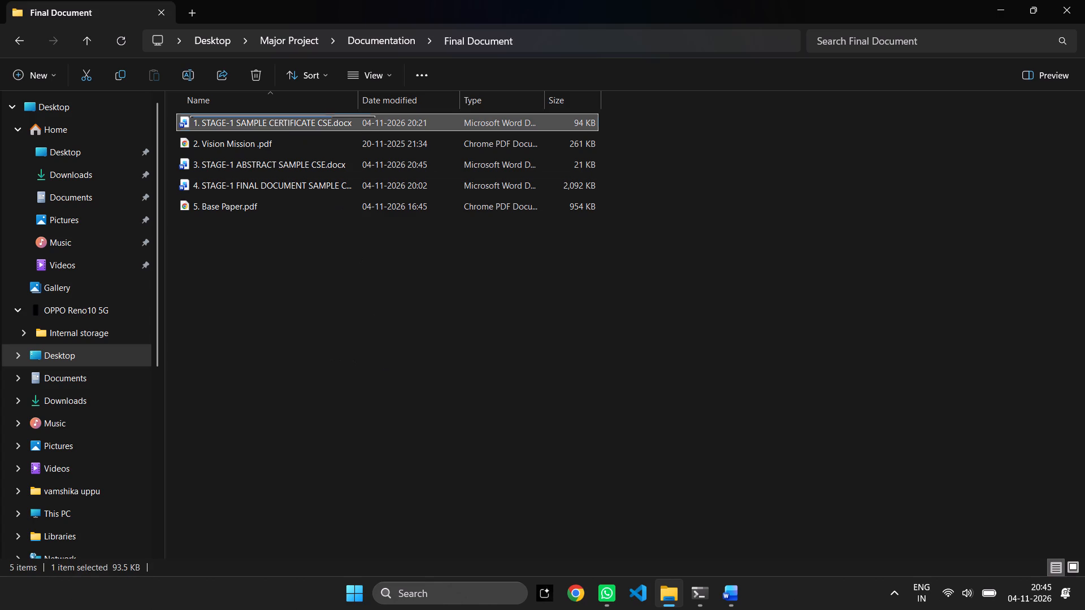
key("Left")
key("Right")
key("Left")
key("Right")
key("Right")
key("Right")
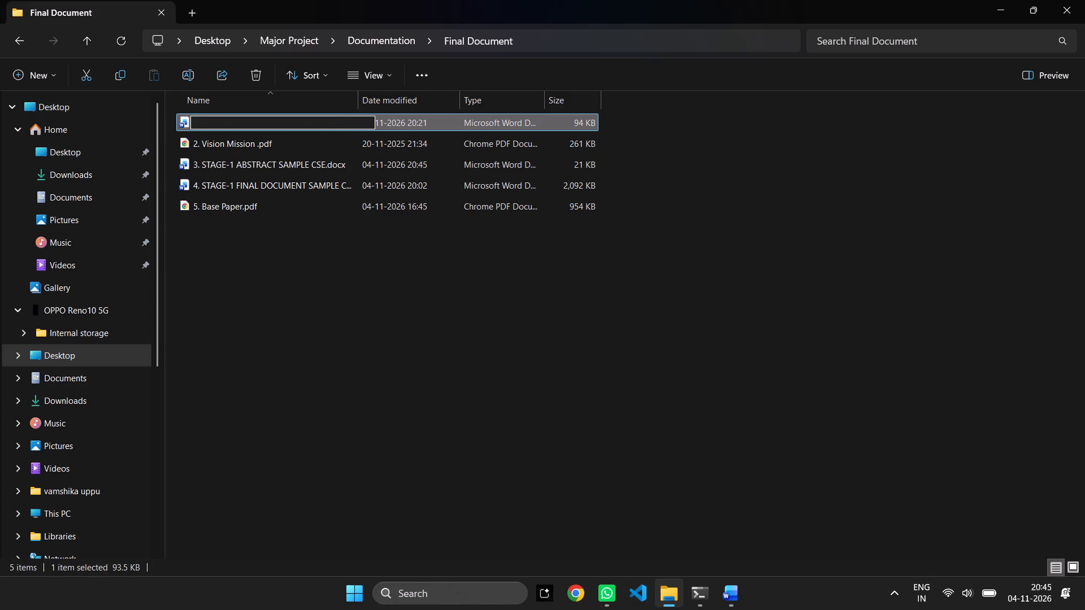
key("Right")
key("Right")
key("Right")
key("Right")
key("Right")
key("Right")
key("Right")
key("Right")
key("Delete")
key("Delete")
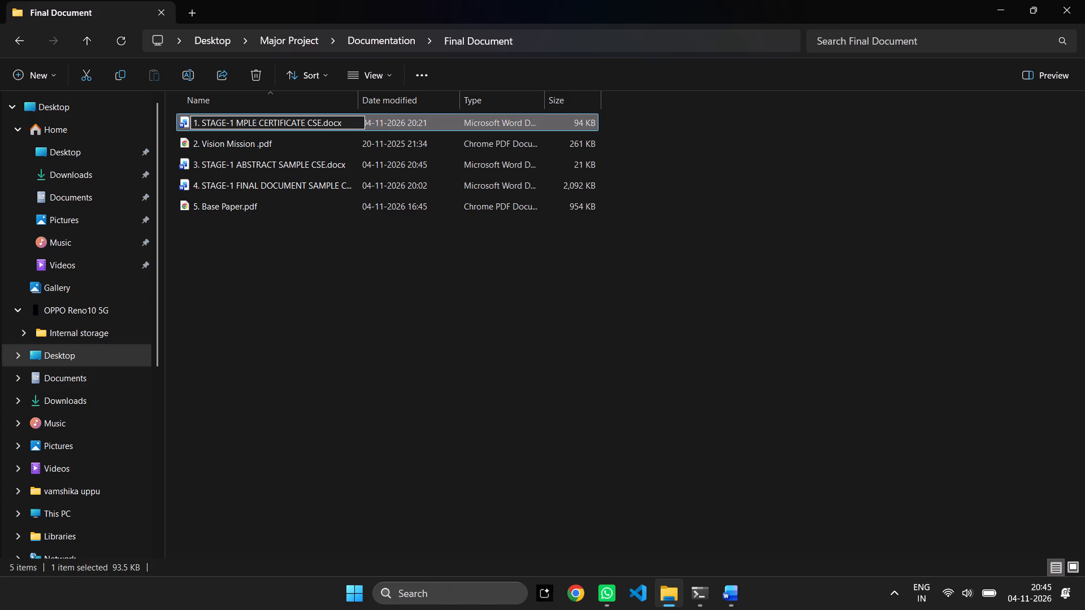
key("Delete")
key("Delete")
key("Delete")
key("Delete")
key("Delete")
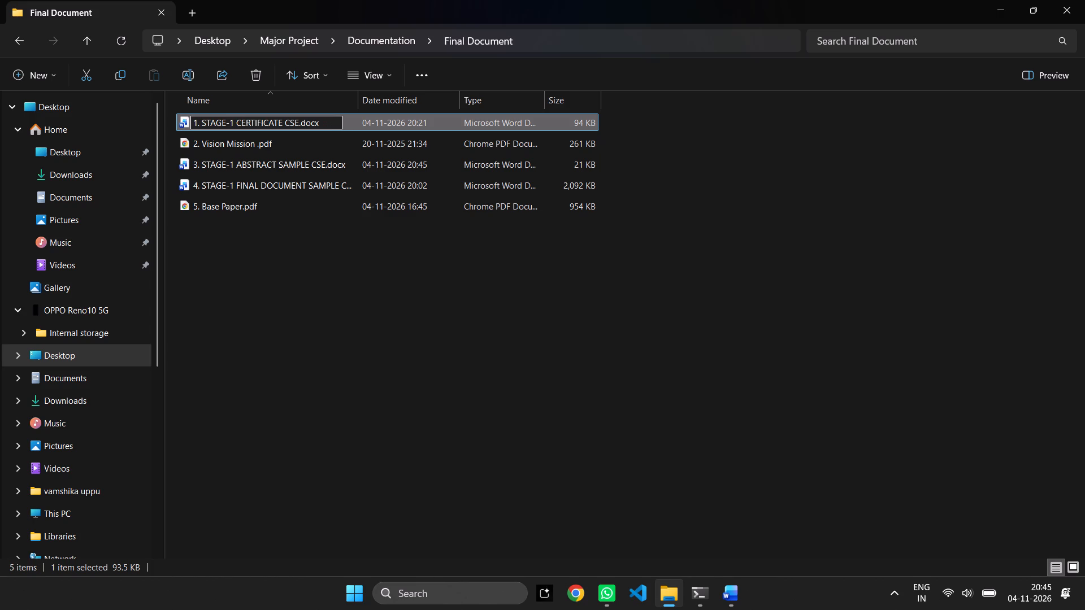
key("Return")
Rename 3. STAGE-1 ABSTRACT SAMPLE CSE.docx as 3. STAGE-1 ABSTRACT CSE.docx.
key("Down")
key("Down")
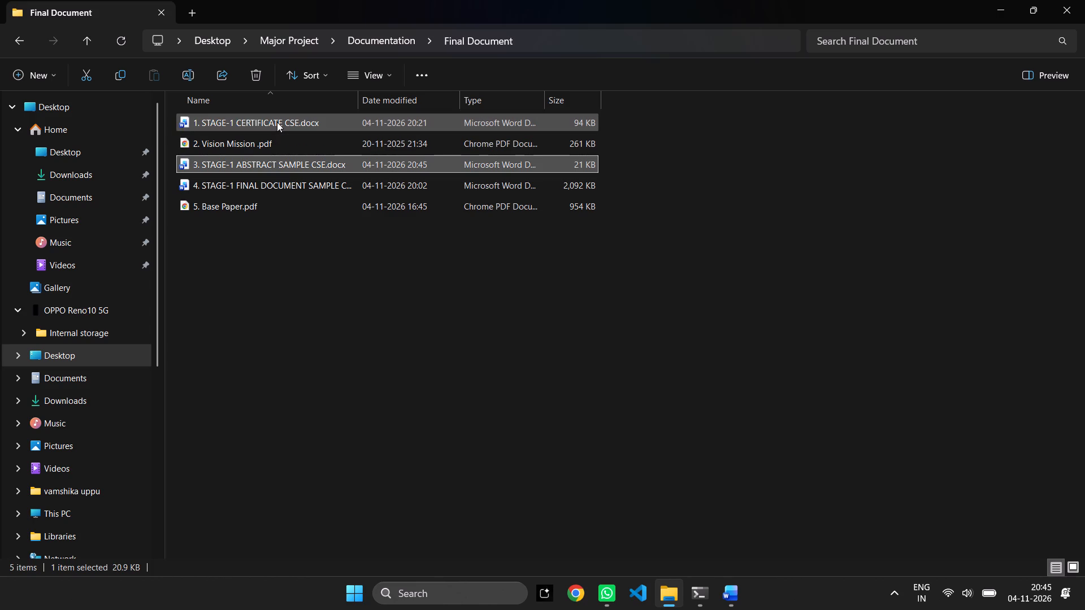
key("F2")
key("Left")
key("Right")
key("Right")
key("Right")
key("Right")
key("Right")
key("Right")
key("Right")
key("Right")
key("Right")
key("Right")
key("Right")
key("Right")
key("Right")
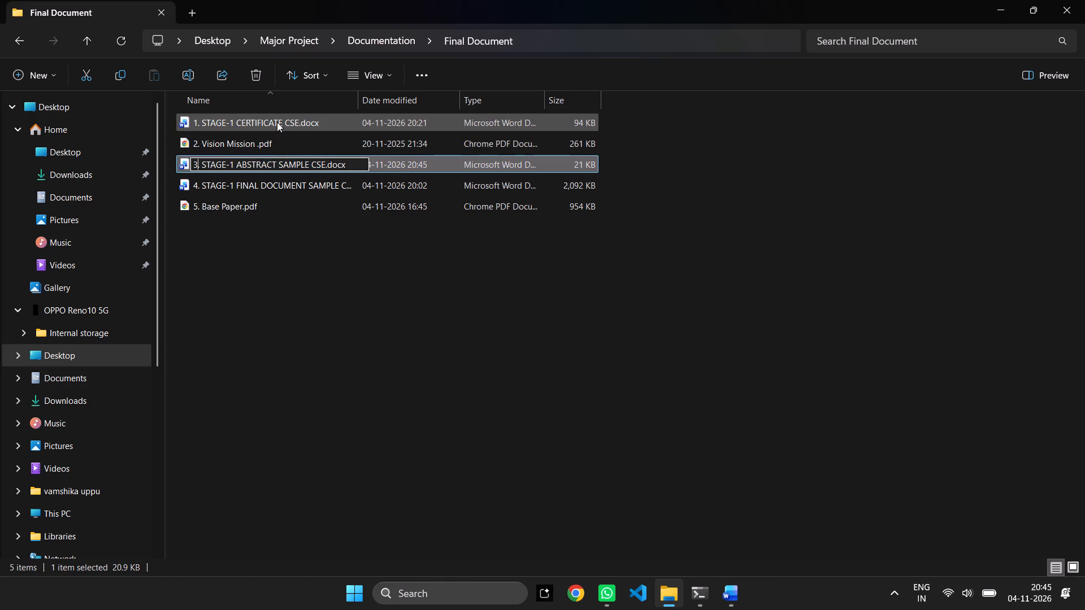
key("Left")
key("Left")
key("Right")
key("Right")
key("Right")
key("Right")
key("Right")
key("Right")
key("Right")
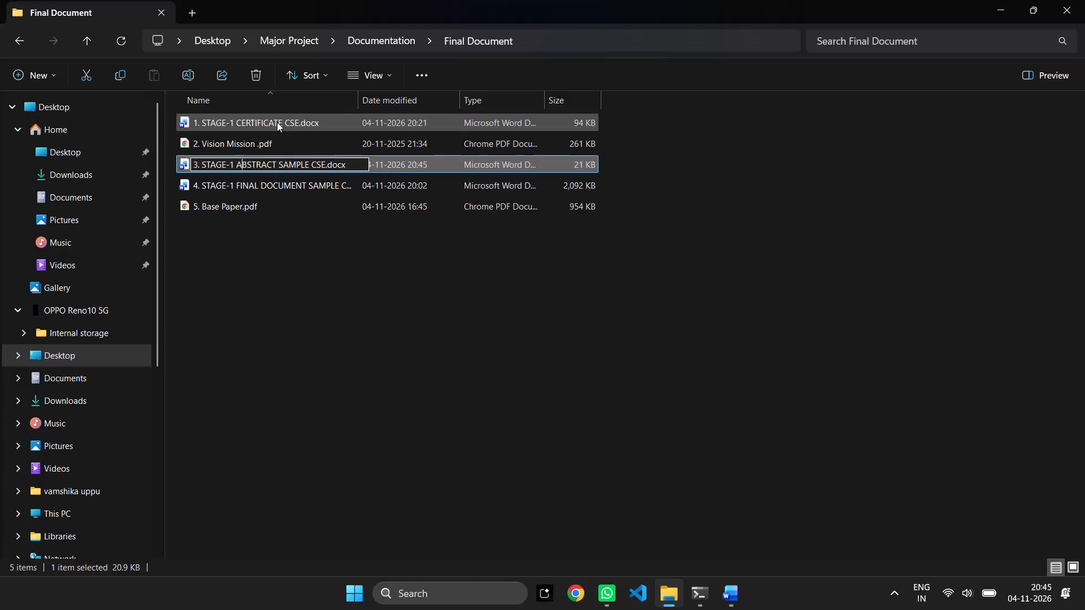
key("Right")
key("Right")
key("Delete")
key("Delete")
key("Delete")
key("Delete")
key("Delete")
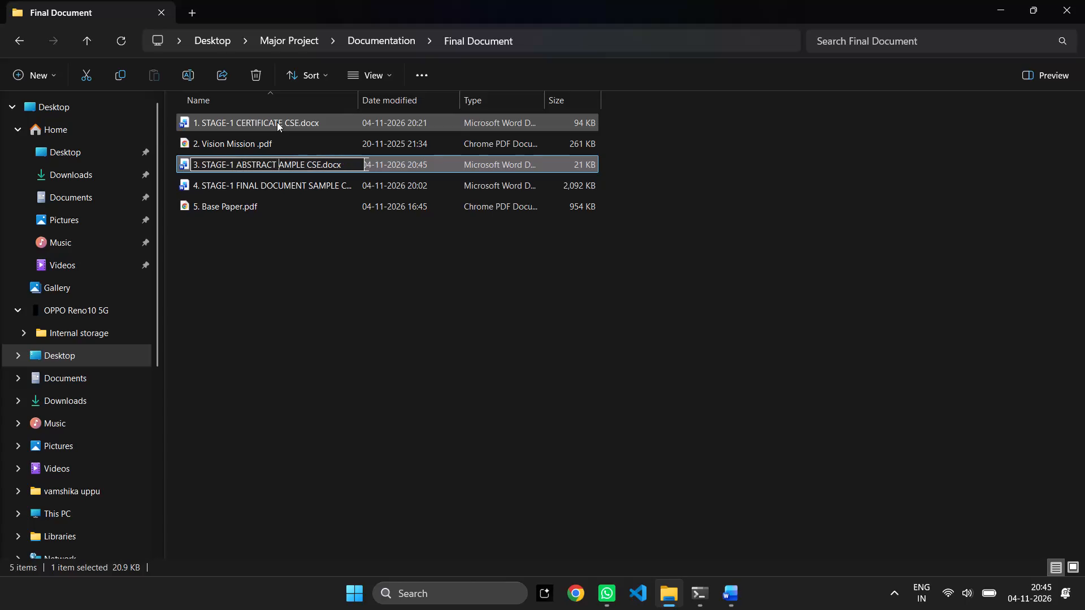
key("Delete")
key("Delete")
key("Return")
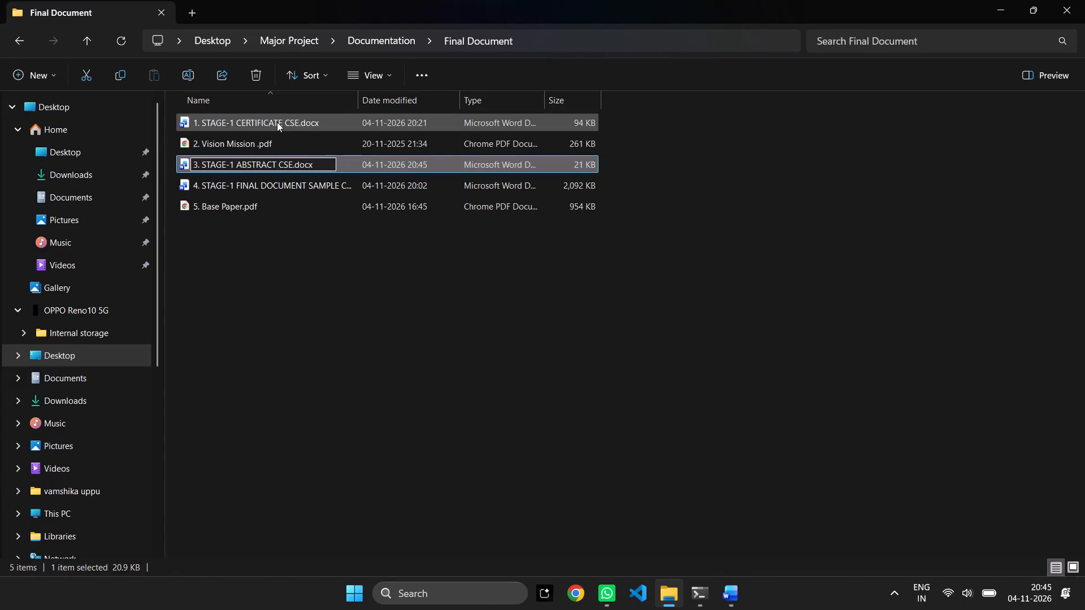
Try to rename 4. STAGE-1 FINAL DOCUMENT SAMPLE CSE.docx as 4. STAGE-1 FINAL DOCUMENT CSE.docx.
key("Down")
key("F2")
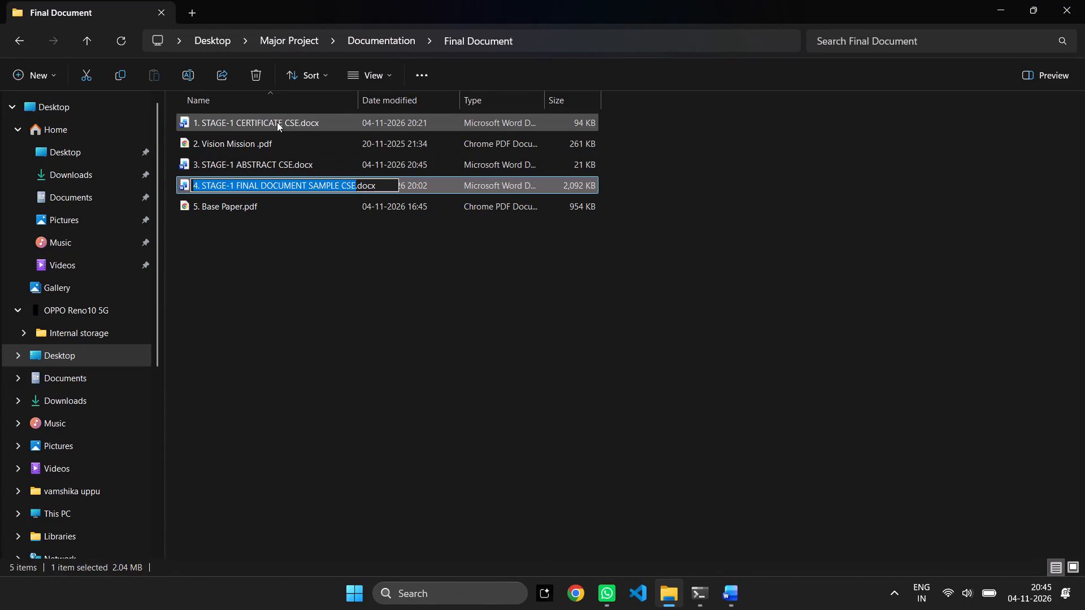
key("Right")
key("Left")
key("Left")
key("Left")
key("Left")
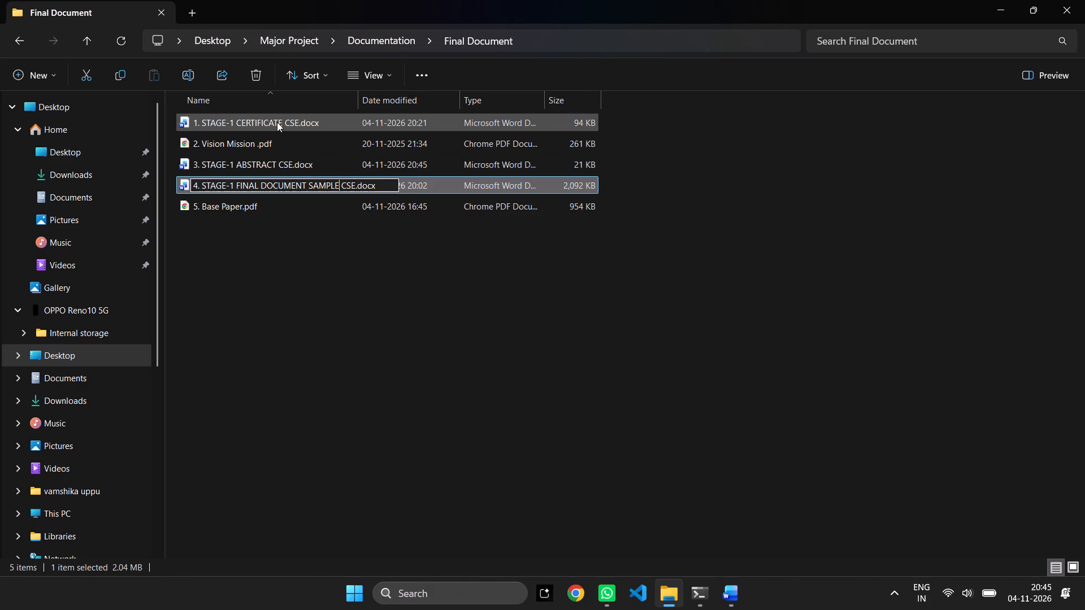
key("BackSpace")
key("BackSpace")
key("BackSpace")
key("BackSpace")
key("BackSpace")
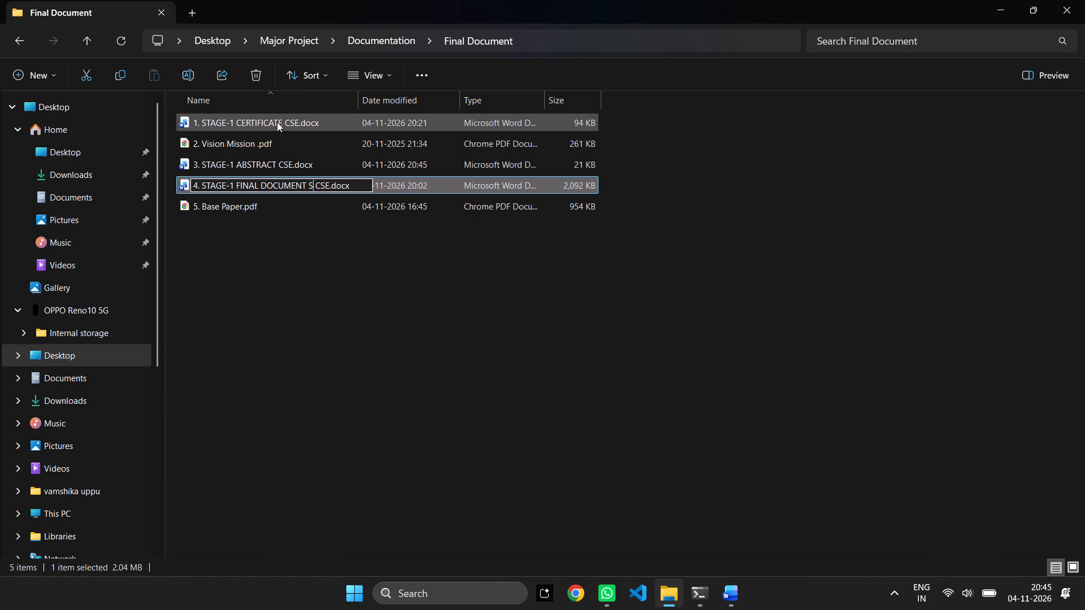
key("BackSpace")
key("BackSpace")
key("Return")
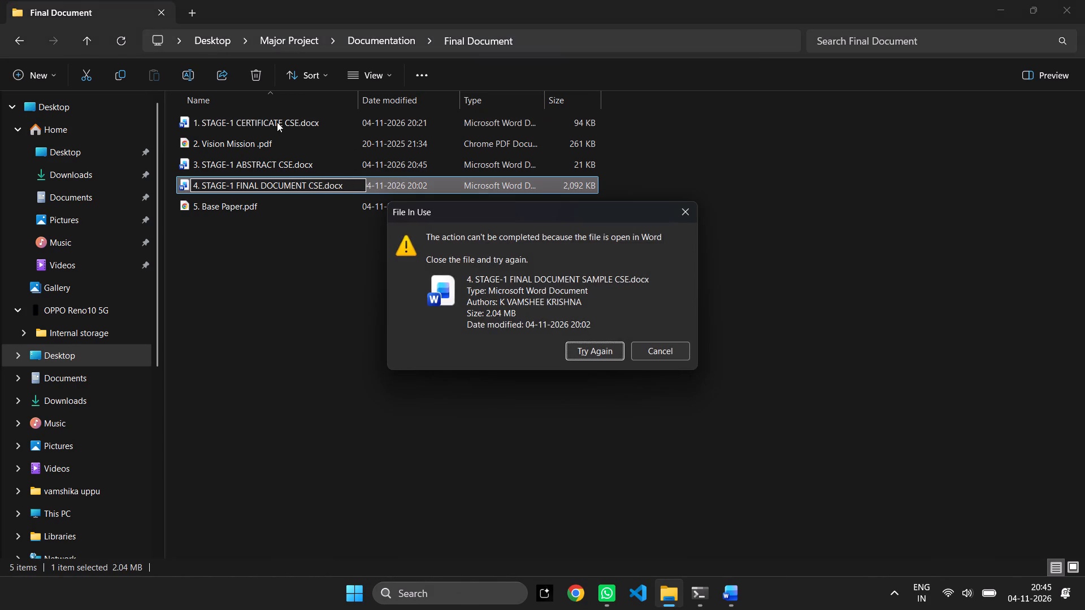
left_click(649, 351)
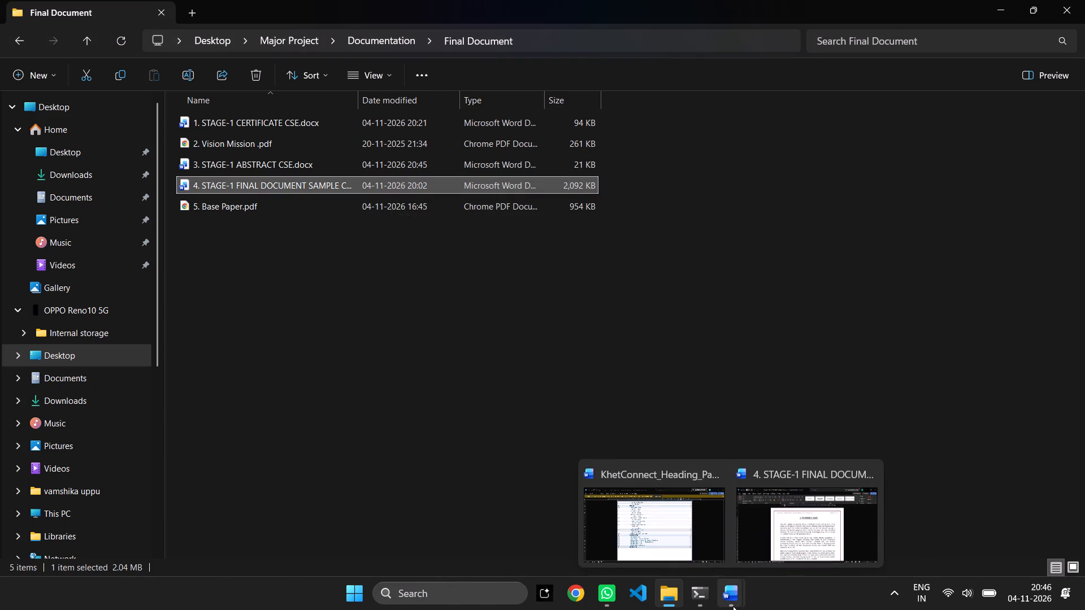
Close the open KhetConnect heading index document.
left_click(718, 469)
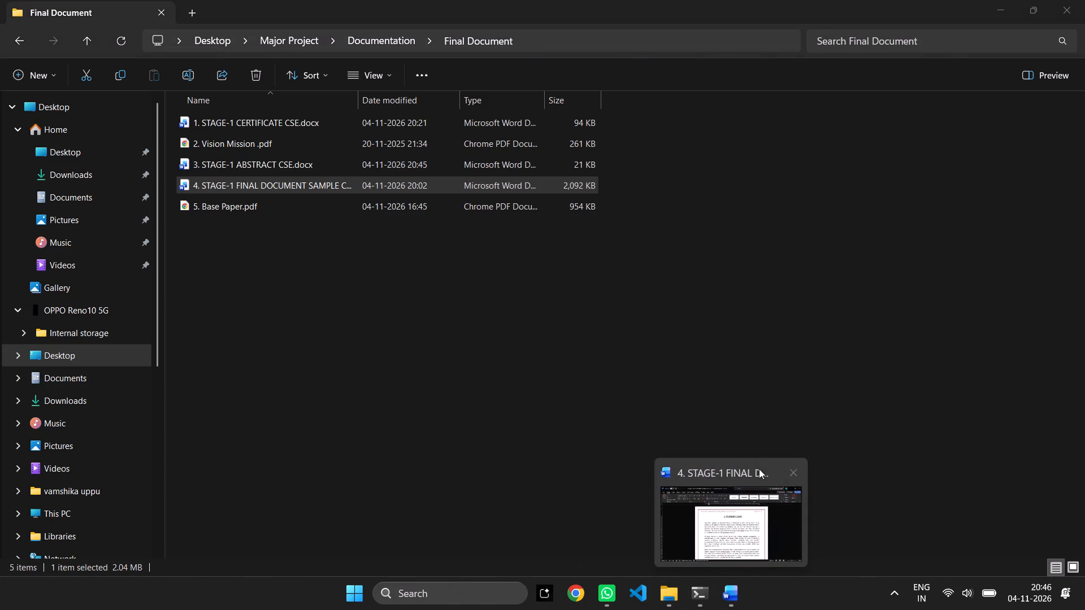
Save and close the open 4. STAGE-1 FINAL DOCUMENT SAMPLE CSE.docx.
left_click(750, 515)
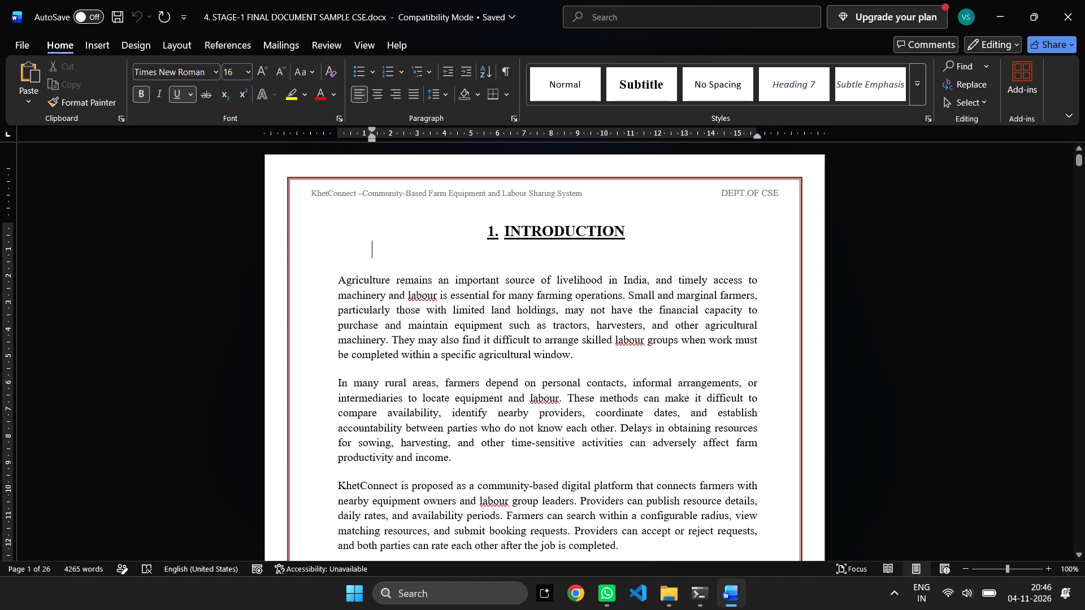
key("ctrl+s")
left_click(1084, 0)
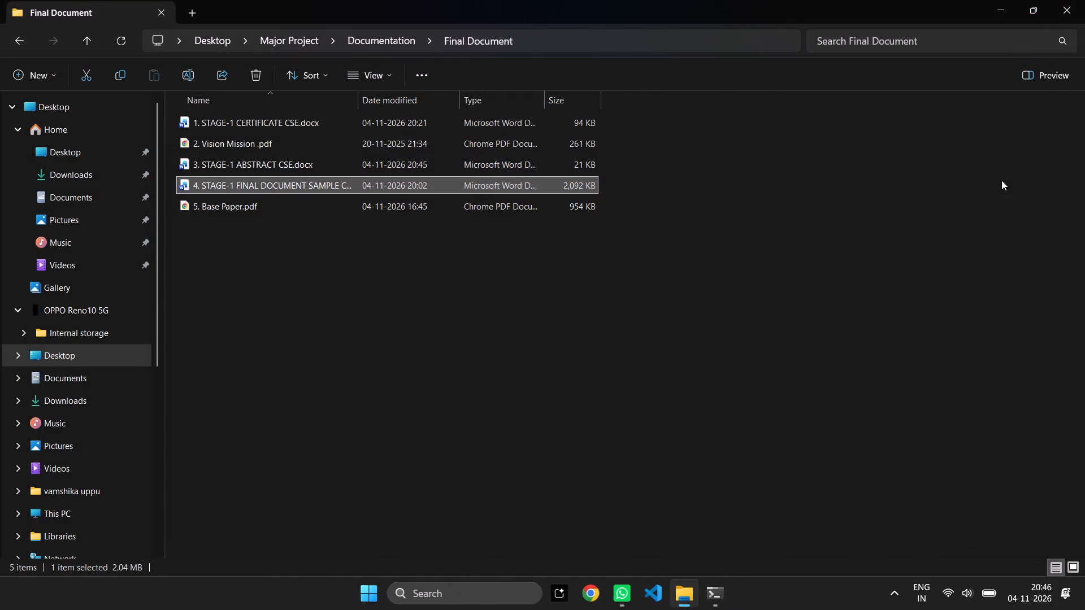
Rename 4. STAGE-1 FINAL DOCUMENT SAMPLE CSE.docx as 4. STAGE-1 FINAL DOCUMENT CSE.docx.
left_click(334, 180)
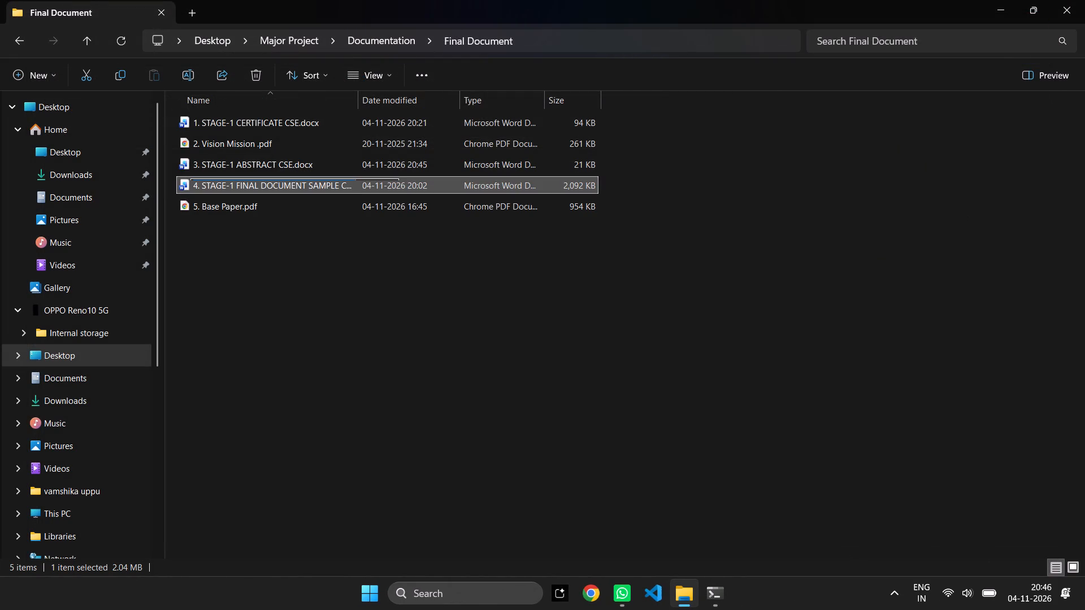
key("F2")
triple_click(329, 187)
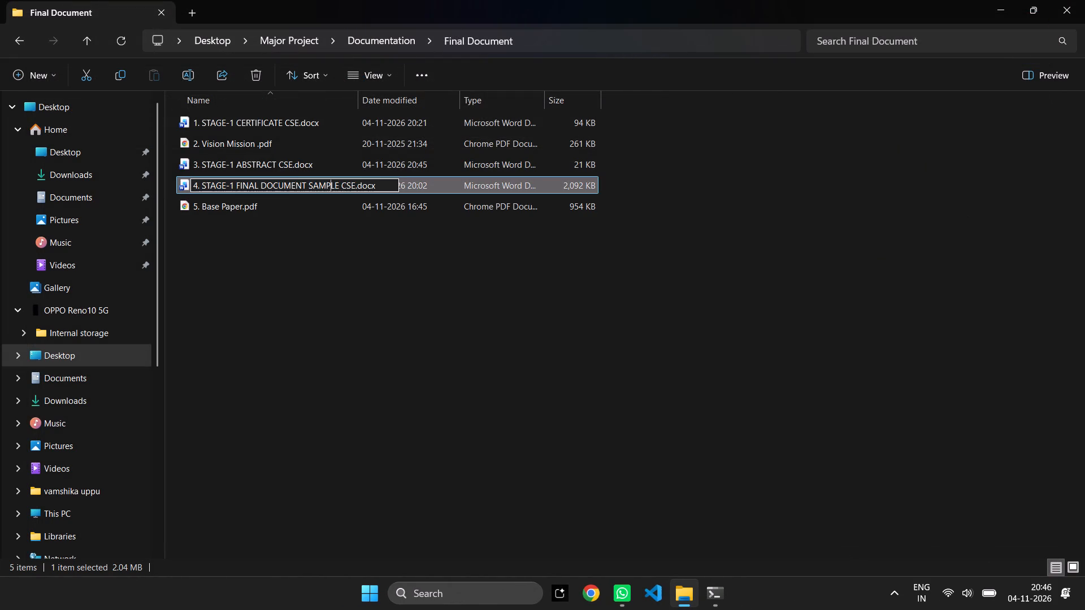
double_click(329, 187)
key("BackSpace")
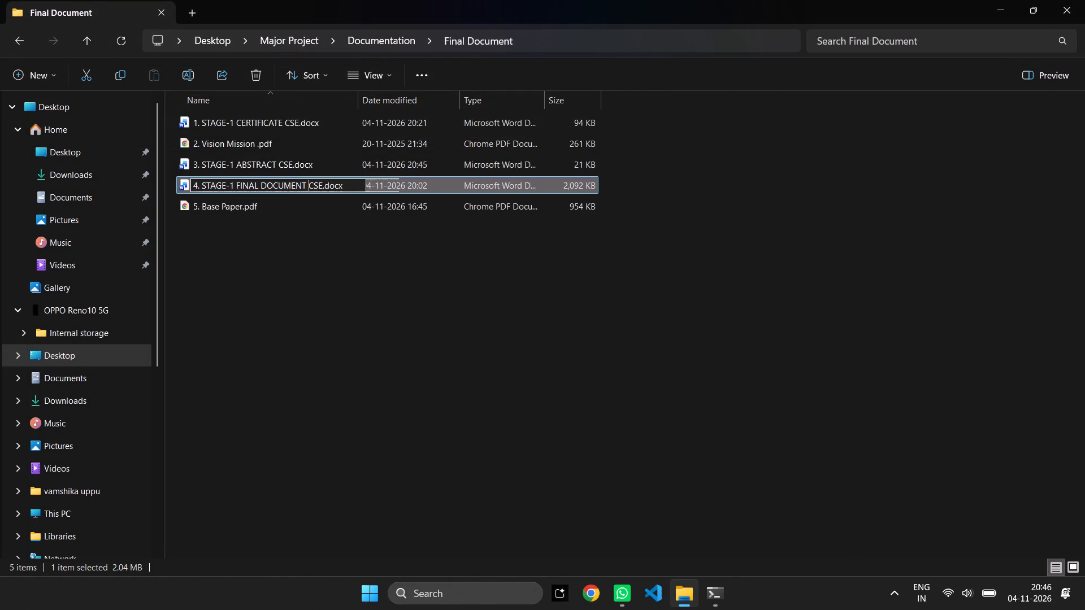
key("Return")
left_click(368, 284)
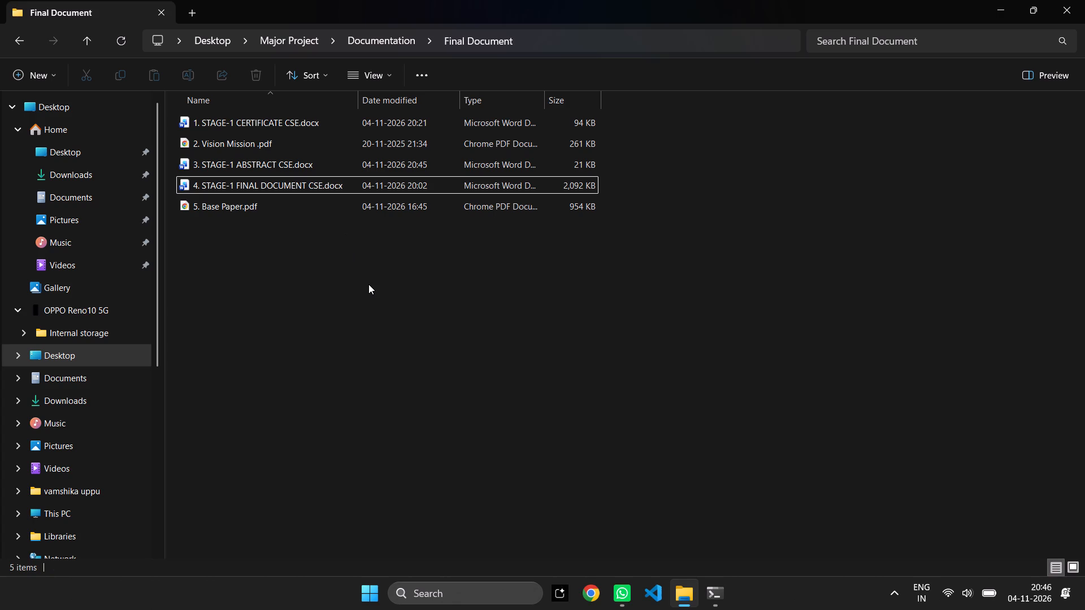
left_click(407, 336)
Open 4. STAGE-1 FINAL DOCUMENT CSE.docx, skim its first pages and minimize it.
double_click(301, 184)
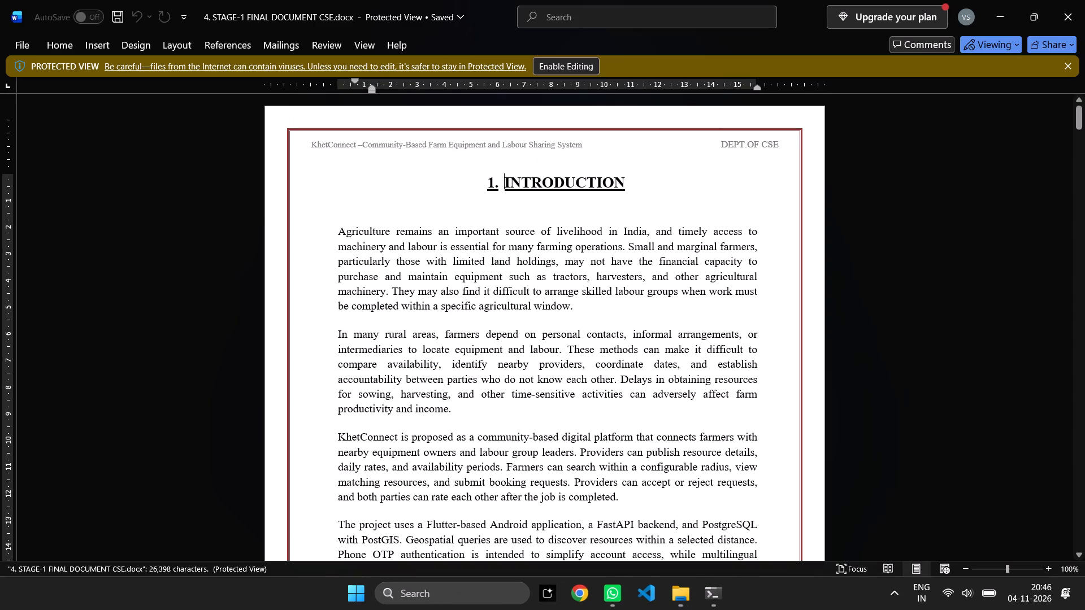
scroll(524, 393, "down", 3)
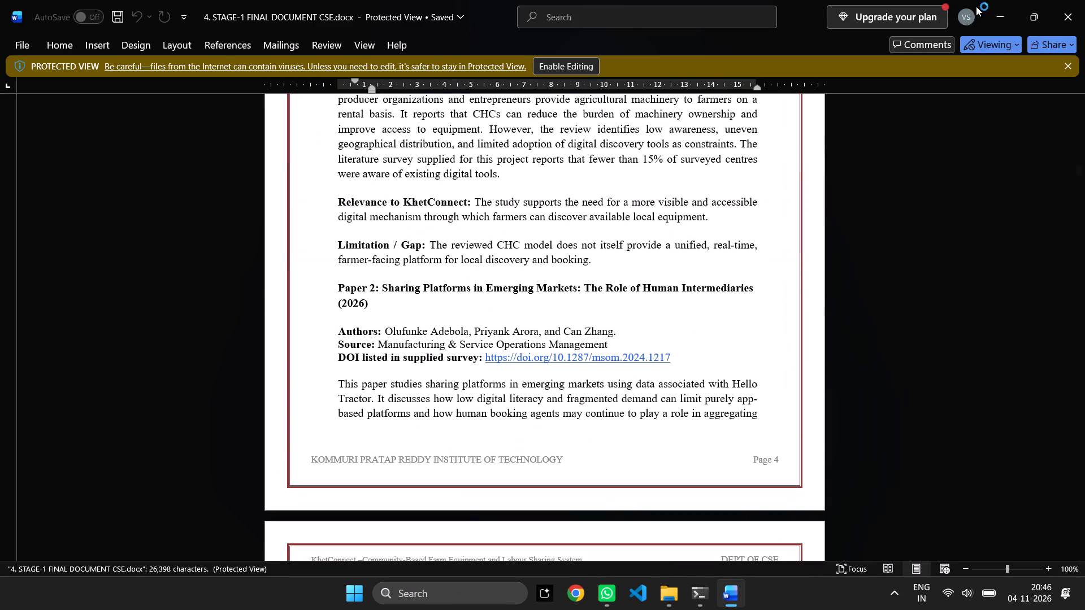
left_click(1002, 6)
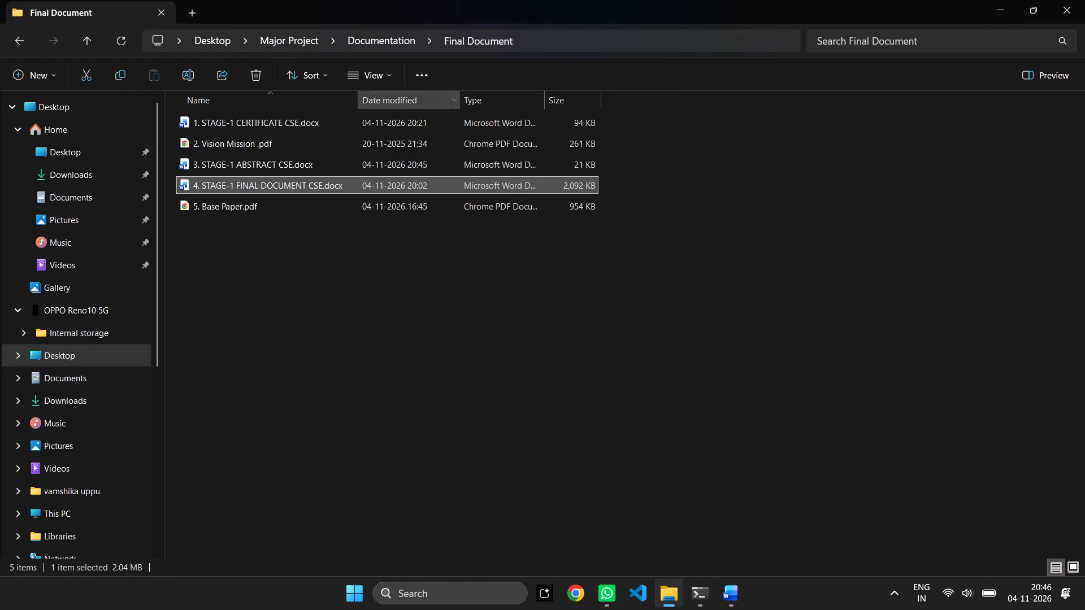
Open the C13. Confidential Government Order Storage Word report from the desktop's Mini Project > Project Files folder.
left_click(227, 38)
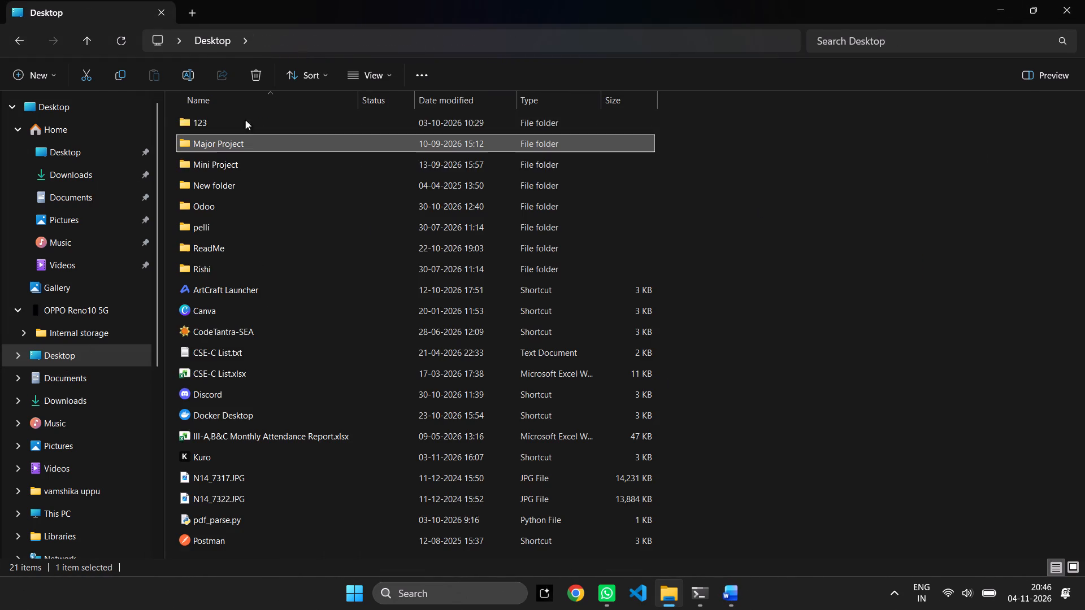
double_click(245, 165)
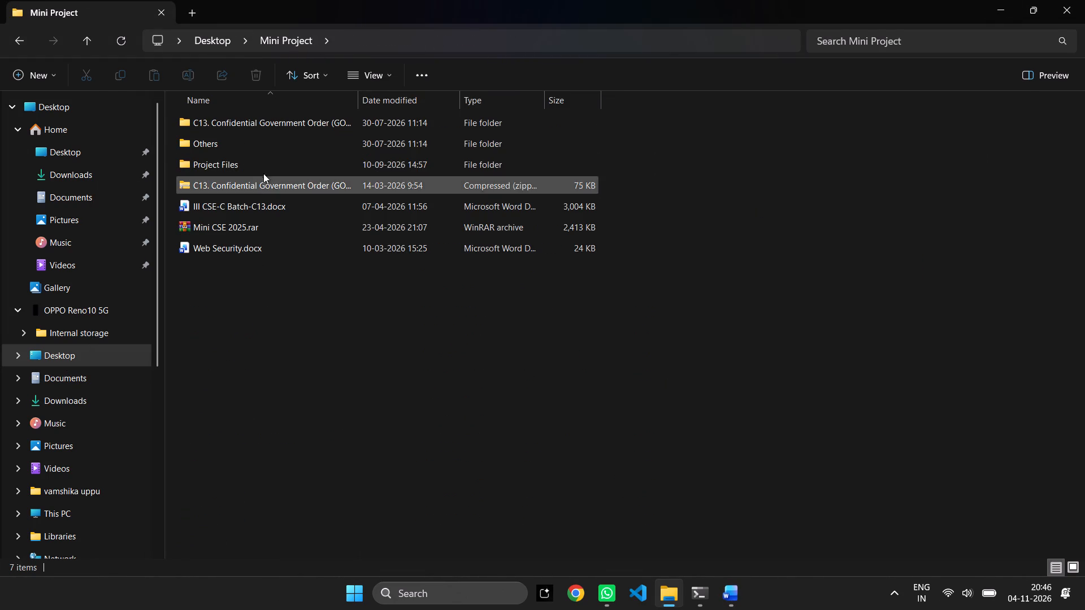
double_click(230, 159)
double_click(228, 130)
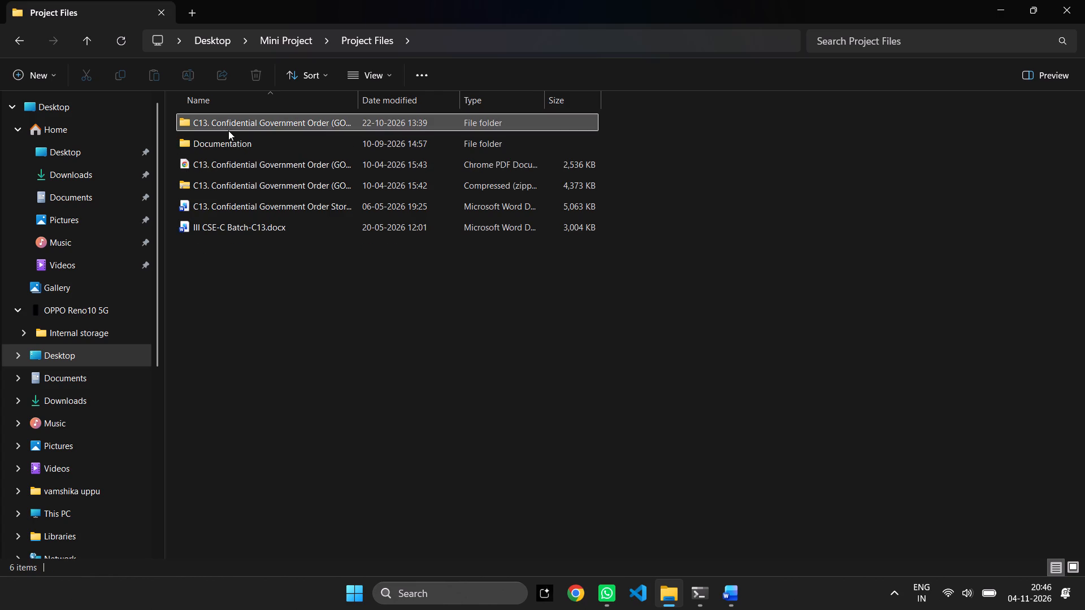
left_click(366, 408)
key("BackSpace")
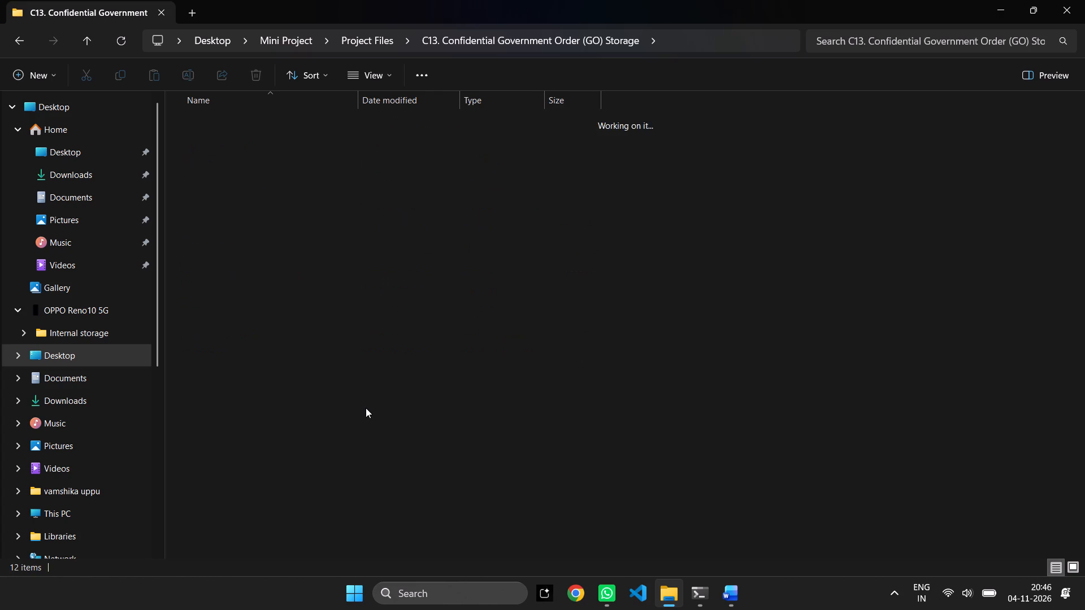
left_click(289, 167)
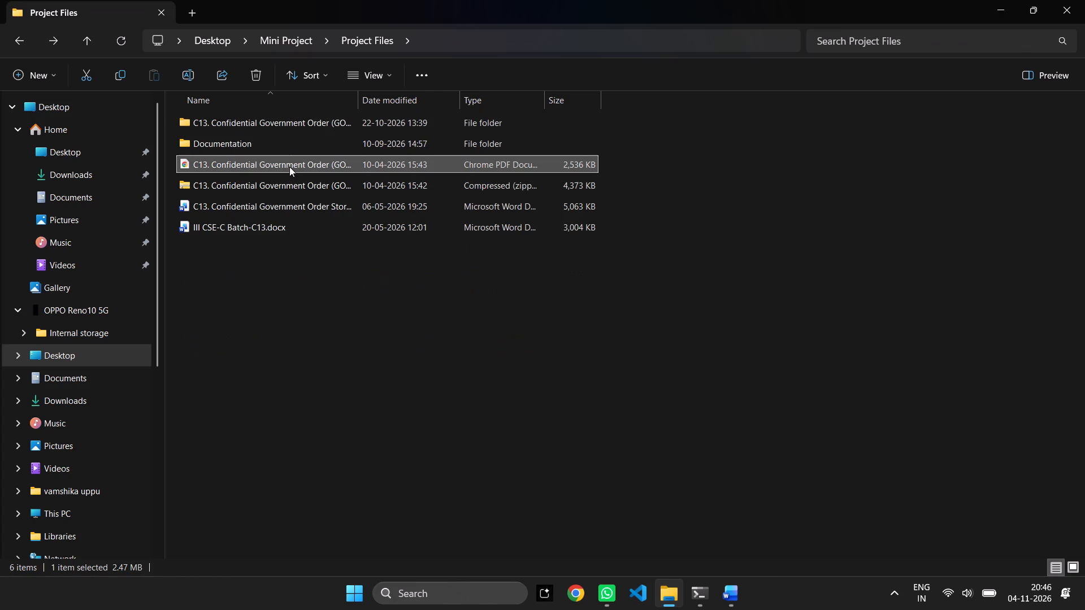
double_click(297, 207)
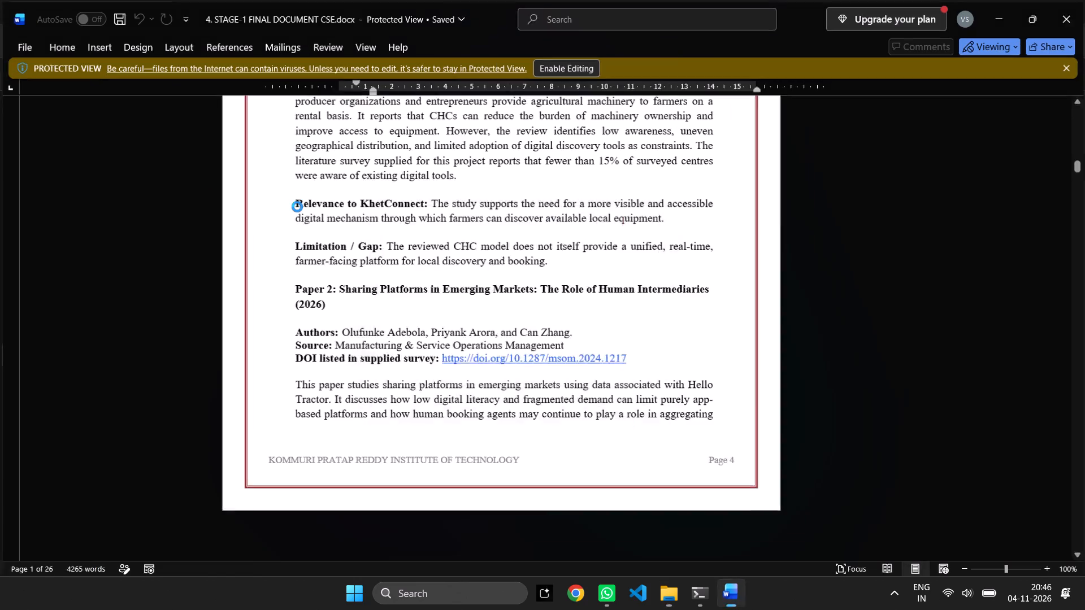
Examine the layout and flow diagrams of the C13. Confidential Government Order Storage report, then close it.
scroll(411, 304, "down", 7)
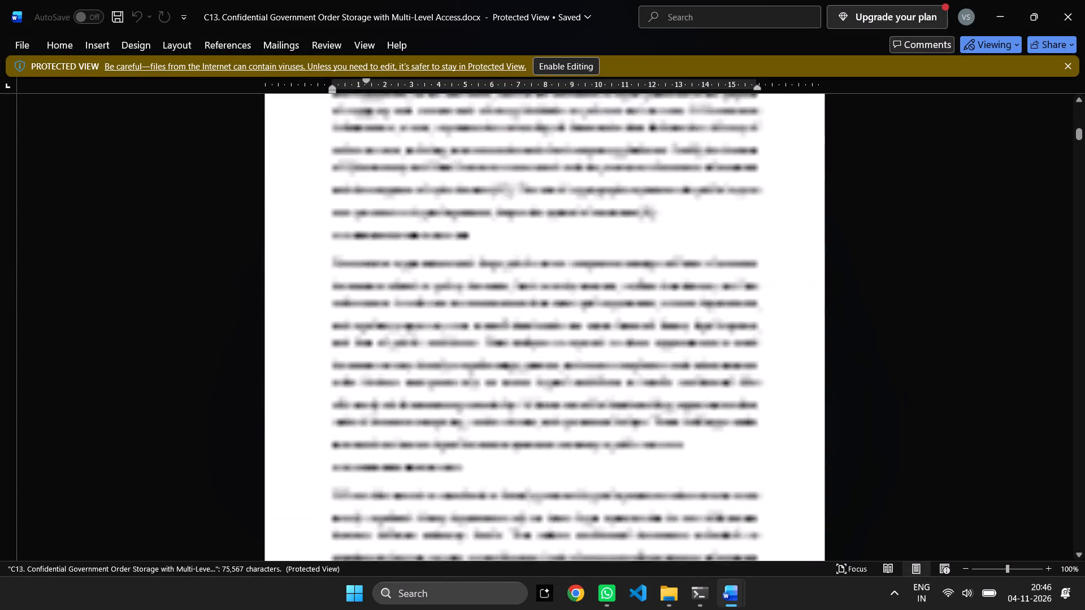
scroll(411, 304, "down", 6)
scroll(411, 304, "up", 5)
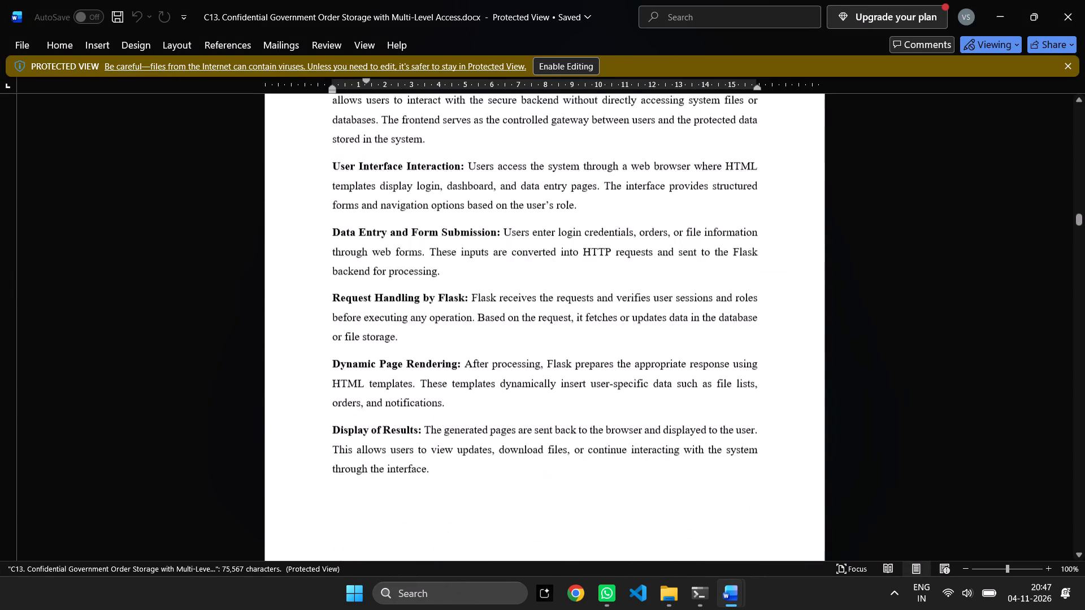
scroll(411, 304, "up", 3)
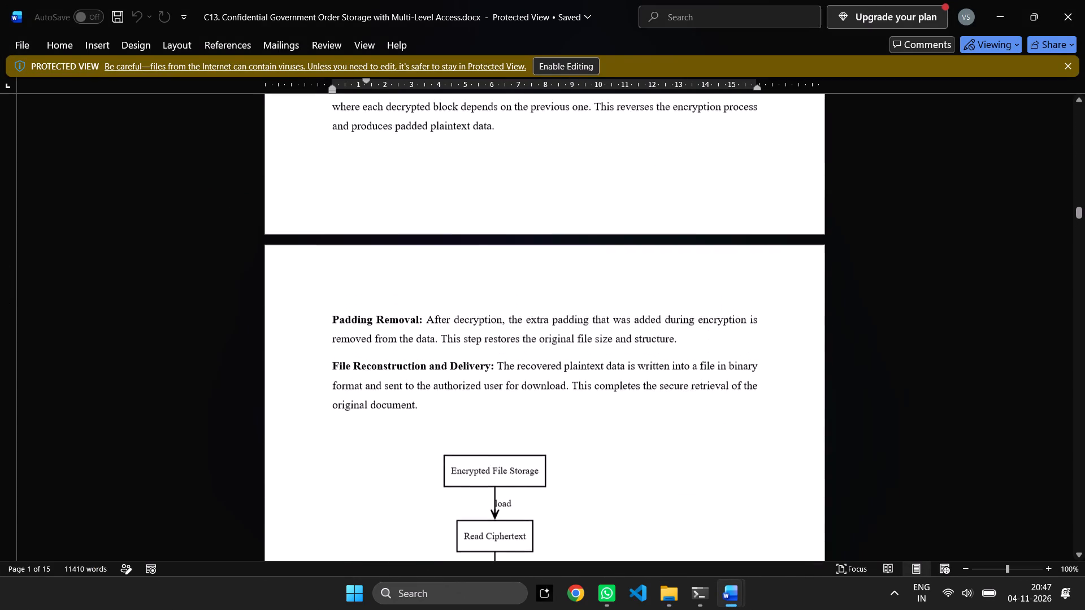
scroll(411, 304, "up", 3)
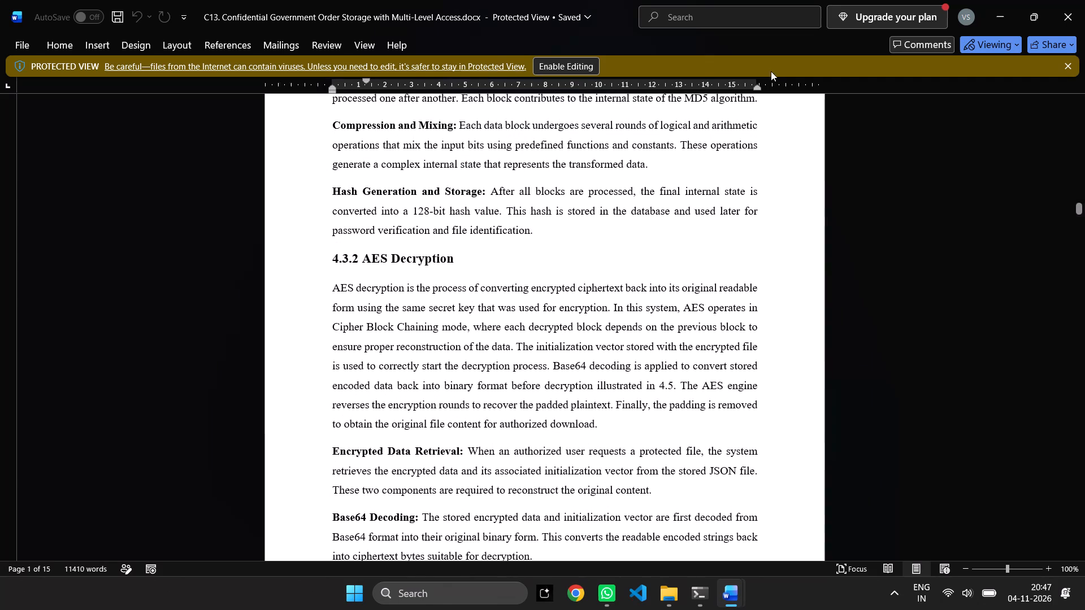
left_click(1065, 0)
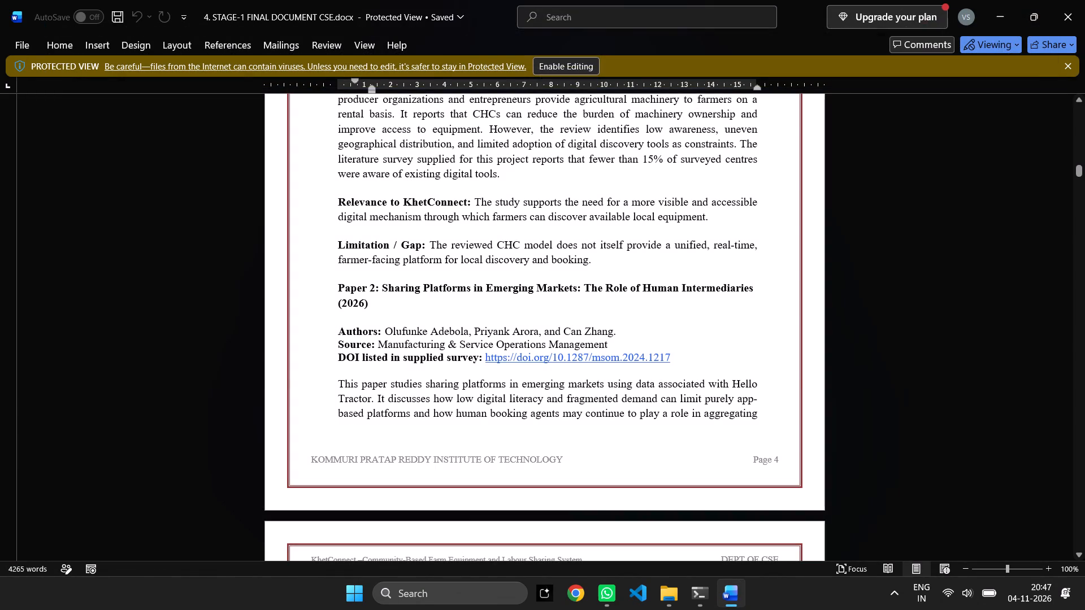
Open the C13. Confidential Government Order Storage Word report from the Documentation folder inside Project Files.
key("alt+Tab")
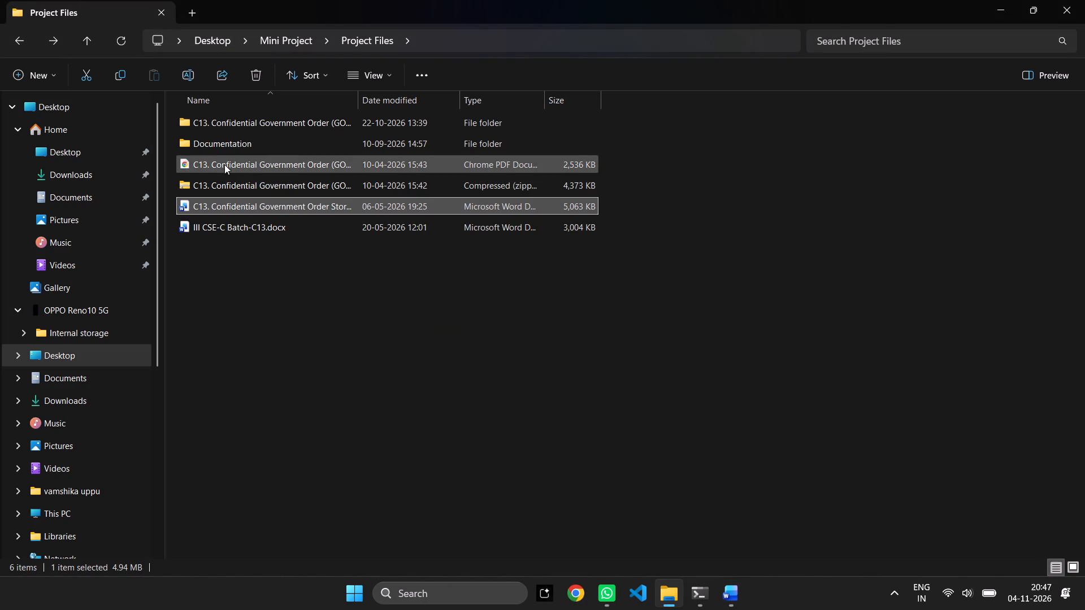
double_click(215, 148)
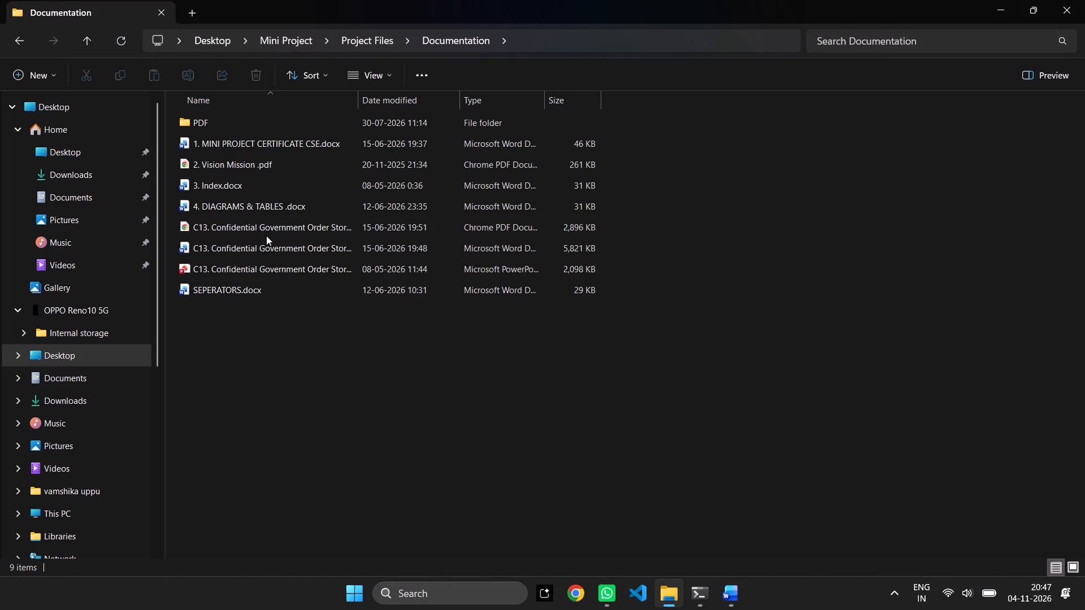
double_click(270, 251)
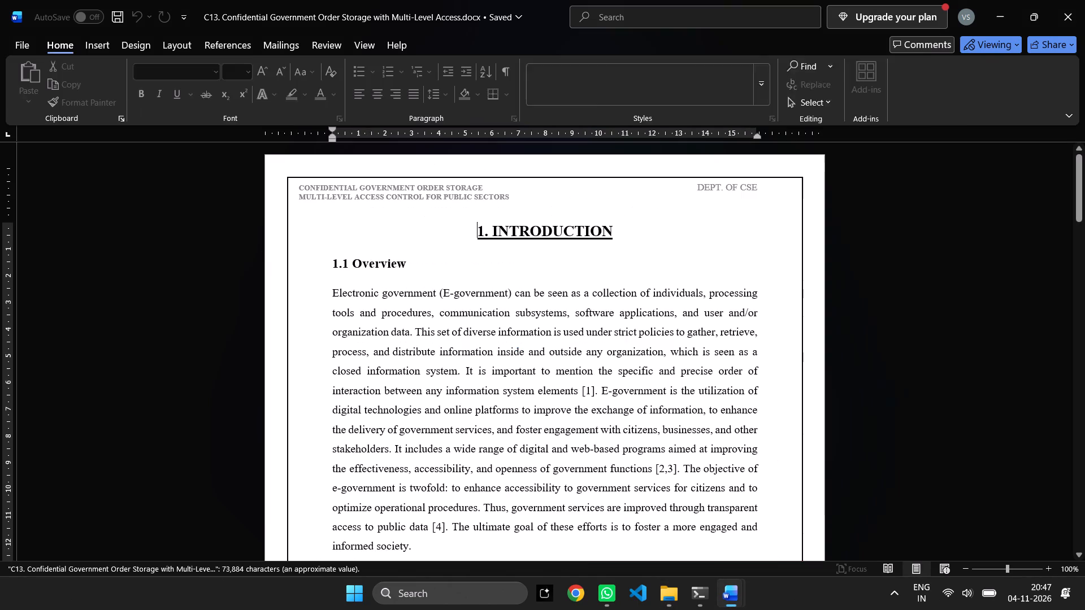
Copy the Fig. 3.1 workflow diagram from the Existing System chapter of the C13 report.
scroll(401, 367, "down", 5)
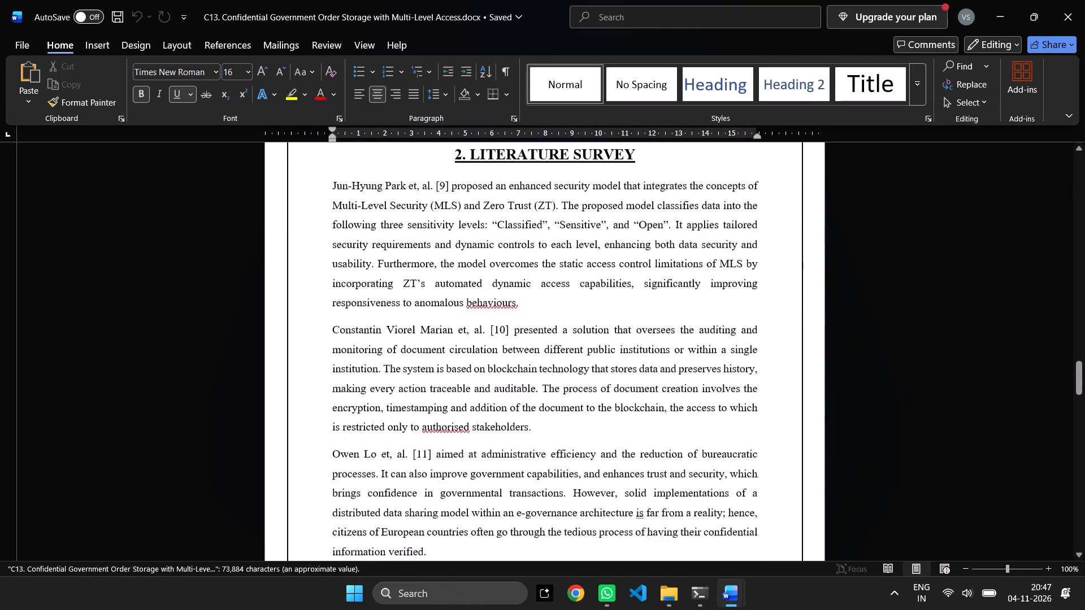
scroll(401, 367, "down", 5)
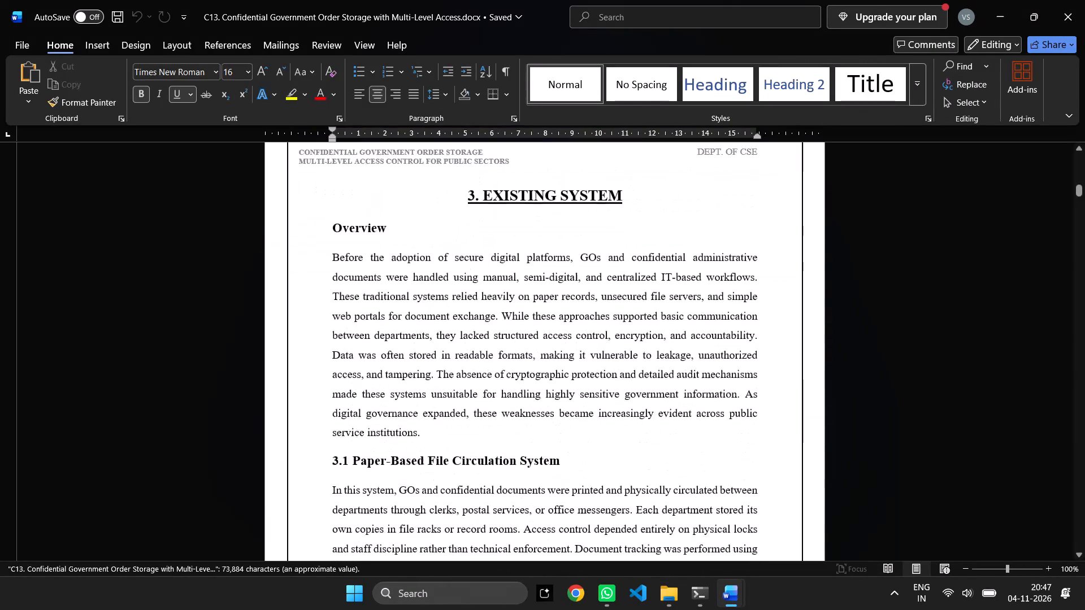
scroll(401, 367, "down", 2)
scroll(401, 367, "up", 1)
scroll(401, 367, "down", 1)
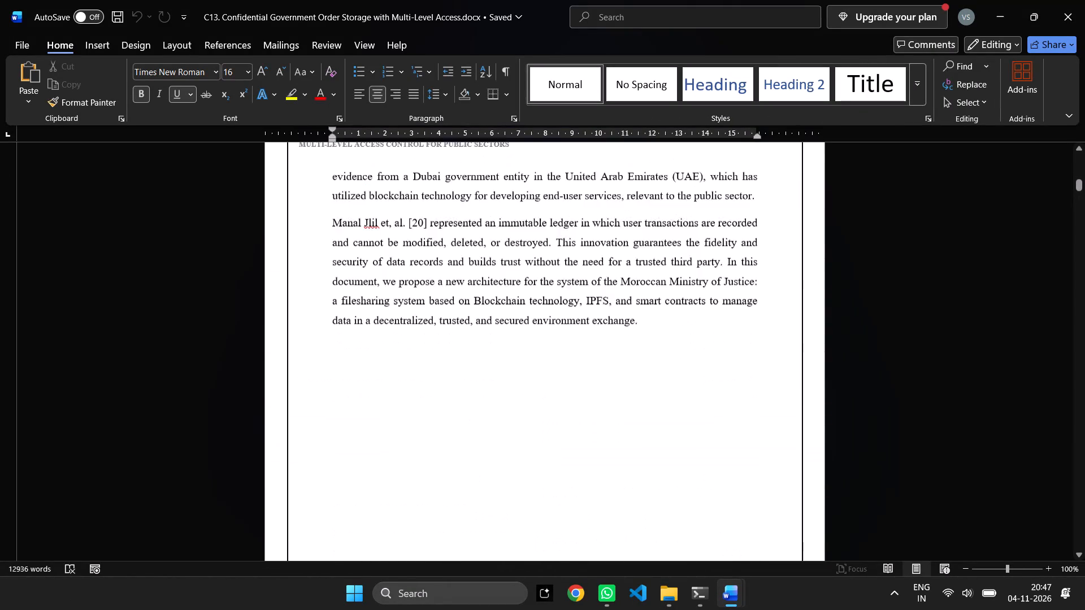
scroll(401, 367, "down", 1)
scroll(401, 367, "up", 1)
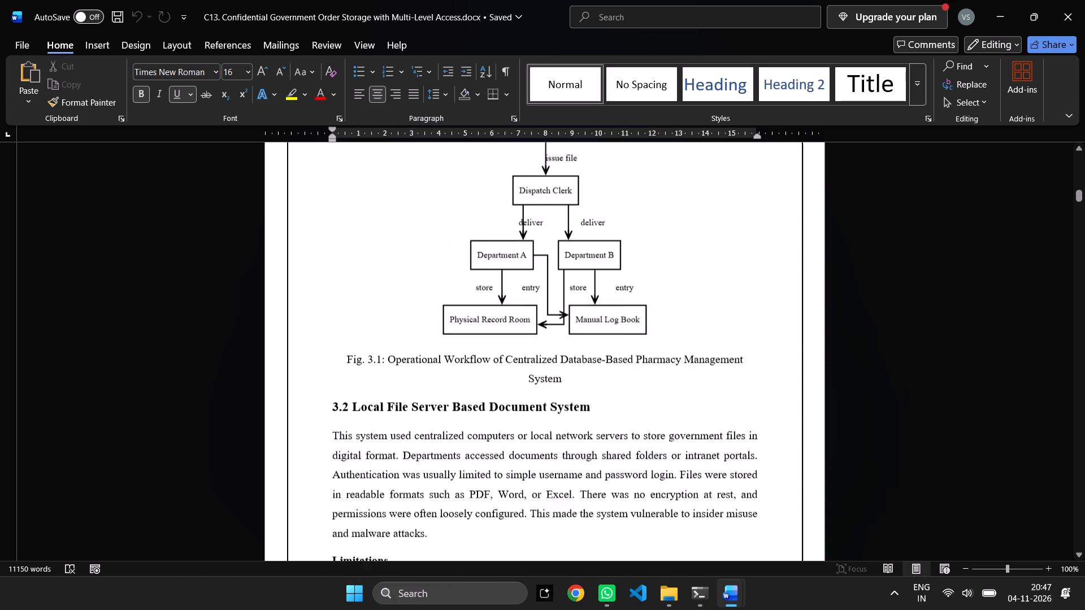
scroll(401, 367, "up", 1)
left_click(548, 352)
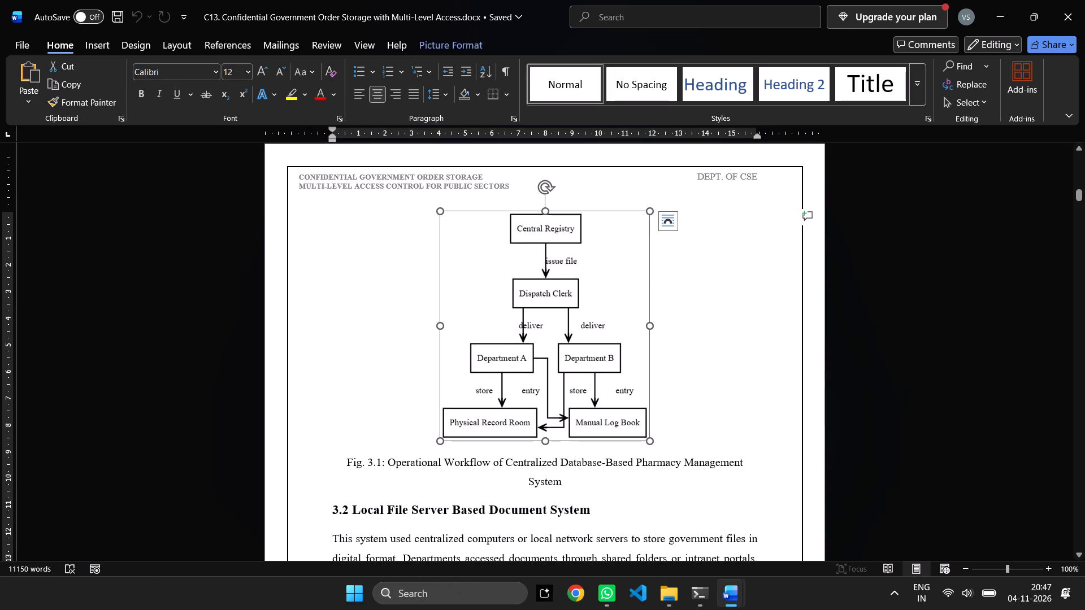
key("ctrl+c")
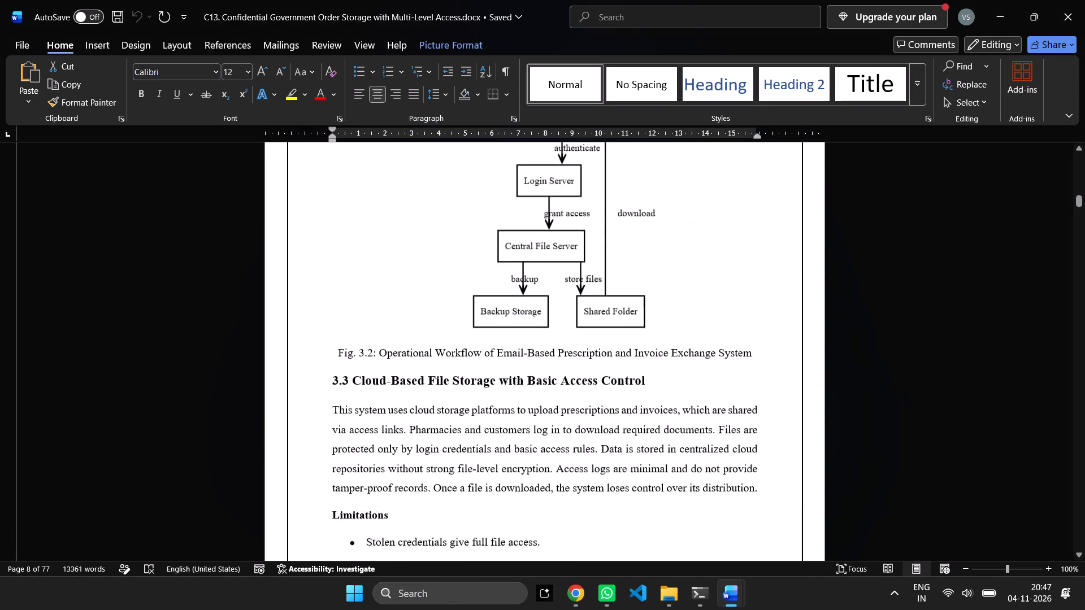
scroll(493, 475, "down", 1)
scroll(493, 475, "up", 3)
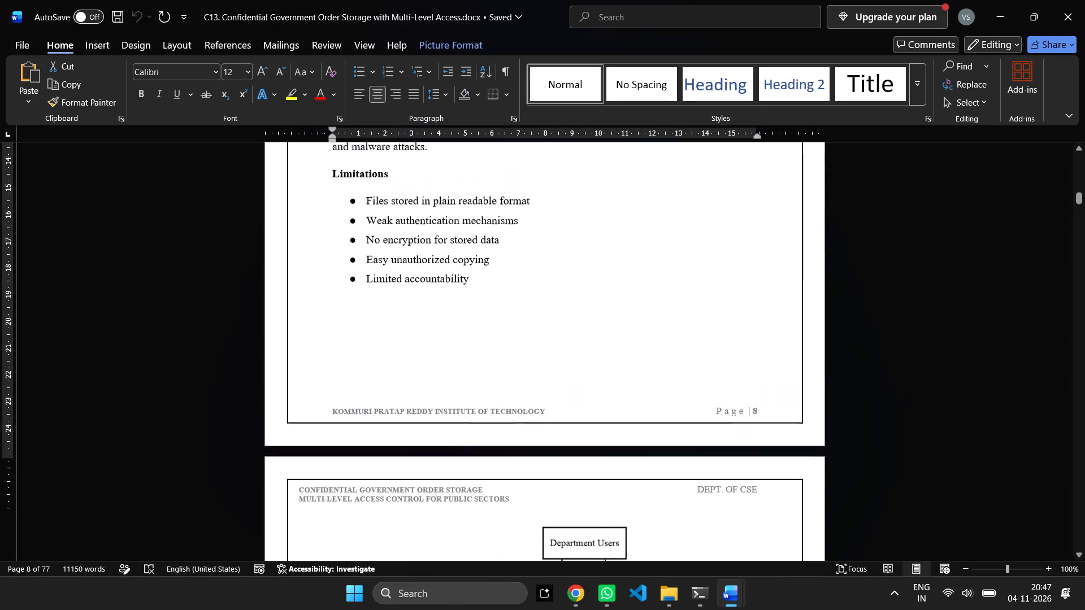
scroll(493, 475, "up", 1)
scroll(493, 475, "down", 1)
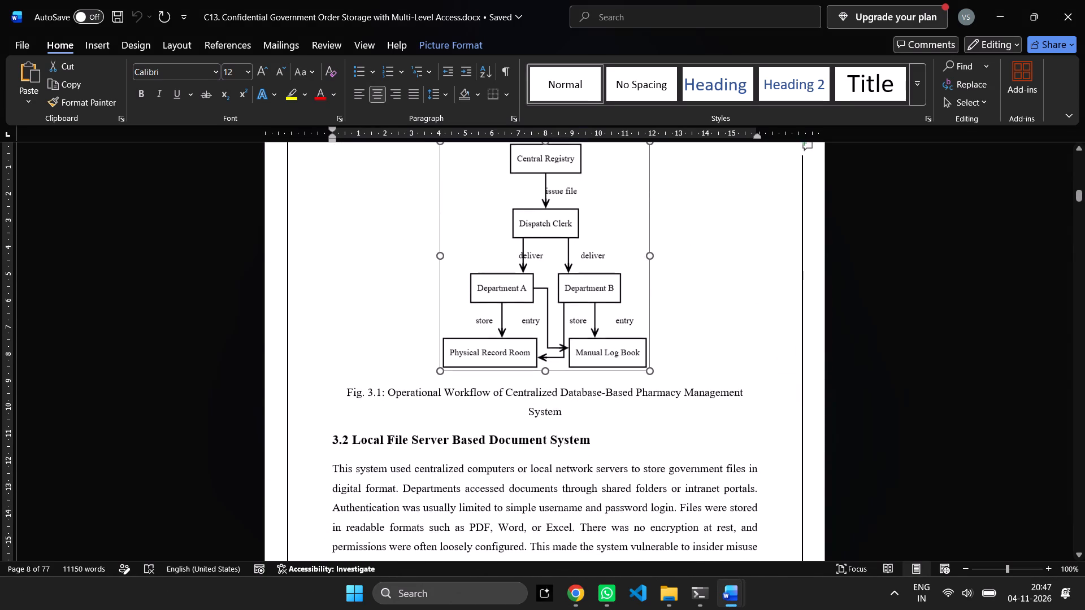
Switch to 4. STAGE-1 FINAL DOCUMENT CSE.docx and enable editing on it.
key("alt+Tab")
key("alt+Tab")
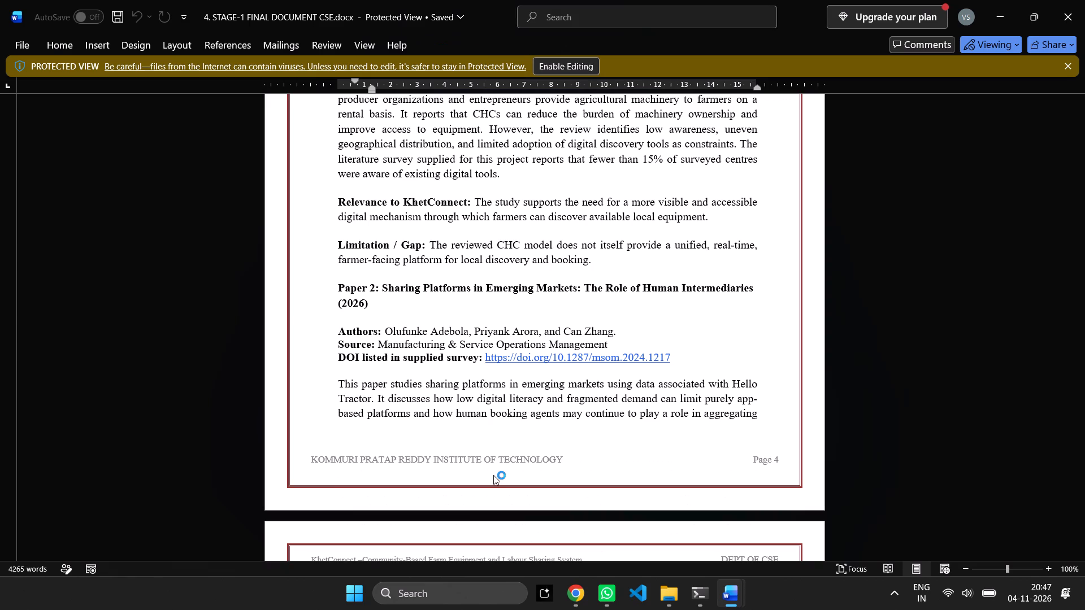
scroll(492, 343, "up", 10)
scroll(492, 343, "right", 1)
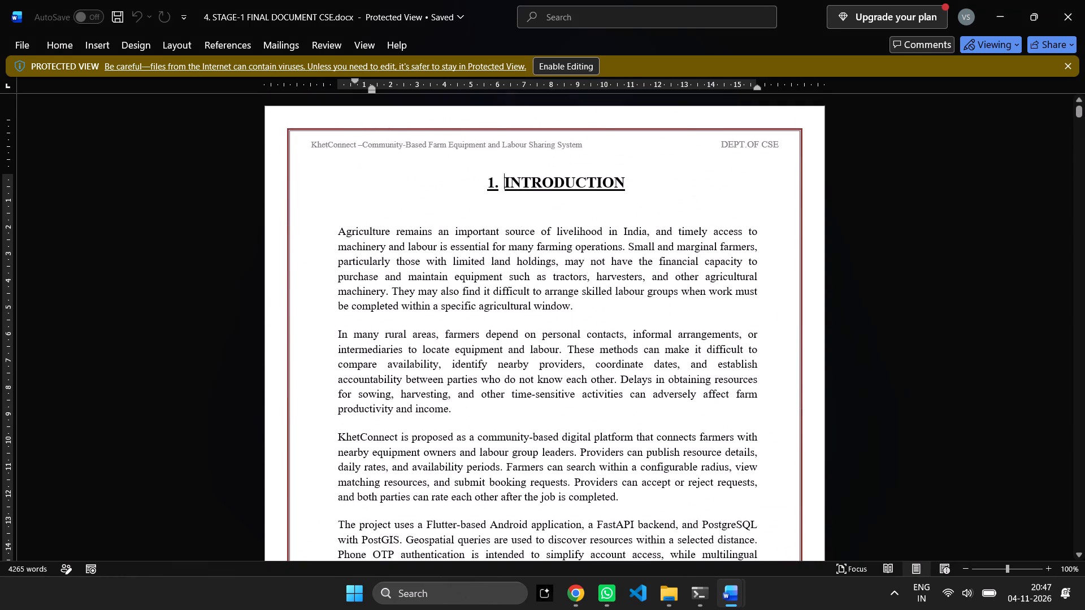
scroll(492, 343, "right", 1)
scroll(492, 343, "down", 1)
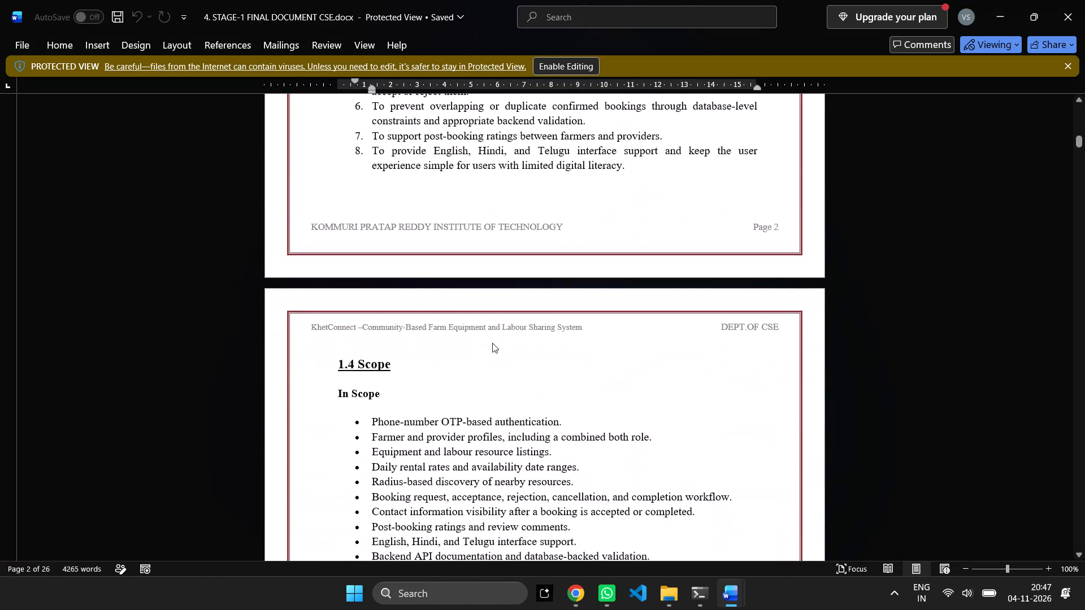
scroll(492, 343, "up", 7)
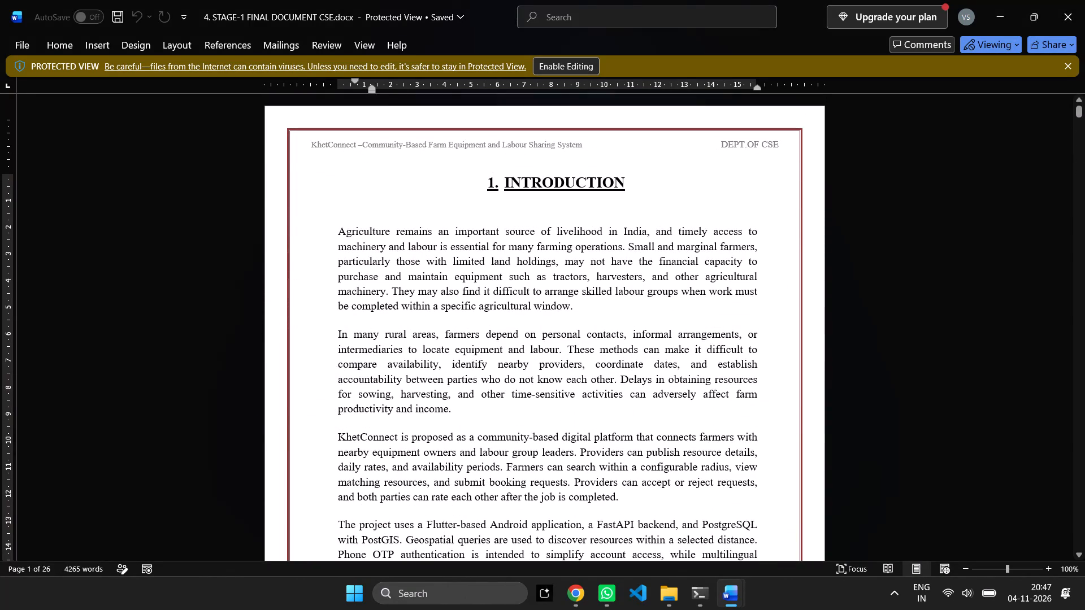
left_click(557, 69)
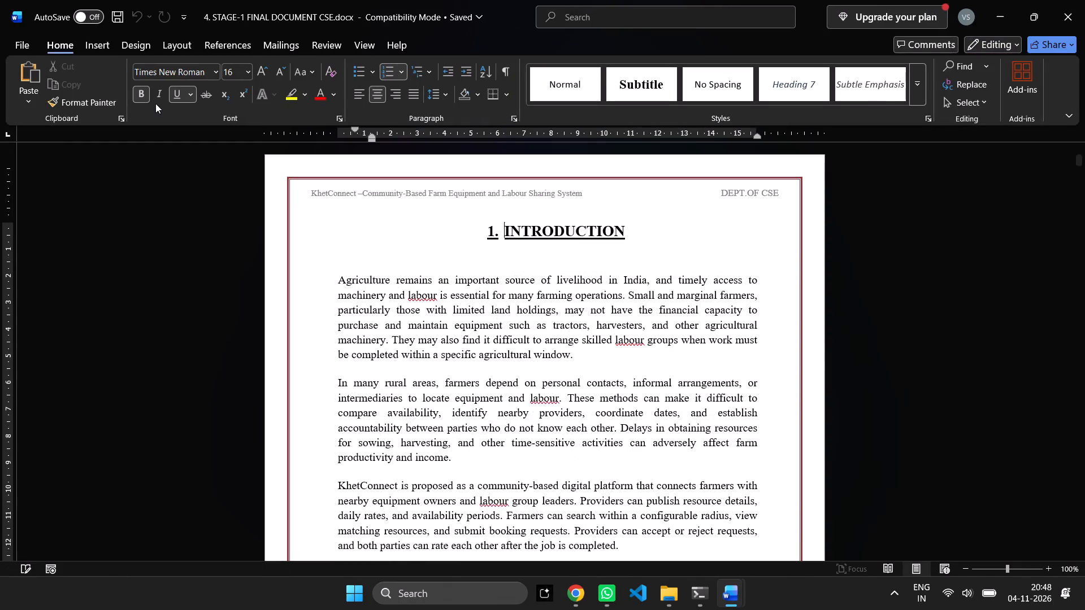
Save the document over 4. STAGE-1 FINAL DOCUMENT CSE.docx in the Final Document folder, replacing the author property with the student's own name.
left_click(28, 34)
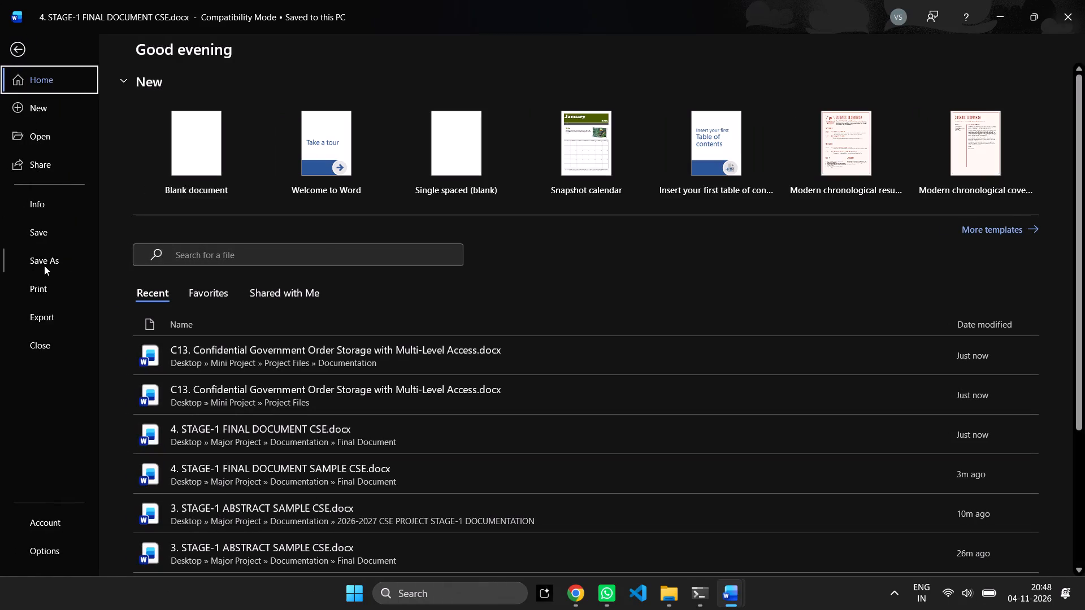
left_click(44, 265)
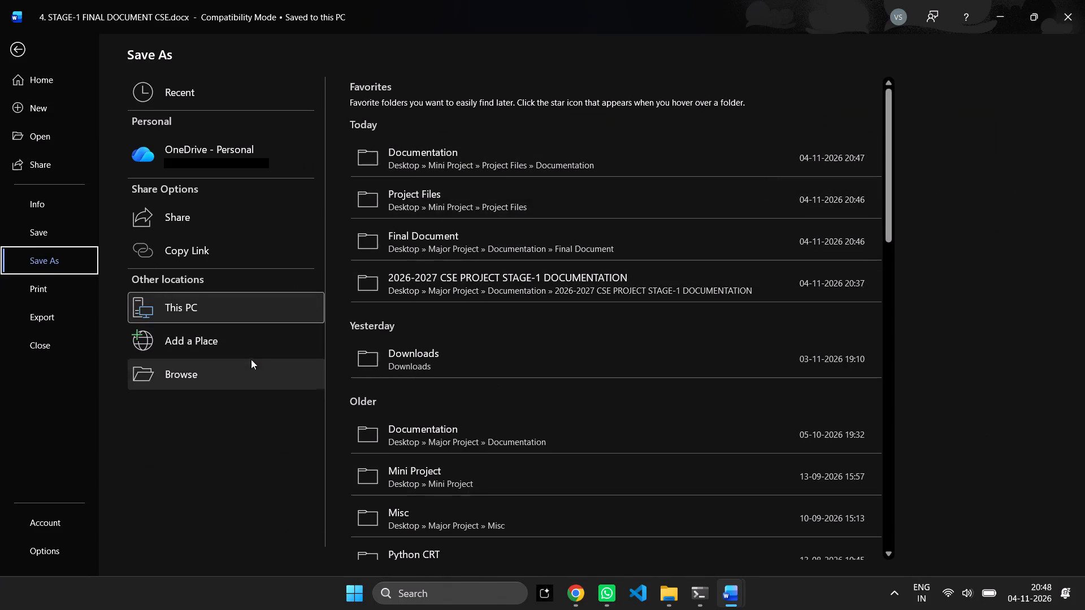
left_click(212, 373)
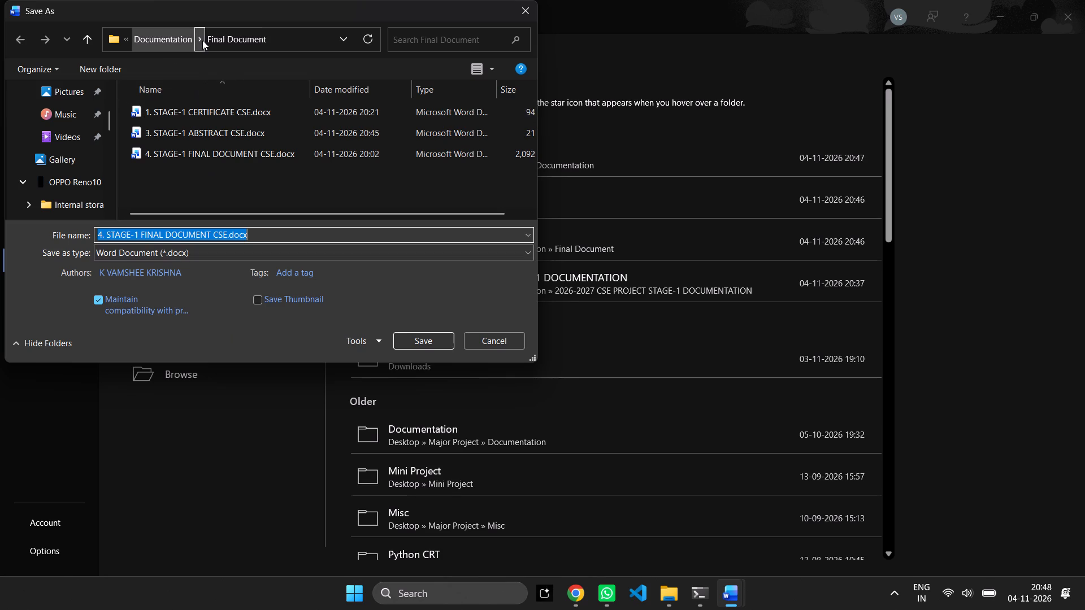
left_click(201, 156)
double_click(181, 272)
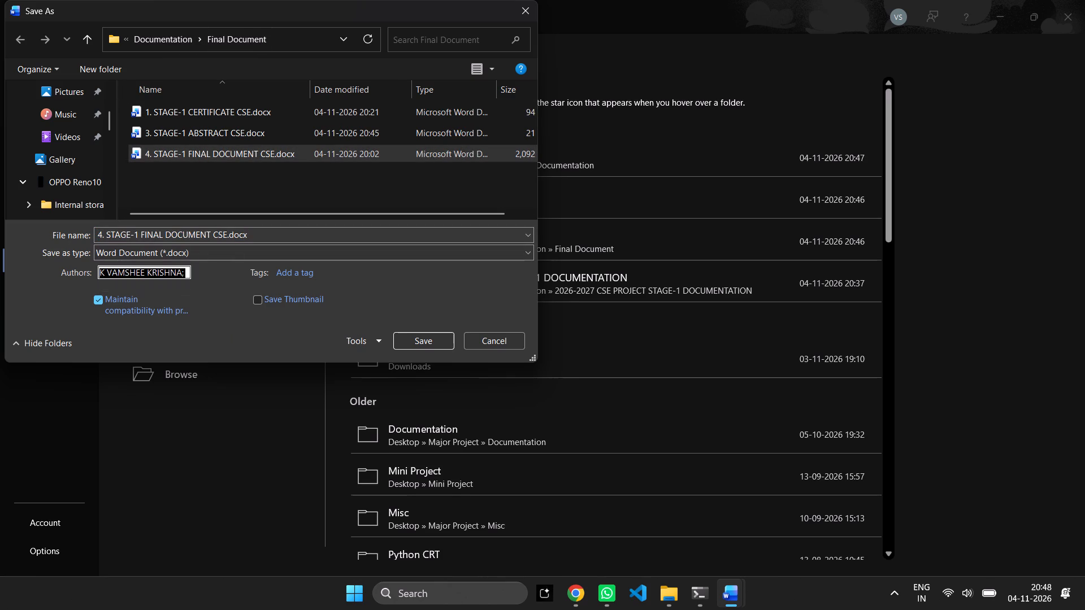
key("BackSpace")
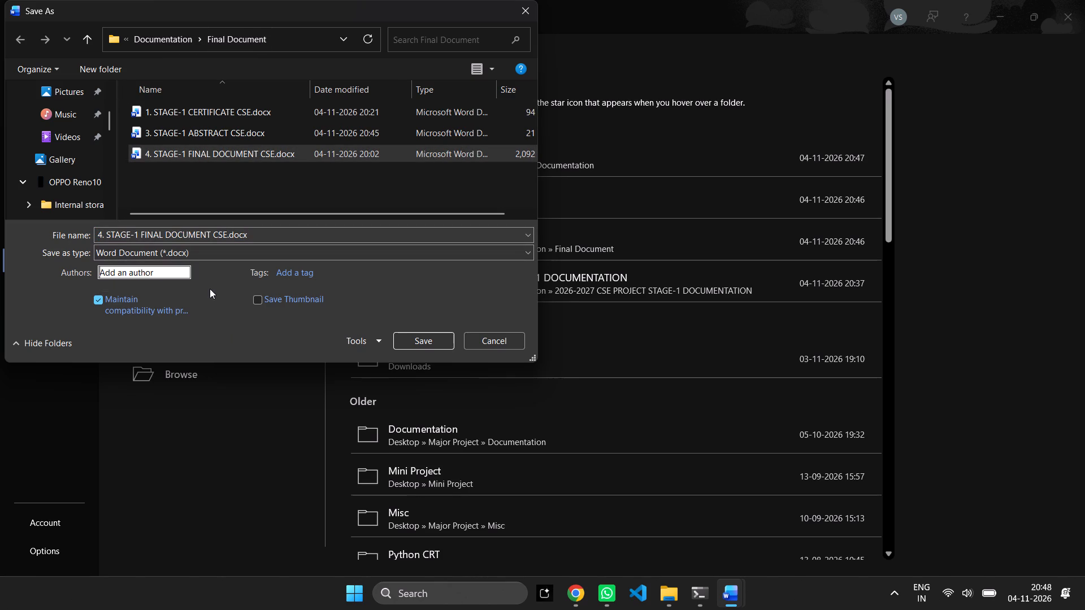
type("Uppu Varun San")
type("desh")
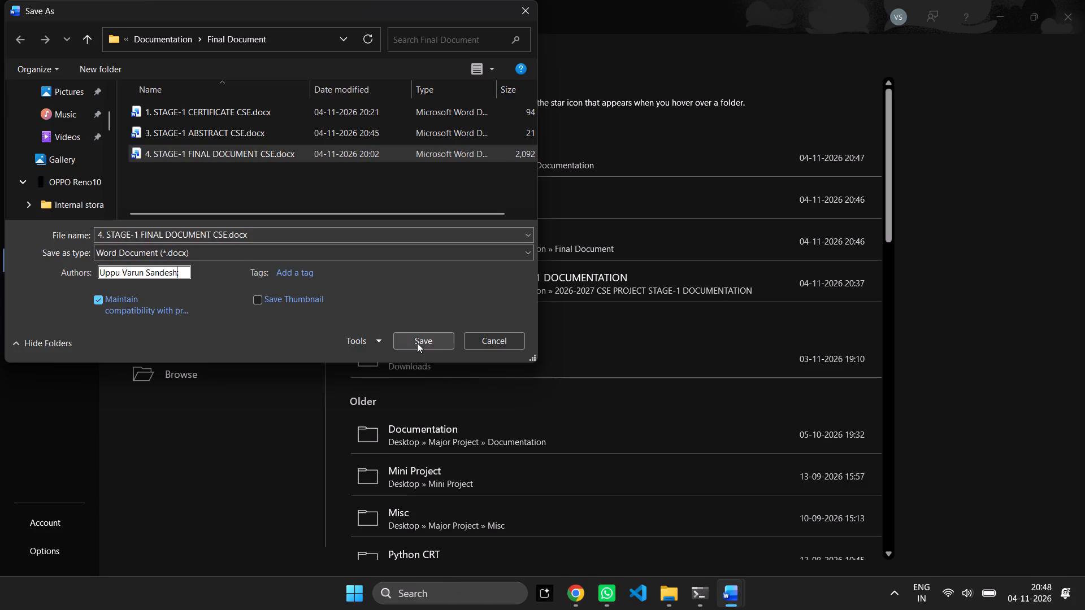
left_click(417, 343)
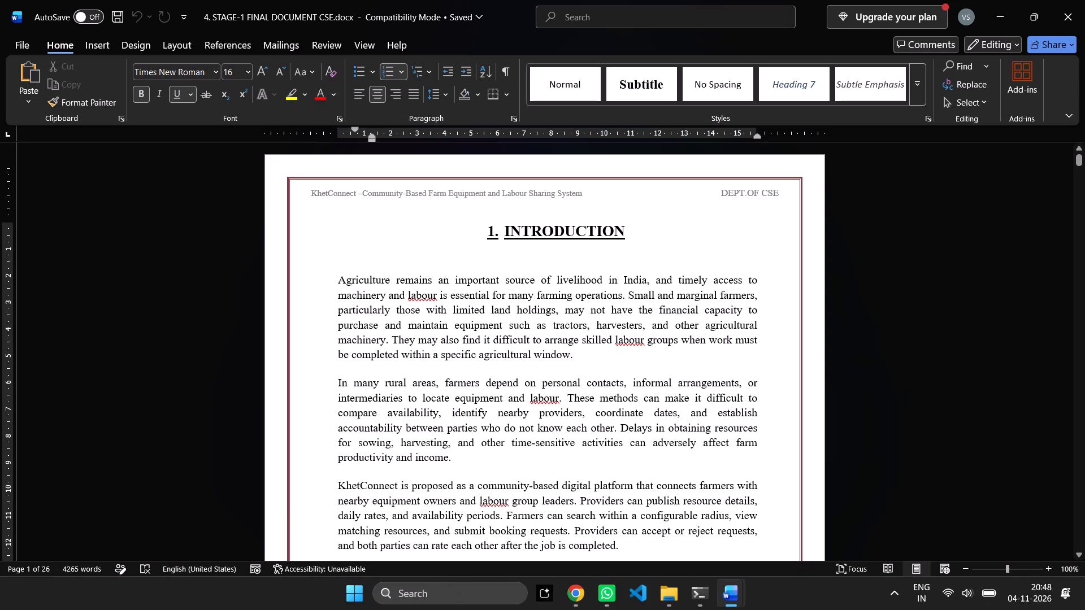
Examine the KhetConnect document from the Introduction through the literature survey and research gap to the start of chapter 3.
scroll(474, 350, "down", 2)
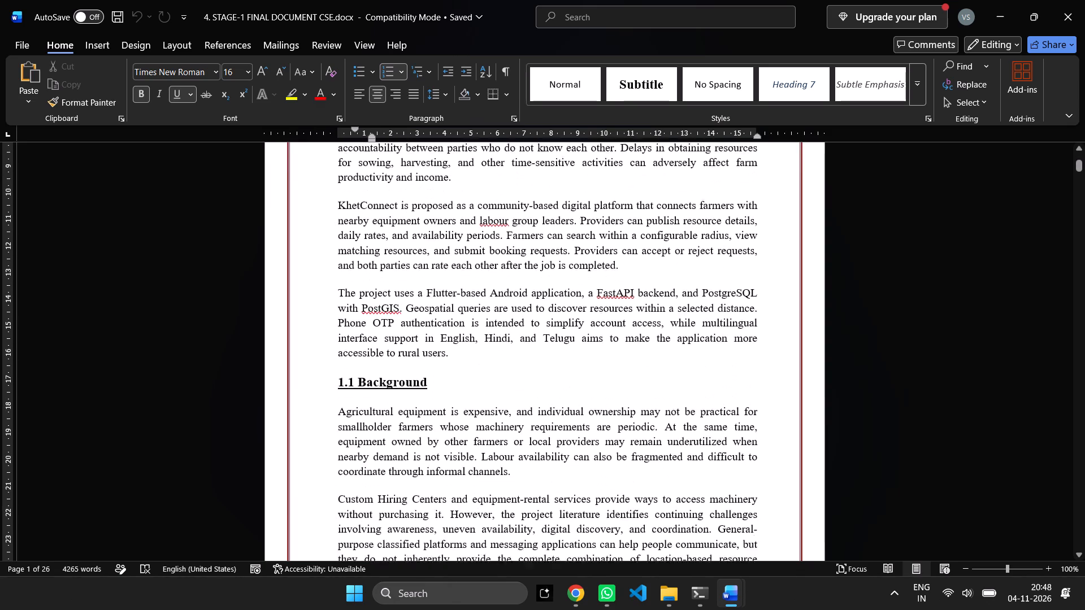
scroll(474, 350, "down", 4)
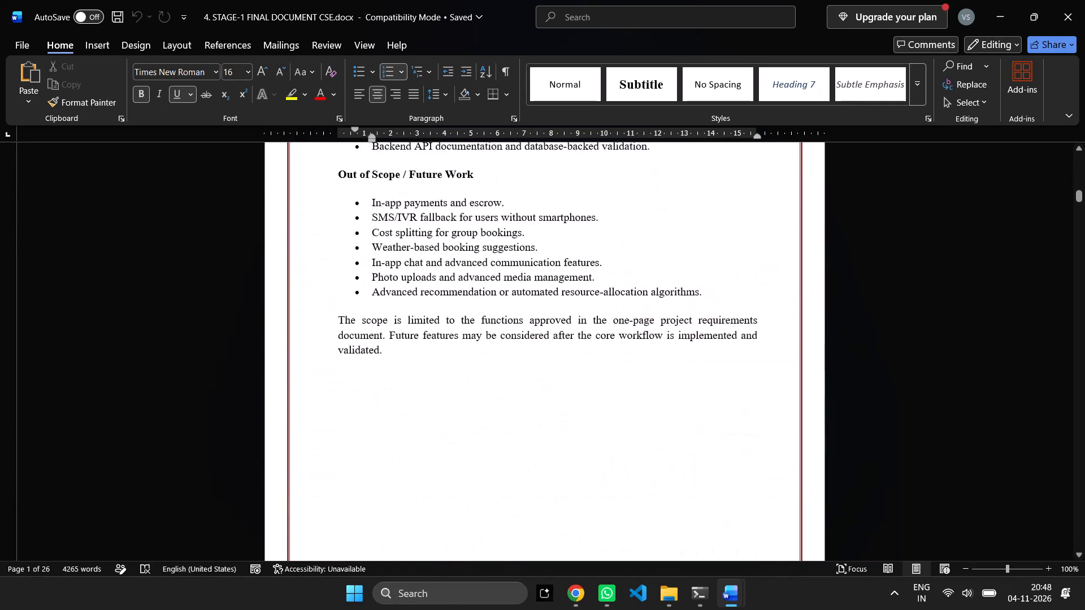
scroll(474, 350, "down", 4)
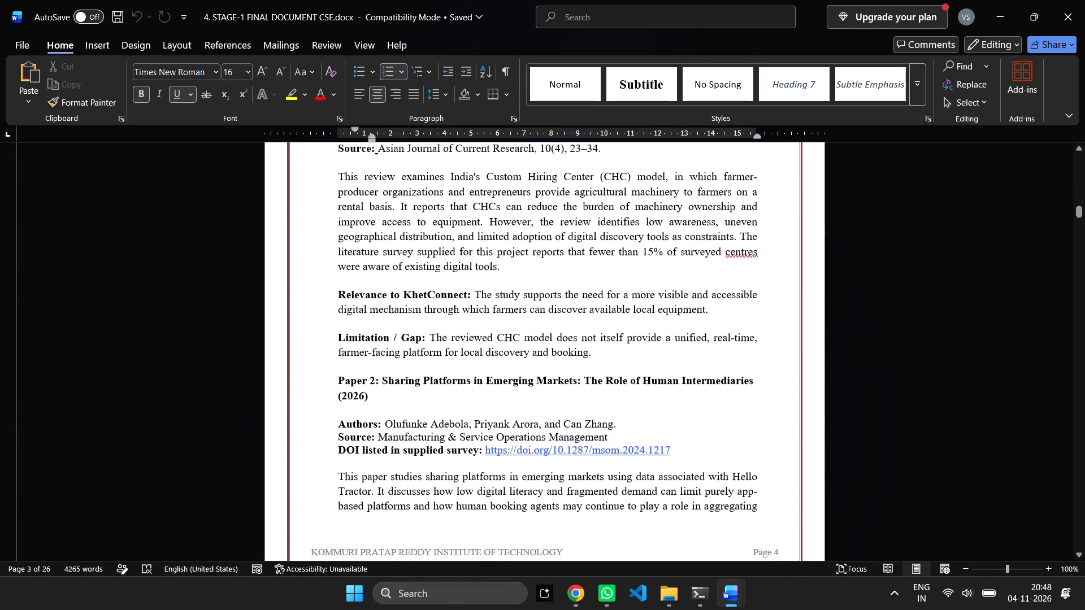
scroll(474, 350, "down", 4)
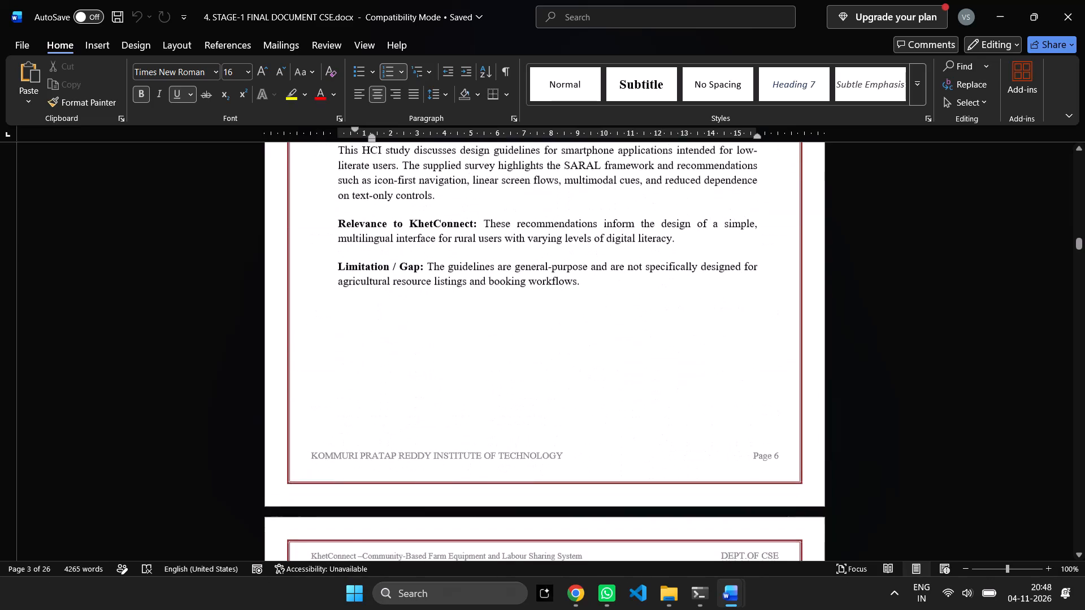
scroll(474, 350, "down", 3)
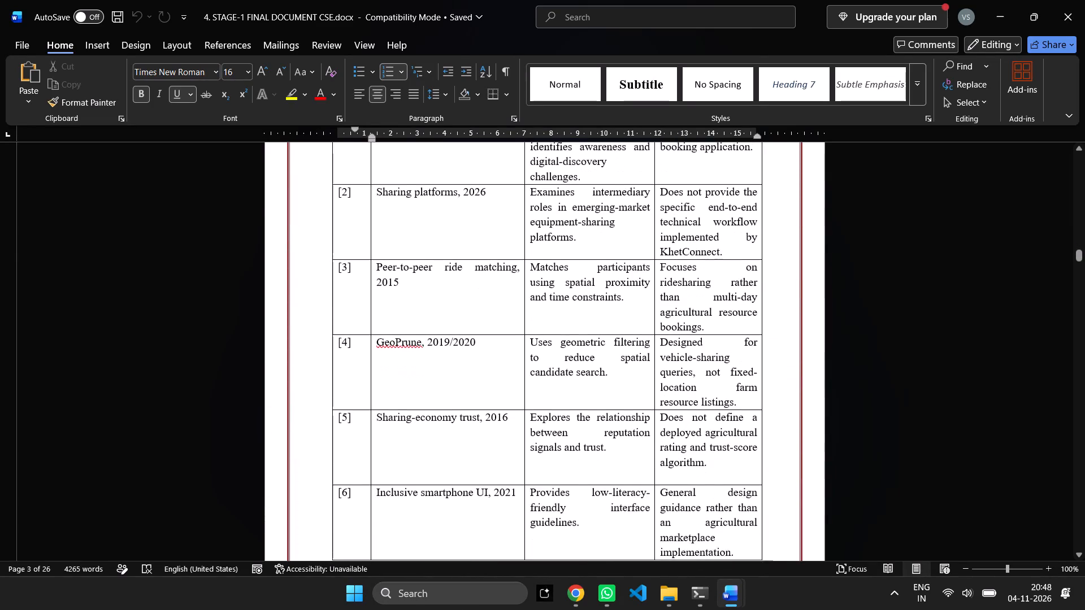
scroll(474, 350, "down", 4)
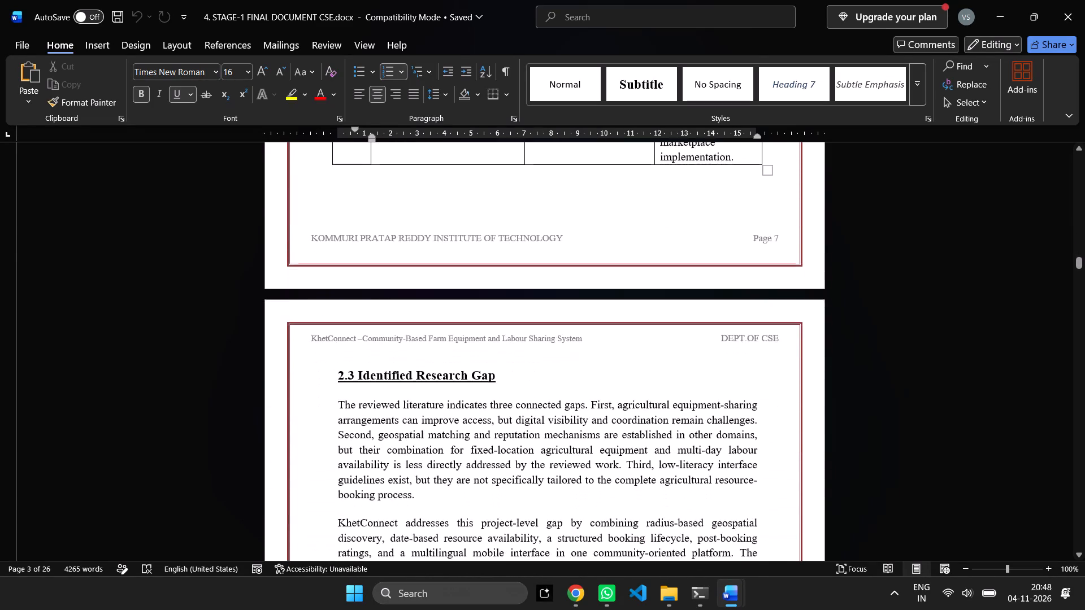
scroll(474, 350, "down", 5)
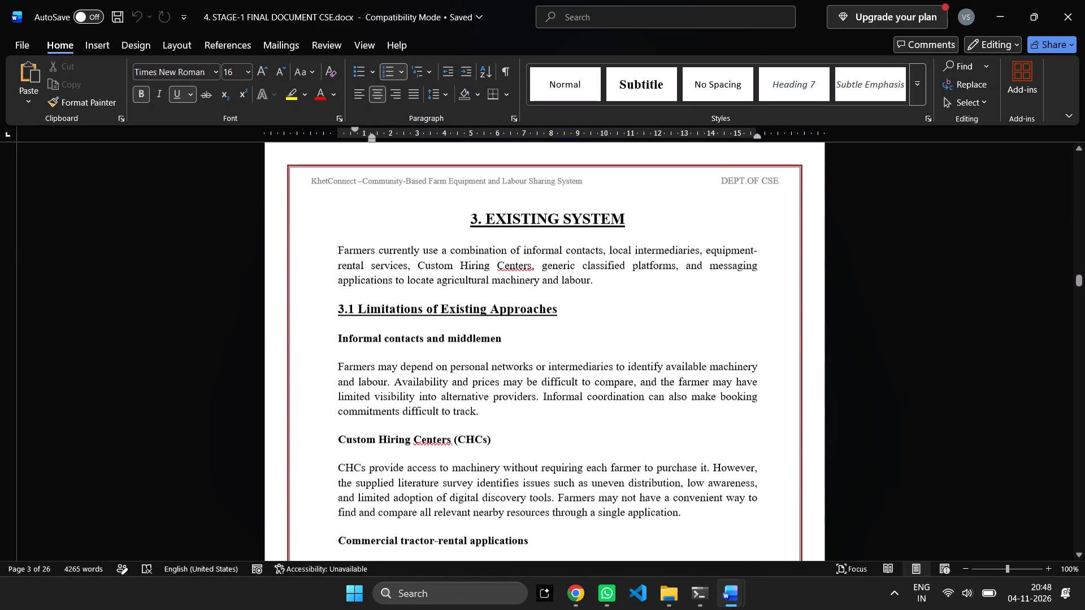
Examine the Existing System, Proposed System and System Architecture chapters of the KhetConnect document.
scroll(474, 350, "down", 3)
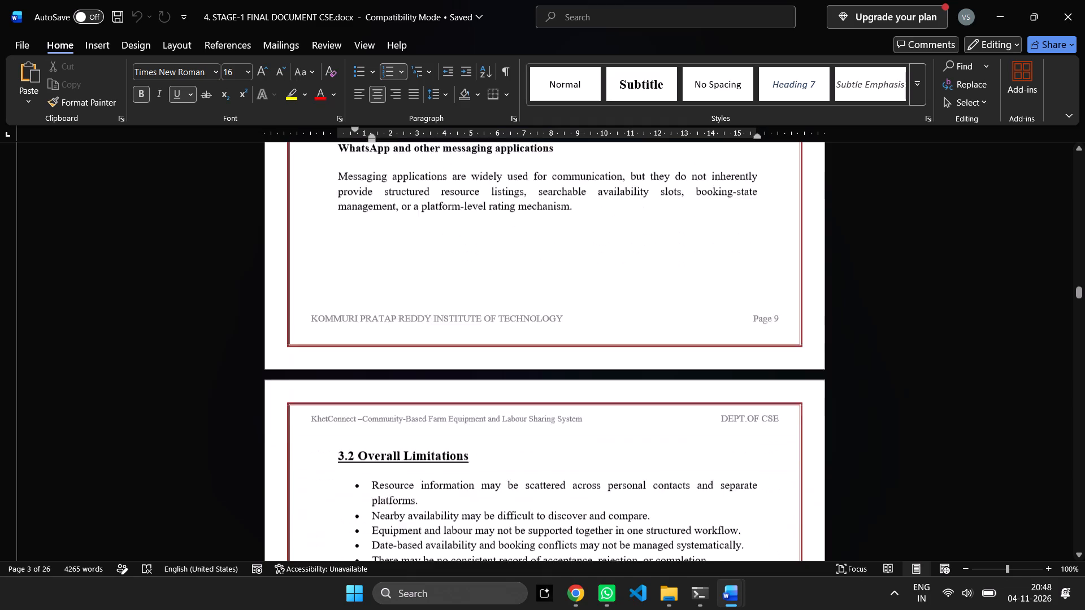
scroll(474, 350, "down", 2)
scroll(474, 350, "up", 2)
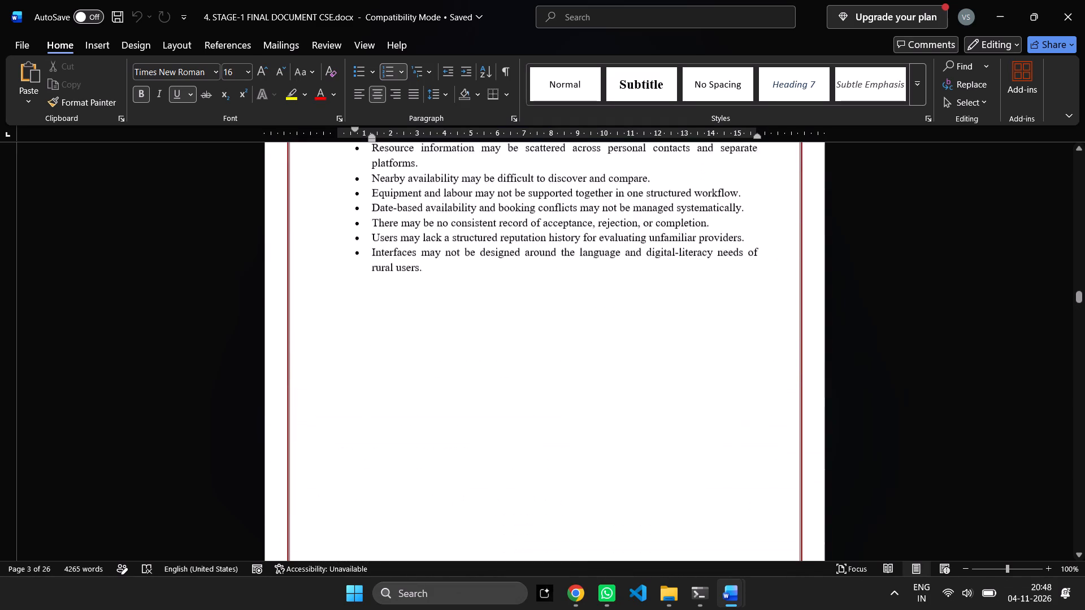
scroll(474, 350, "up", 4)
scroll(474, 350, "down", 1)
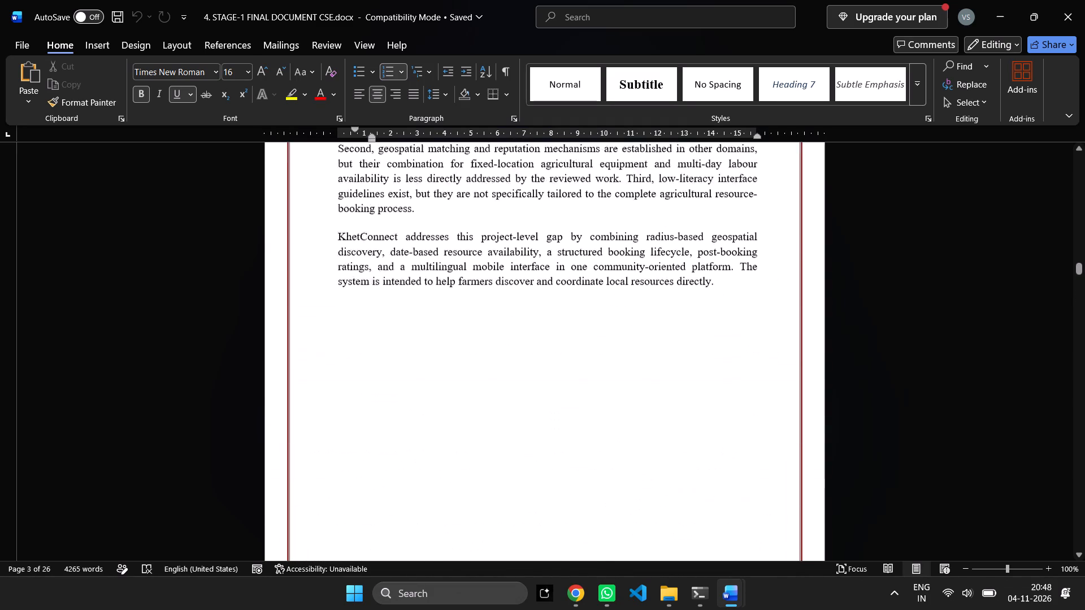
scroll(474, 350, "down", 4)
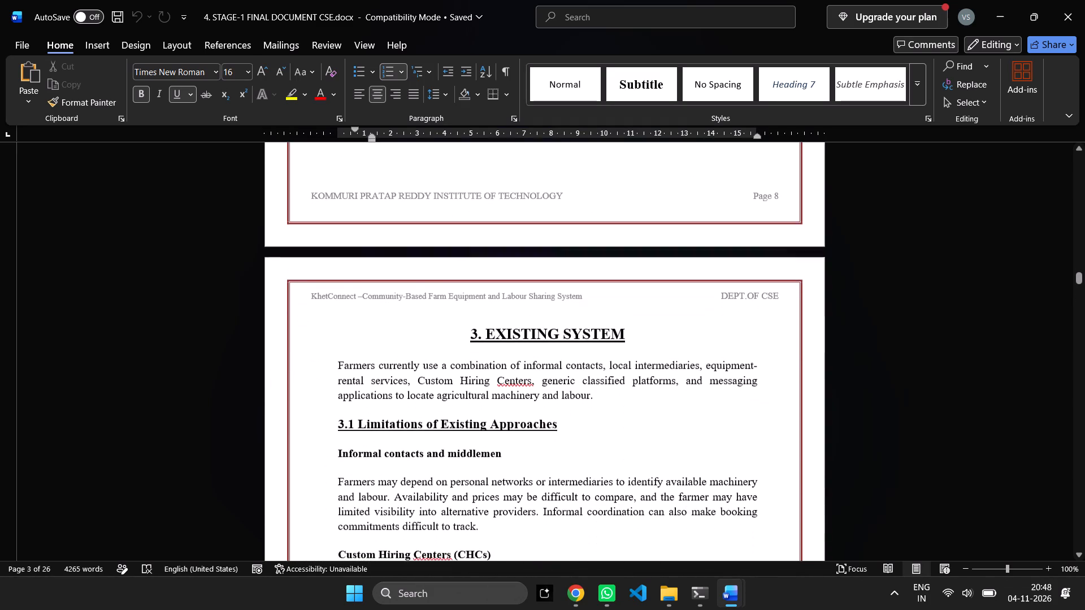
scroll(474, 350, "down", 3)
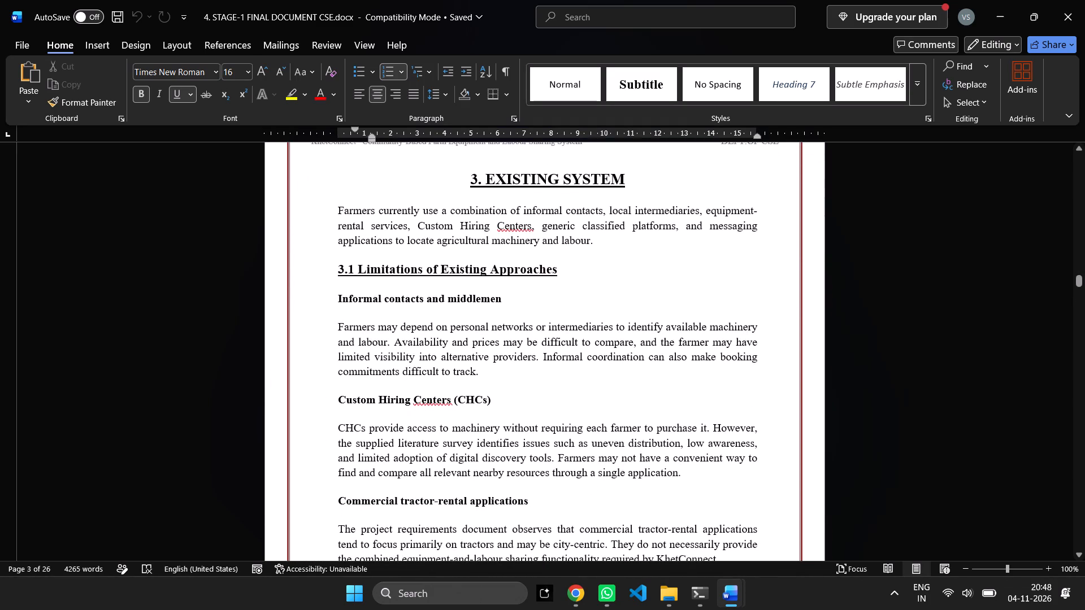
scroll(474, 350, "down", 2)
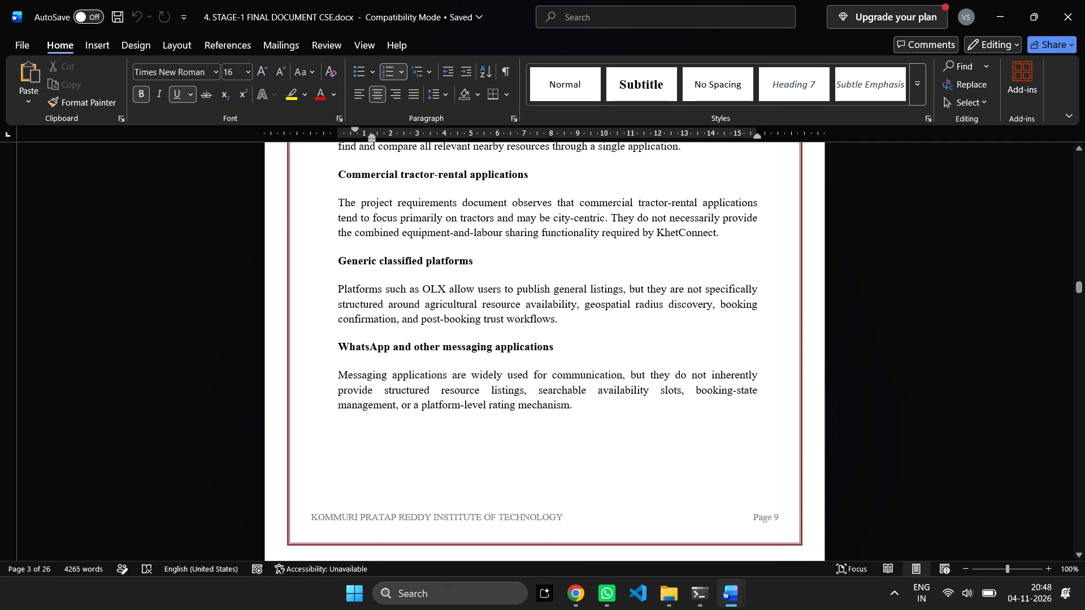
scroll(474, 350, "down", 3)
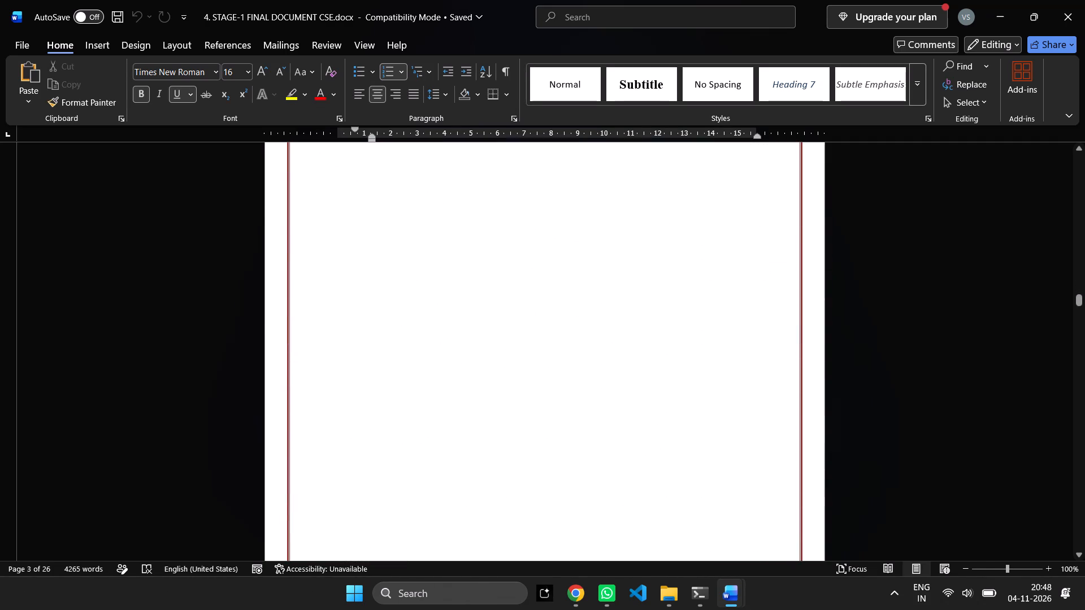
scroll(474, 350, "down", 2)
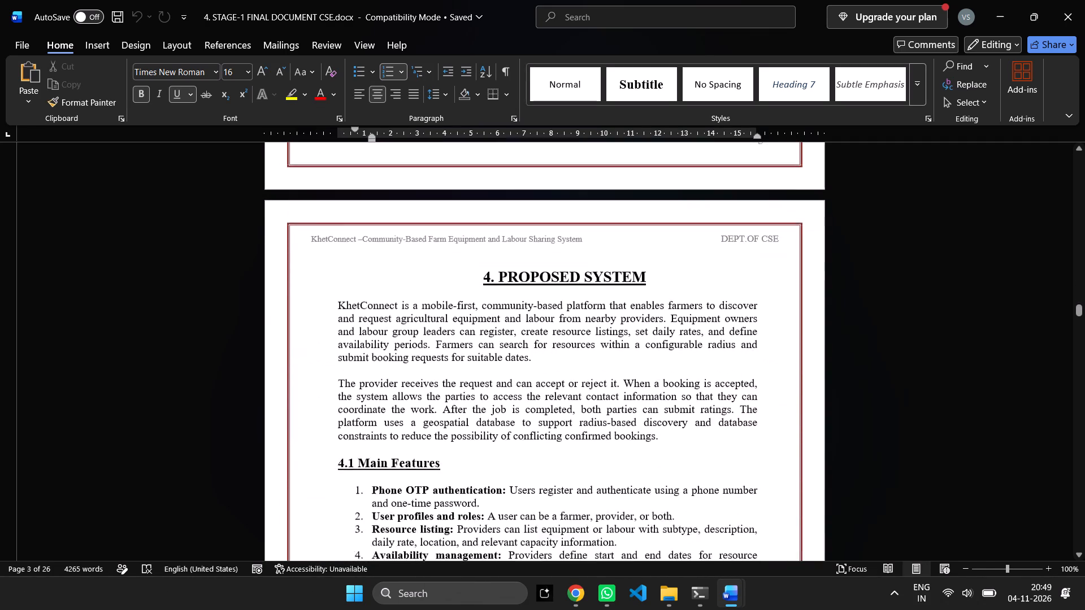
scroll(474, 350, "down", 2)
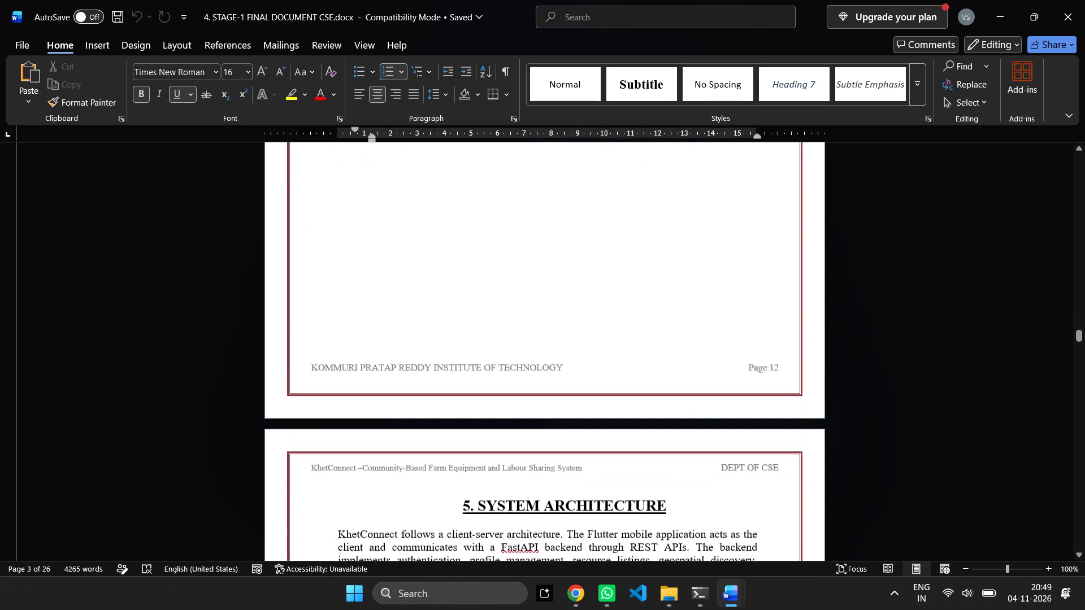
scroll(474, 350, "down", 2)
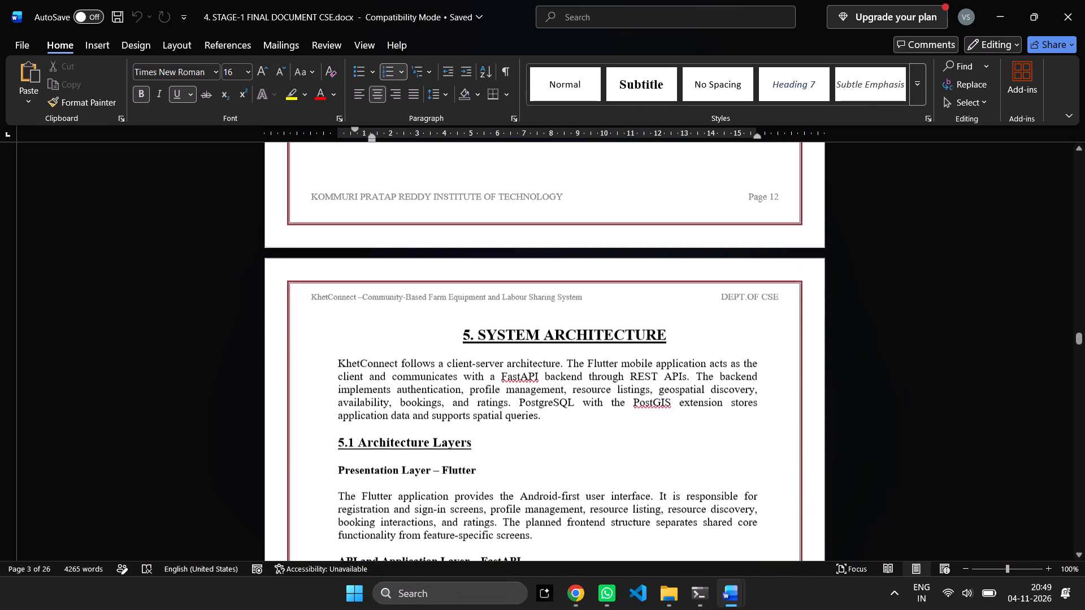
scroll(474, 350, "down", 1)
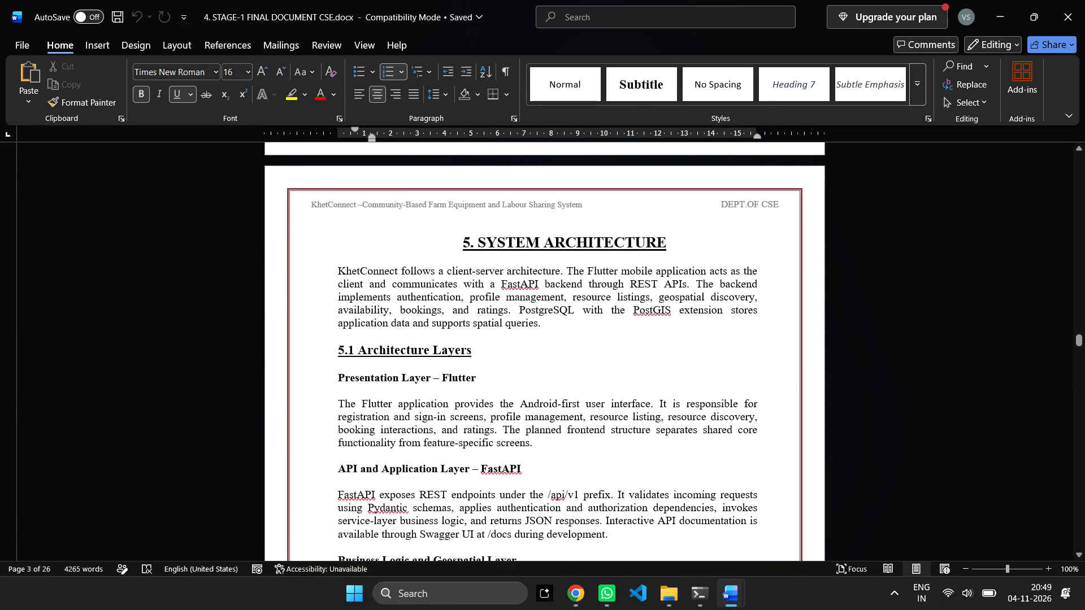
Switch to the C13 report and examine it from section 3.2 through the Proposed System overview to the 4.2 Proposed Workflow section.
key("alt+Tab")
scroll(474, 350, "down", 2)
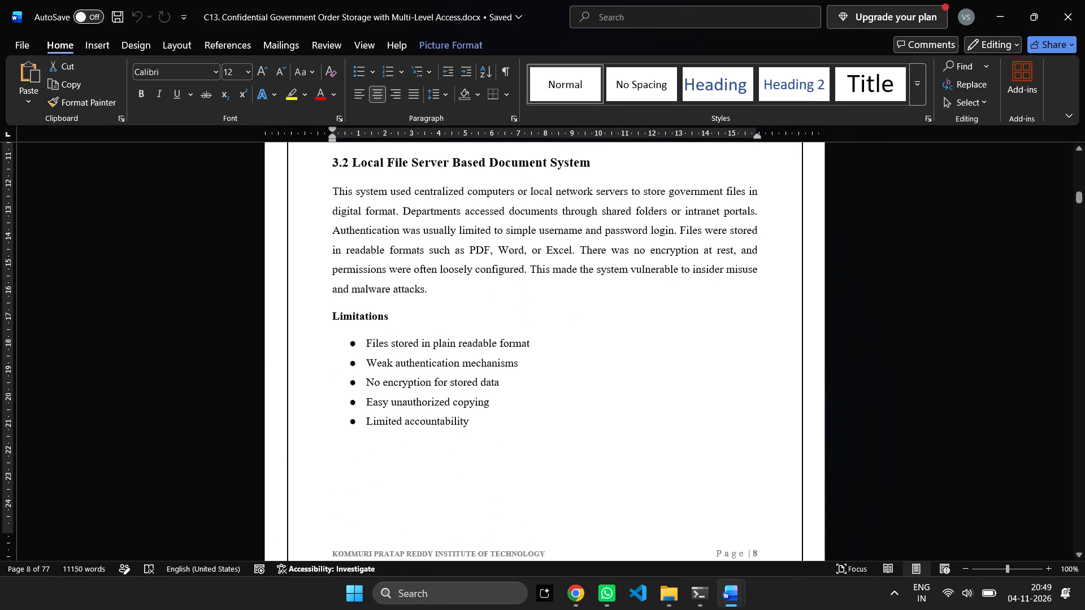
scroll(474, 350, "down", 2)
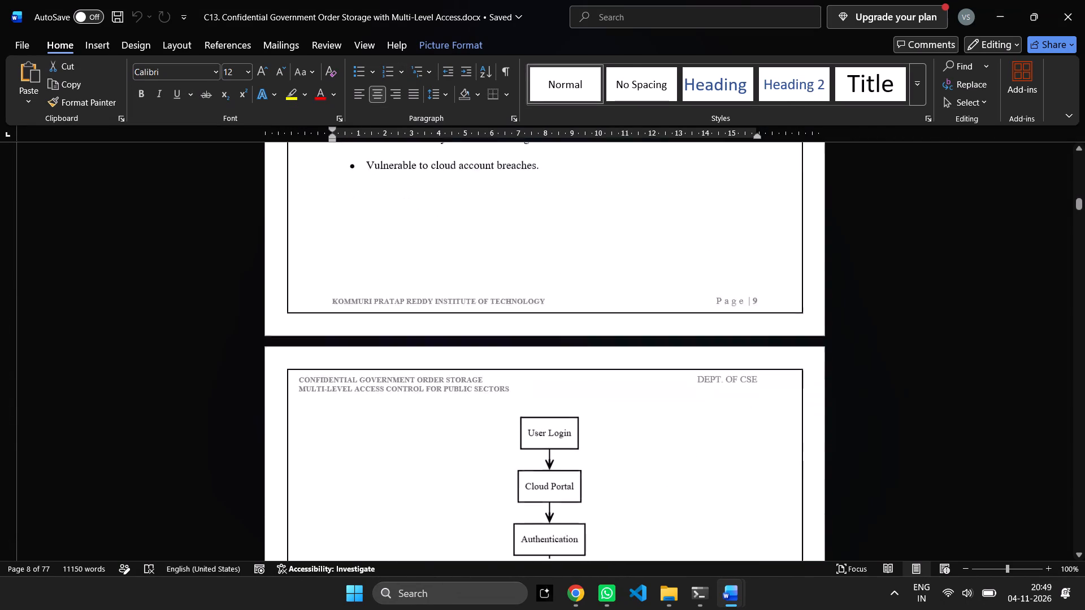
scroll(474, 350, "down", 1)
scroll(474, 350, "up", 1)
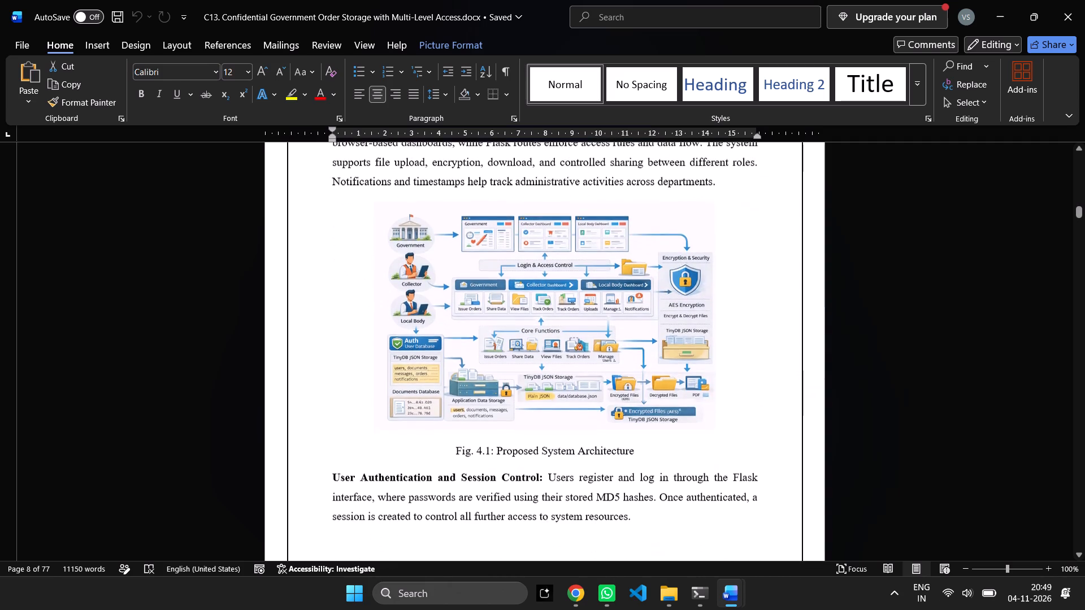
scroll(474, 350, "up", 1)
scroll(474, 350, "right", 1)
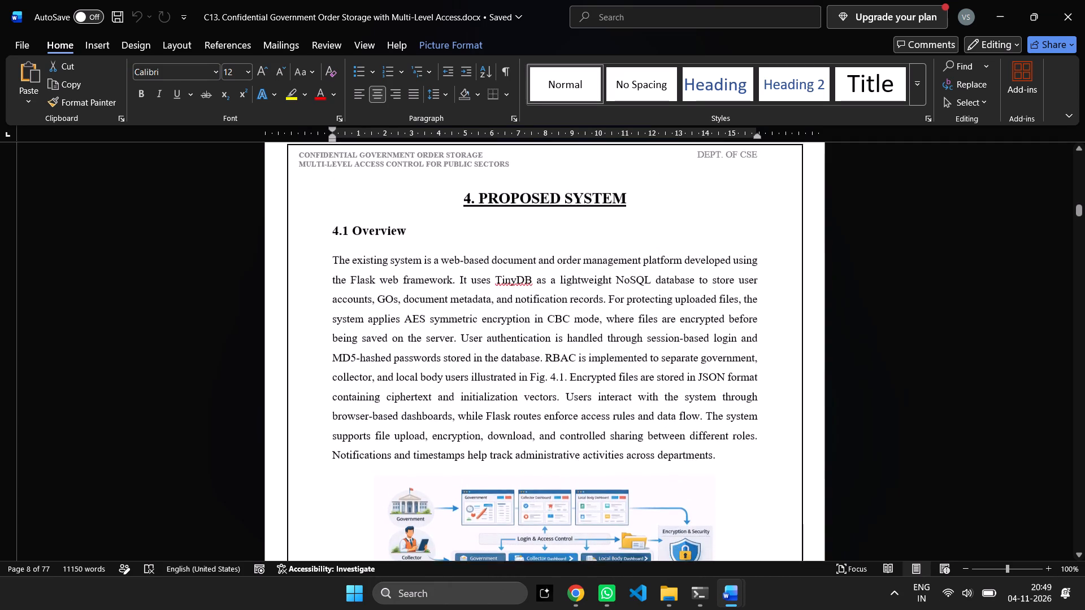
scroll(474, 350, "right", 1)
scroll(474, 350, "down", 2)
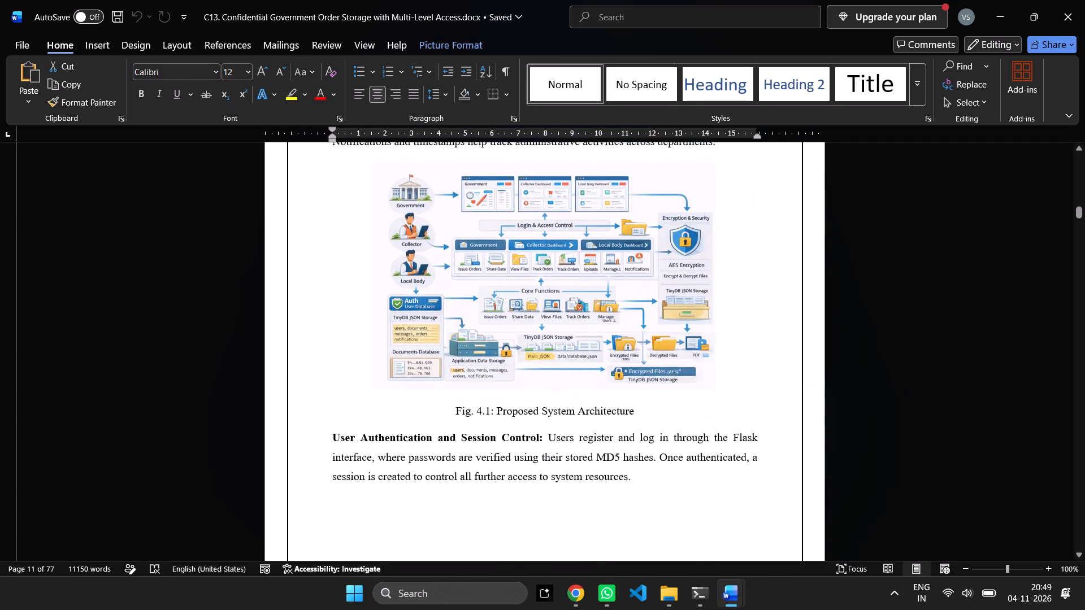
scroll(474, 350, "down", 4)
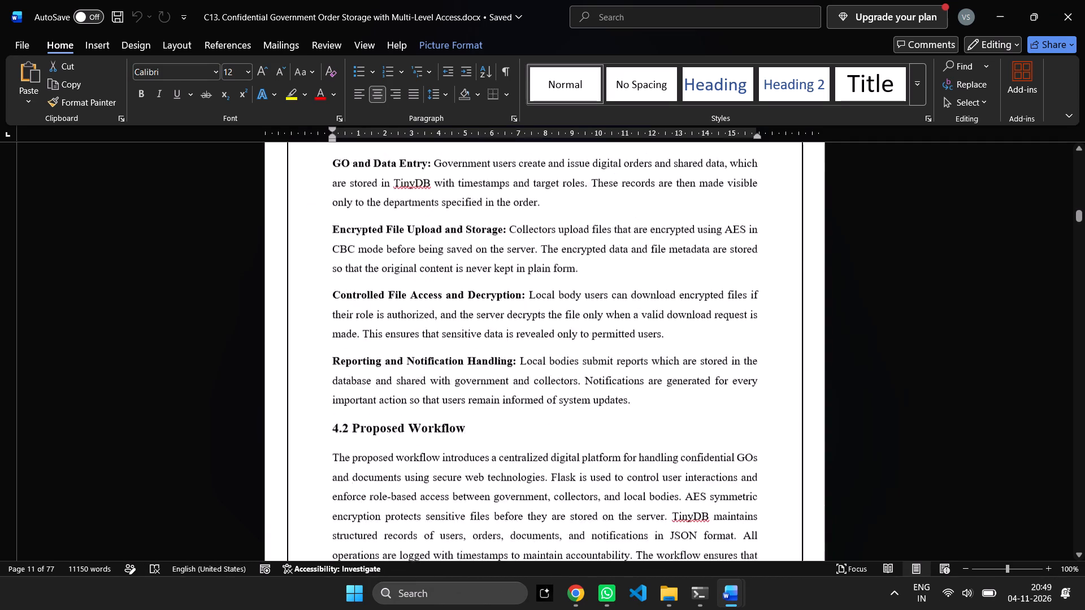
scroll(474, 350, "down", 1)
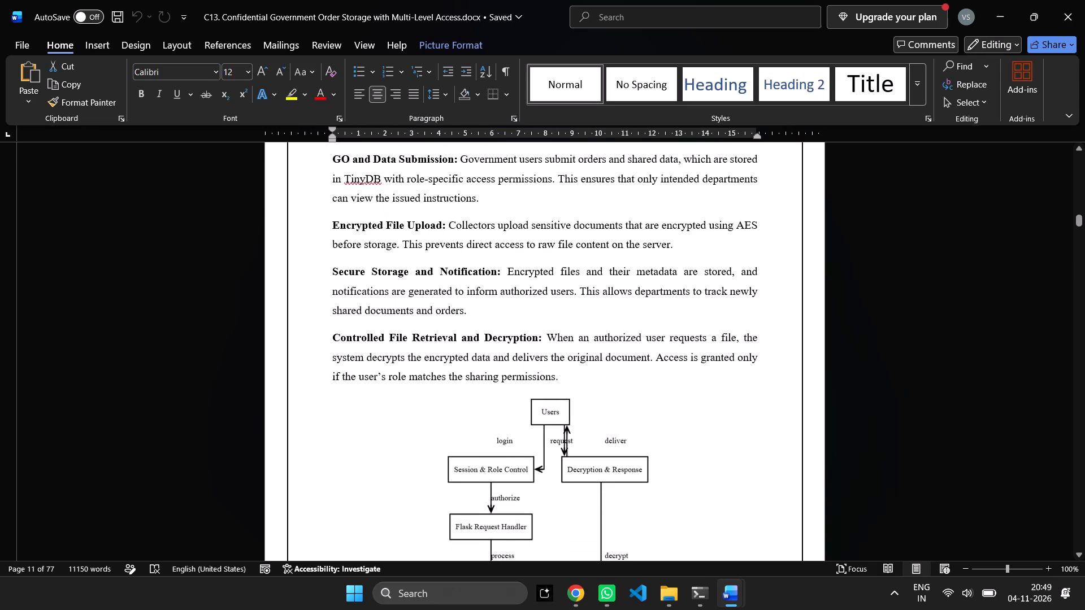
Re-examine chapter 4 of the C13 report, comparing the 4.1 overview, the Fig. 4.1 architecture and the Fig. 4.2 operational flow.
scroll(474, 350, "up", 5)
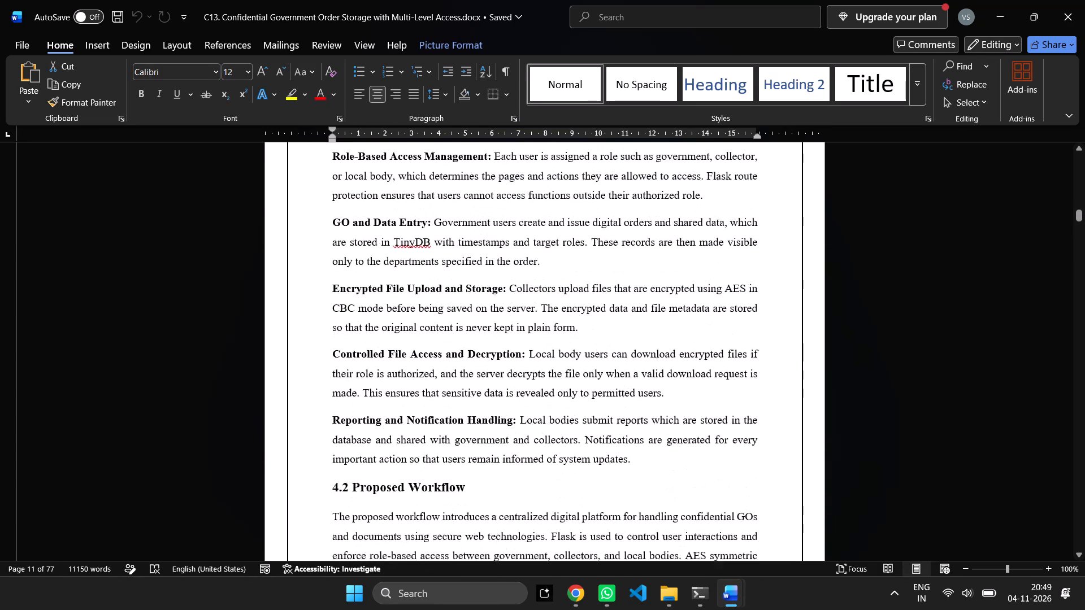
scroll(474, 350, "down", 4)
scroll(474, 350, "up", 1)
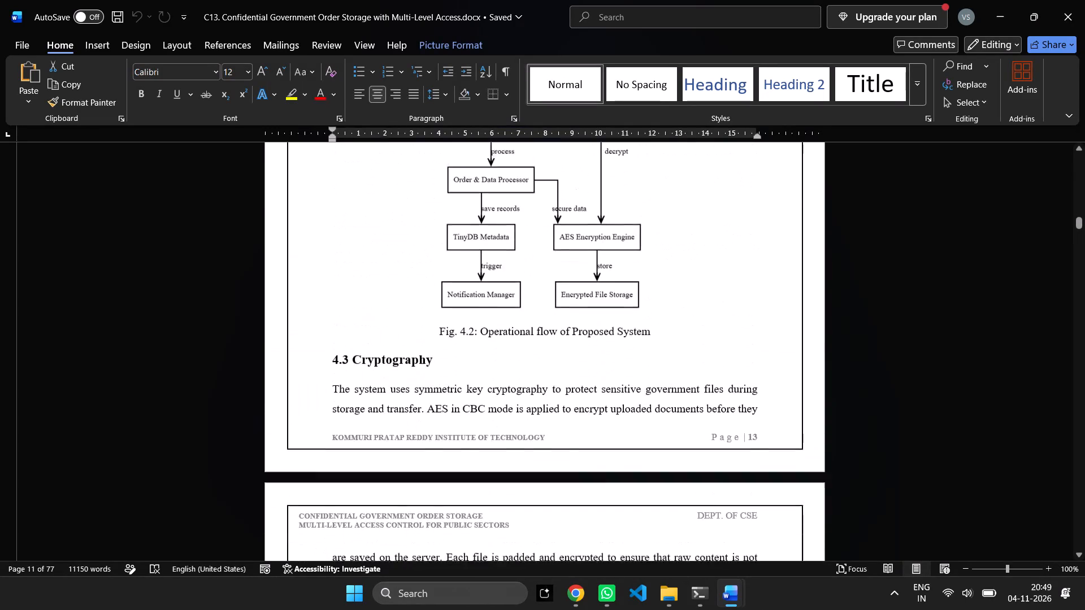
scroll(474, 350, "up", 2)
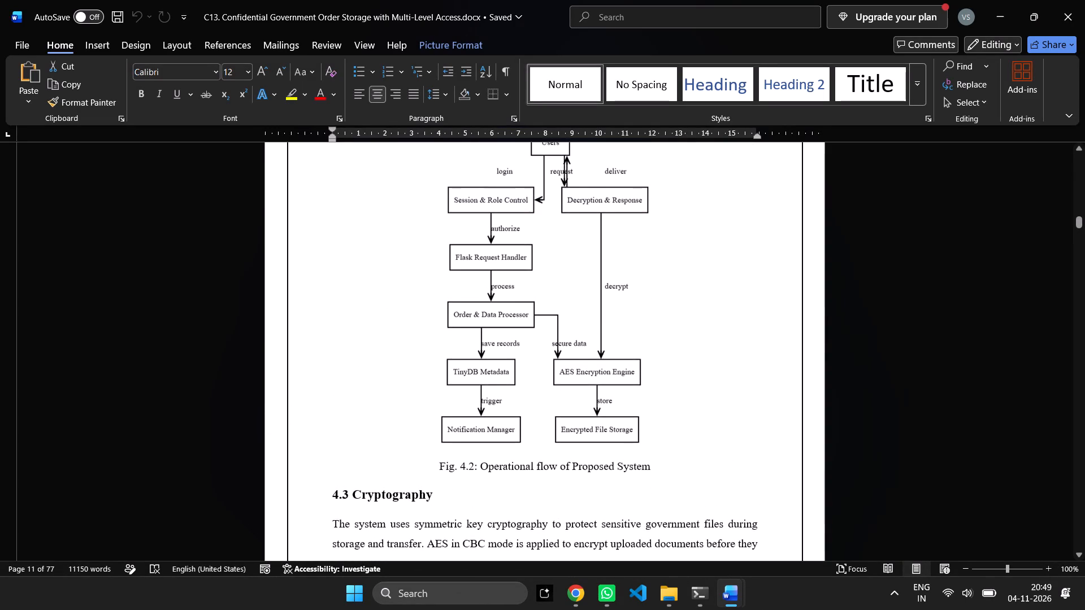
scroll(474, 350, "up", 3)
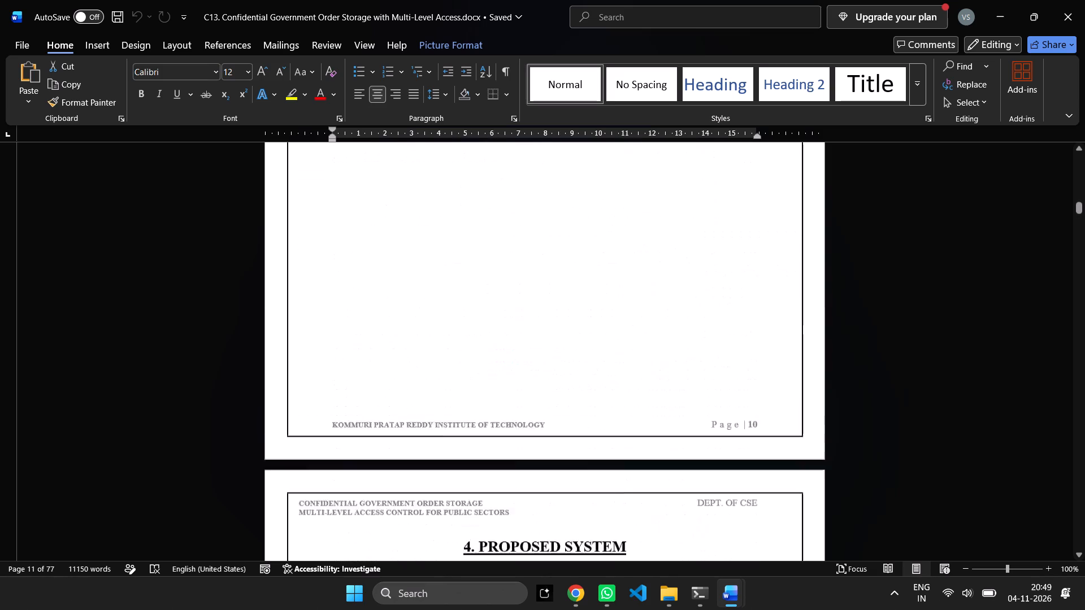
scroll(474, 350, "down", 1)
scroll(474, 350, "up", 2)
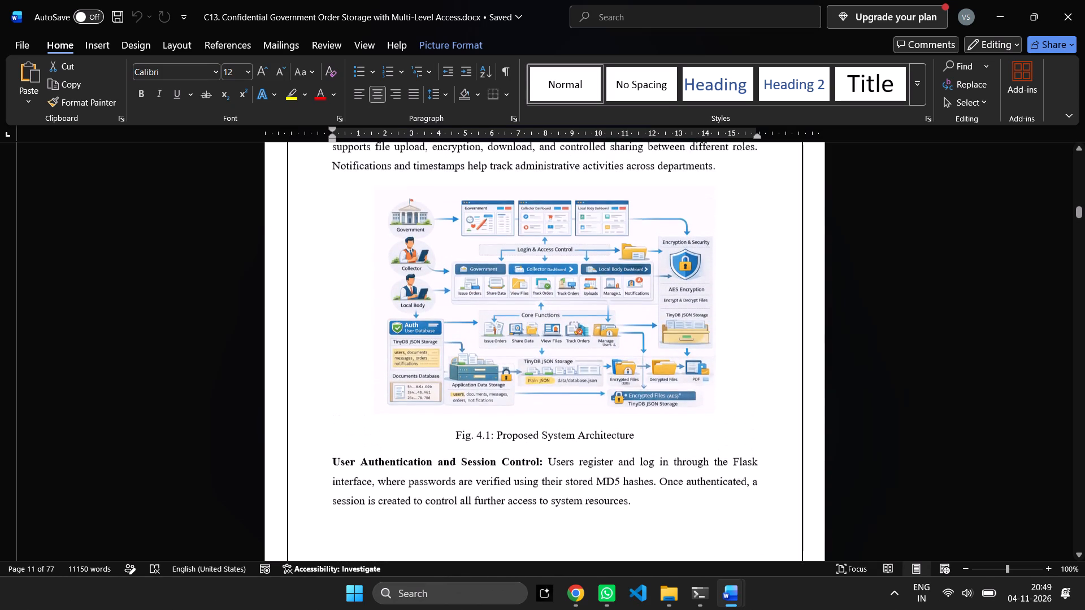
scroll(474, 350, "up", 2)
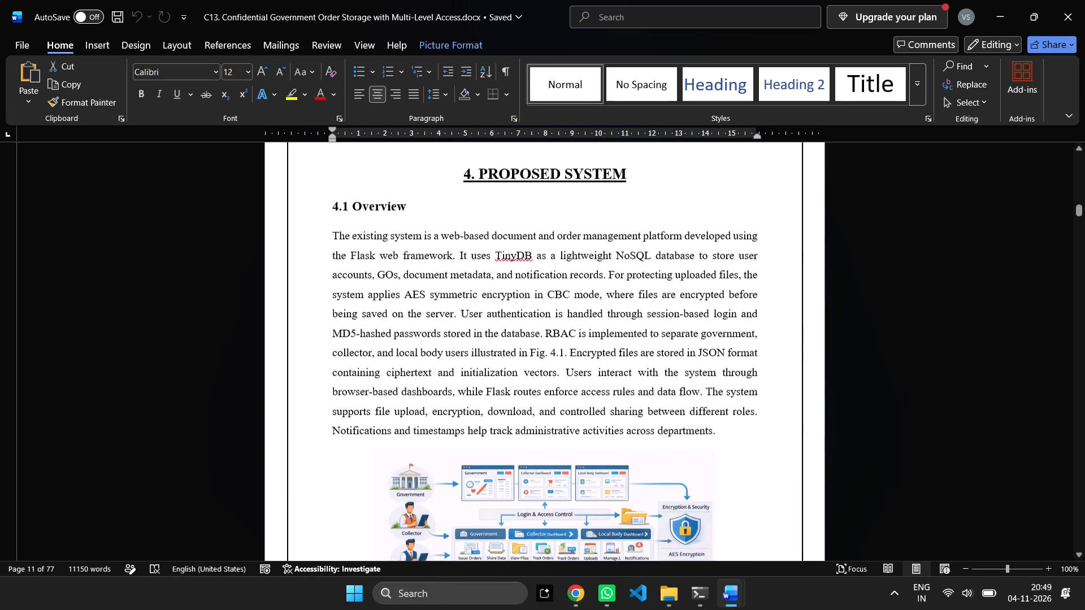
scroll(474, 350, "up", 1)
scroll(474, 350, "down", 3)
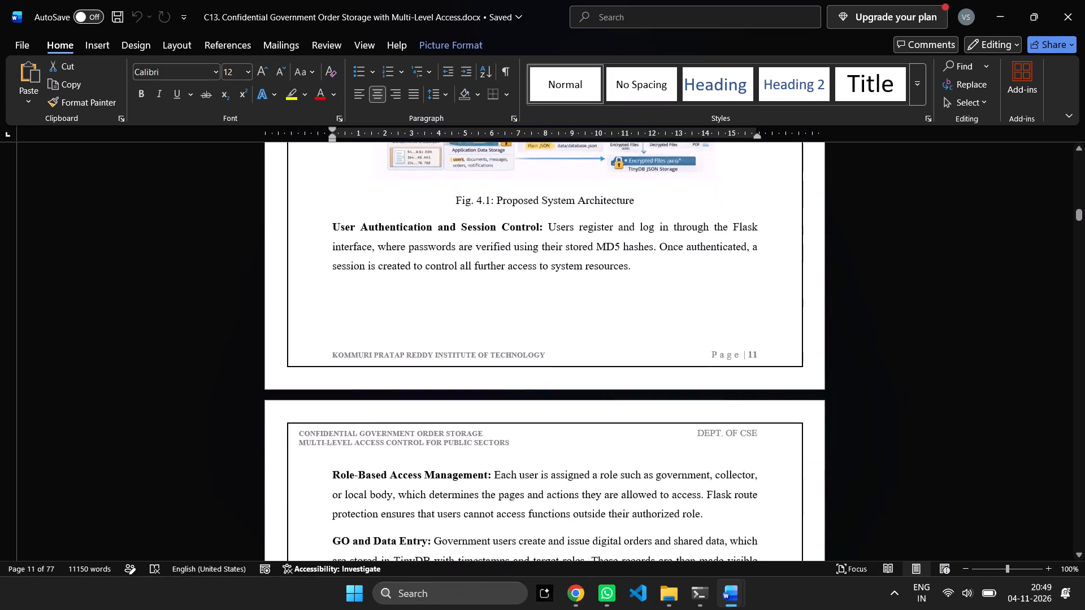
Examine the C13 report's Cryptography section with its AES encryption, MD5 and AES decryption workflow diagrams, up to section 4.4 Frontend Approach.
scroll(474, 350, "down", 4)
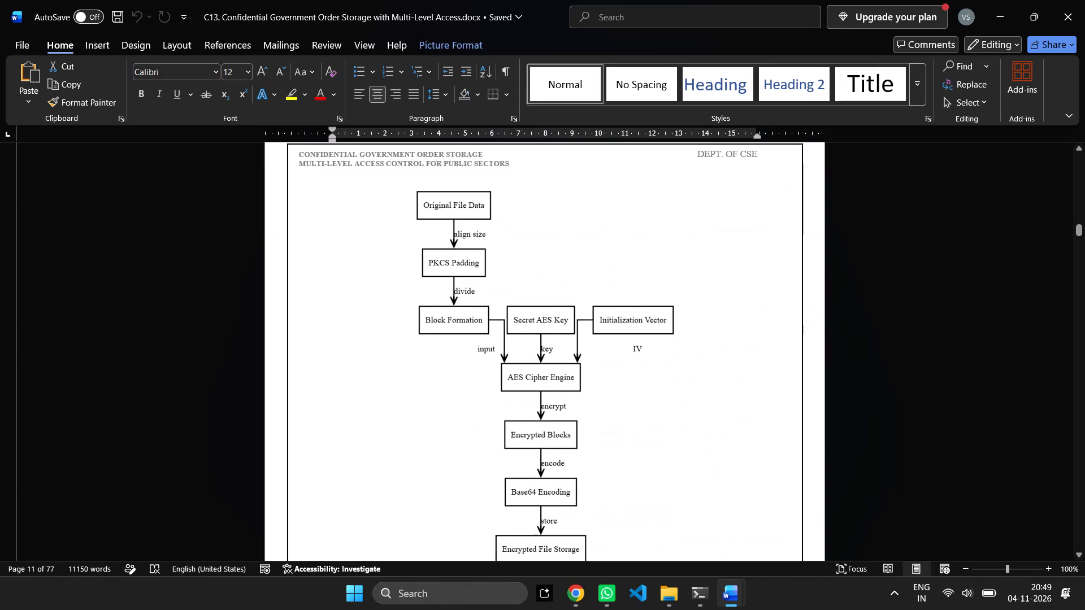
scroll(474, 350, "down", 3)
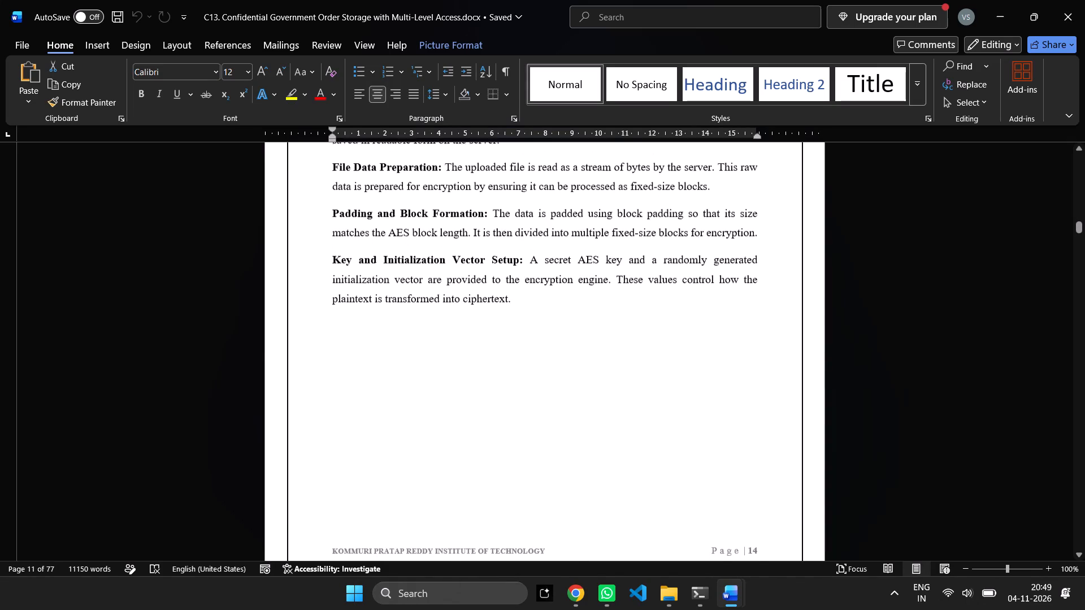
scroll(474, 350, "down", 3)
scroll(474, 350, "up", 1)
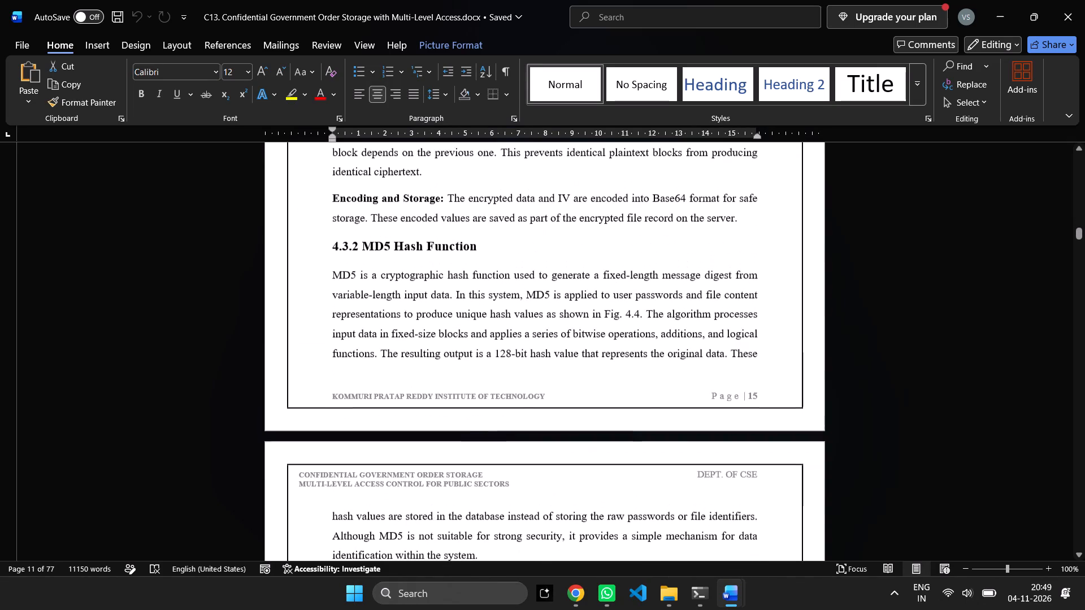
scroll(474, 350, "up", 1)
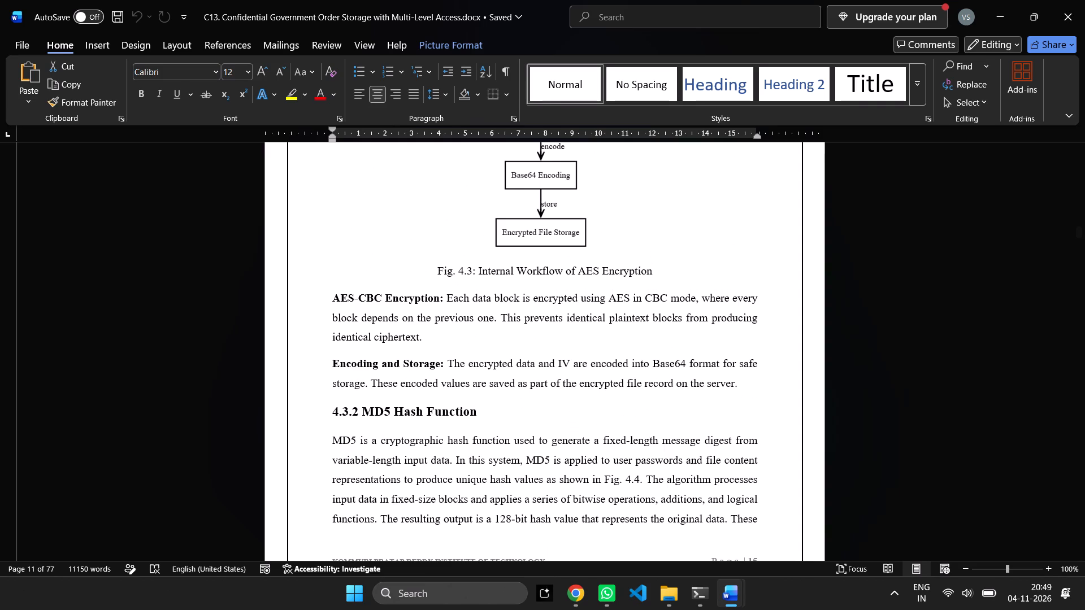
scroll(476, 484, "down", 1)
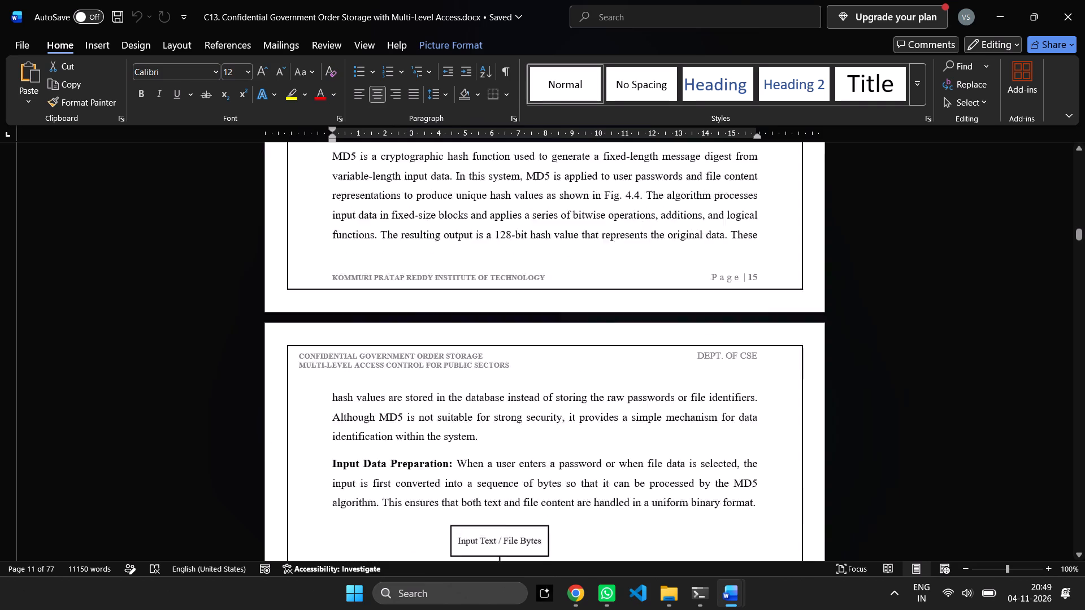
scroll(492, 457, "down", 2)
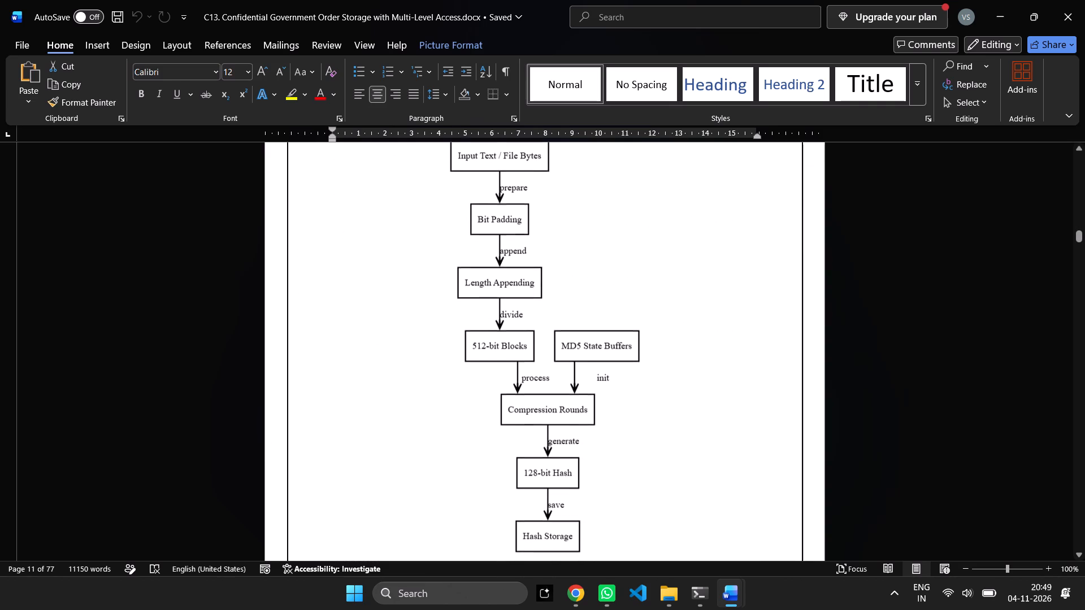
scroll(492, 457, "down", 1)
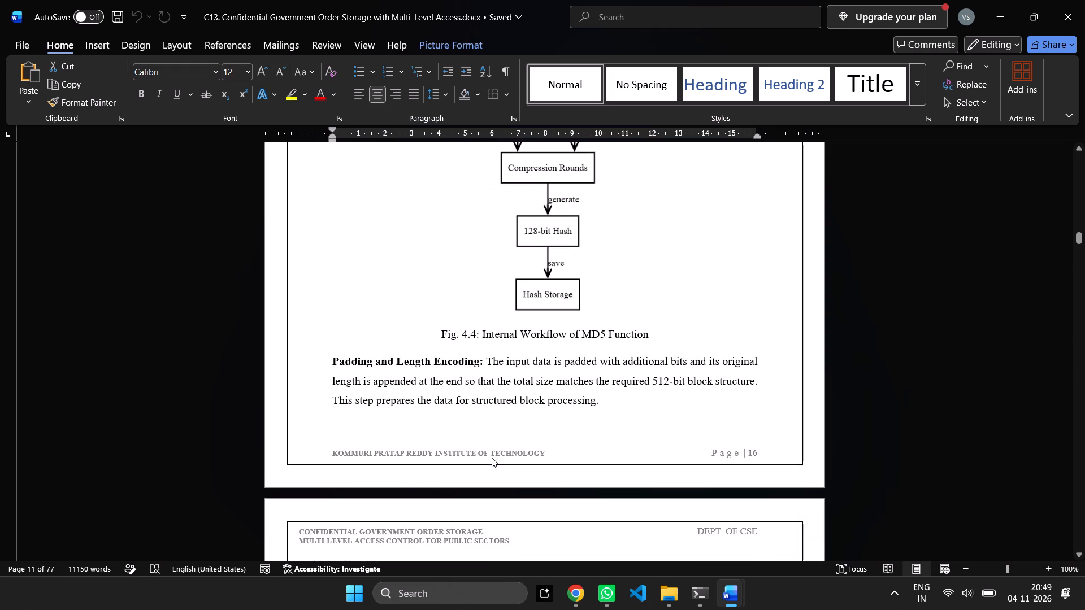
scroll(492, 457, "down", 3)
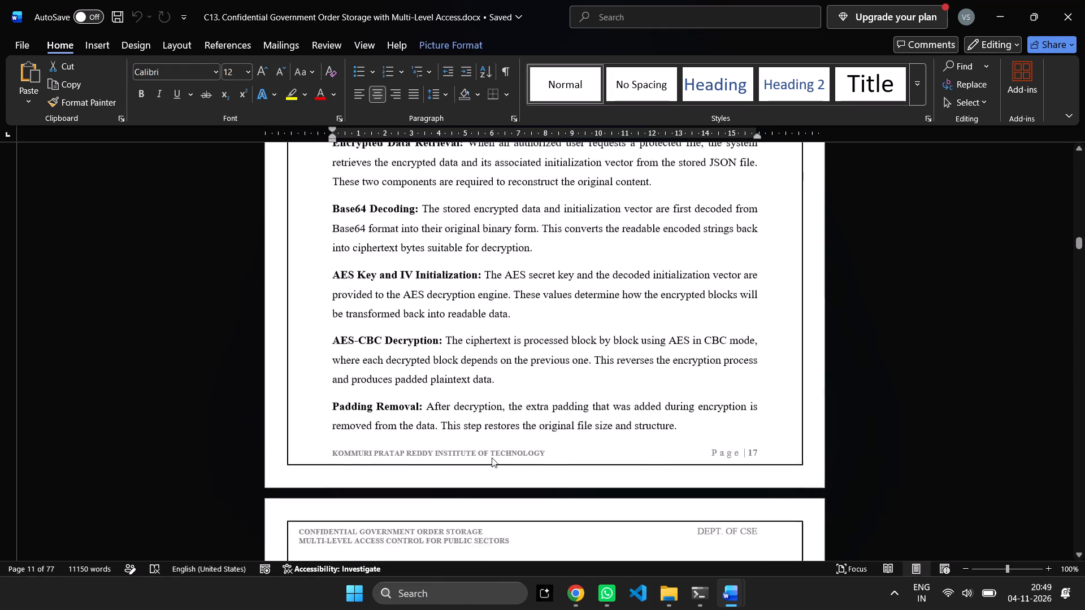
scroll(492, 457, "down", 1)
scroll(492, 457, "up", 1)
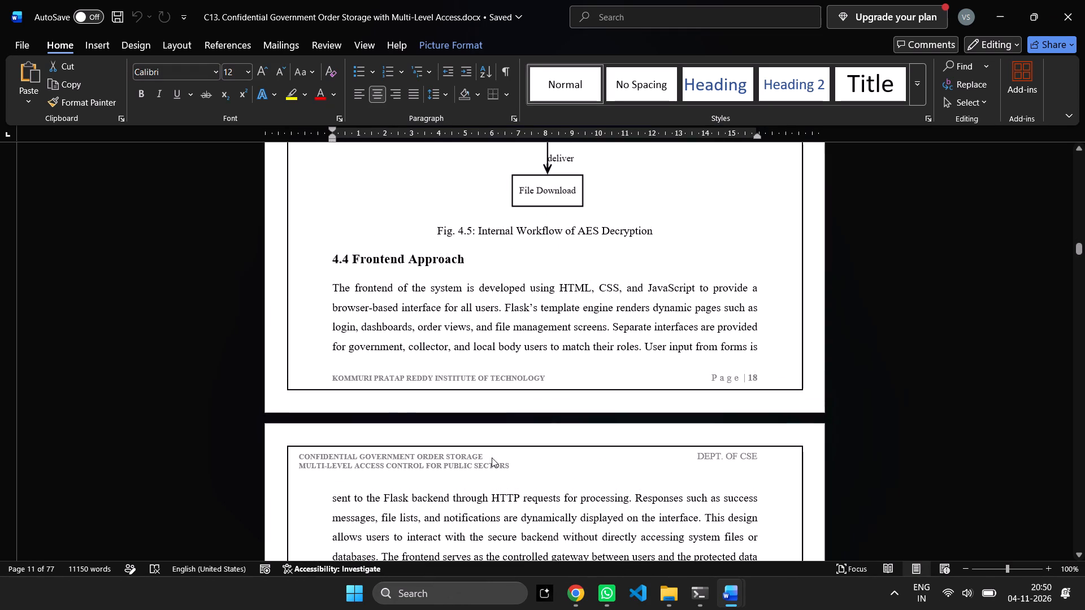
Switch to 4. STAGE-1 FINAL DOCUMENT CSE.docx and examine chapter 5's architecture layers and the 5.2 High-Level Architecture Diagram.
key("alt+Tab")
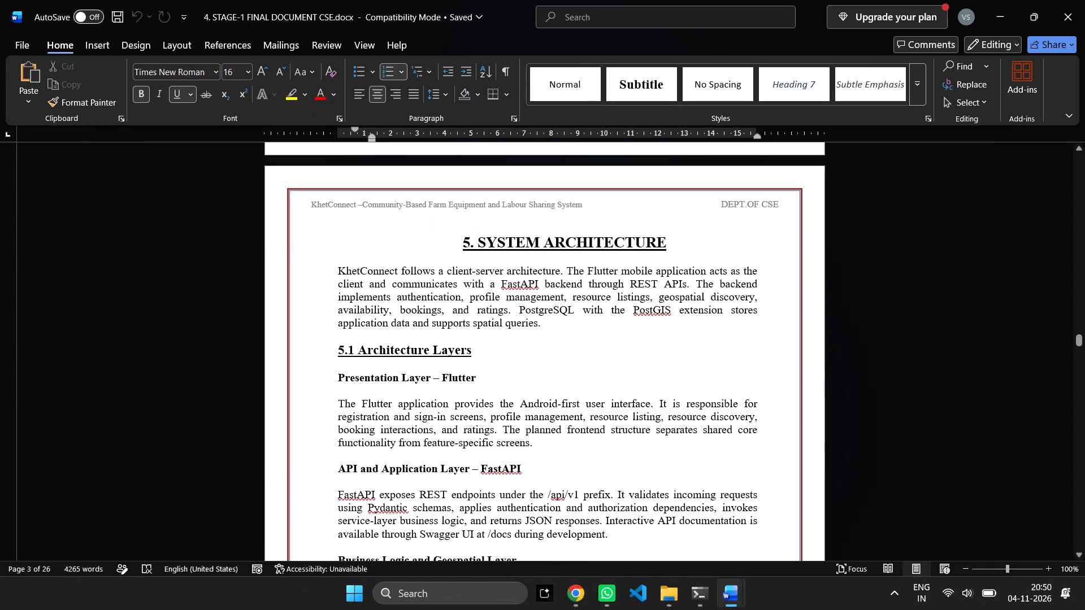
scroll(495, 378, "down", 1)
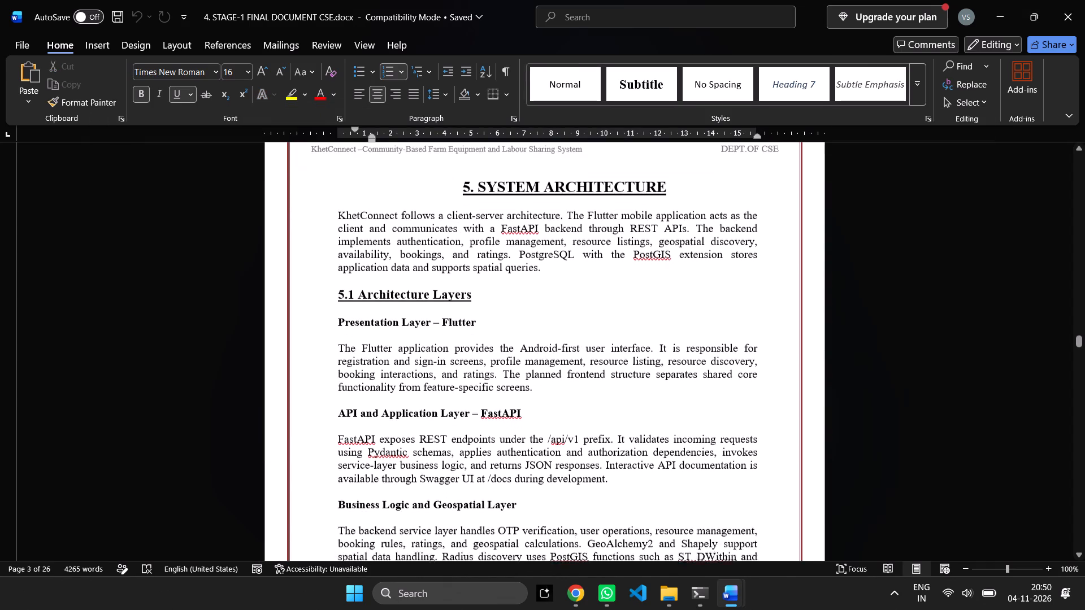
scroll(495, 378, "down", 2)
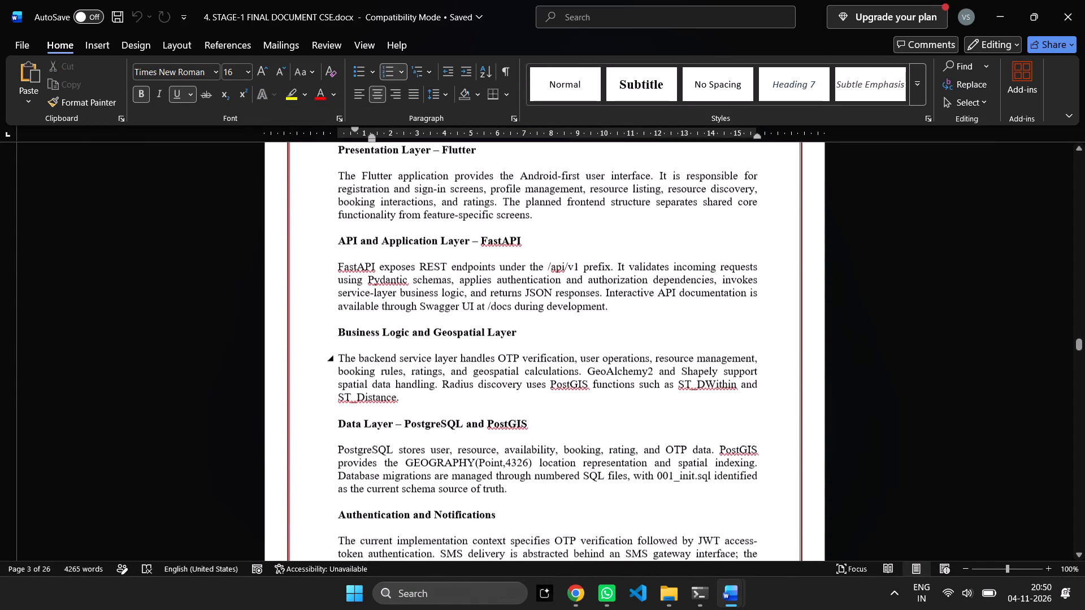
scroll(495, 378, "down", 2)
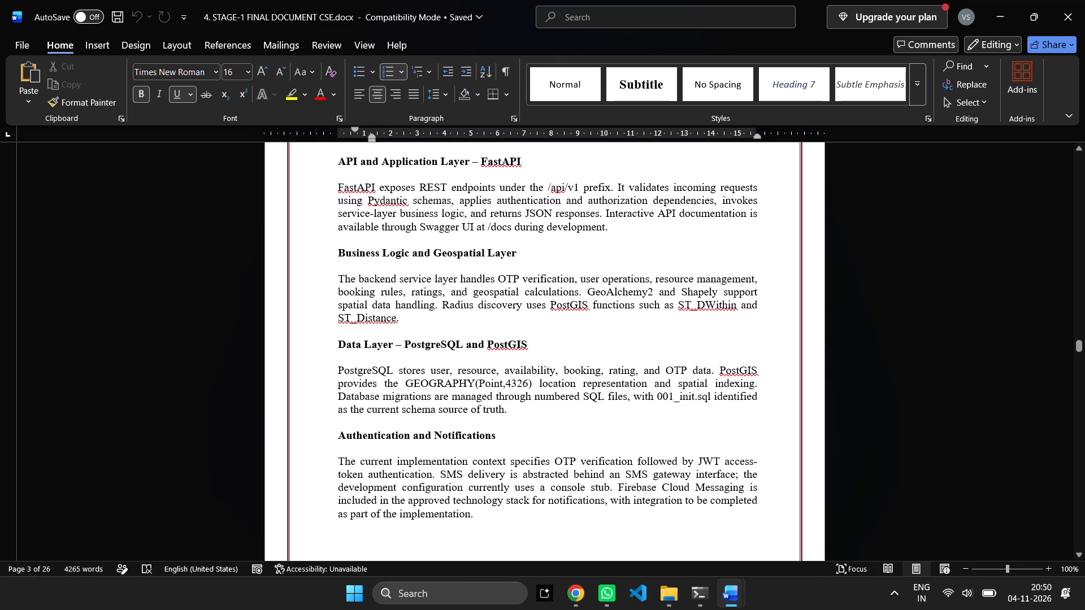
scroll(495, 378, "down", 1)
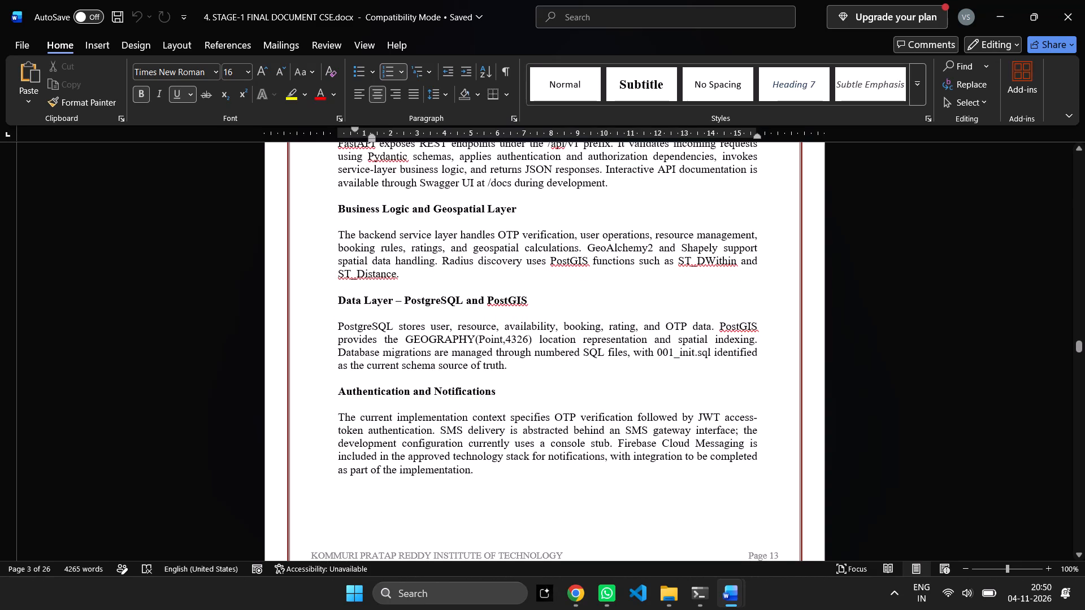
scroll(495, 378, "down", 2)
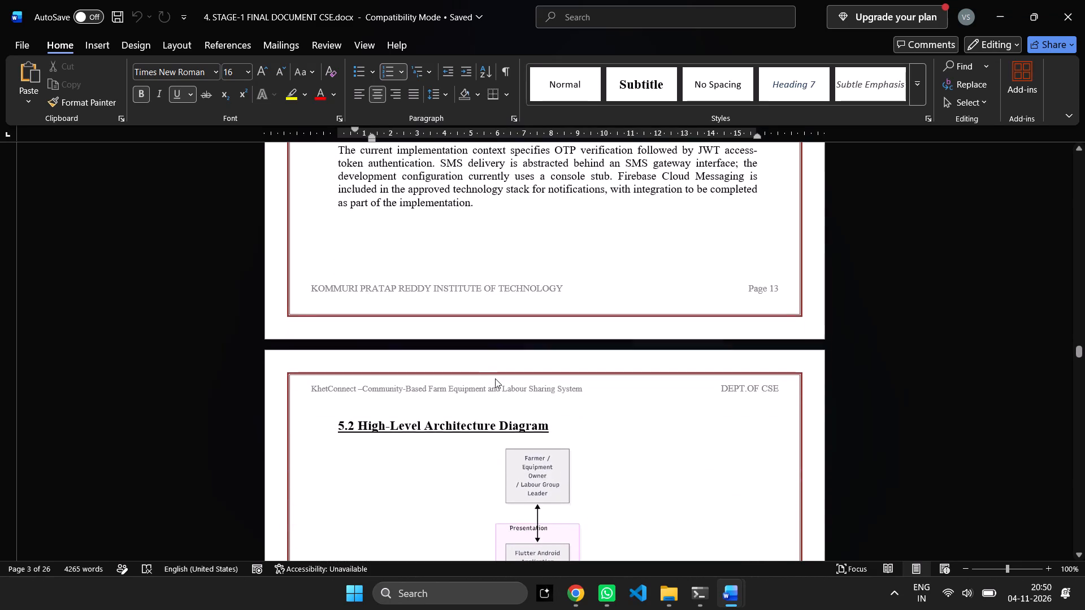
scroll(495, 378, "down", 2)
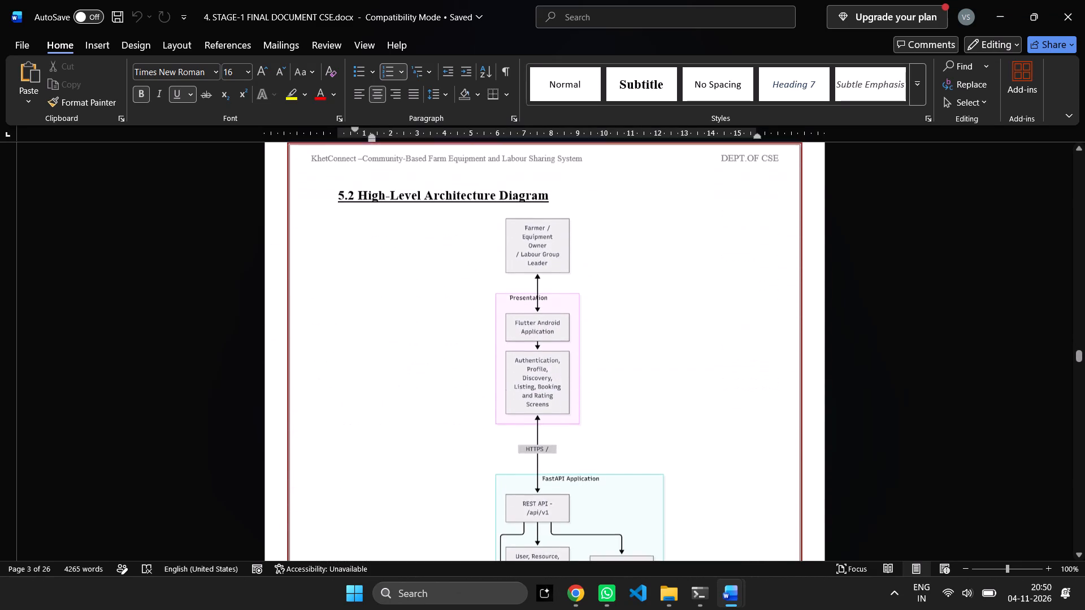
scroll(495, 378, "down", 1)
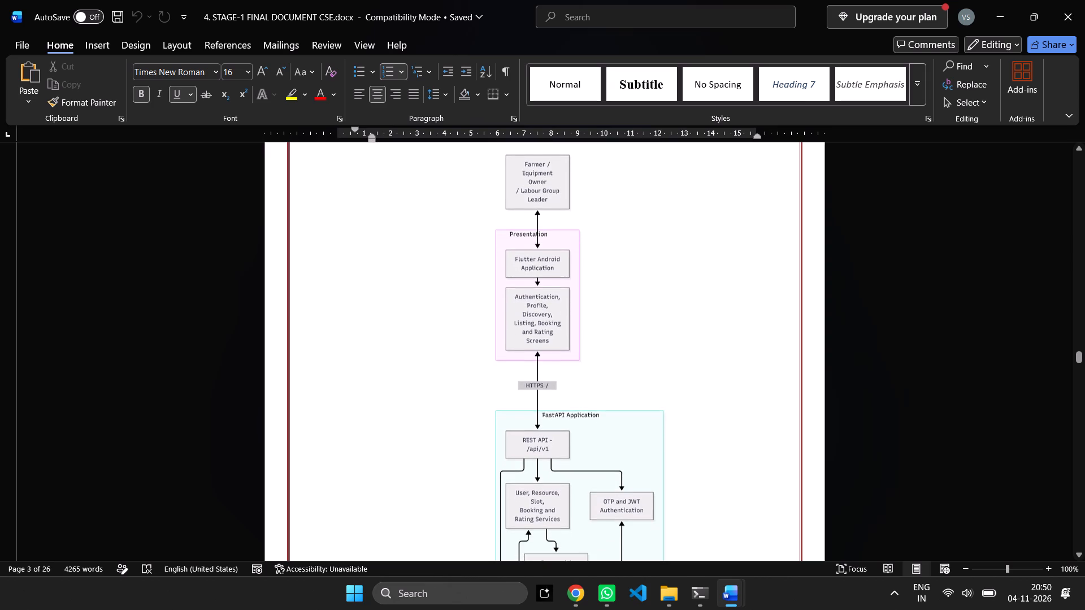
scroll(495, 378, "down", 3)
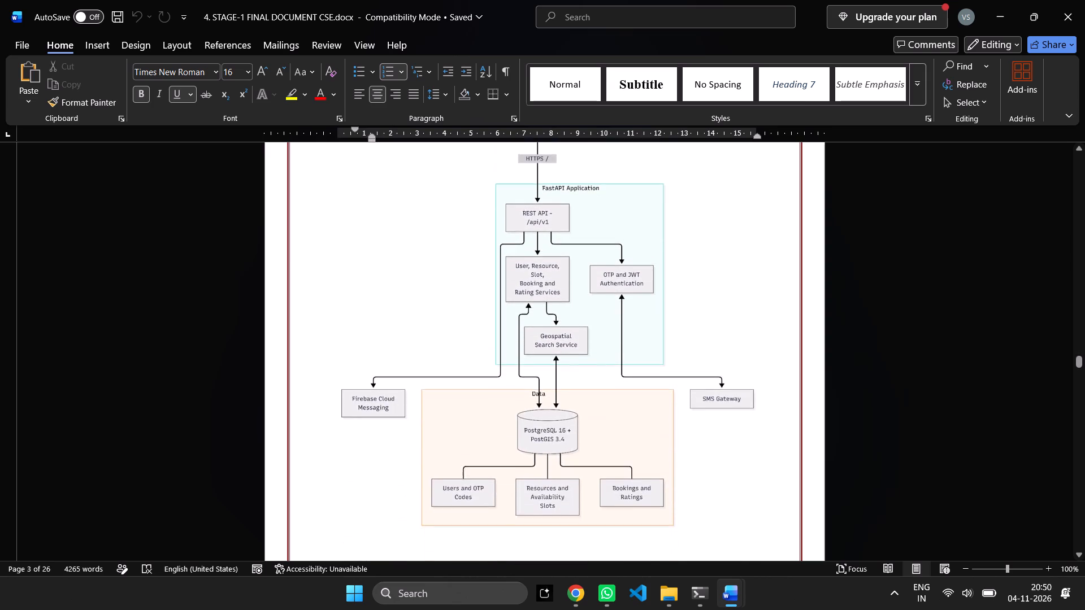
scroll(495, 378, "down", 1)
scroll(495, 378, "up", 2)
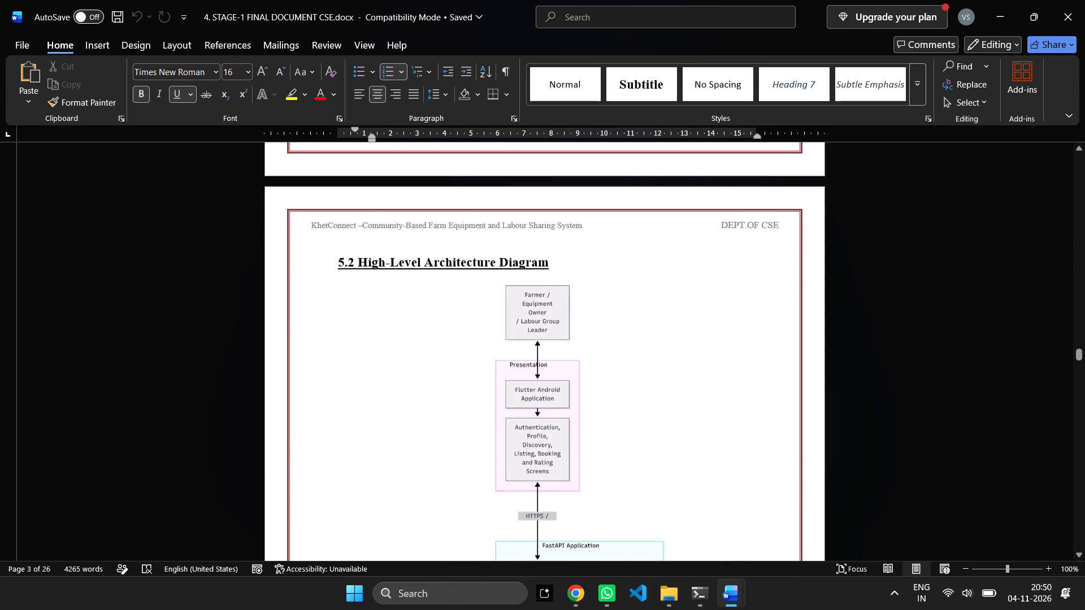
scroll(495, 378, "up", 5)
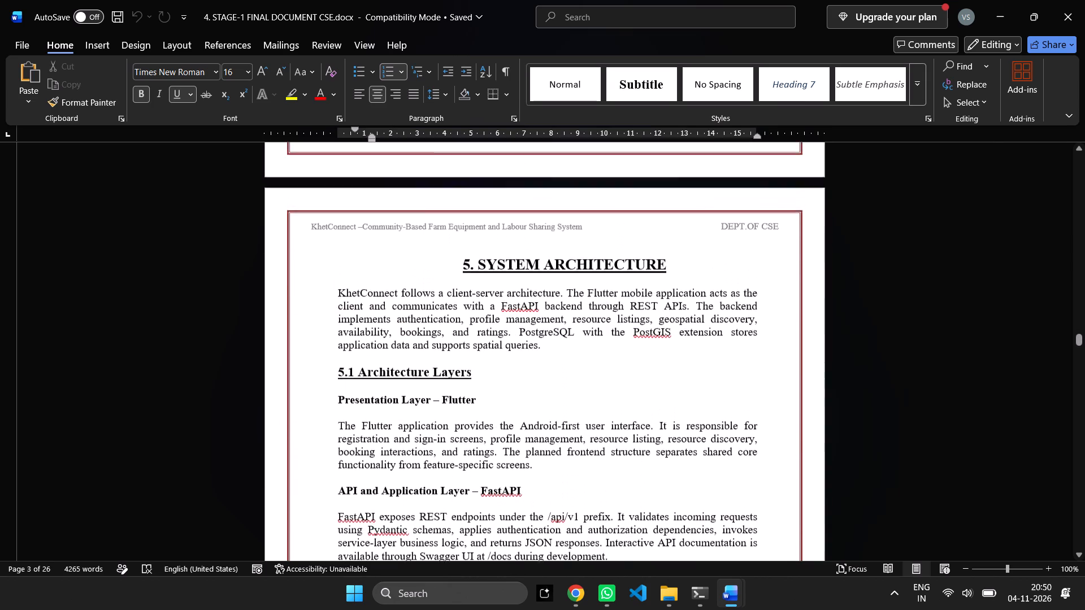
Switch to the C13 report and examine it from the frontend approach through the backend and Tiny Database workflows to the UML diagrams.
key("alt+Tab")
scroll(505, 418, "down", 3)
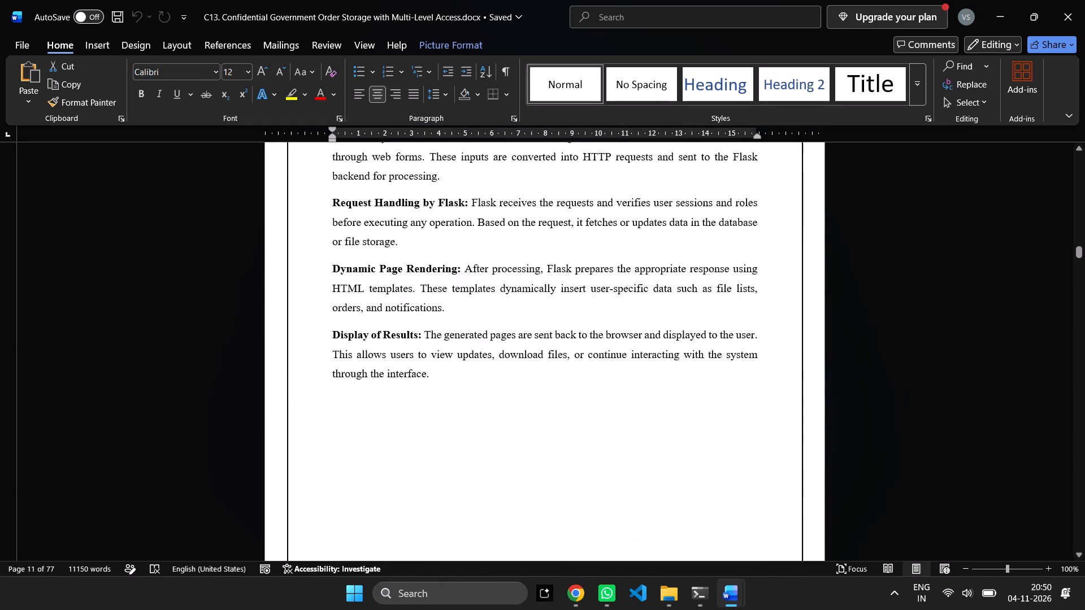
scroll(505, 418, "down", 3)
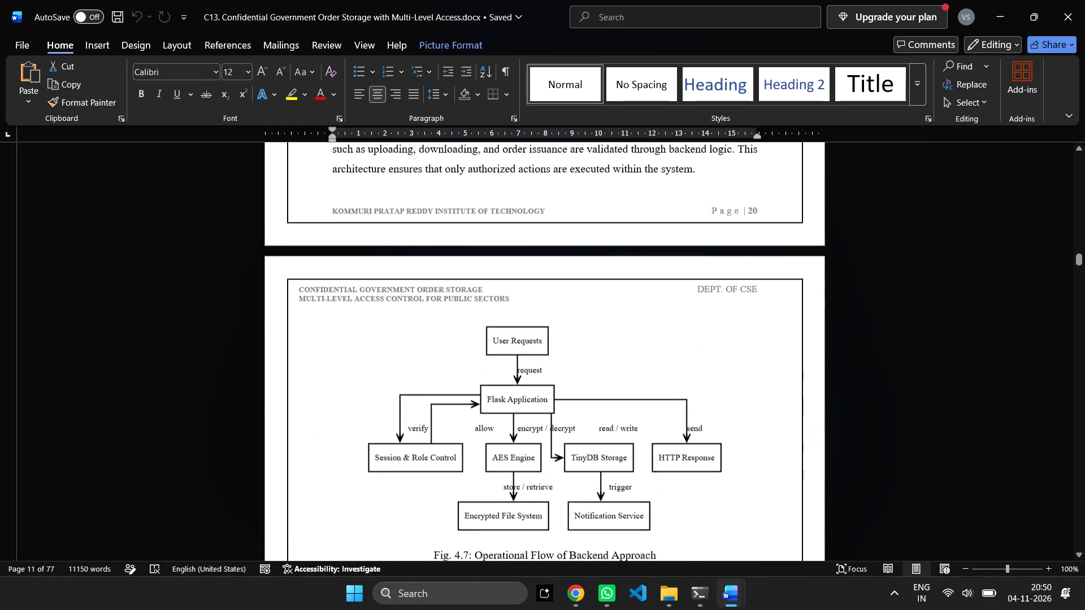
scroll(505, 418, "down", 3)
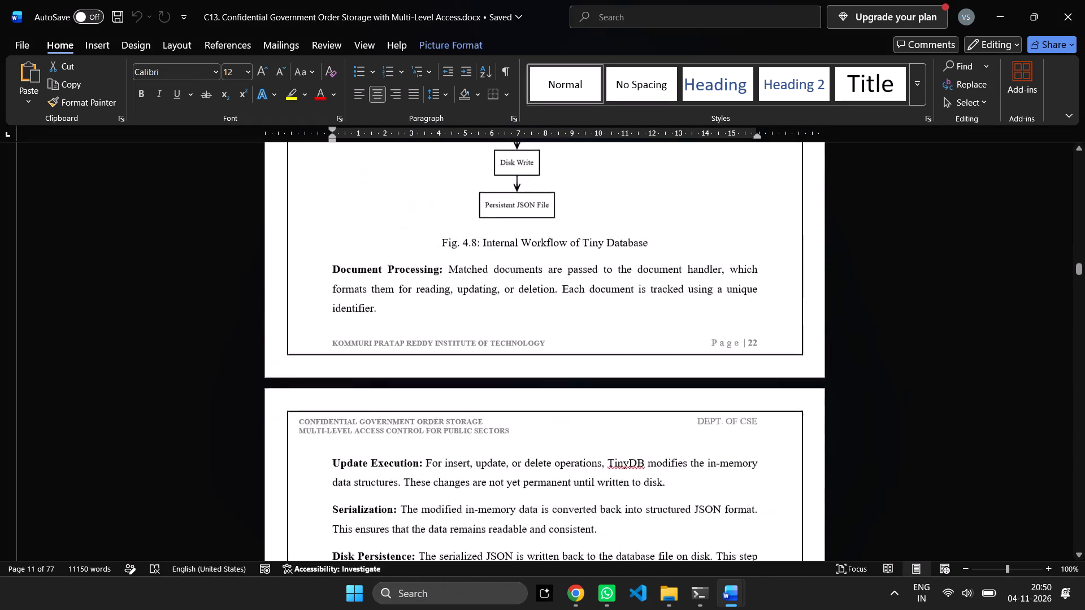
scroll(505, 418, "down", 2)
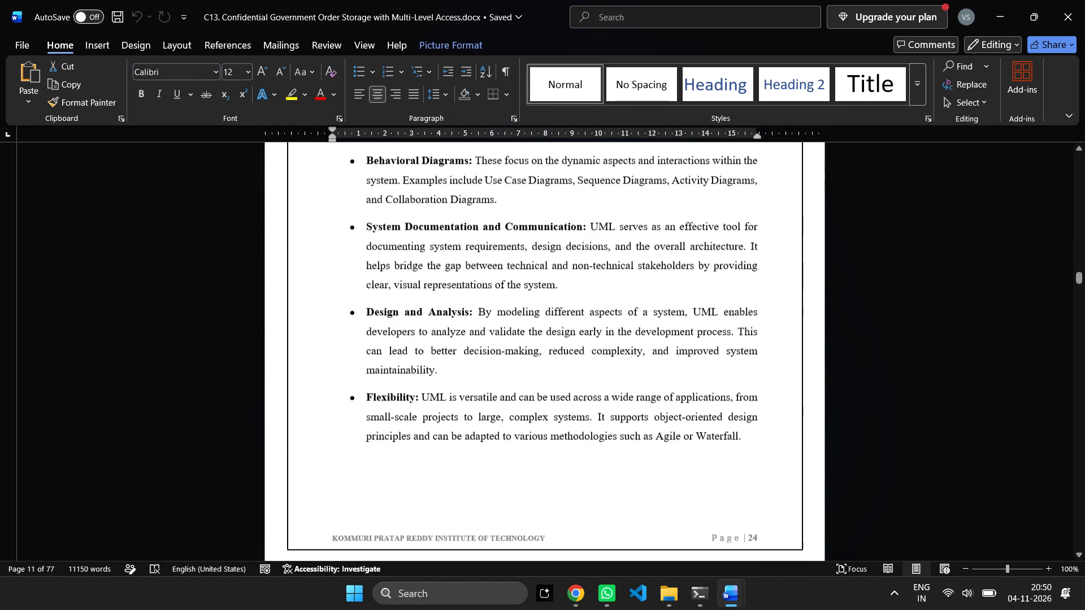
scroll(505, 418, "down", 2)
Search the C13 report for "system arch" and examine it from the Fig. 4.1 architecture through 4.2 Proposed Workflow to 4.3.1 AES Encryption.
key("ctrl+f")
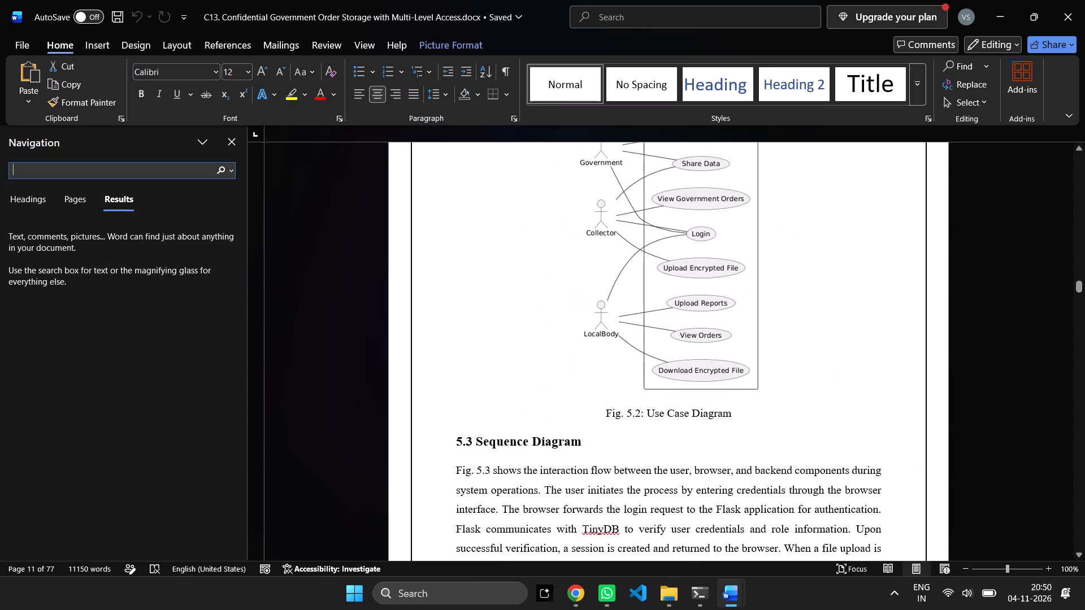
type("syste")
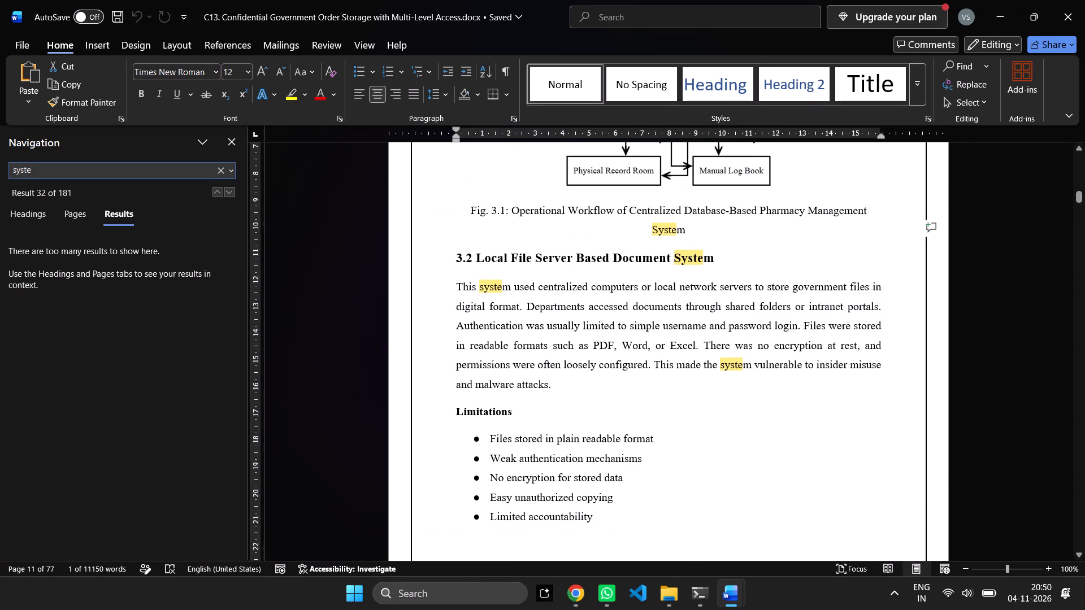
type("m a")
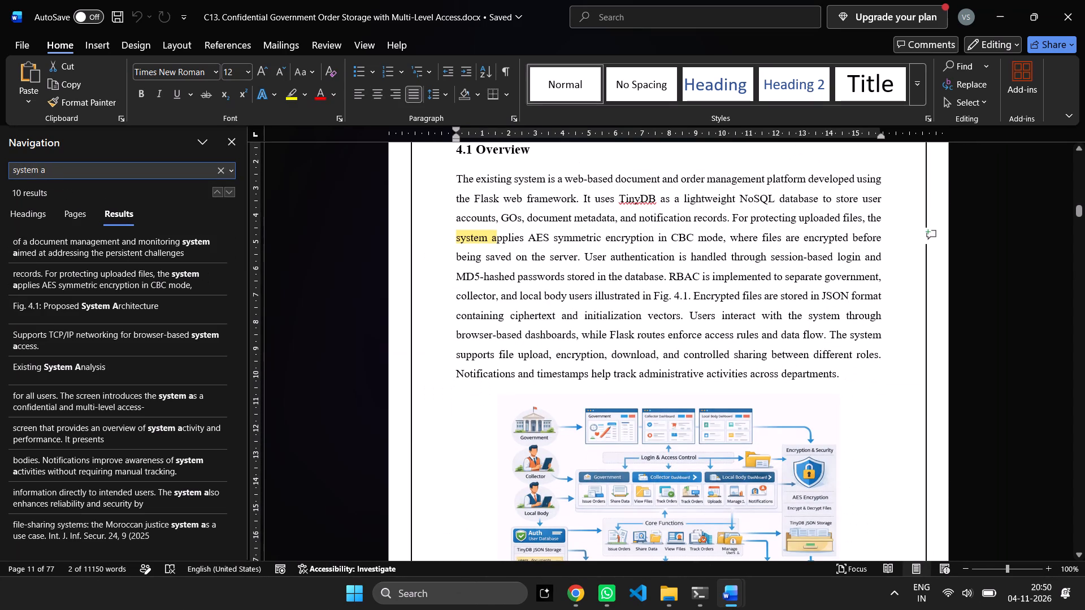
type("rch")
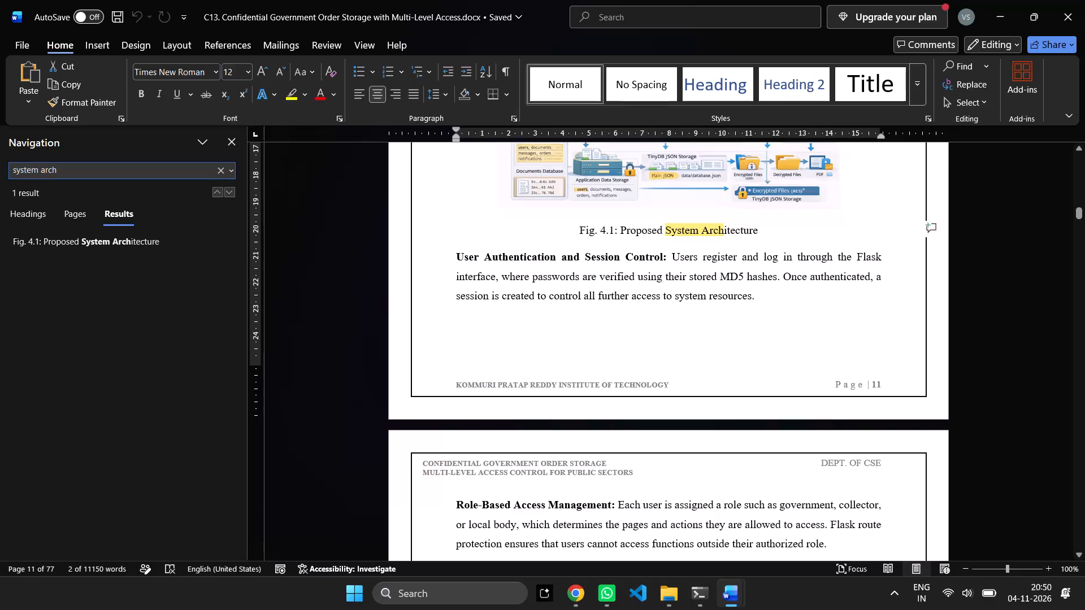
scroll(590, 440, "down", 3)
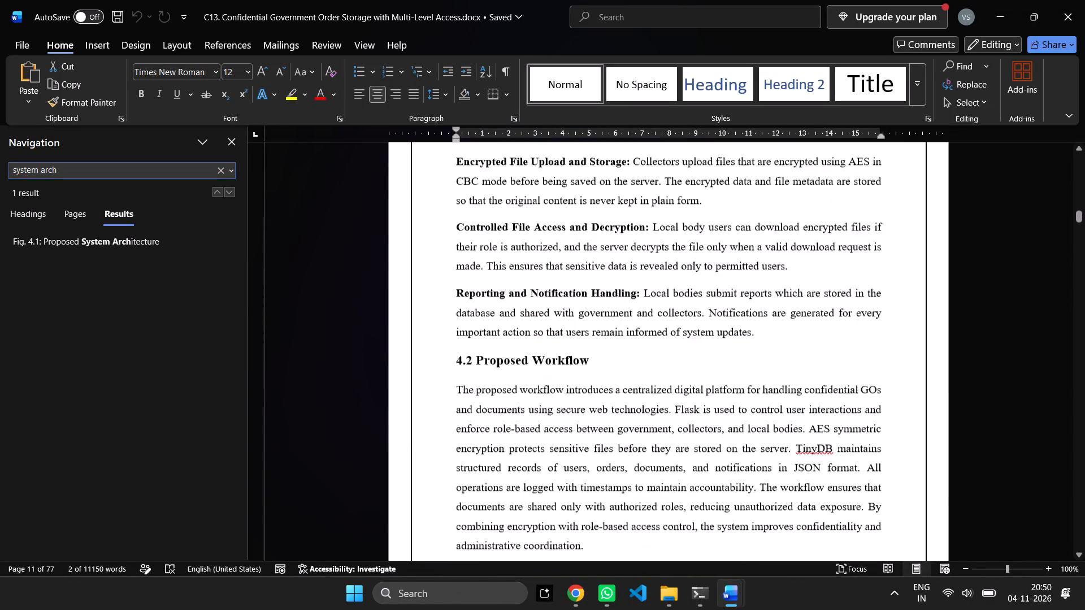
scroll(590, 440, "down", 2)
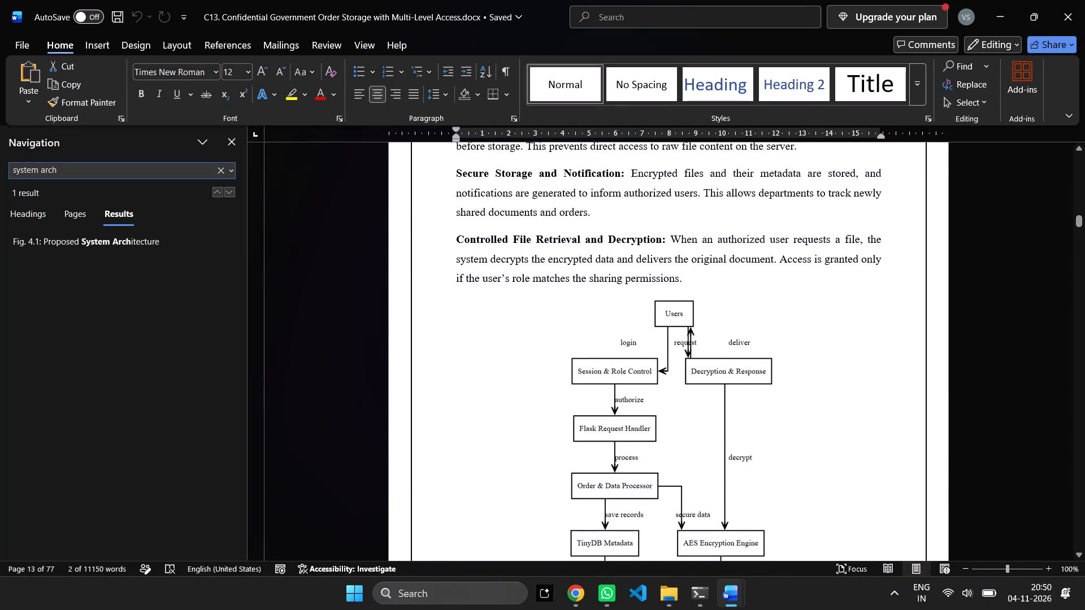
scroll(590, 440, "down", 1)
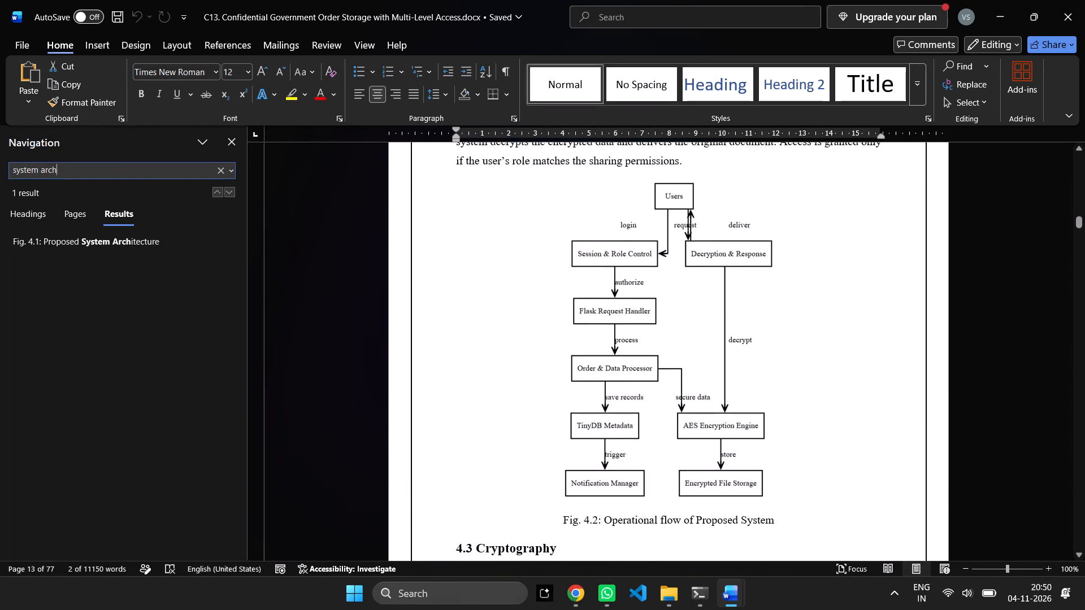
scroll(590, 440, "right", 1)
scroll(590, 440, "down", 1)
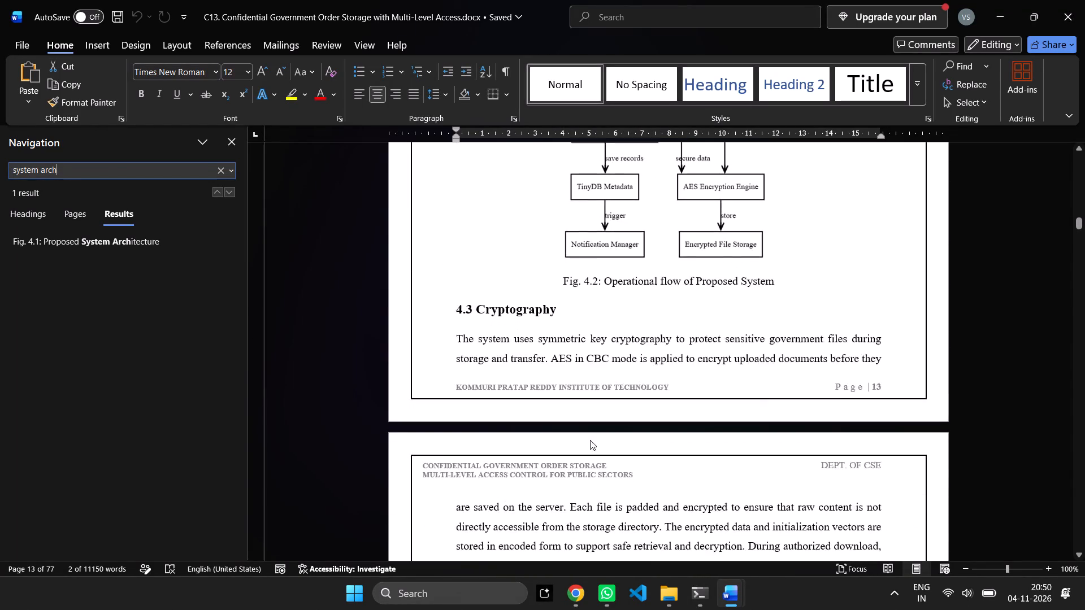
scroll(590, 440, "down", 2)
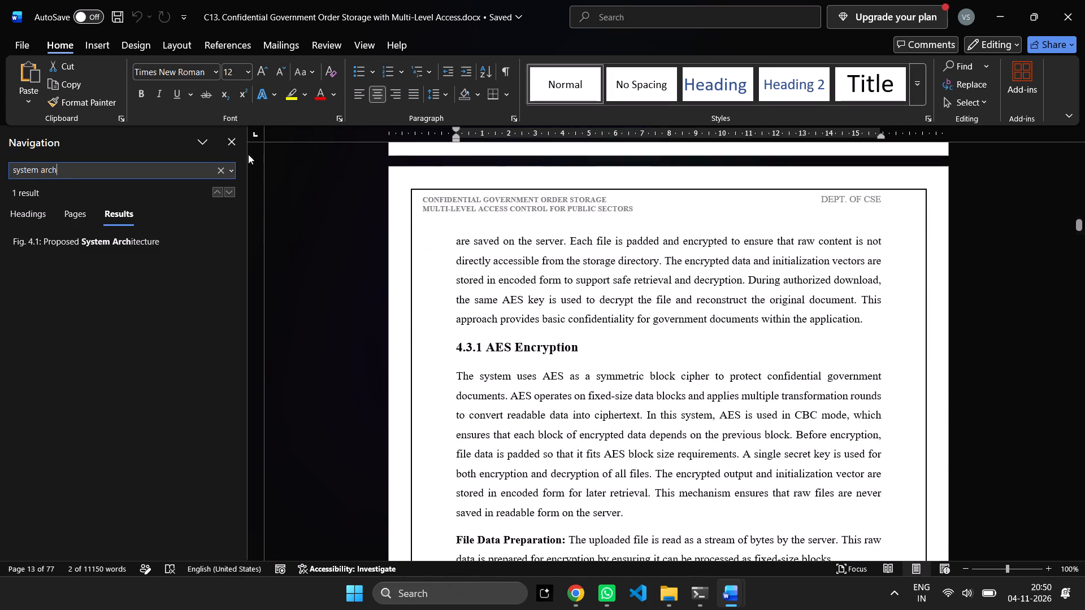
left_click(225, 145)
Switch to 4. STAGE-1 FINAL DOCUMENT CSE.docx and examine chapter 5's architecture layers, the 5.2 High-Level Architecture Diagram and the 5.3 Technology Stack.
key("alt+Tab")
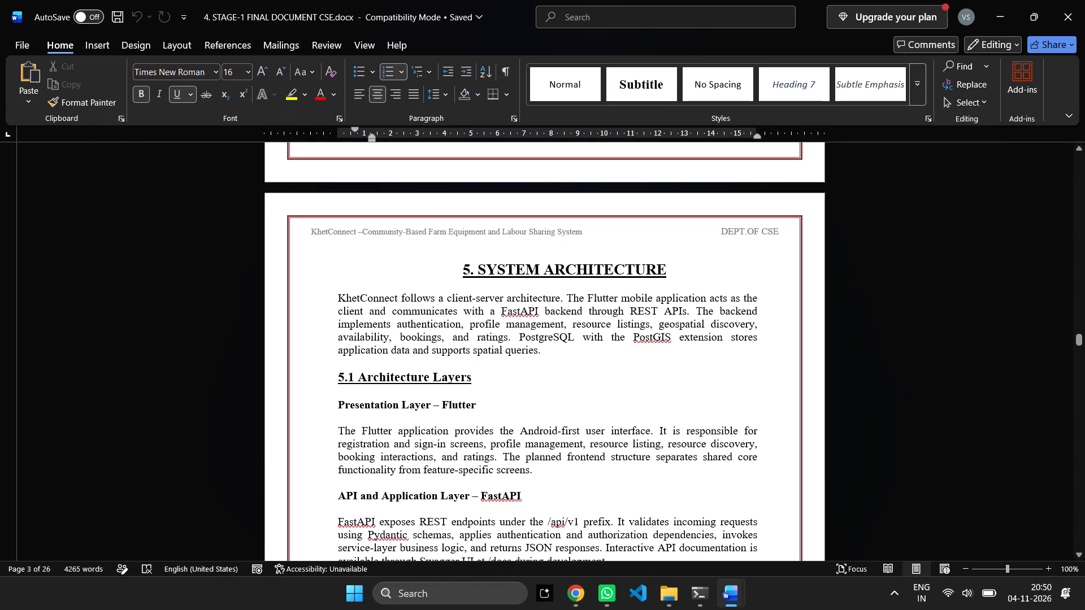
scroll(500, 390, "down", 1)
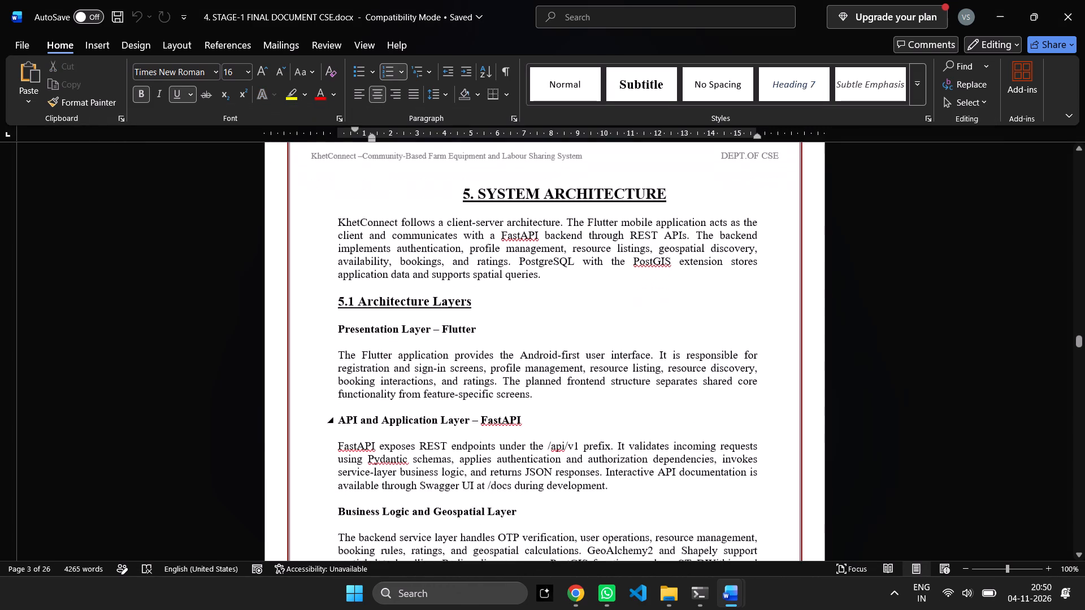
scroll(500, 390, "down", 1)
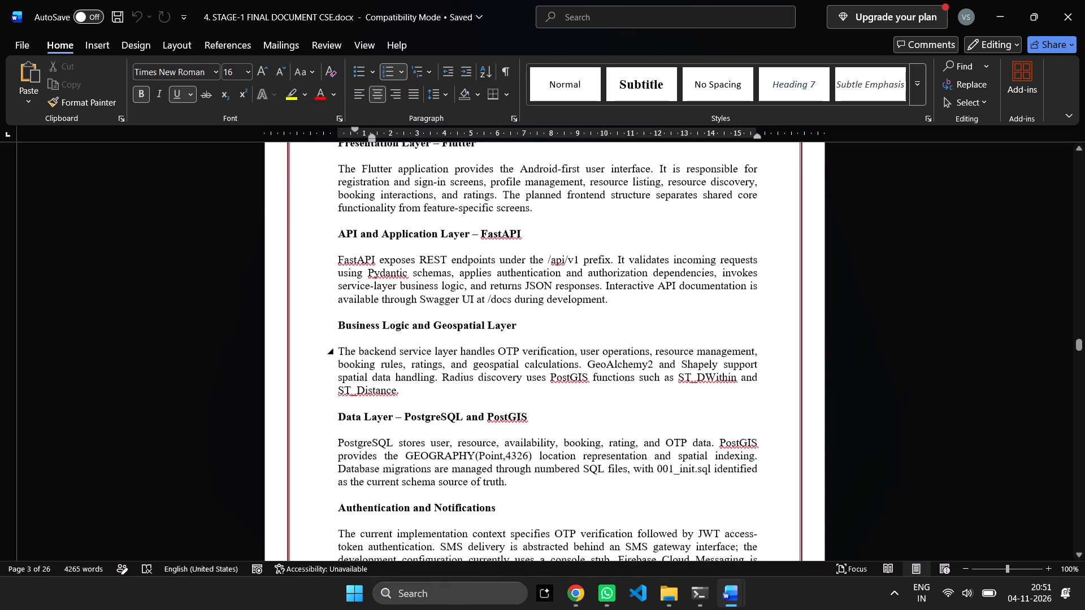
scroll(500, 390, "down", 3)
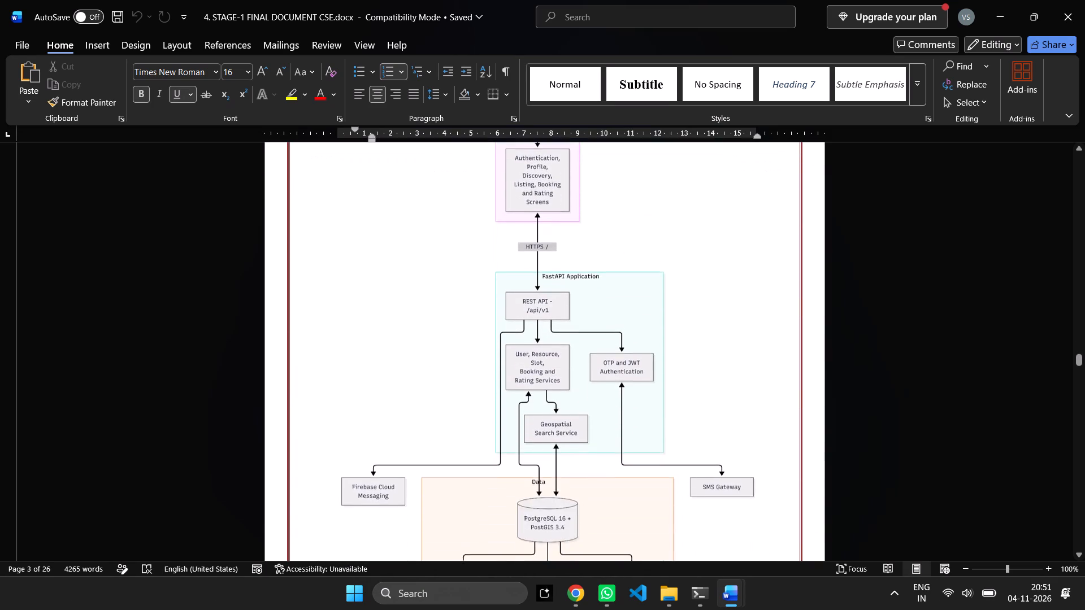
scroll(500, 390, "down", 1)
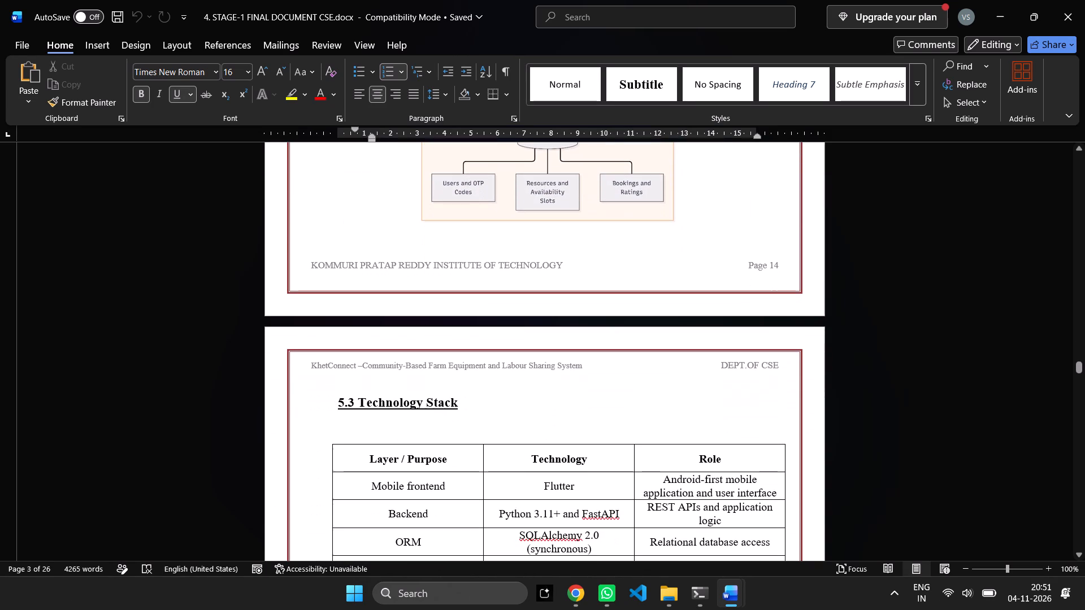
scroll(509, 306, "up", 5)
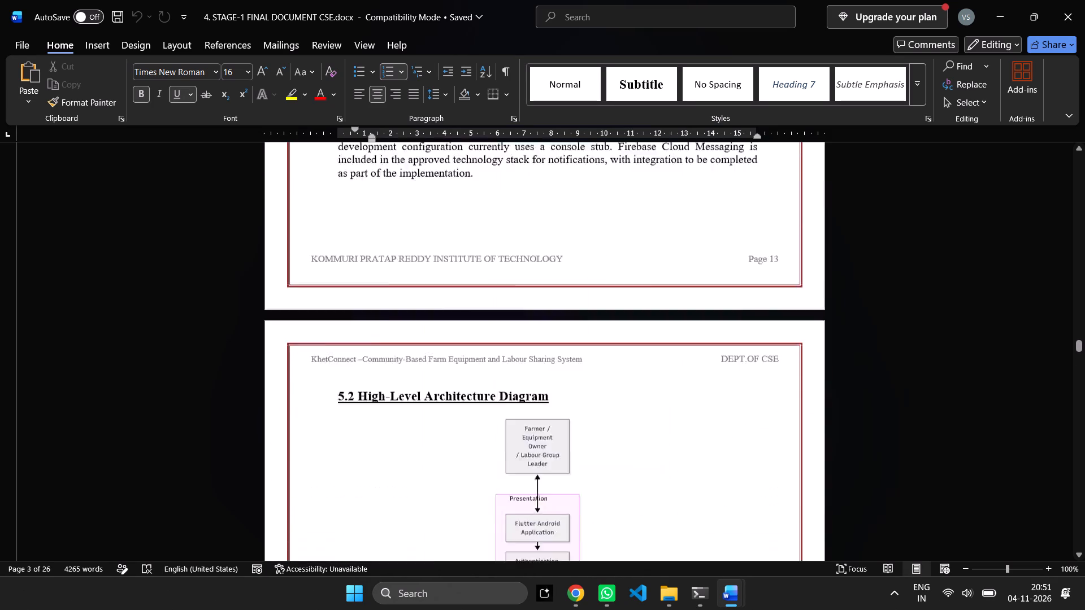
scroll(490, 290, "up", 5)
scroll(490, 290, "down", 2)
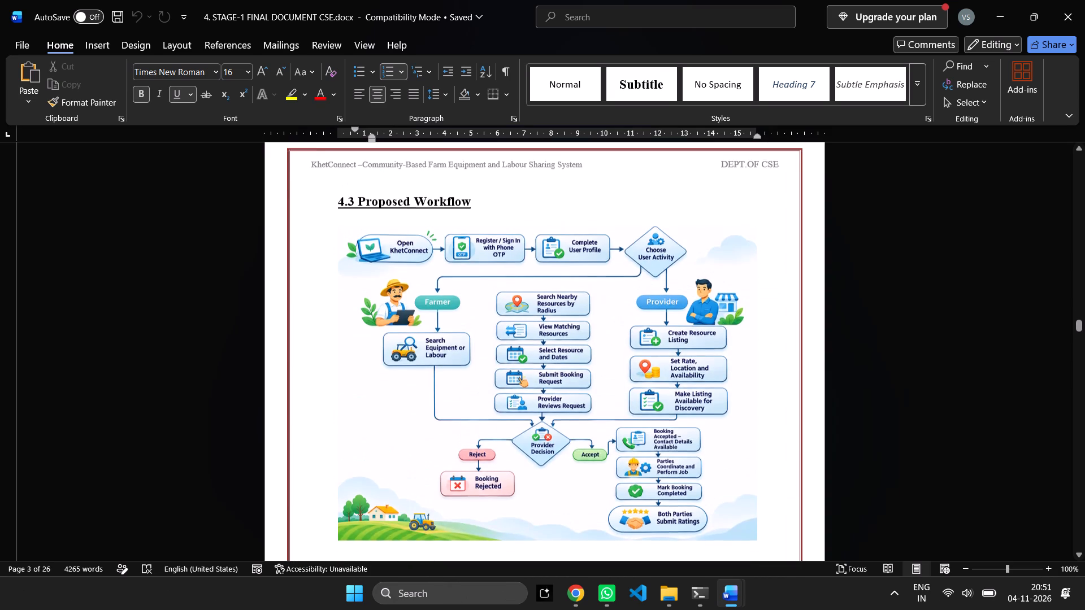
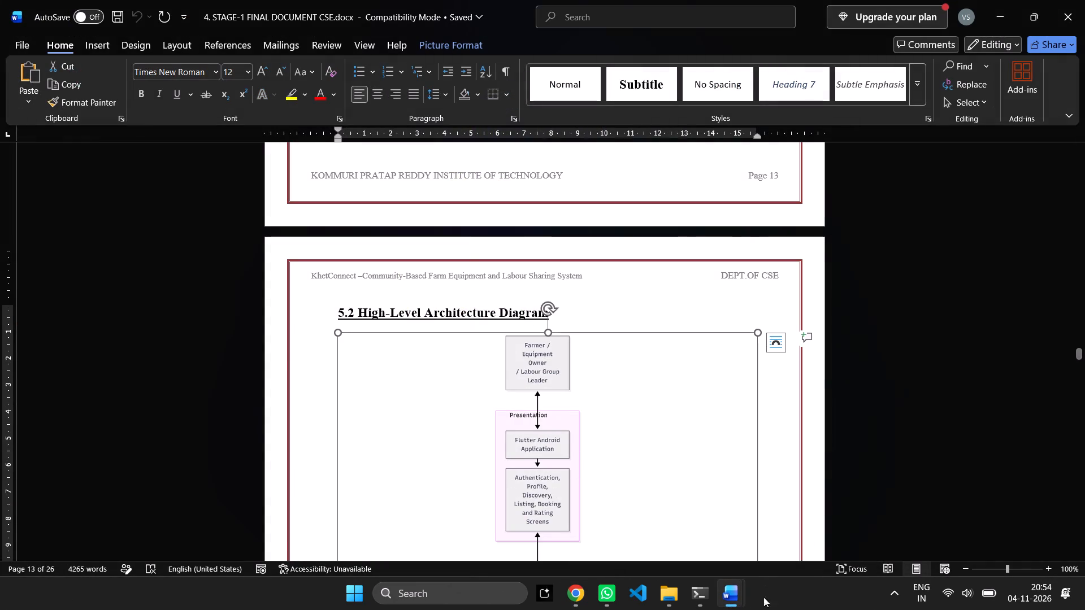
scroll(771, 442, "down", 2)
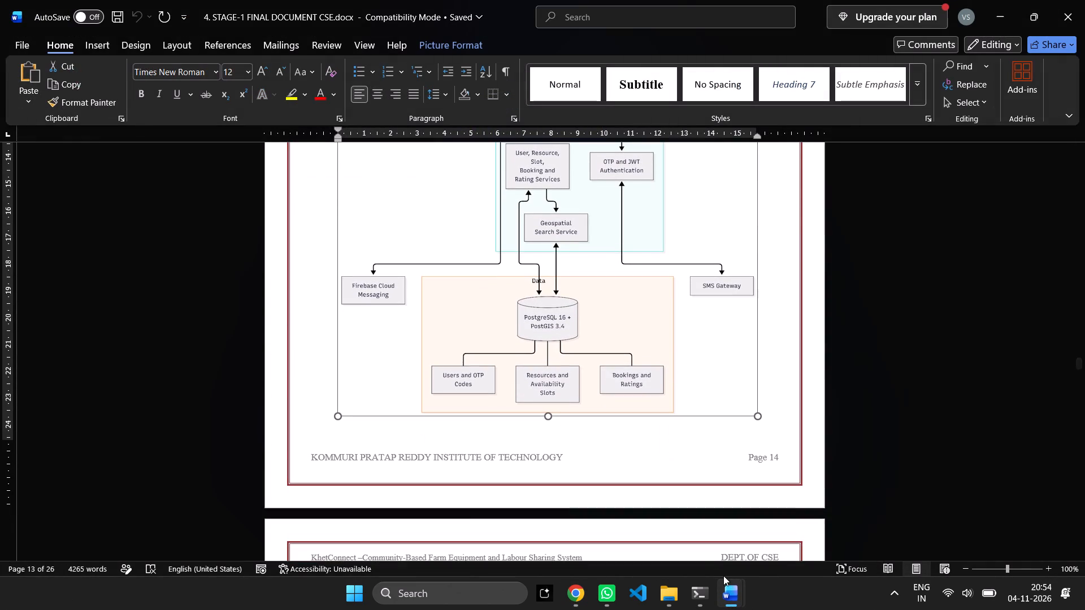
left_click(655, 514)
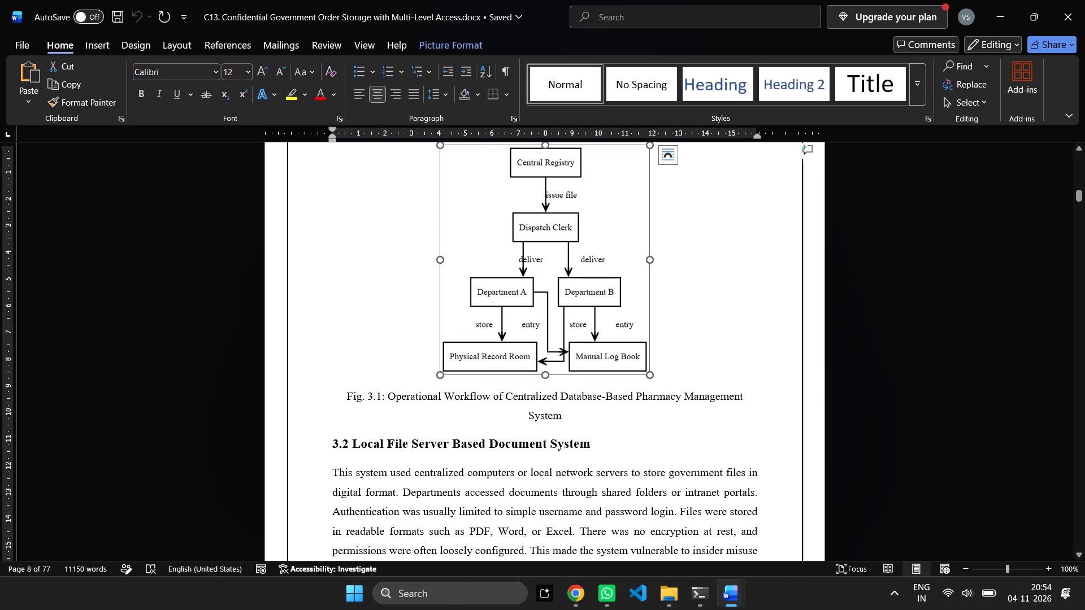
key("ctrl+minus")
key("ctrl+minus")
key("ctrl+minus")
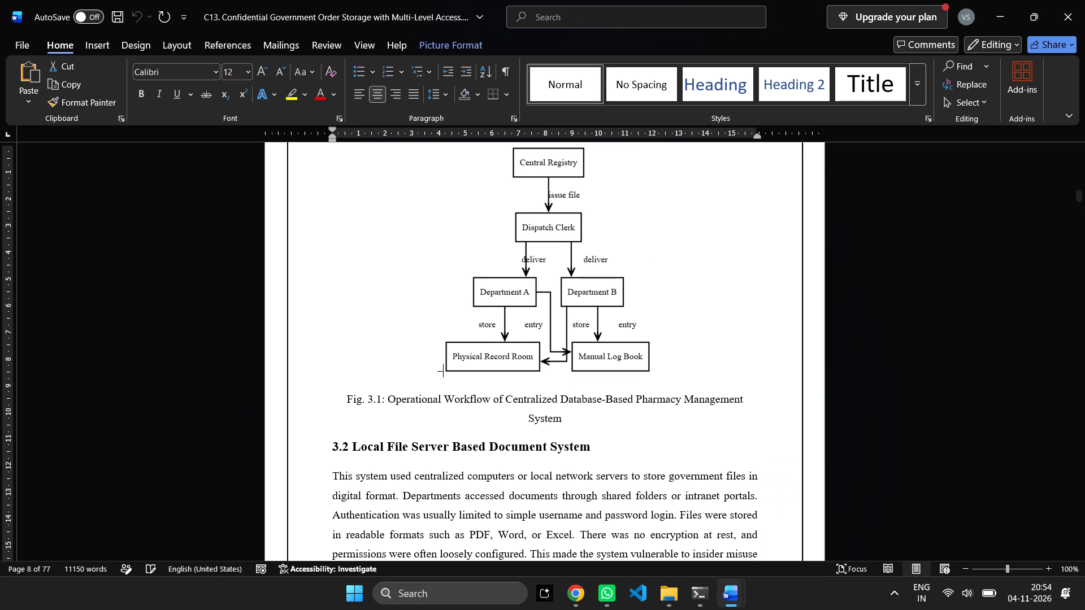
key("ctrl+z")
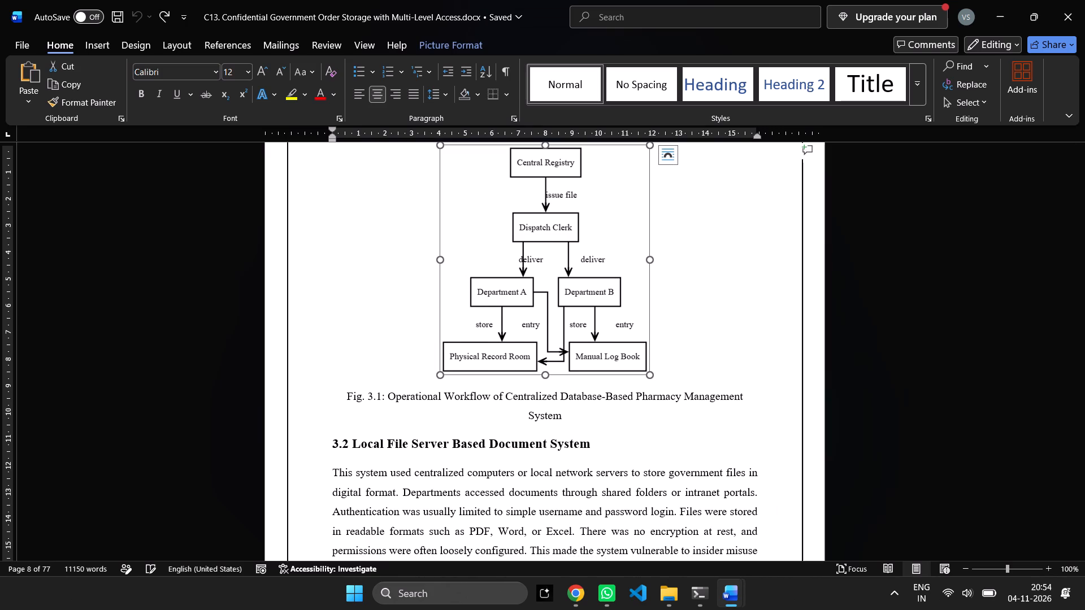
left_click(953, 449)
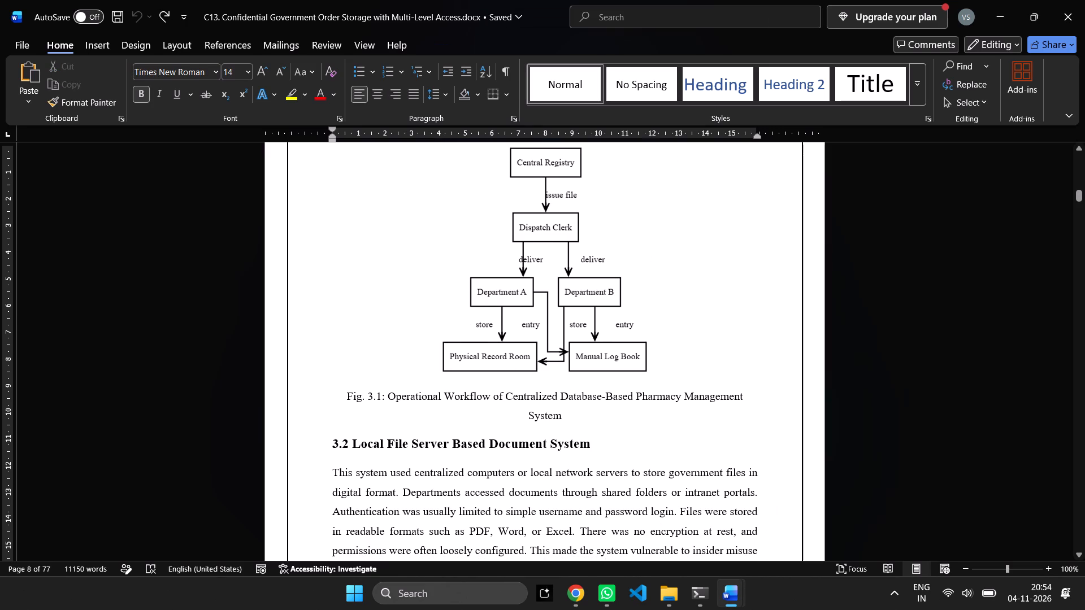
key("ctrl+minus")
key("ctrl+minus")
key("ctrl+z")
Look through the C13 report's multi-page overview, examining the chapter 4 workflow figures and the chapter 5 UML diagrams.
left_click(928, 381)
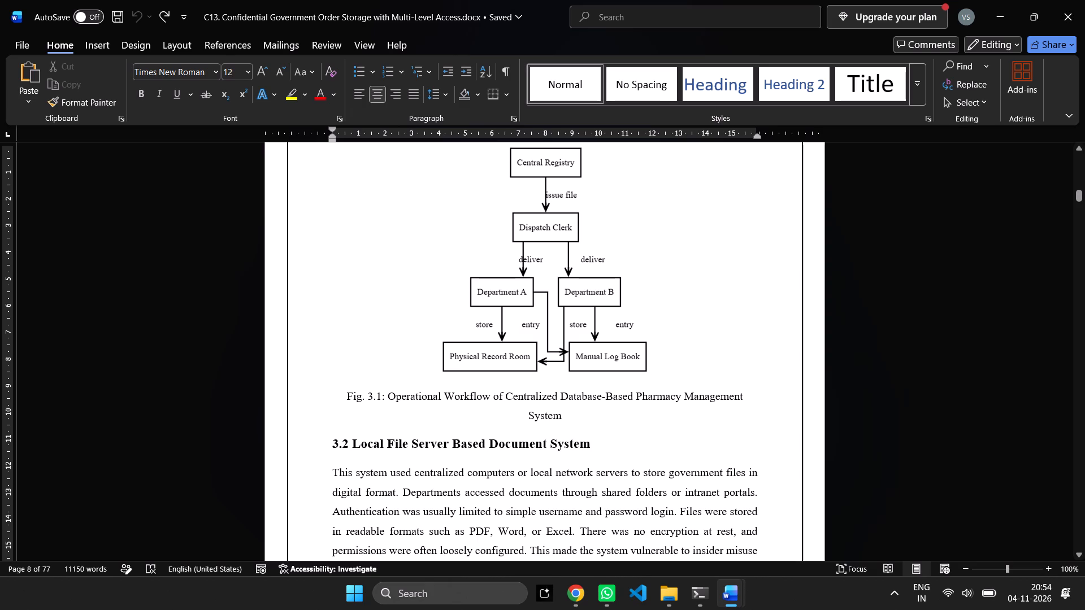
left_click(987, 567)
left_click_drag(987, 567, 978, 567)
scroll(834, 467, "up", 1)
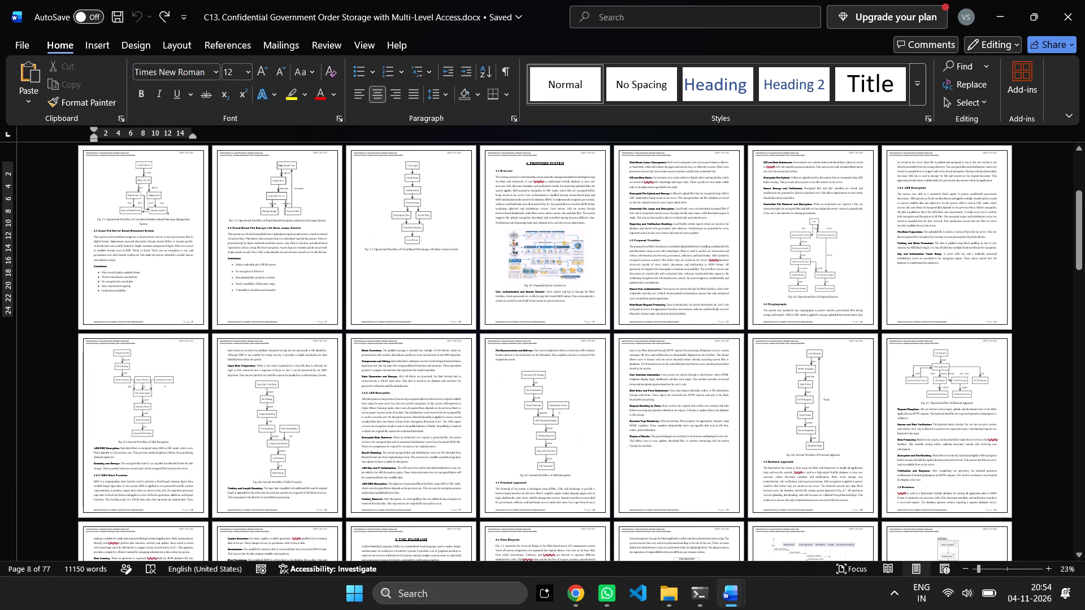
scroll(834, 467, "up", 1)
scroll(635, 325, "up", 3)
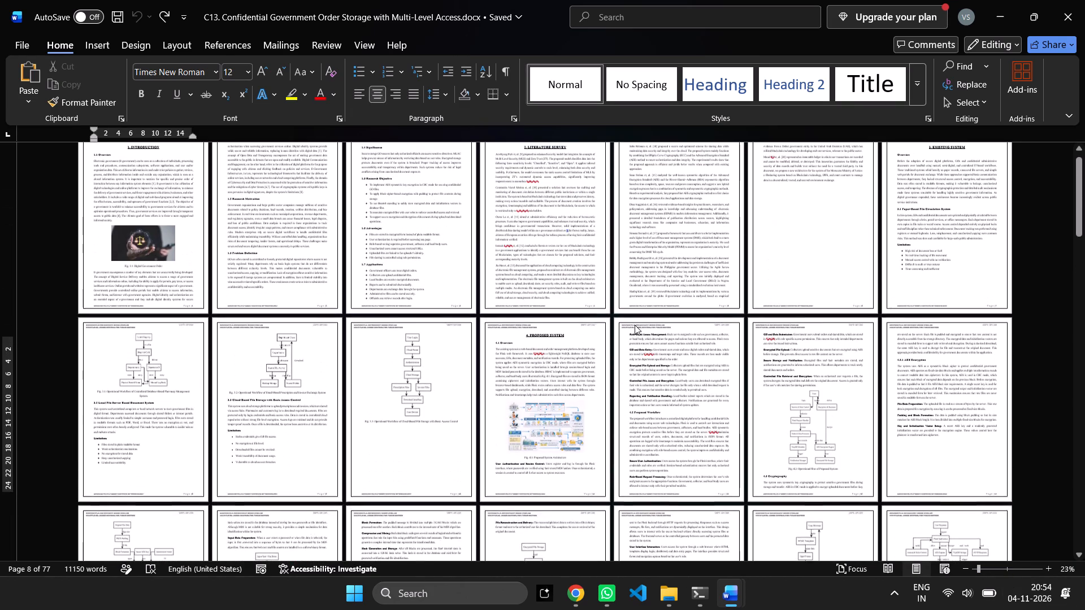
scroll(635, 325, "up", 2)
scroll(635, 325, "down", 5)
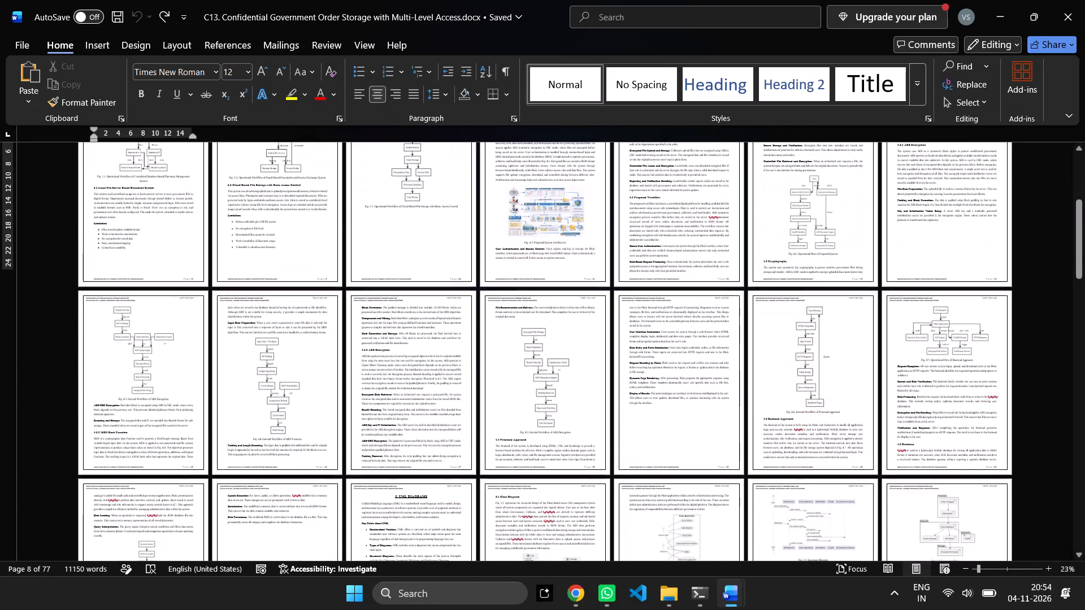
scroll(635, 325, "down", 1)
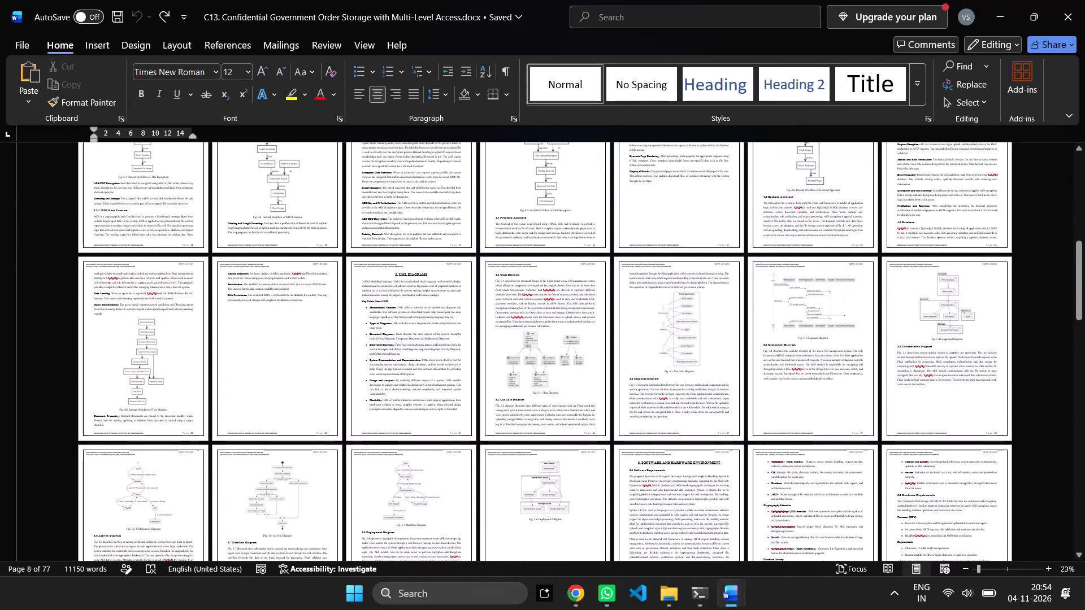
scroll(532, 336, "up", 3, "ctrl")
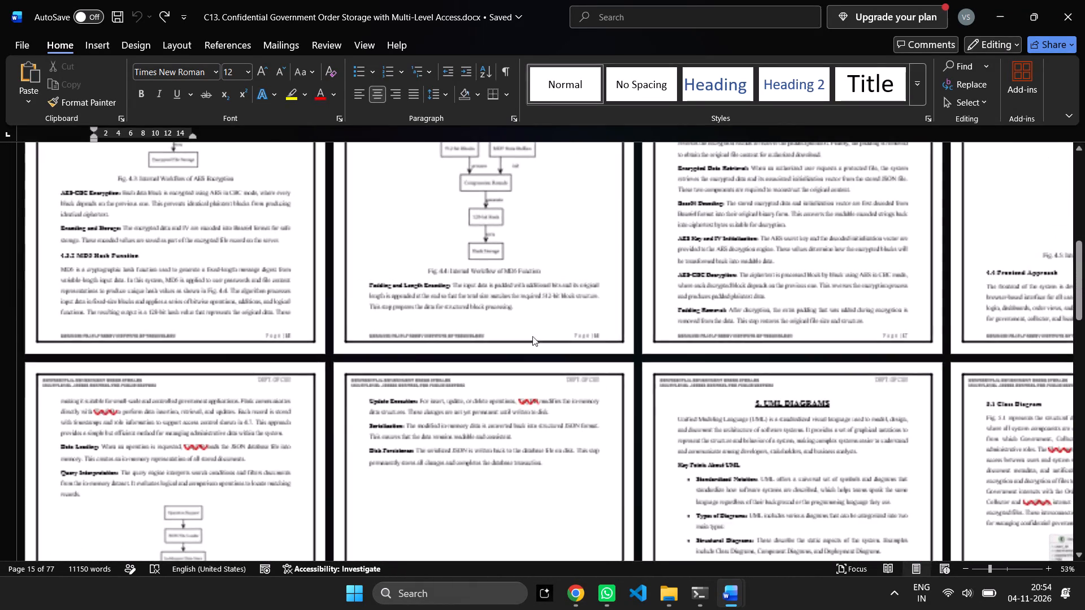
scroll(532, 336, "down", 3)
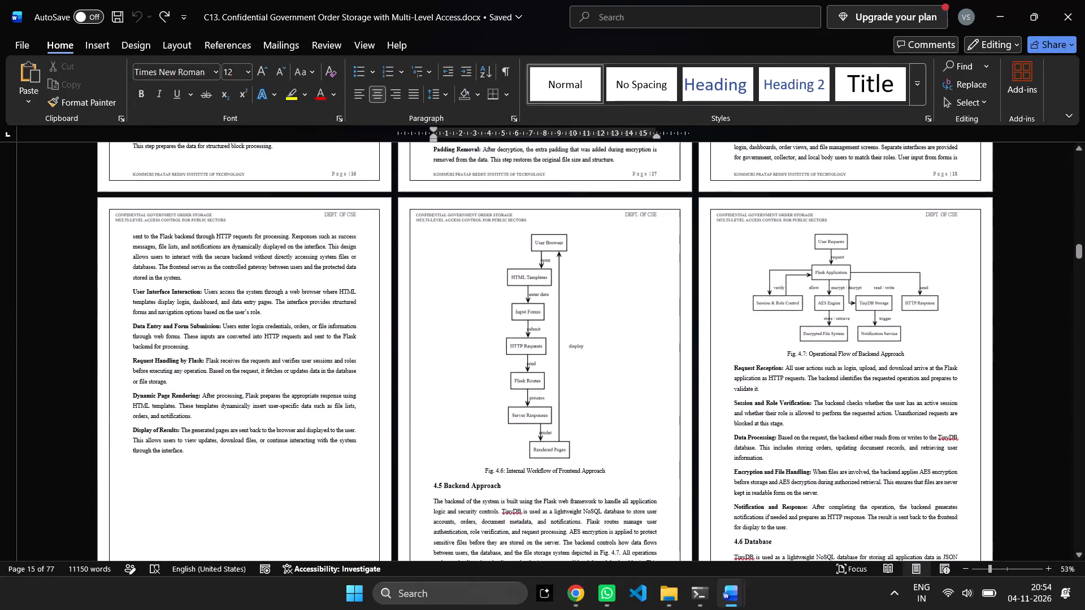
scroll(532, 336, "down", 2)
scroll(532, 336, "up", 1)
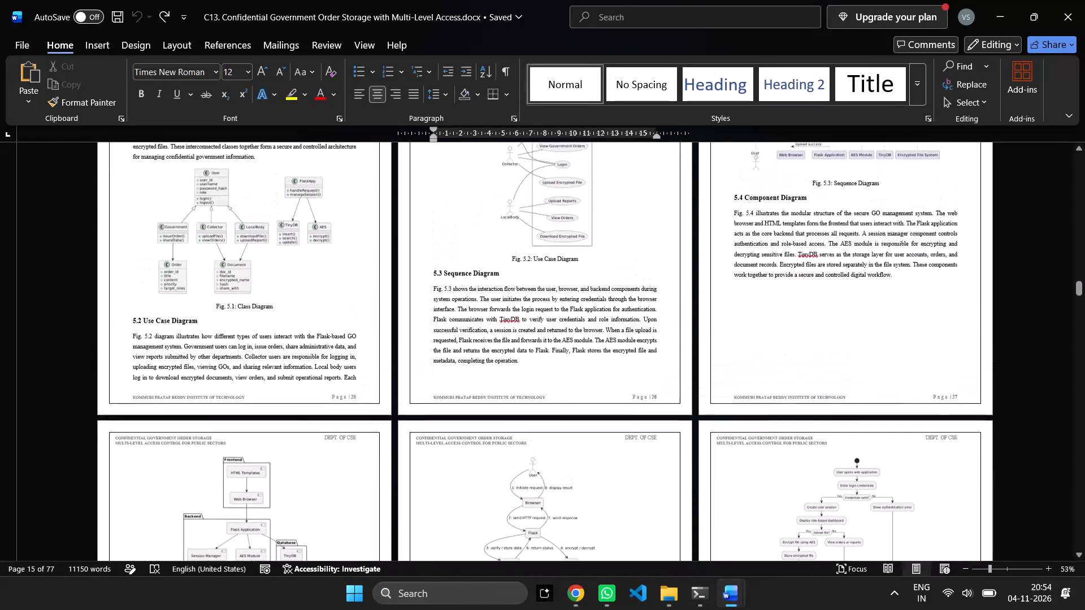
scroll(532, 336, "up", 2)
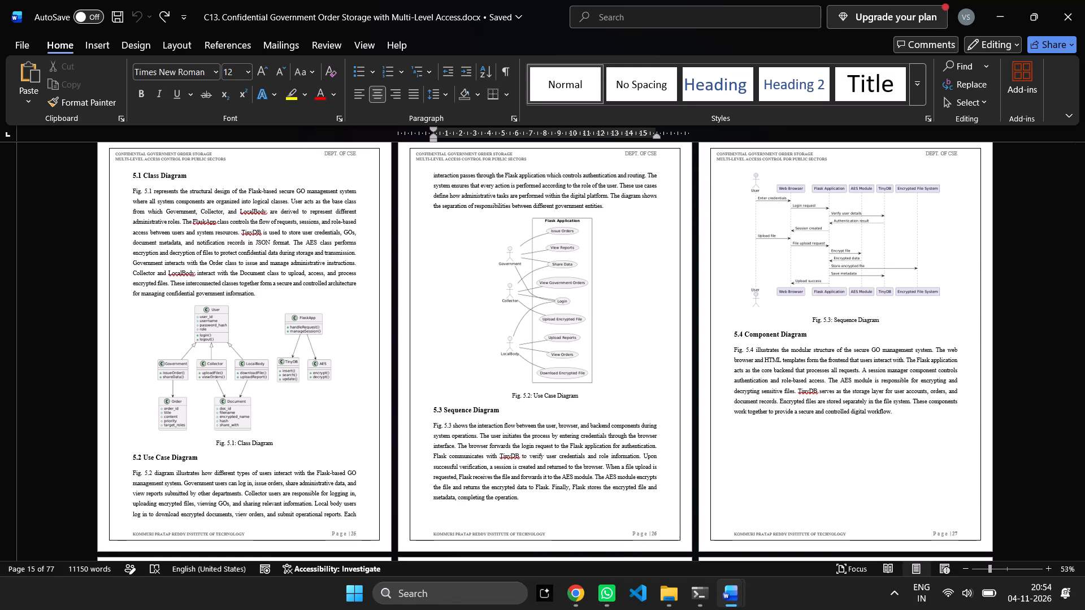
Switch to 4. STAGE-1 FINAL DOCUMENT CSE.docx and examine the pages from the 5.2 diagram through 5.4 Database Design to 6. MODULES.
key("alt+Tab")
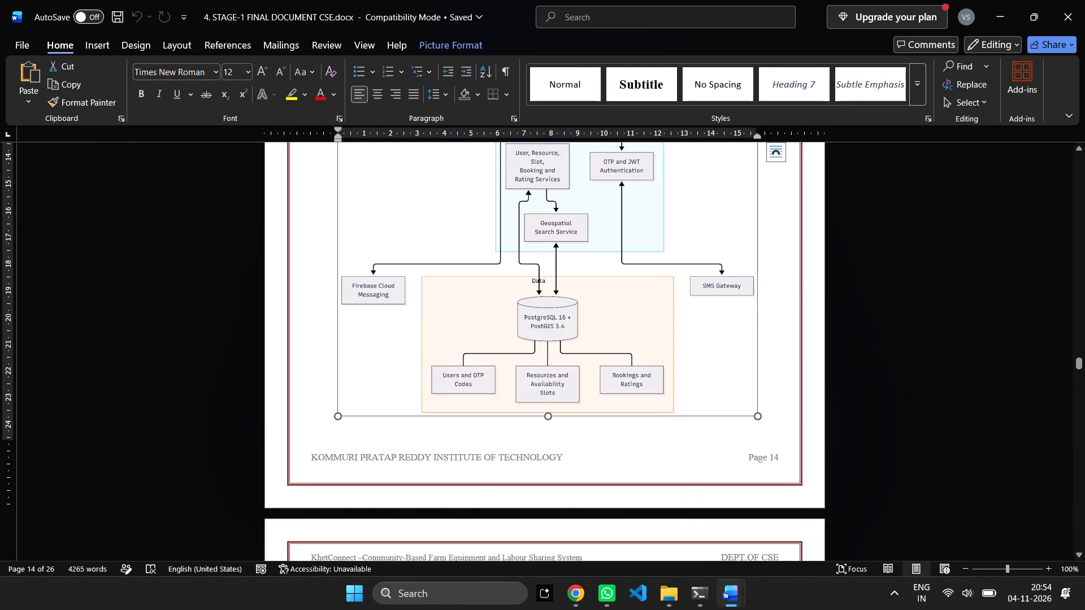
left_click(260, 372)
left_click(185, 389)
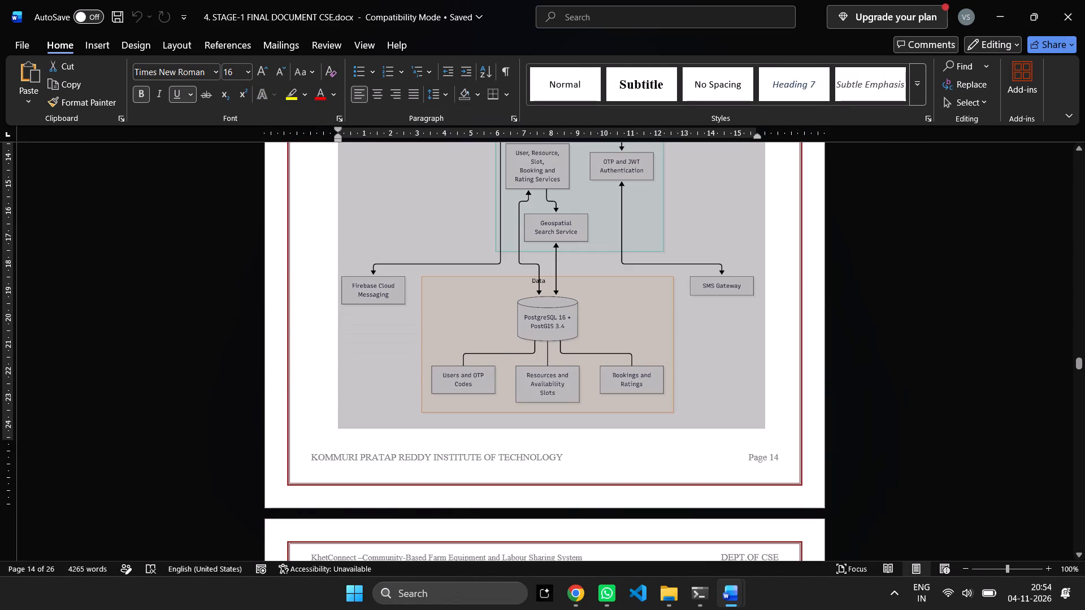
left_click(615, 337)
left_click(952, 290)
scroll(952, 290, "down", 5)
scroll(952, 290, "up", 1)
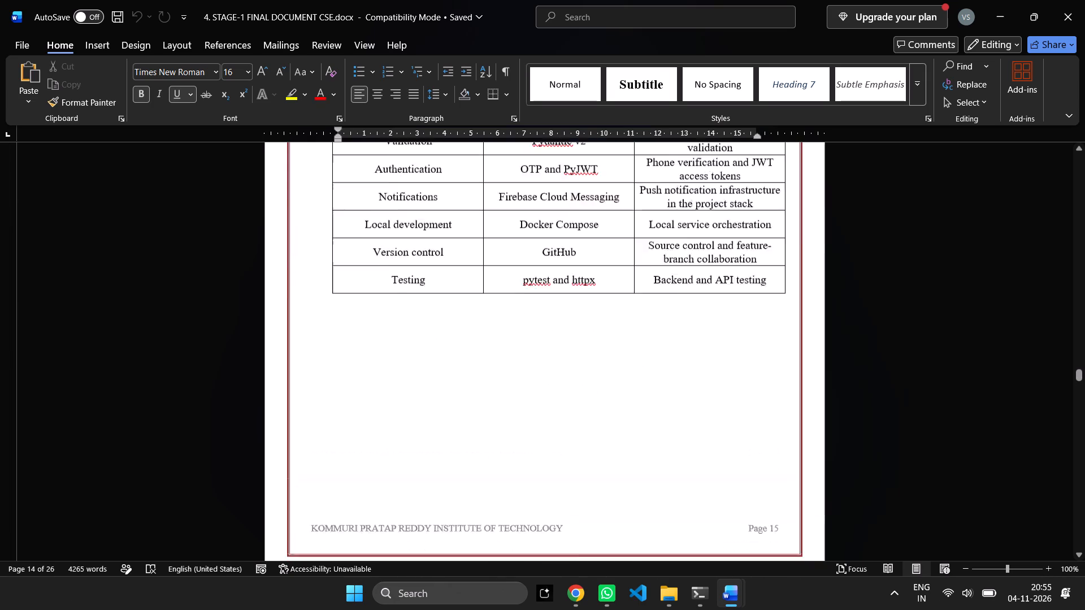
scroll(952, 290, "up", 1)
scroll(952, 290, "down", 3)
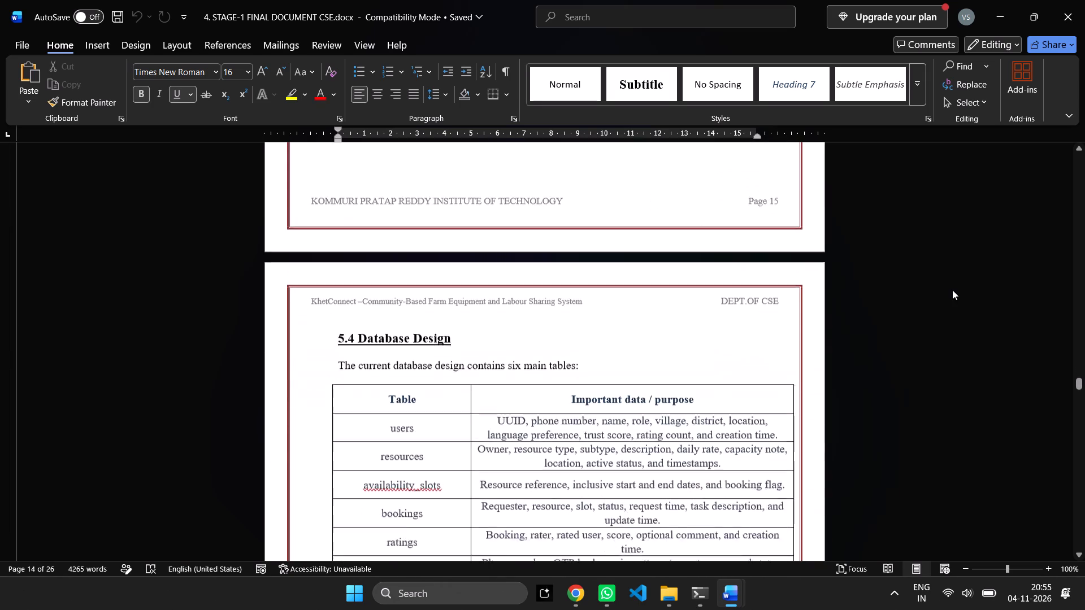
scroll(952, 290, "down", 3)
scroll(952, 290, "up", 1)
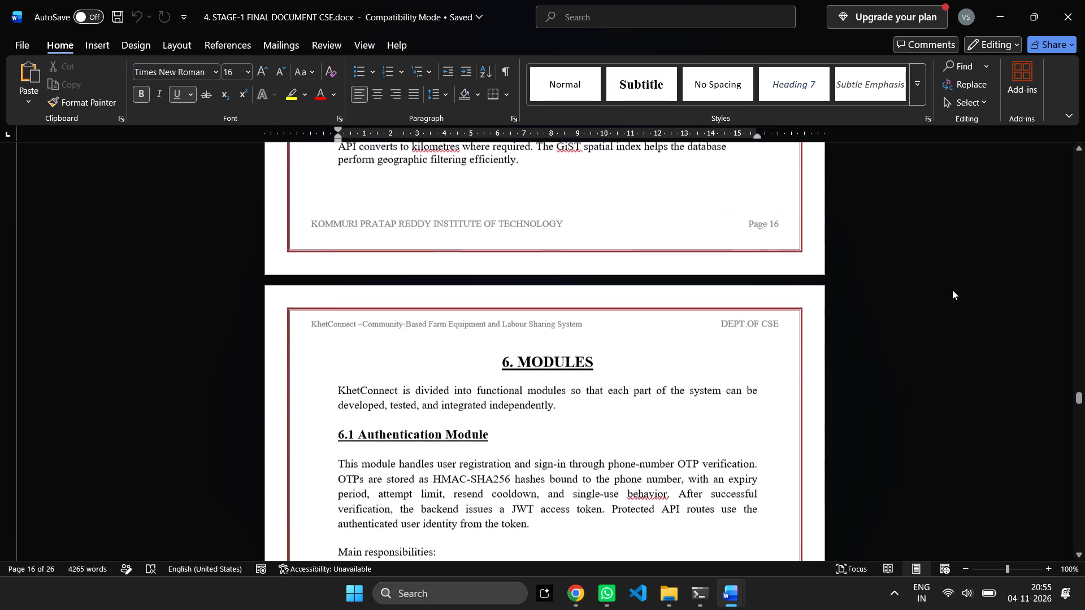
scroll(952, 290, "up", 3)
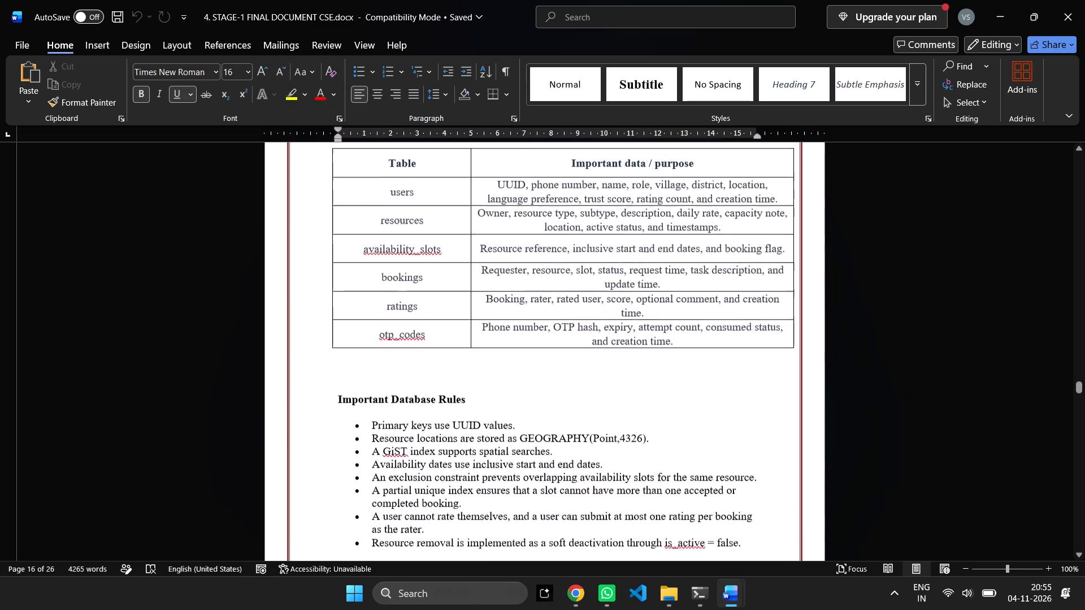
scroll(952, 290, "up", 1)
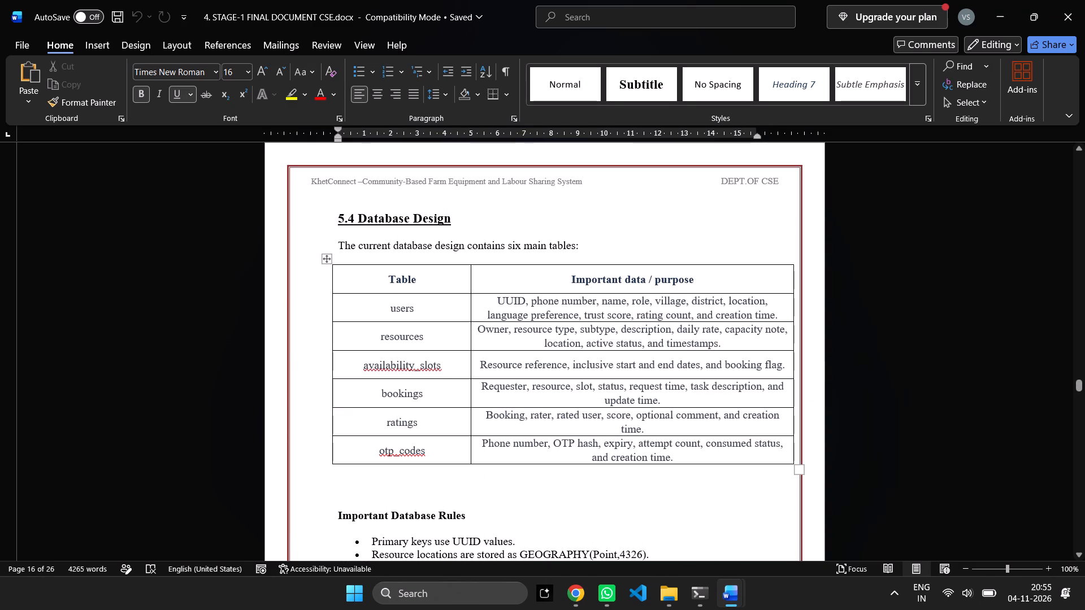
scroll(878, 306, "down", 2)
key("alt+Tab")
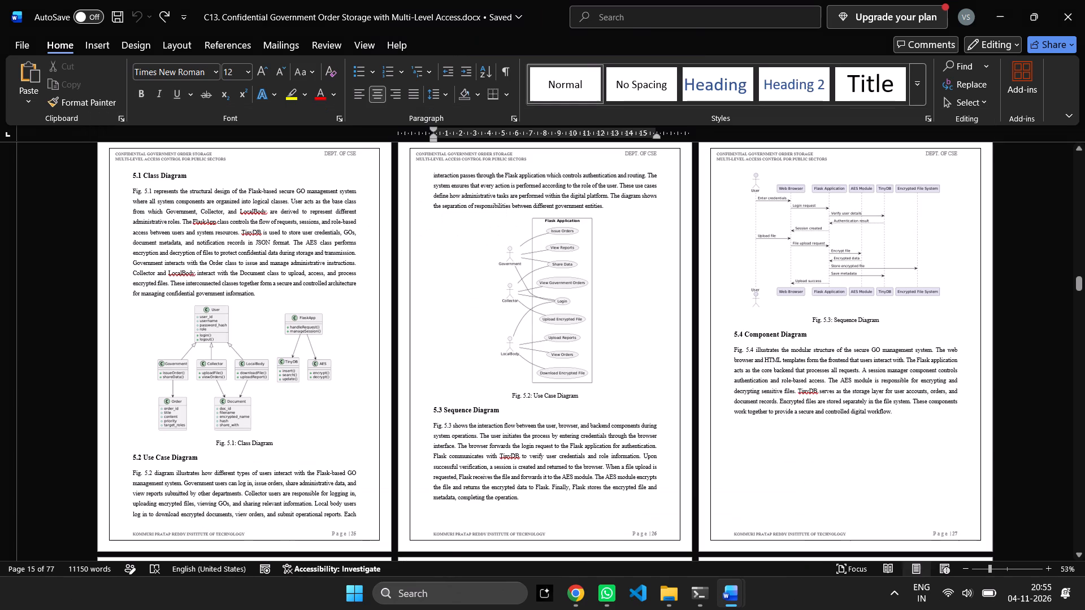
scroll(234, 362, "up", 2, "ctrl")
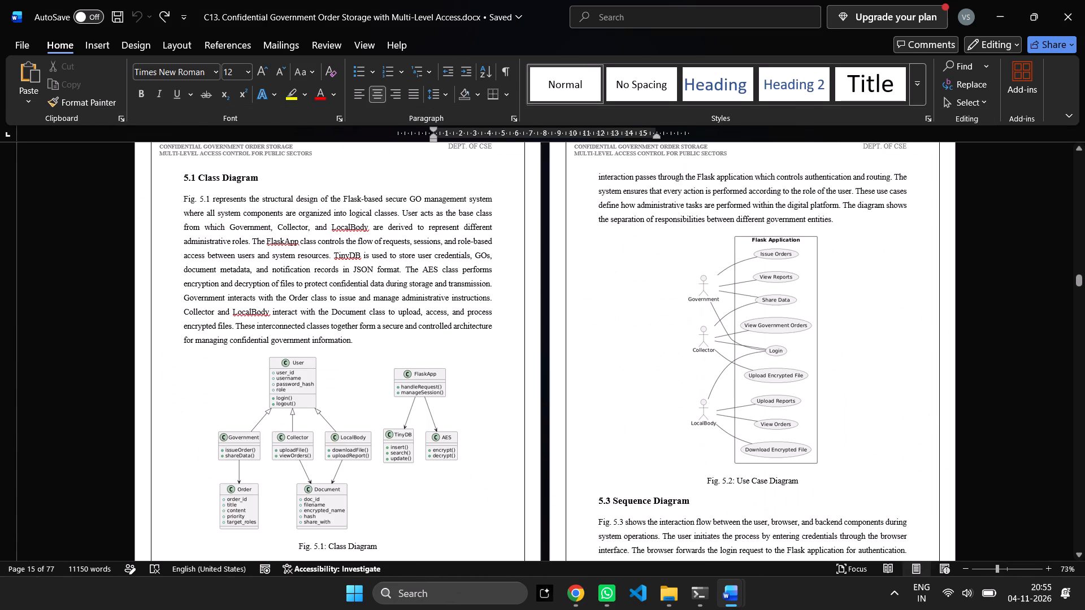
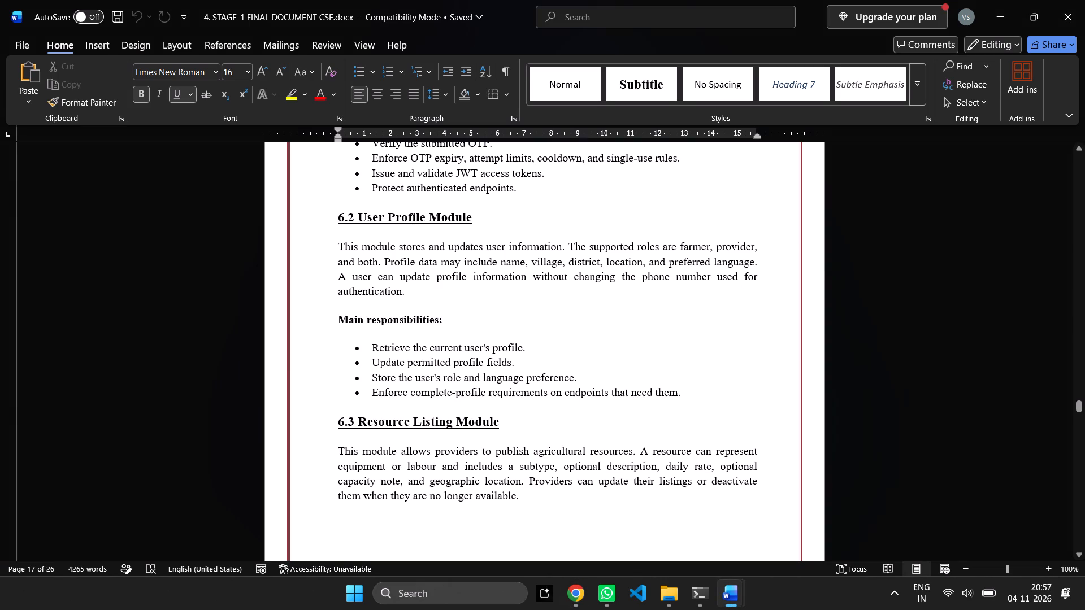
scroll(574, 364, "up", 3)
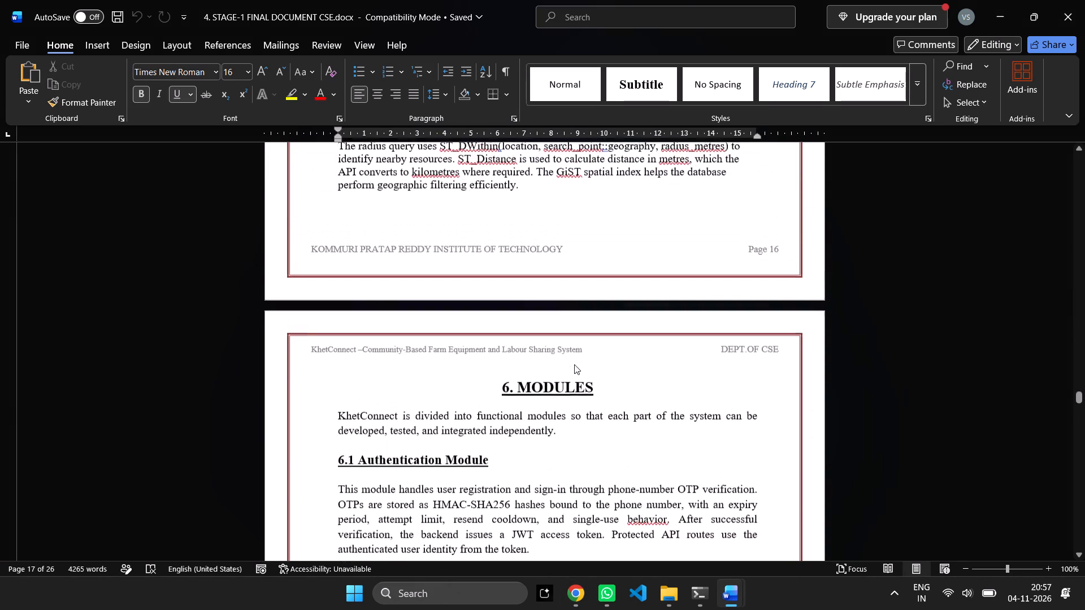
scroll(574, 364, "up", 4)
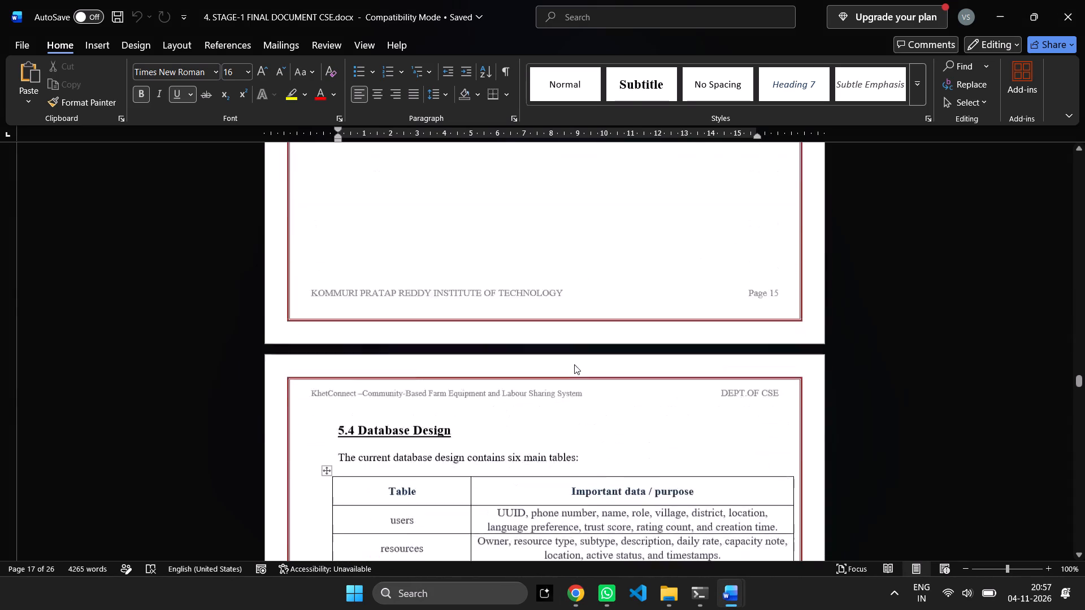
scroll(574, 364, "up", 2)
scroll(574, 364, "down", 1)
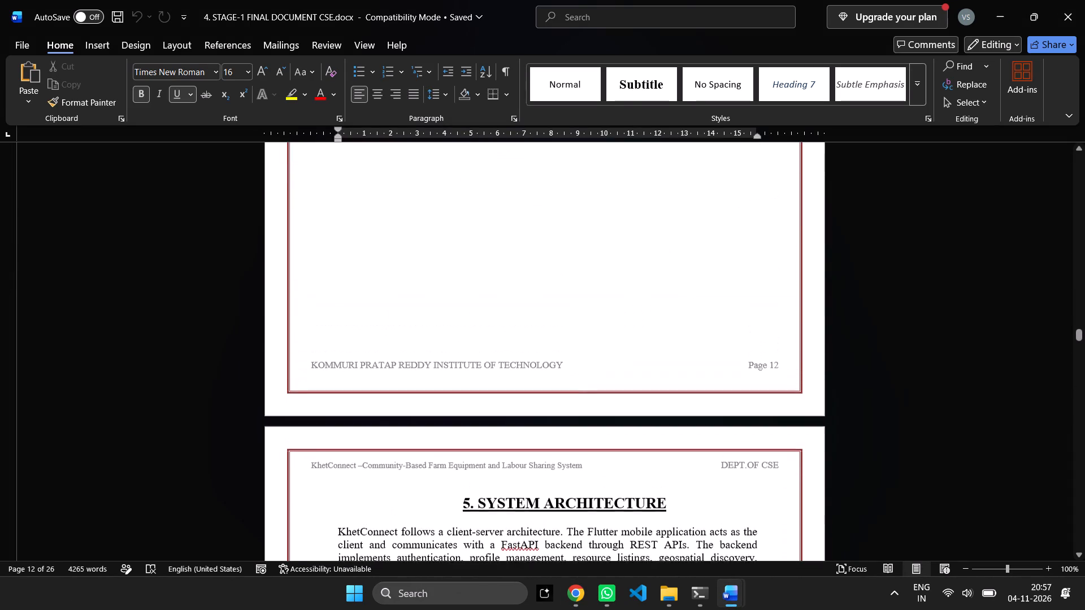
scroll(574, 364, "down", 2)
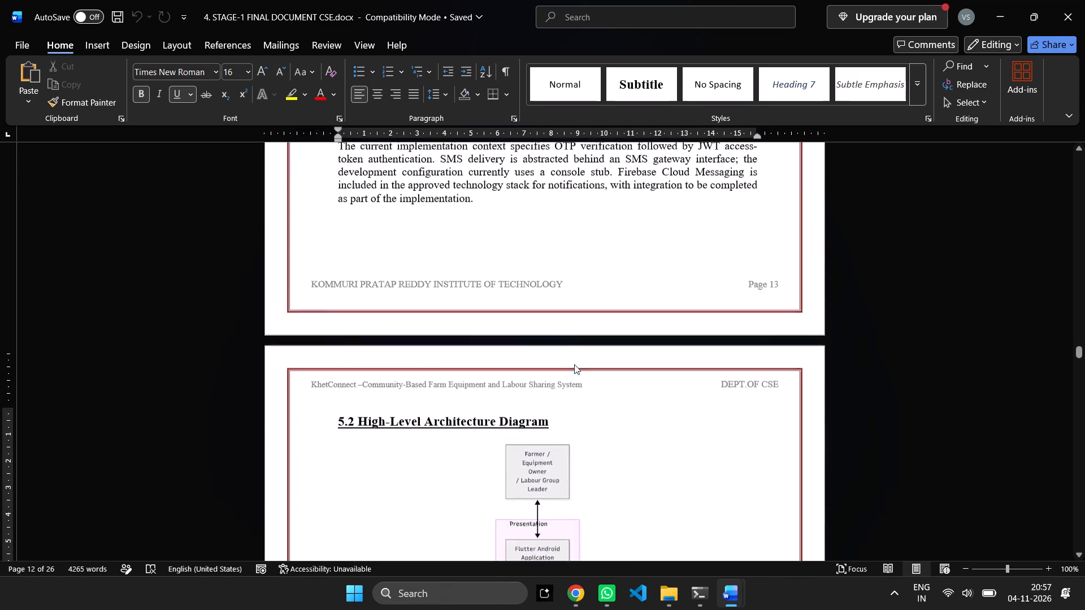
scroll(574, 364, "down", 1)
left_click(547, 388)
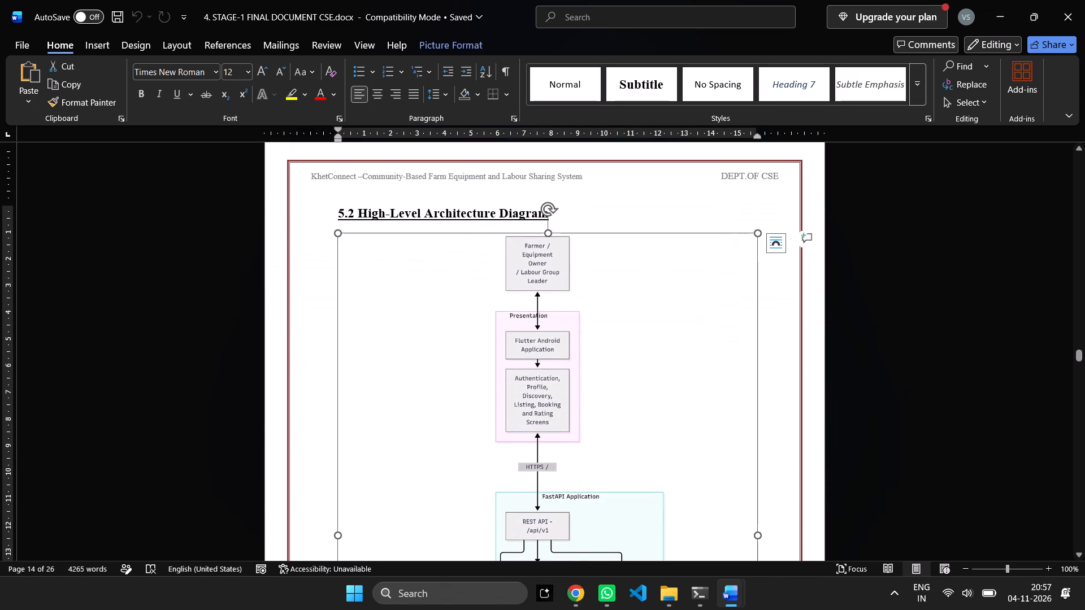
key("Delete")
key("ctrl+v")
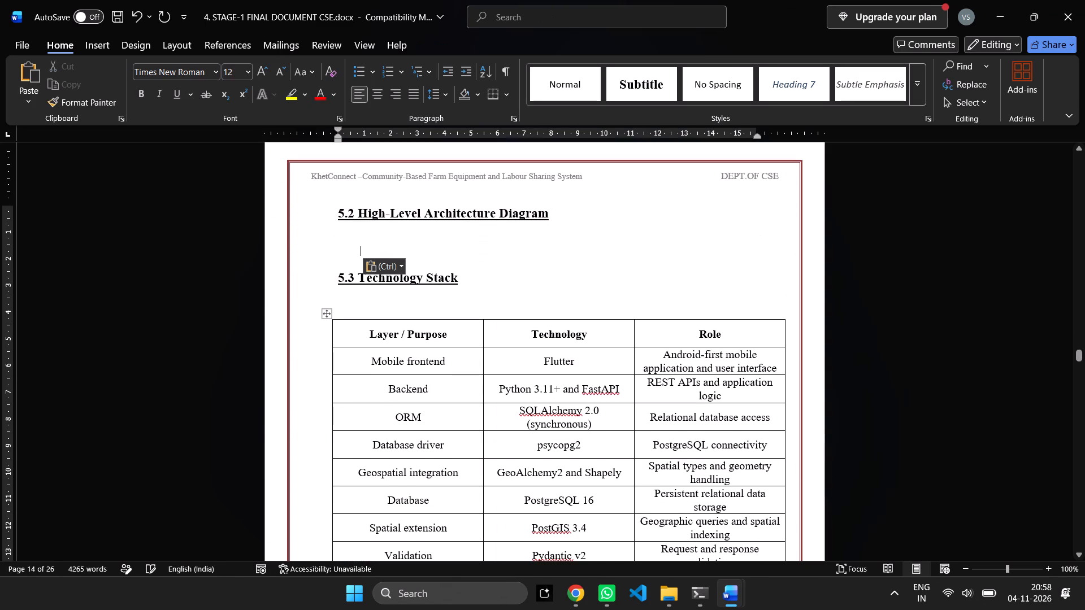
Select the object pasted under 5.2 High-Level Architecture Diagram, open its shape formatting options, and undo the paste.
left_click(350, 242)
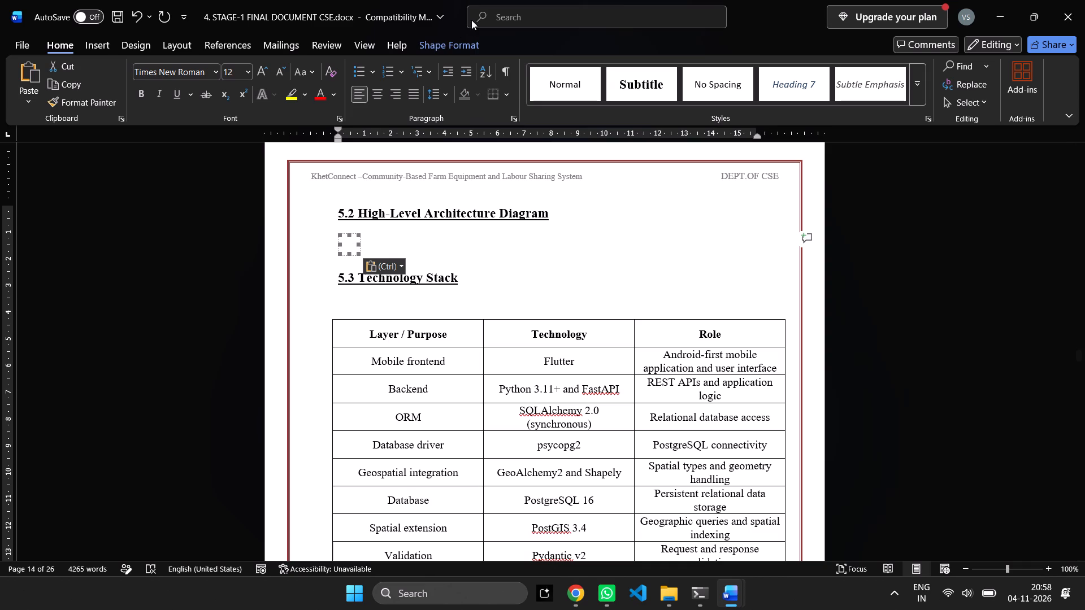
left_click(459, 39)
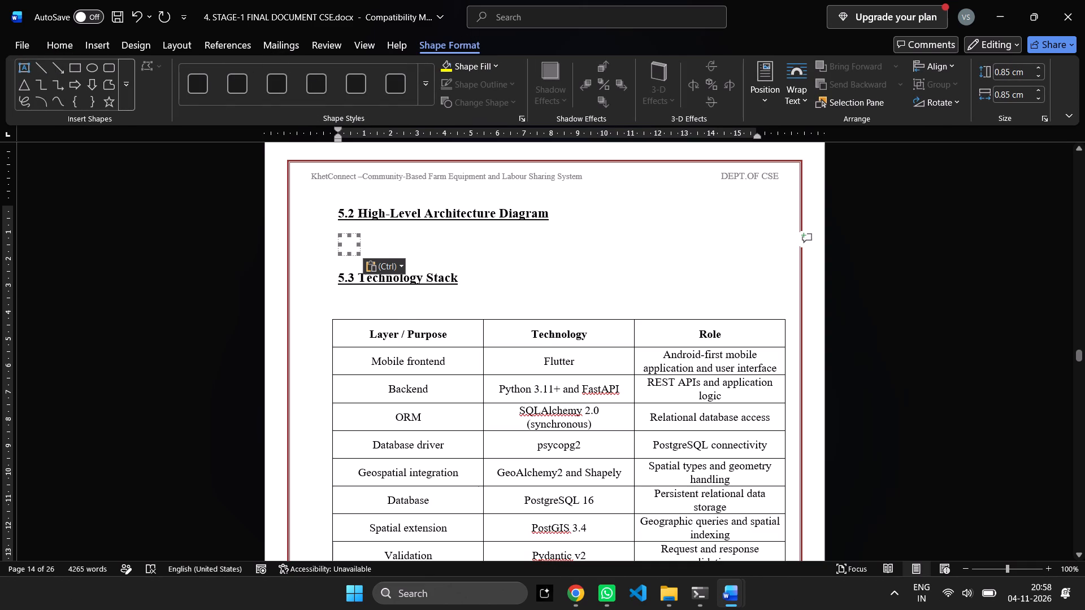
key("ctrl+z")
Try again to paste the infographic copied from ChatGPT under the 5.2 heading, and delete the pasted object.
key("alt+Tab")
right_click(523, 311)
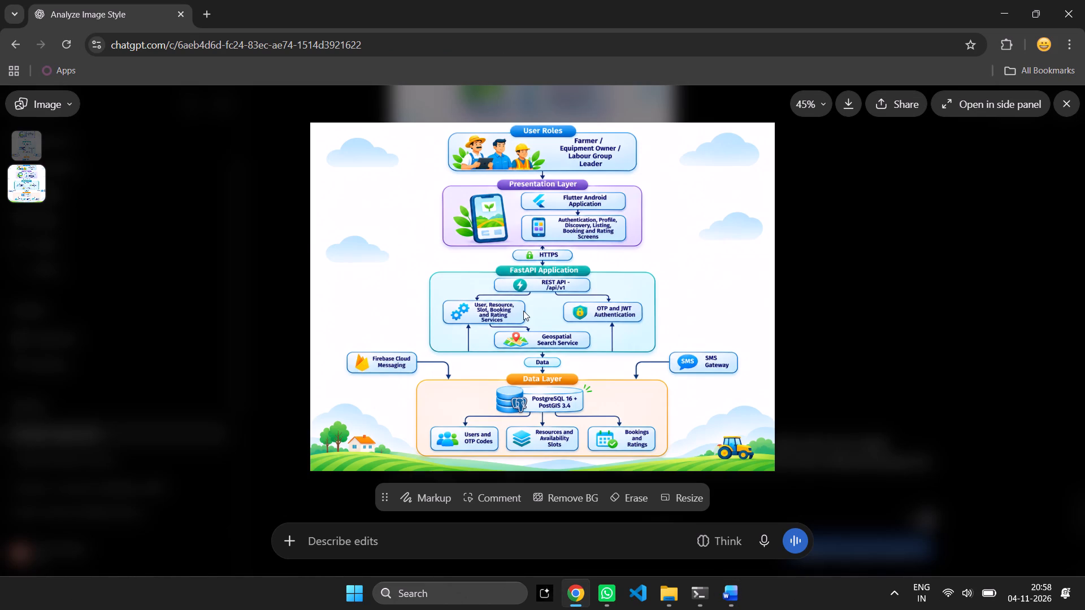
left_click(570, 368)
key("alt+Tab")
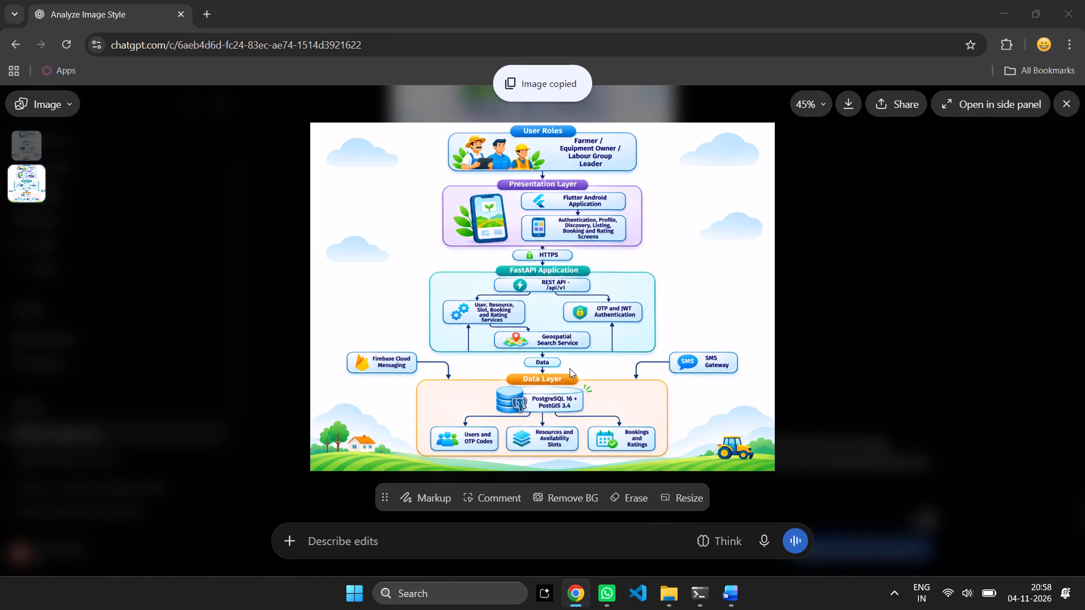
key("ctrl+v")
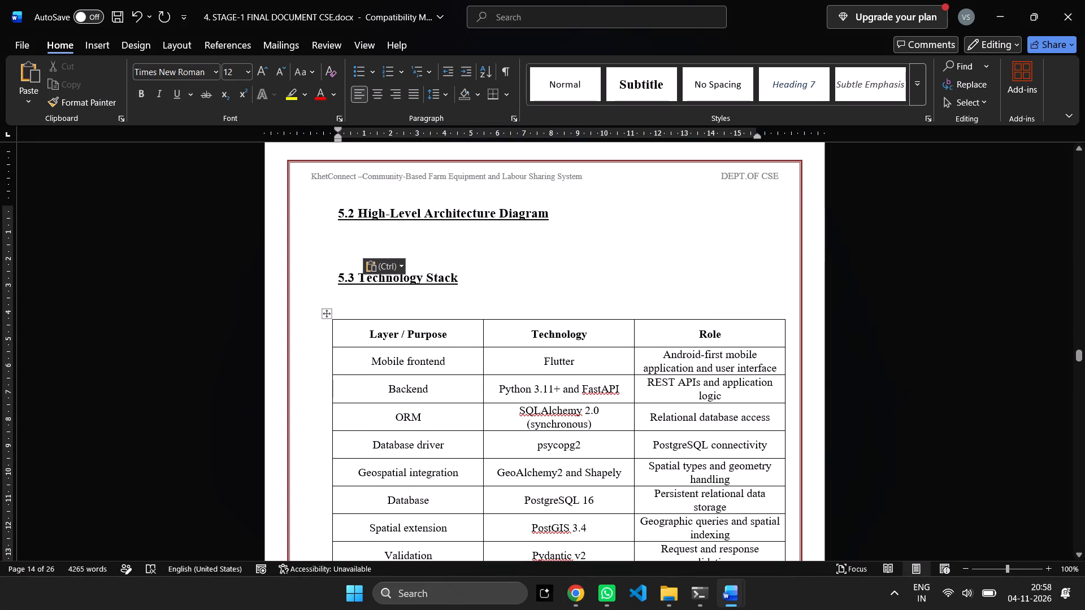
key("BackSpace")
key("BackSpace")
Download the infographic from ChatGPT and paste User Roles to Data Layer Flowchart.png from Downloads under the 5.2 heading in the Stage-1 document.
key("alt+Tab")
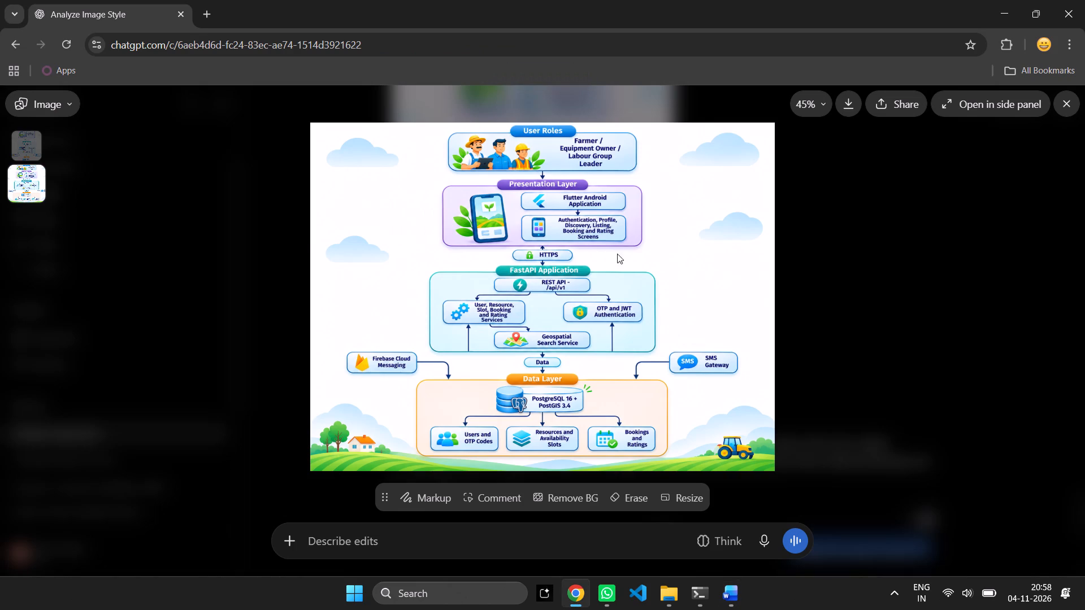
left_click(850, 98)
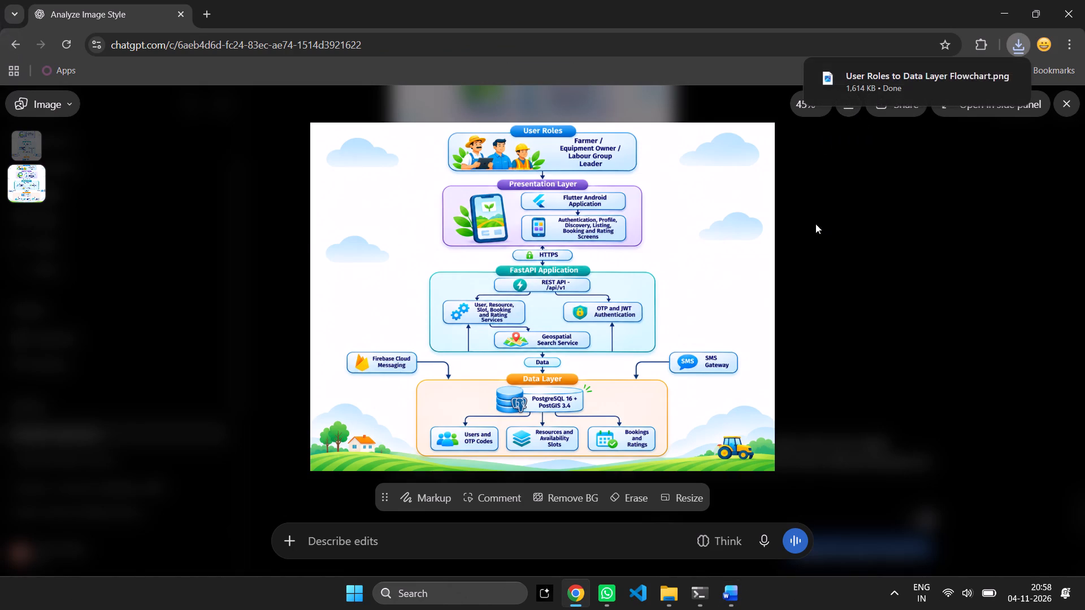
left_click(984, 82)
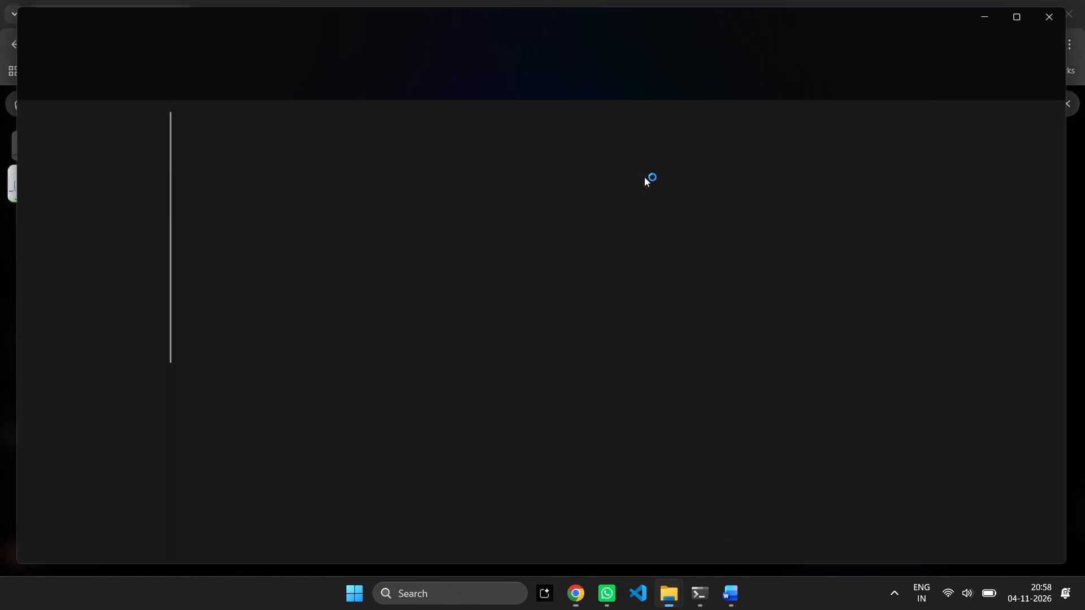
key("ctrl+c")
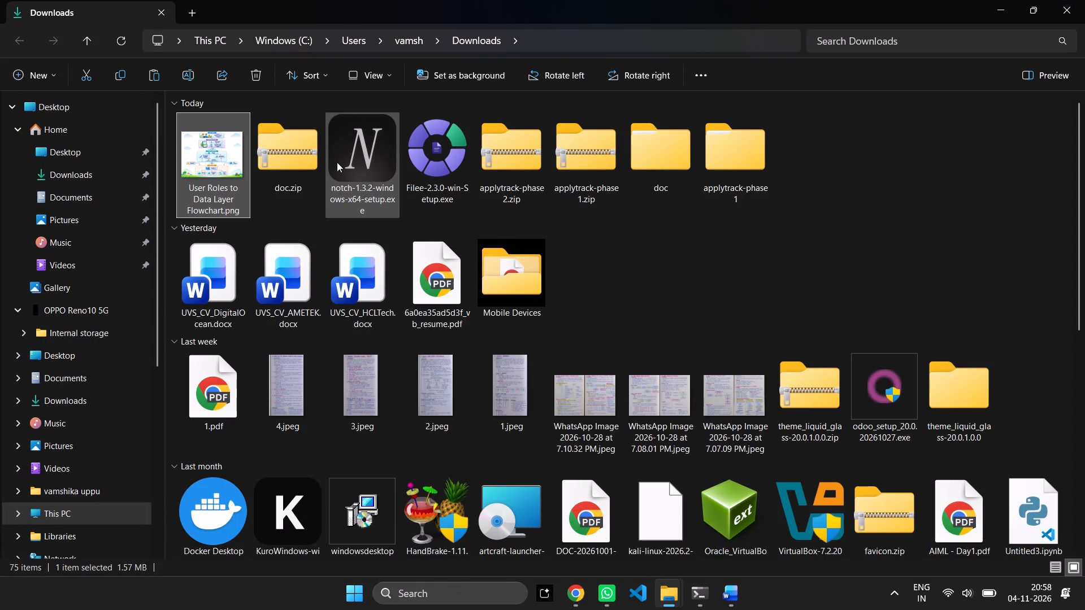
key("alt+Tab")
key("alt+Tab")
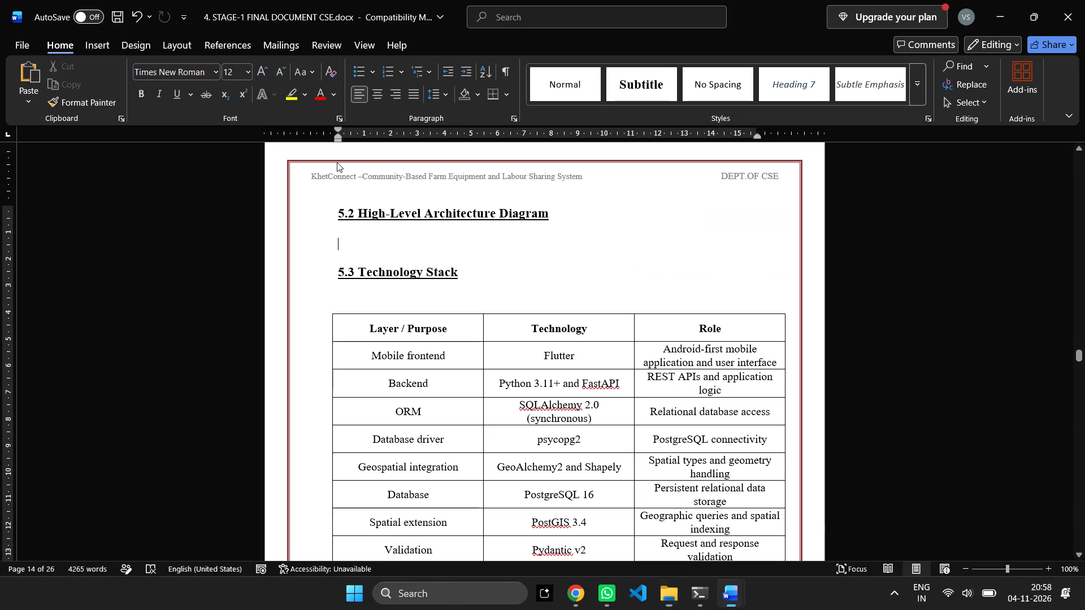
key("ctrl+v")
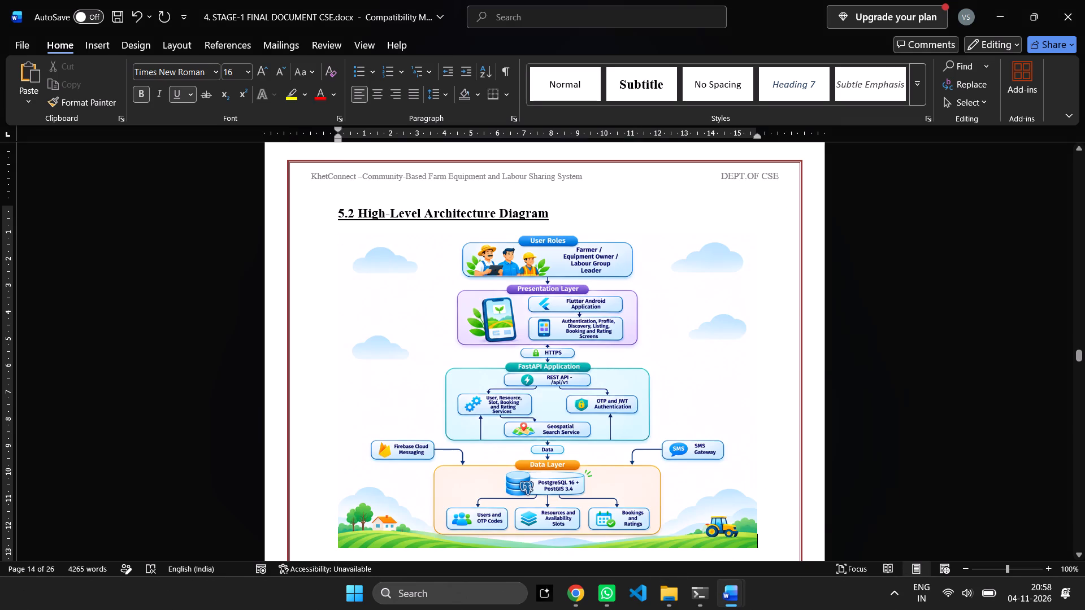
Examine the page layout around the inserted diagram, from the end of 5.1 through 5.3 Technology Stack to 5.4 Database Design.
scroll(436, 356, "down", 1)
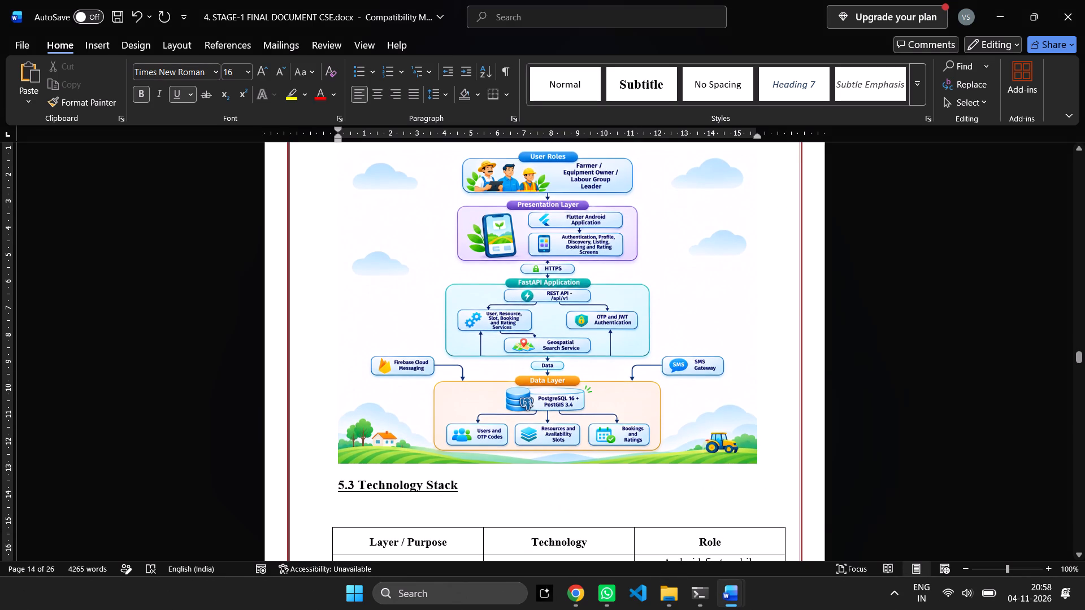
scroll(476, 386, "down", 1)
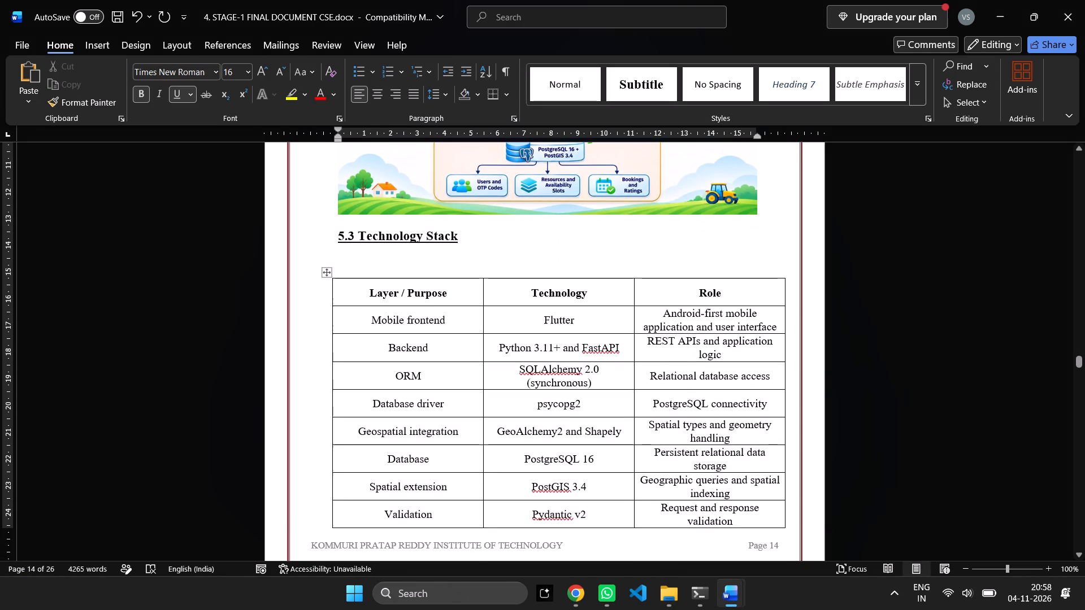
scroll(476, 386, "down", 2)
scroll(476, 386, "up", 1)
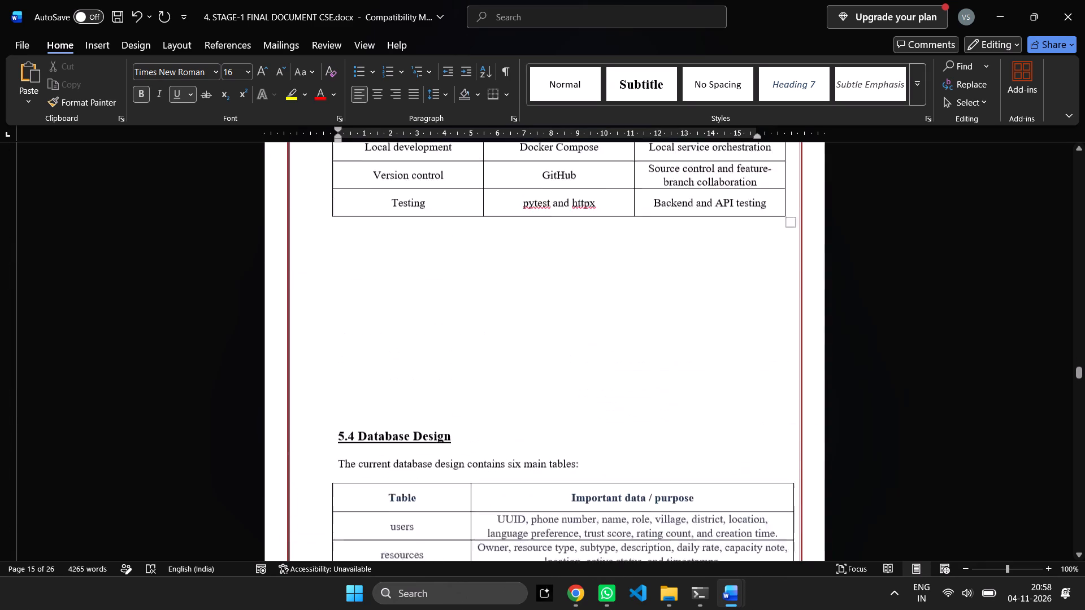
scroll(476, 386, "up", 3)
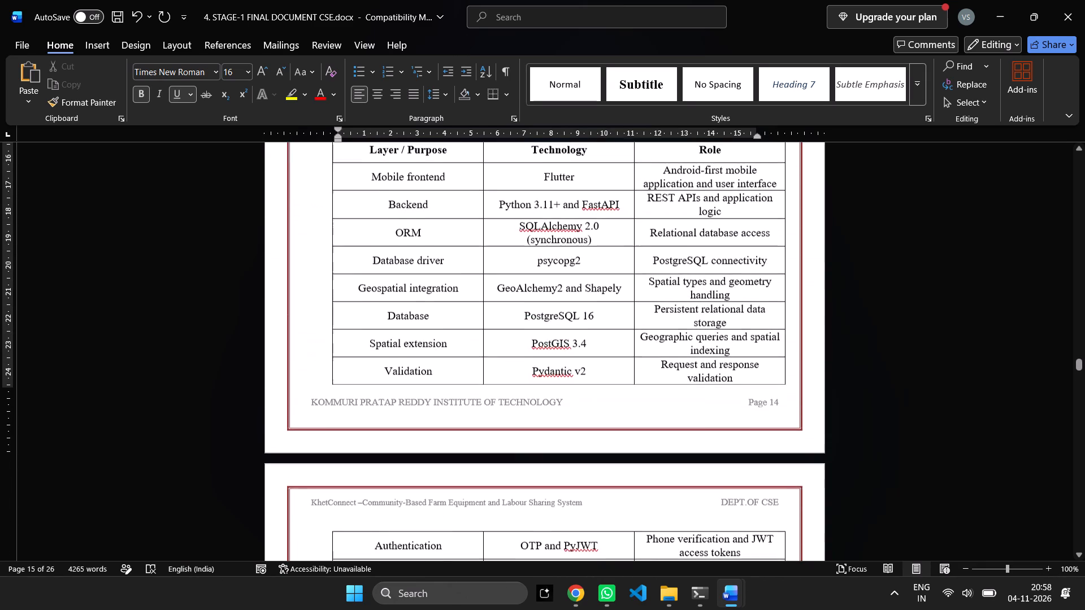
scroll(476, 386, "up", 3)
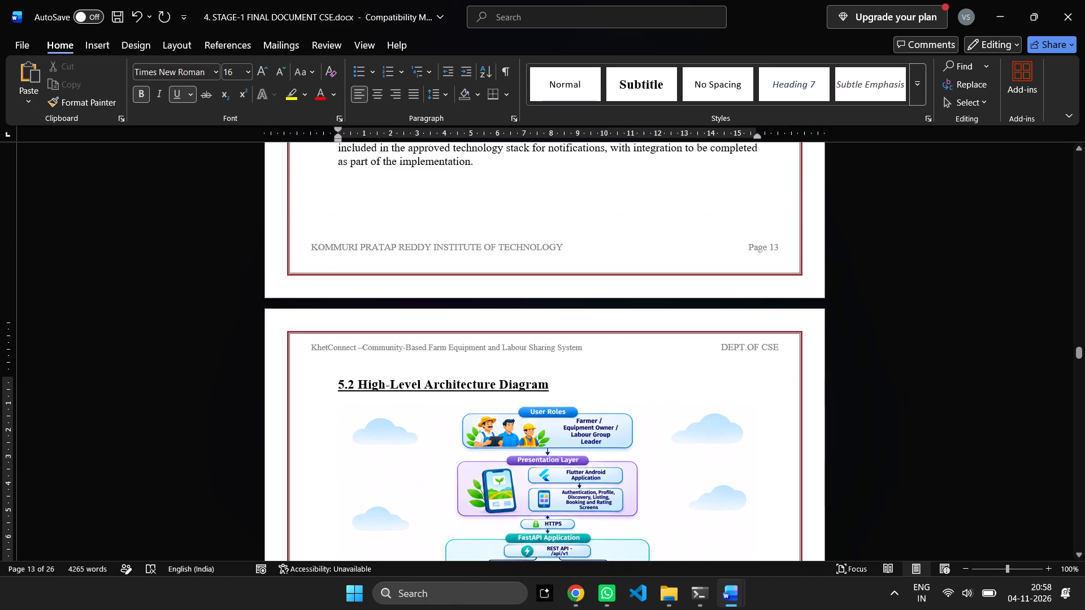
scroll(476, 386, "down", 4)
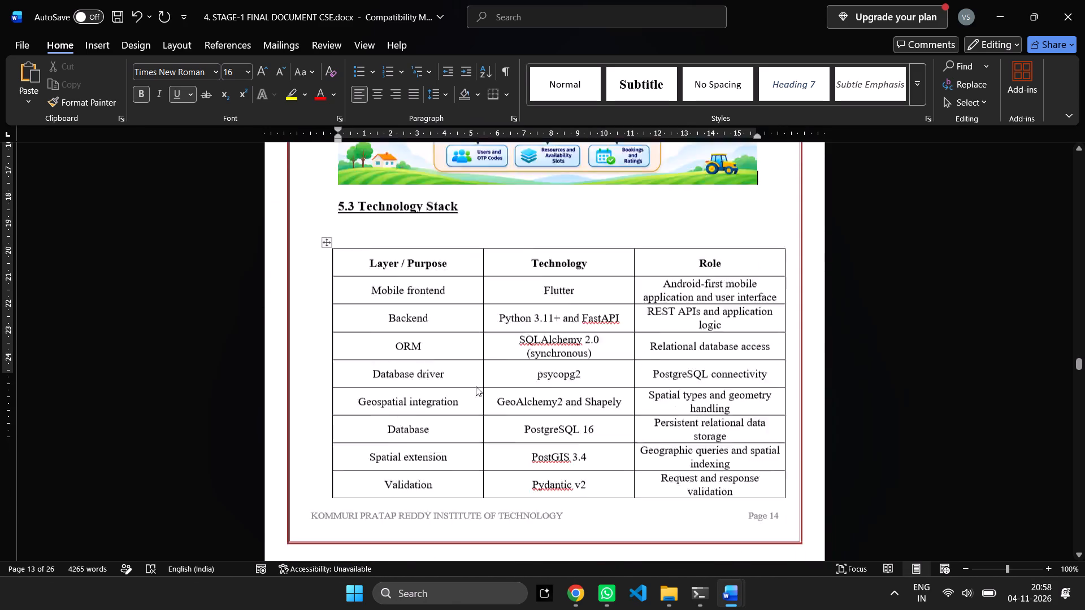
scroll(476, 386, "down", 2)
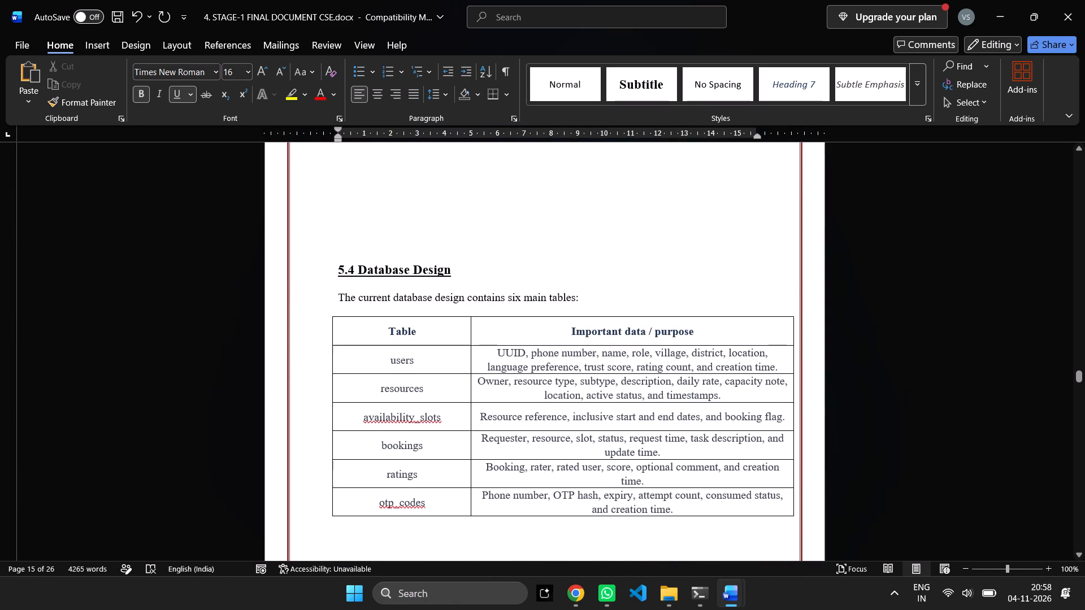
key("alt+Tab")
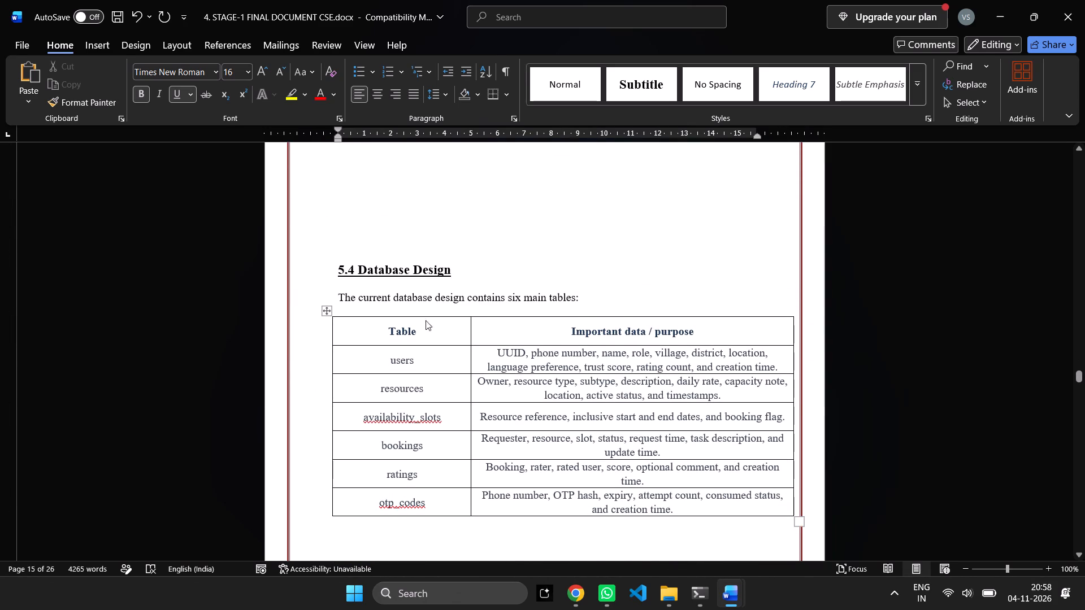
key("alt+Tab")
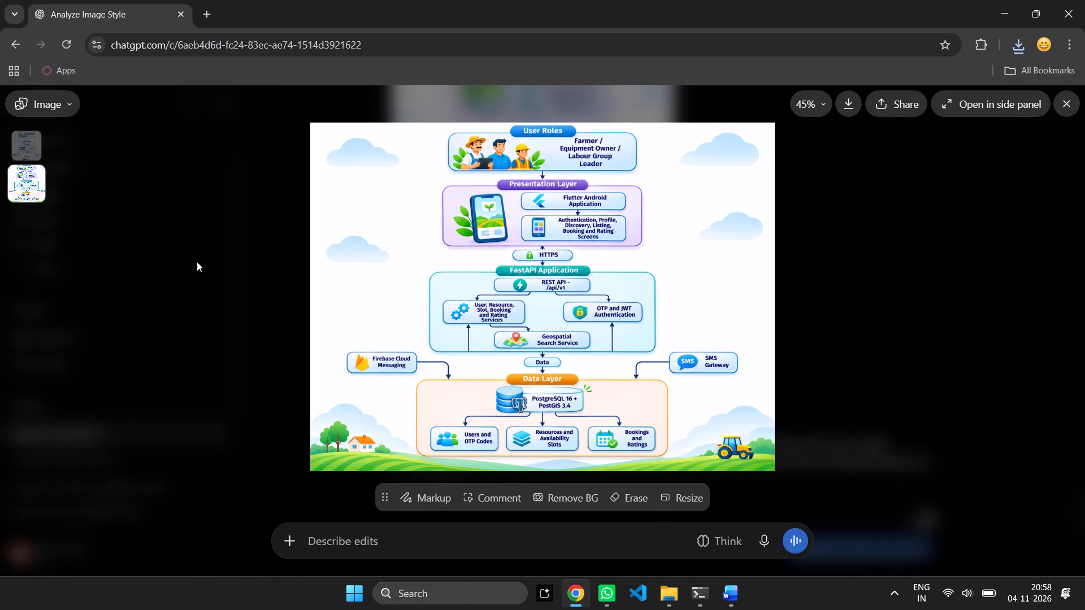
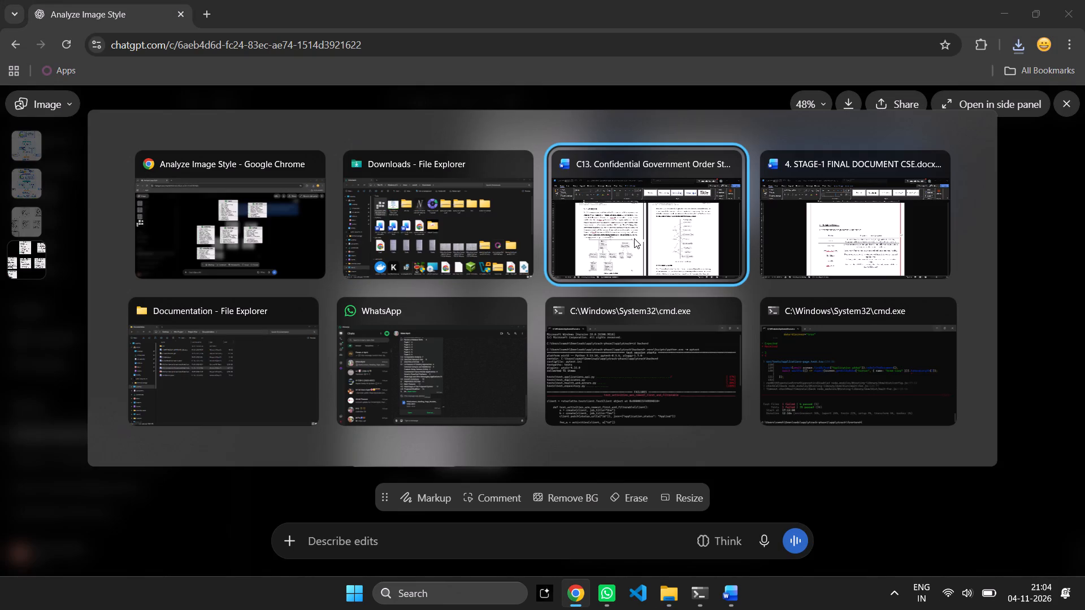
key("alt+Tab")
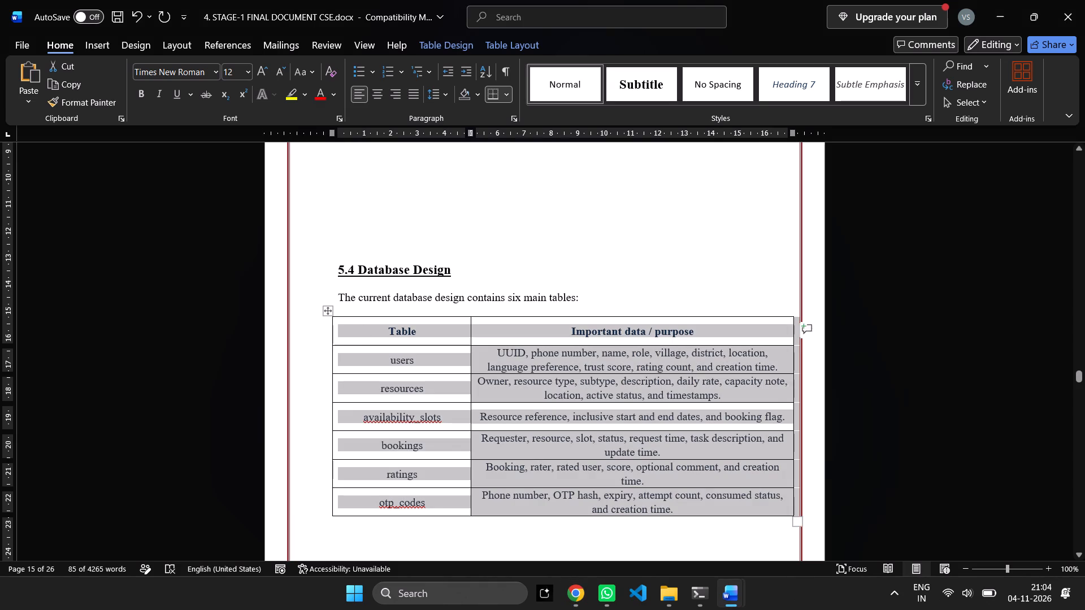
key("Delete")
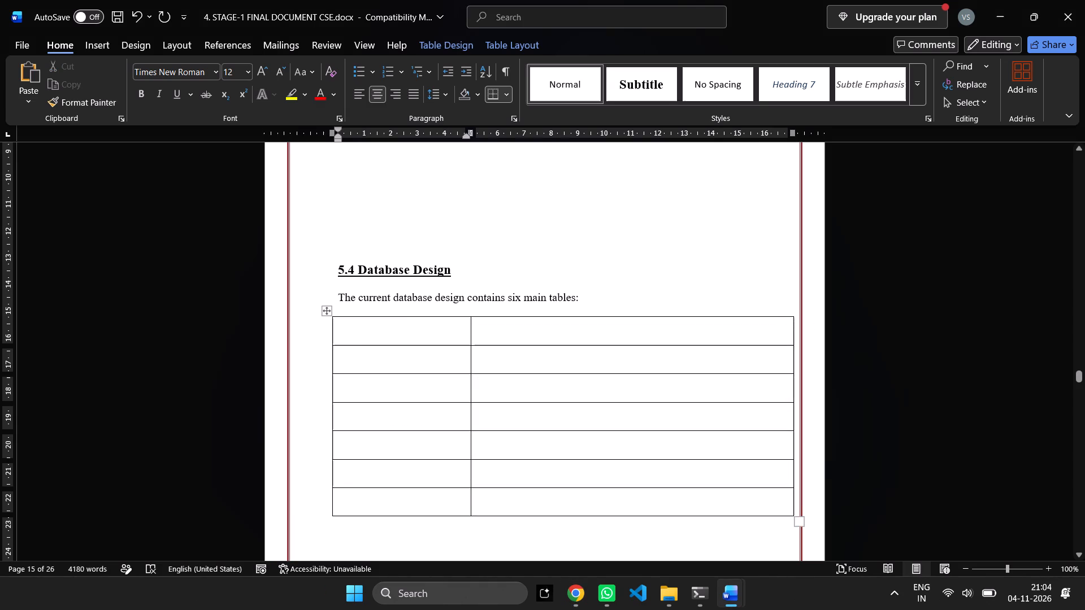
left_click(327, 312)
key("Delete")
right_click(327, 312)
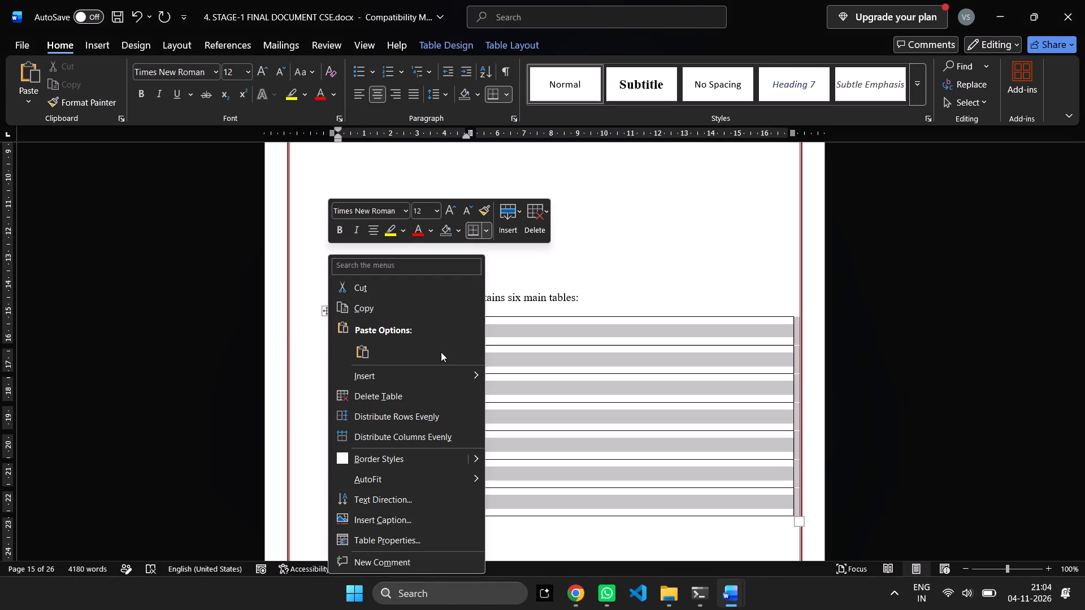
left_click(518, 320)
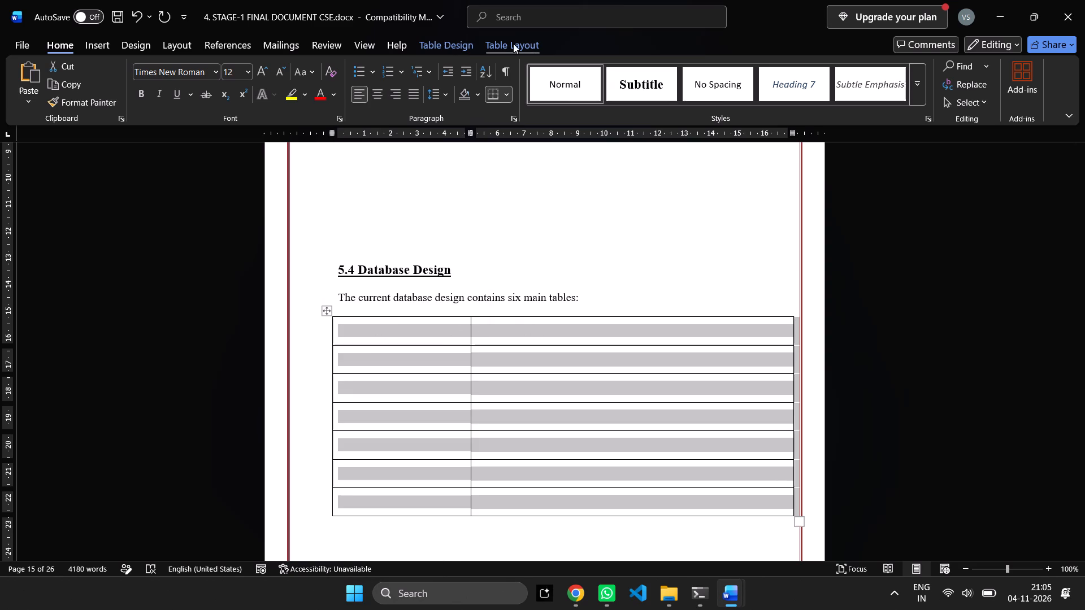
left_click(511, 43)
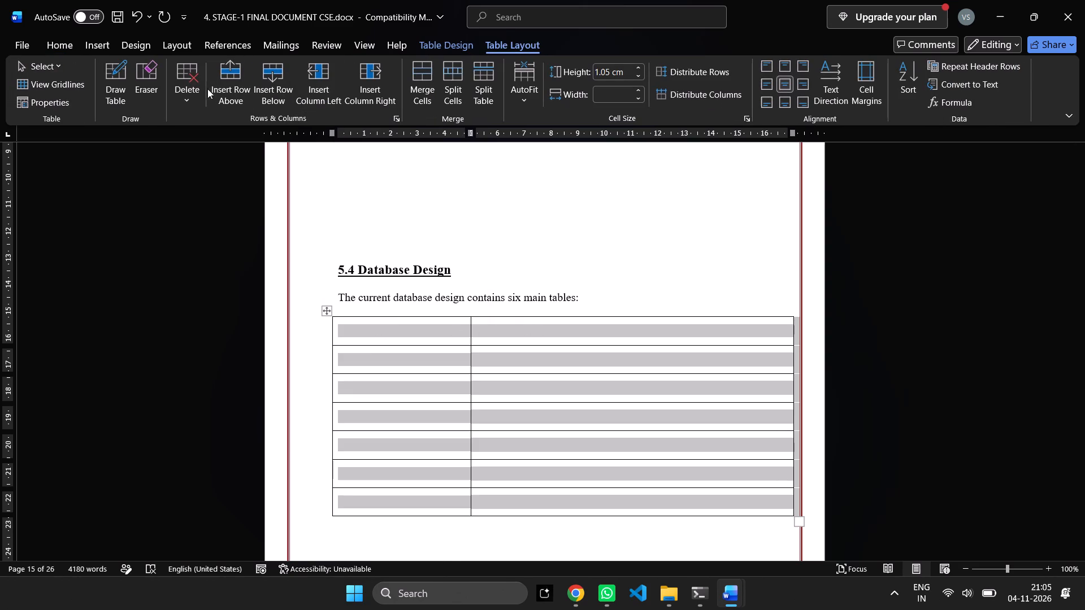
left_click(192, 91)
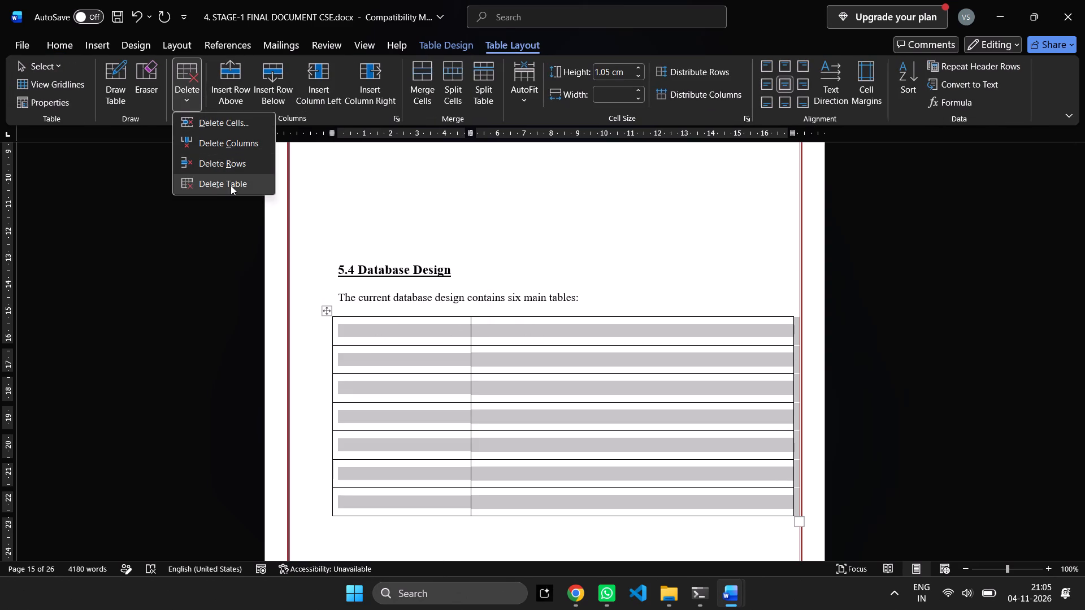
left_click(231, 185)
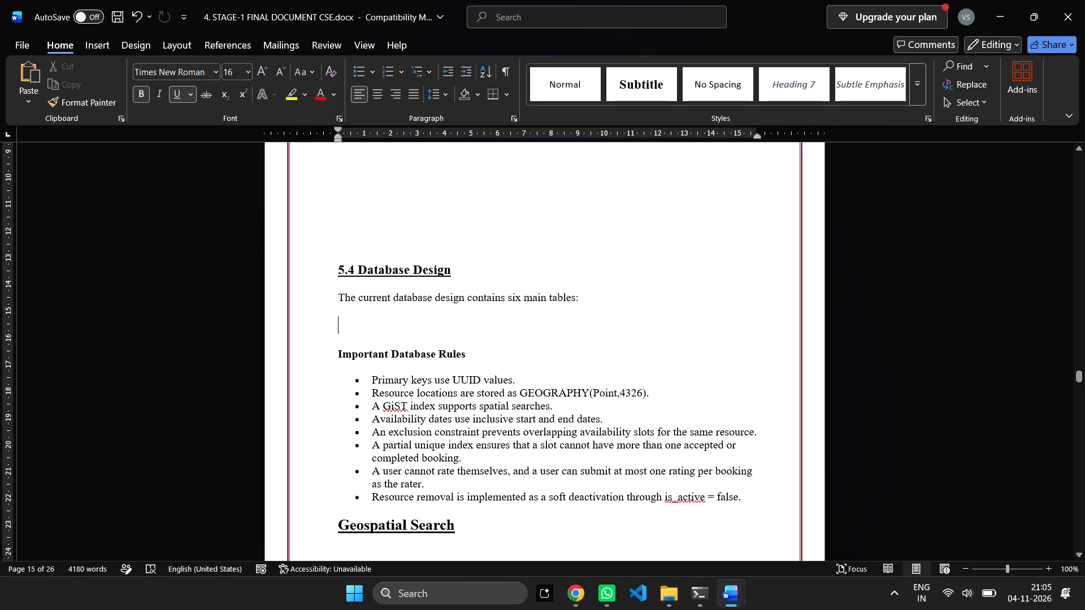
Paste the copied database class diagram below the introductory sentence of 5.4 Database Design.
key("ctrl+v")
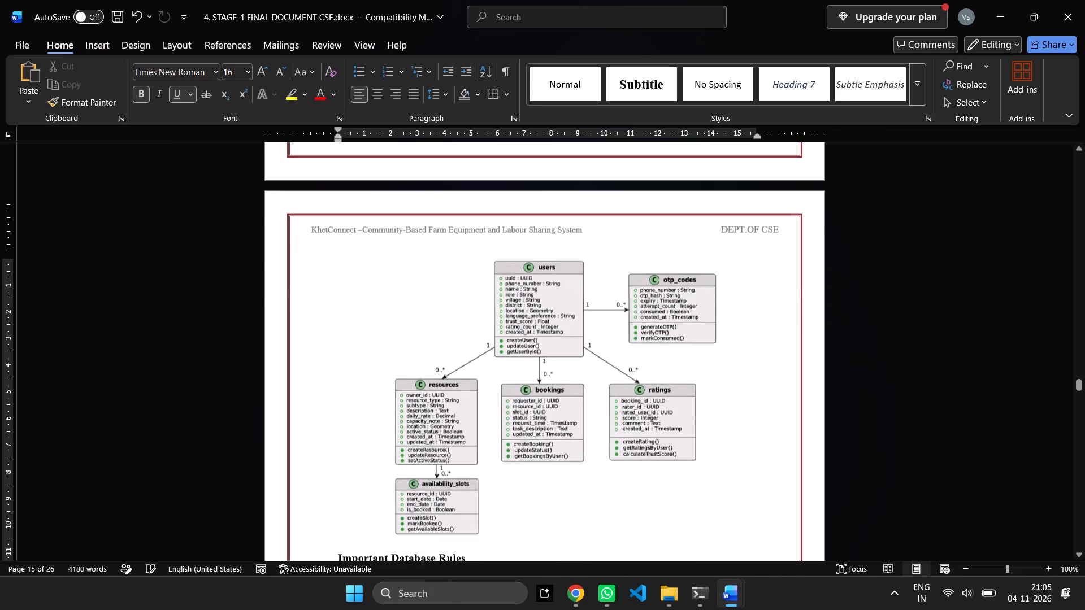
Remove the blank lines between the technology table and the 5.4 Database Design heading so the diagram moves up.
scroll(444, 351, "up", 2)
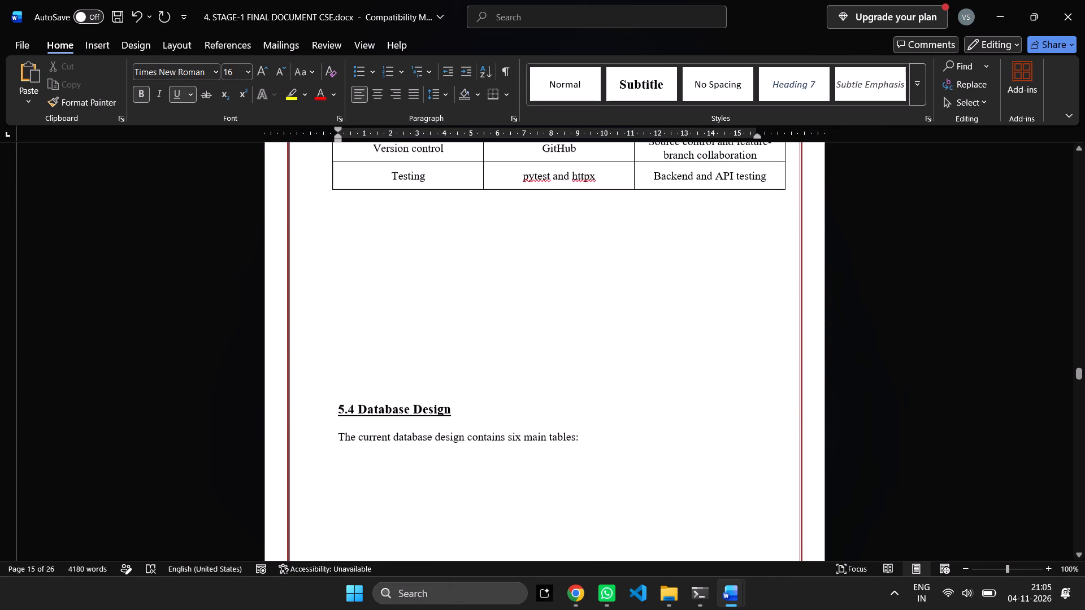
left_click(420, 347)
key("BackSpace")
key("BackSpace")
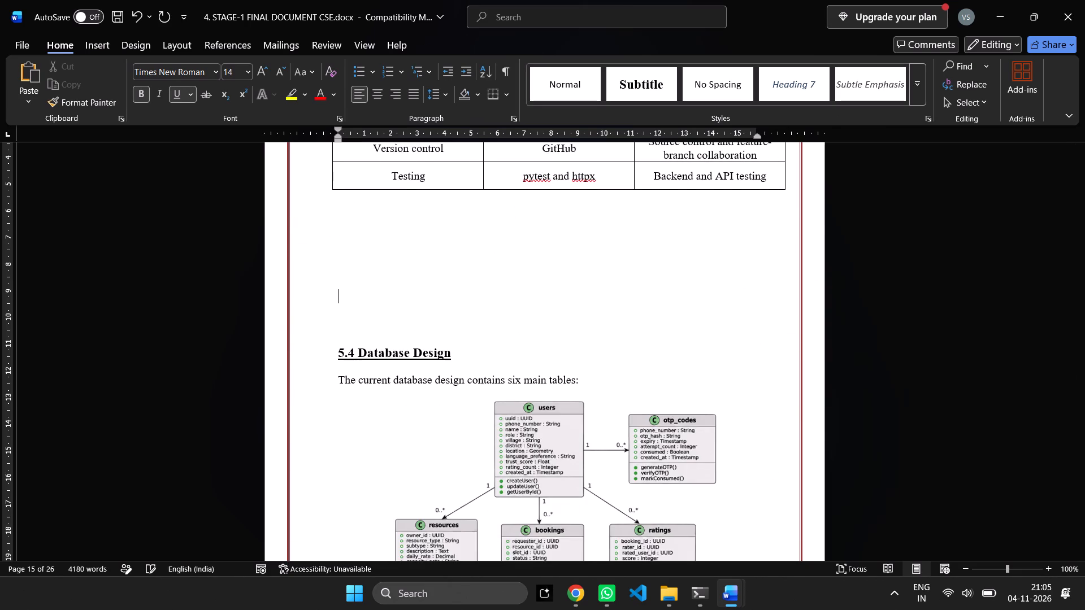
key("BackSpace")
key("BackSpace")
key("BackSpace")
key("Delete")
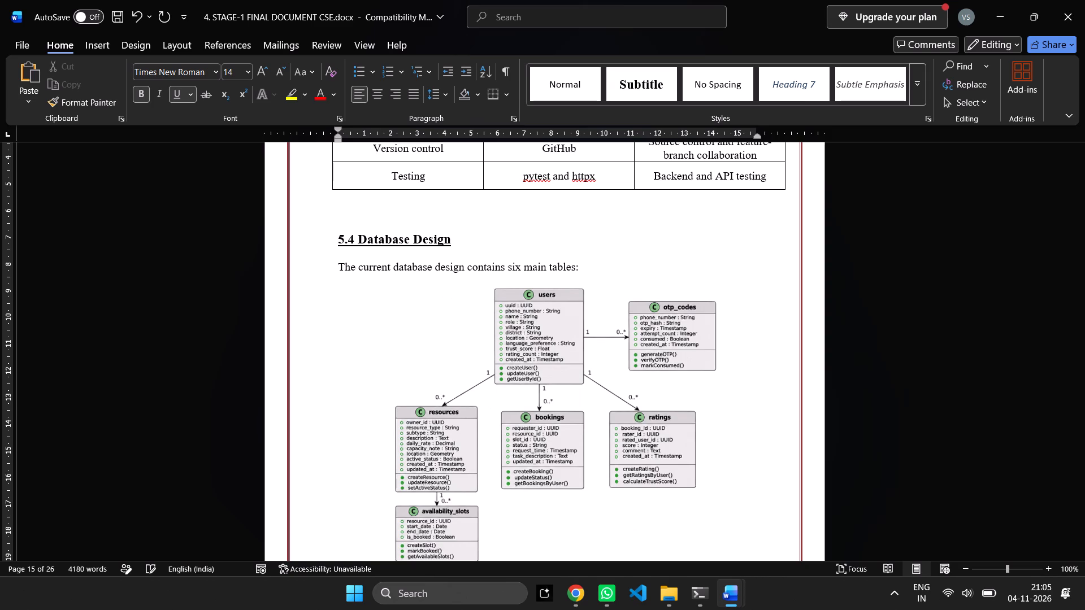
key("Delete")
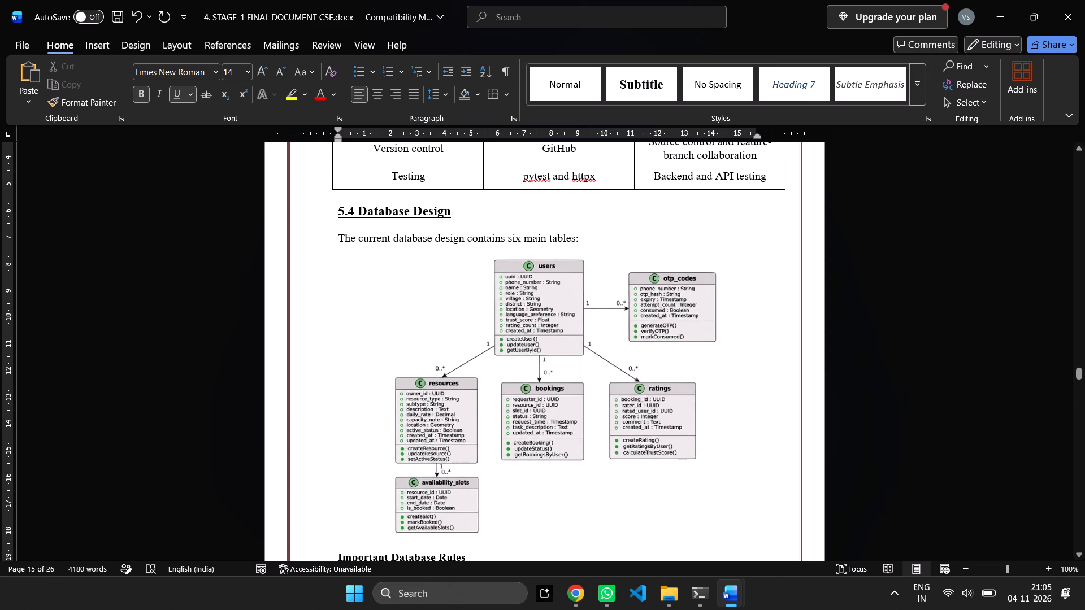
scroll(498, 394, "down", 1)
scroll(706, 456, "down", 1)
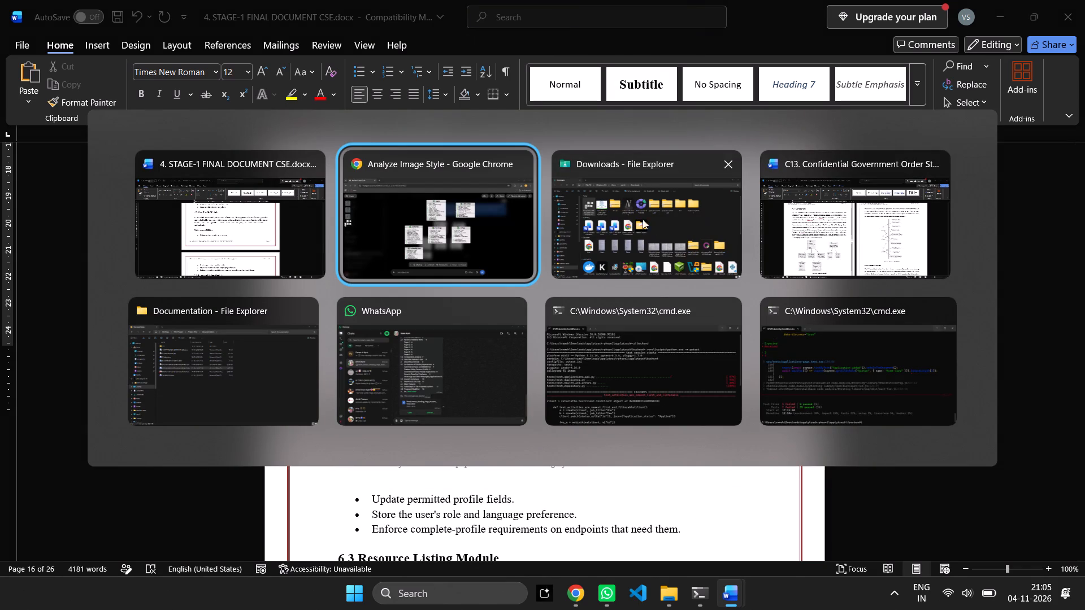
Switch to the C13 Confidential Government Order Storage document and examine how its chapter 5 diagrams, captions and descriptions are laid out.
left_click(808, 209, "alt")
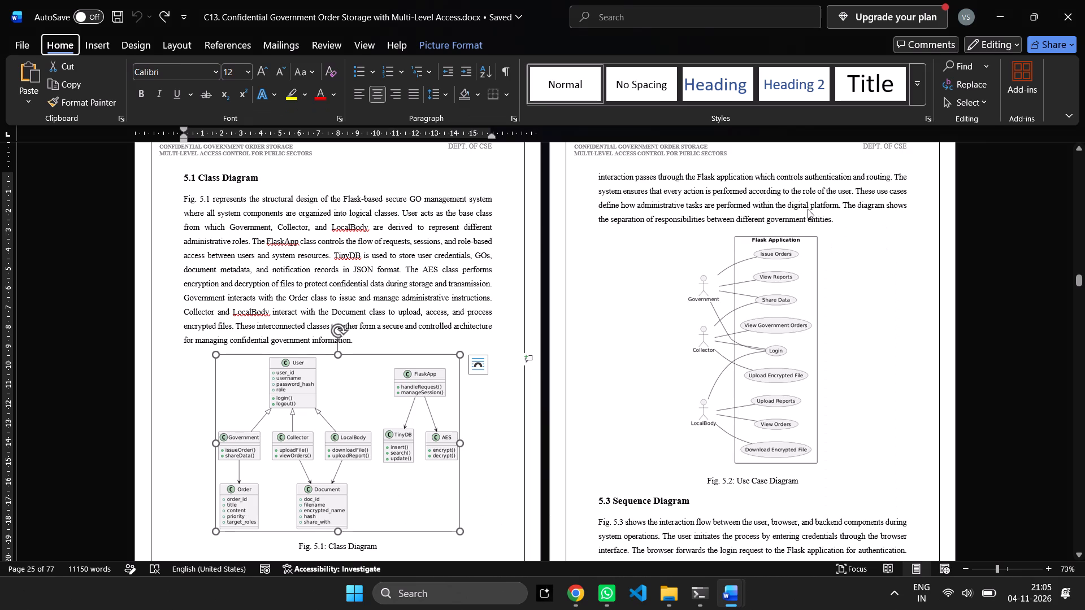
scroll(630, 444, "down", 3)
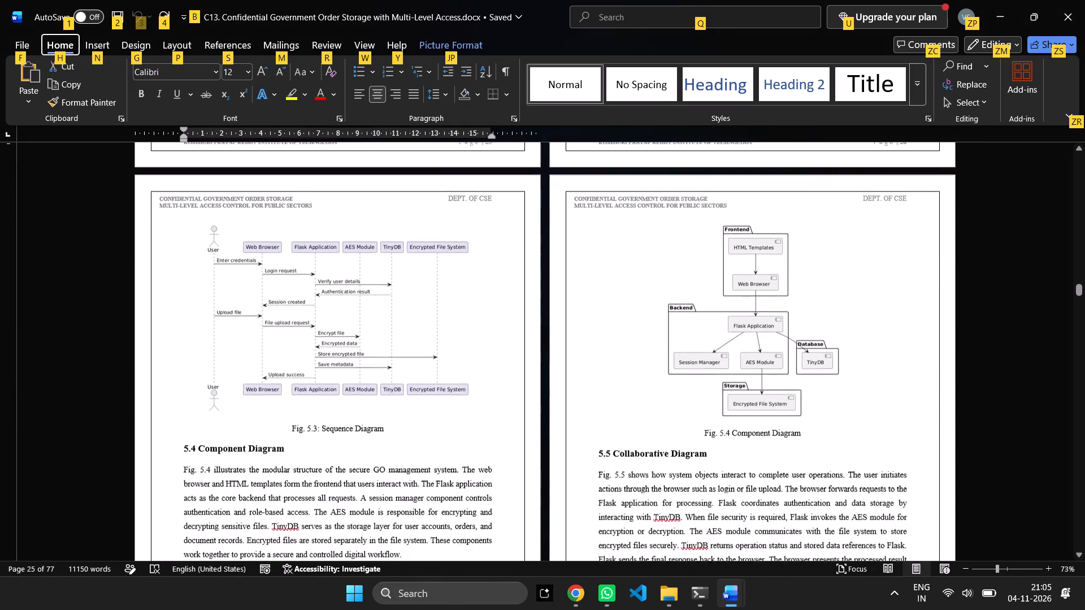
scroll(630, 444, "down", 6)
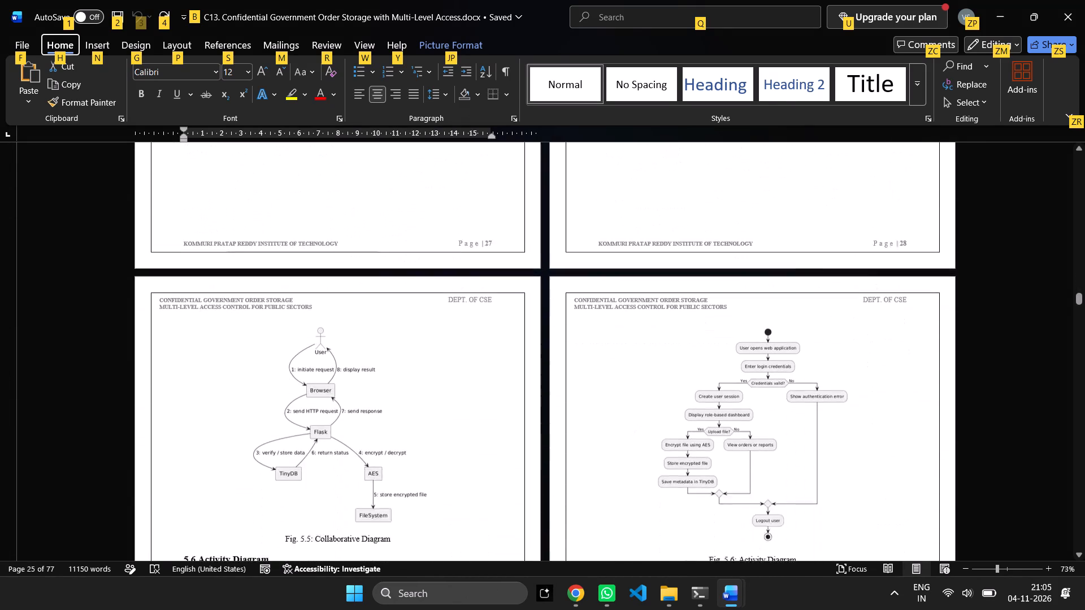
scroll(630, 444, "down", 1)
scroll(630, 444, "up", 1)
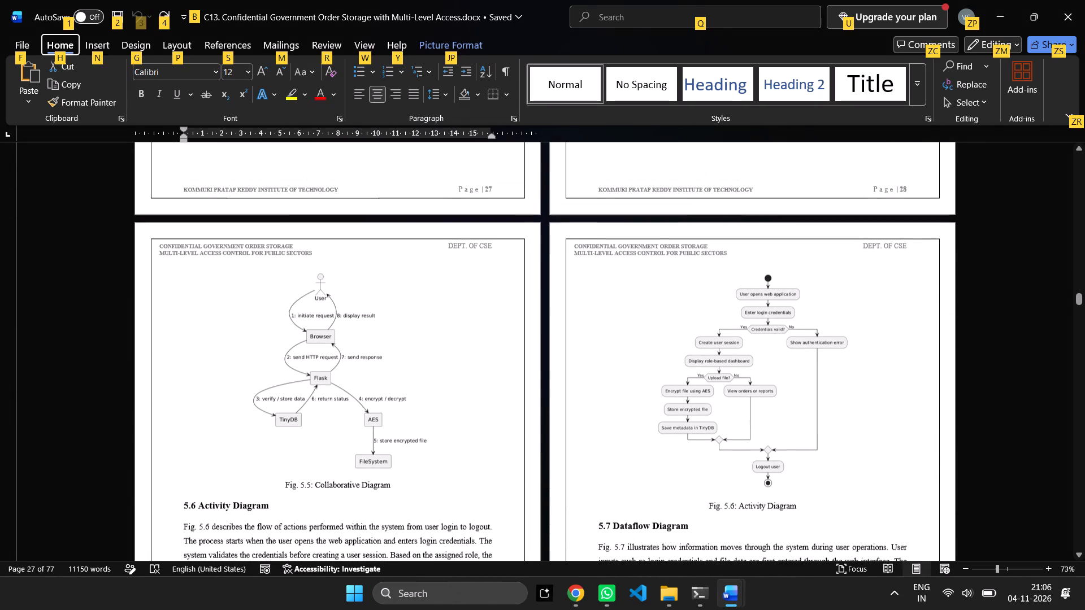
scroll(630, 444, "up", 2)
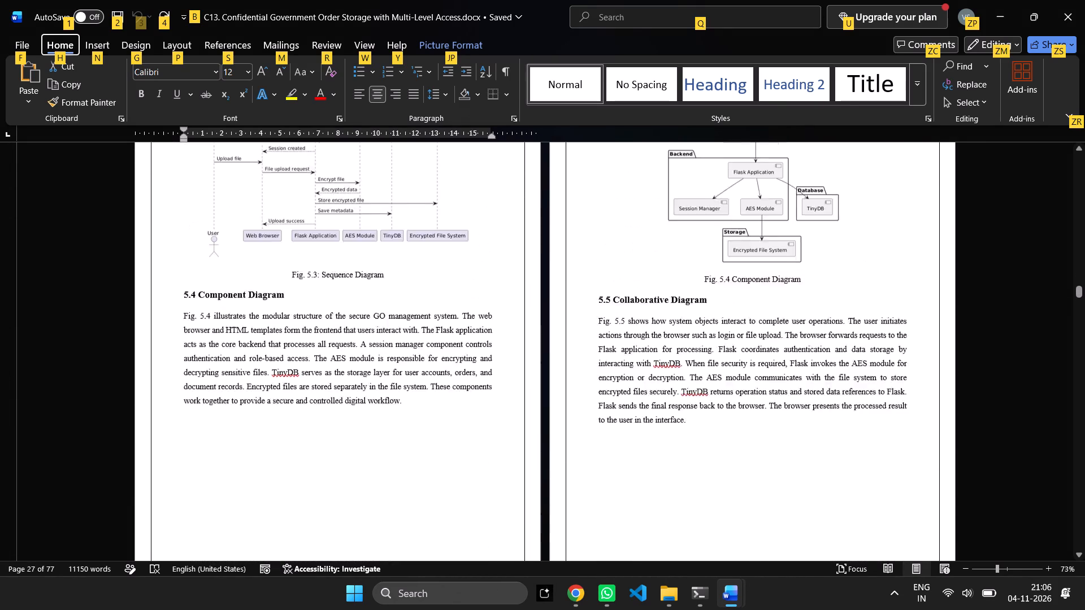
scroll(630, 444, "up", 2)
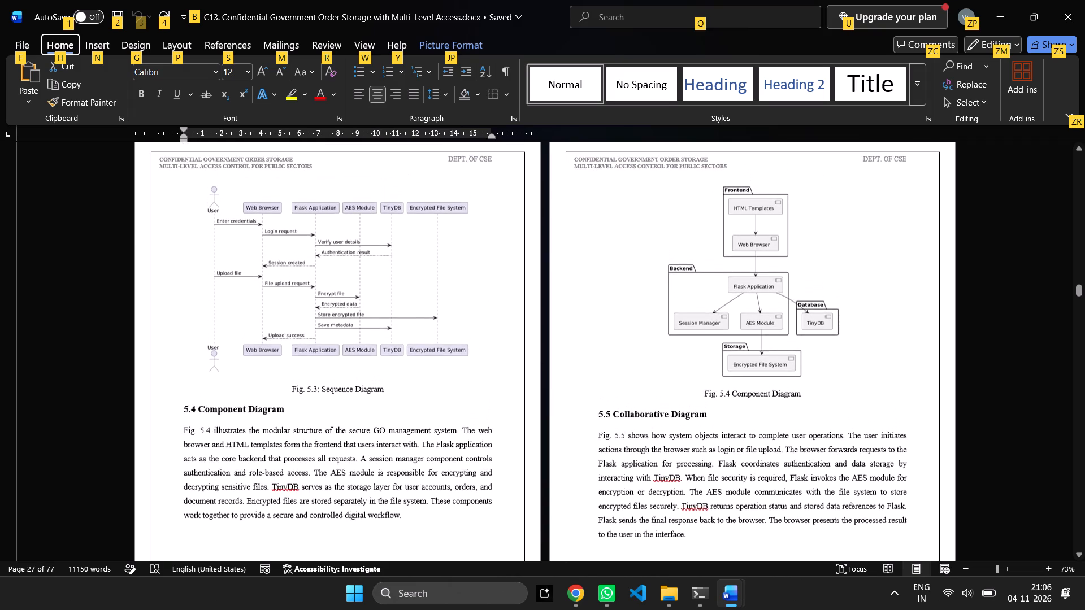
scroll(630, 444, "up", 3)
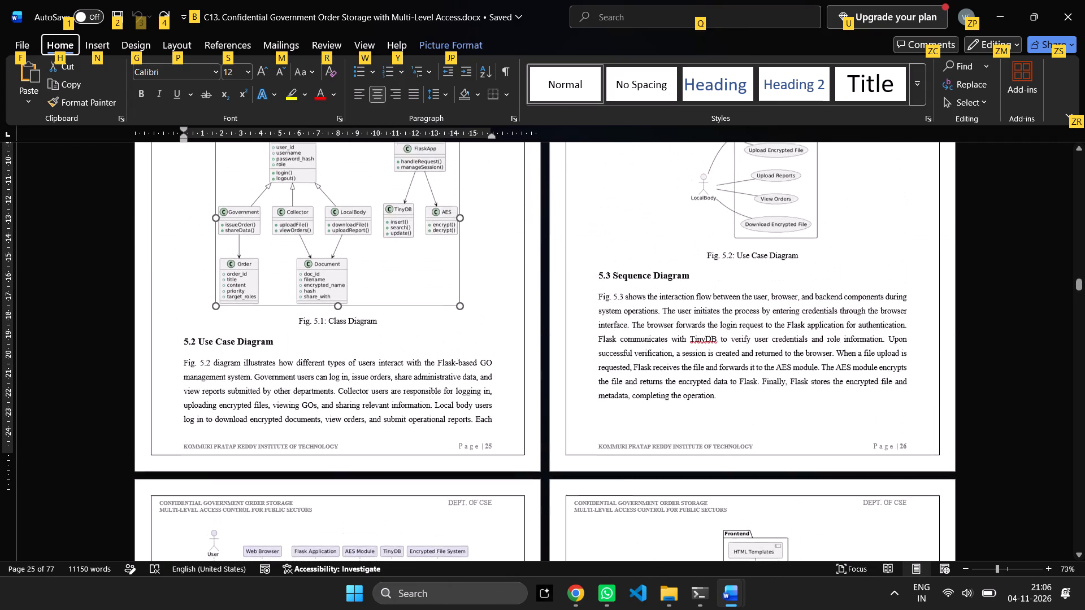
scroll(630, 444, "up", 2)
Return to the Stage-1 final document and review the layout and spacing of the chapter 6 Modules sections.
key("alt+Tab")
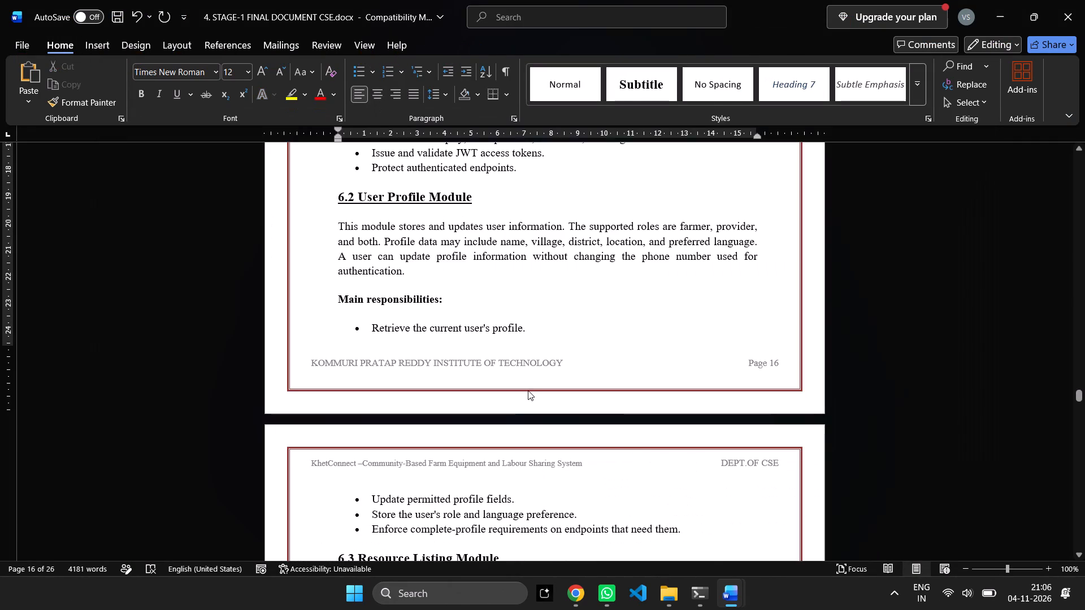
scroll(528, 390, "down", 5)
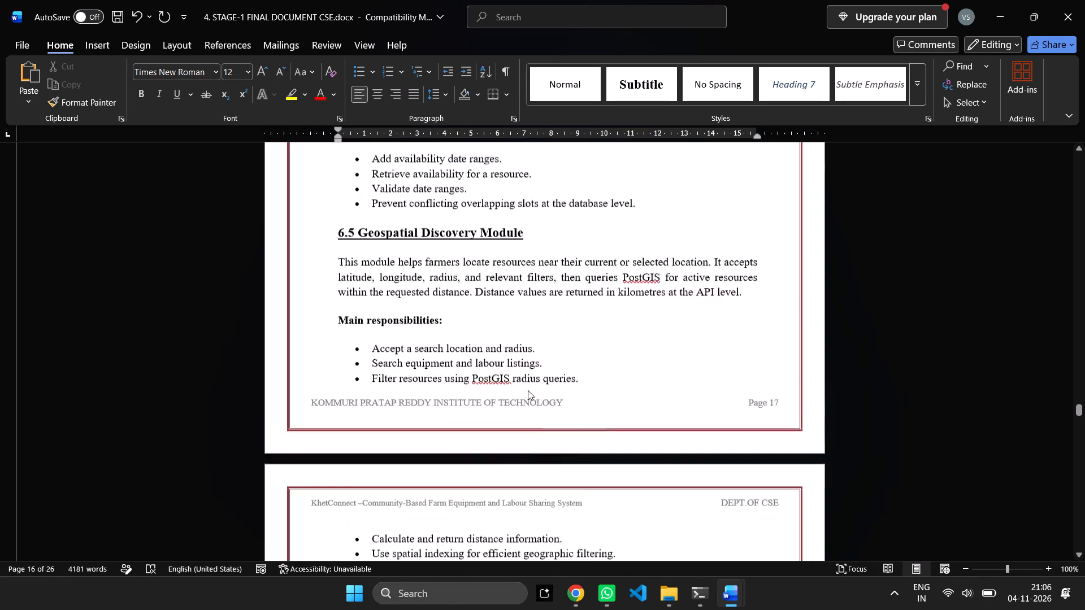
scroll(528, 390, "down", 2)
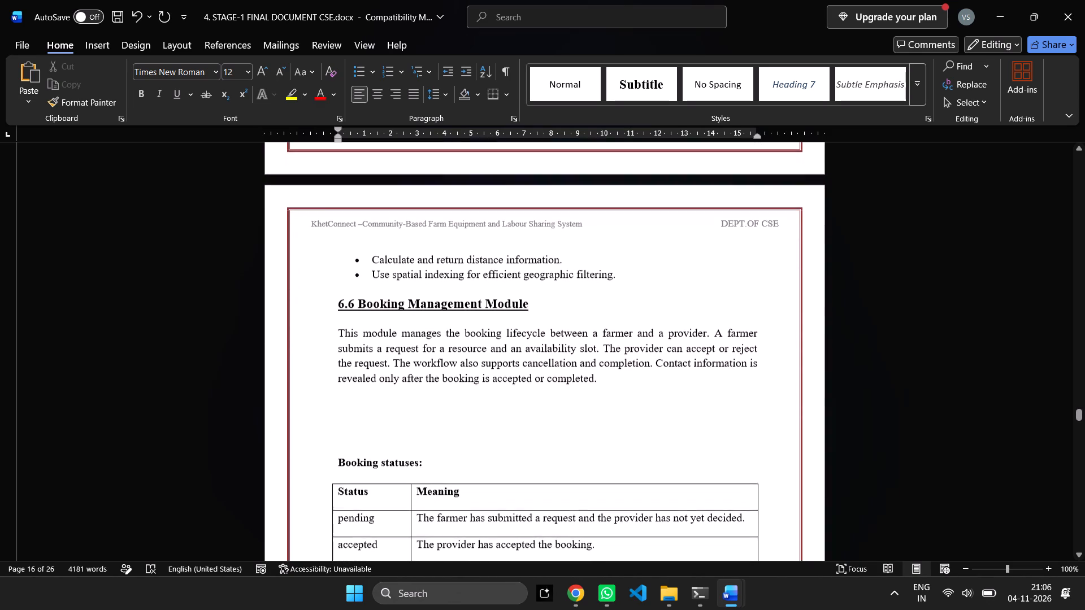
scroll(528, 390, "down", 1)
scroll(528, 390, "up", 1)
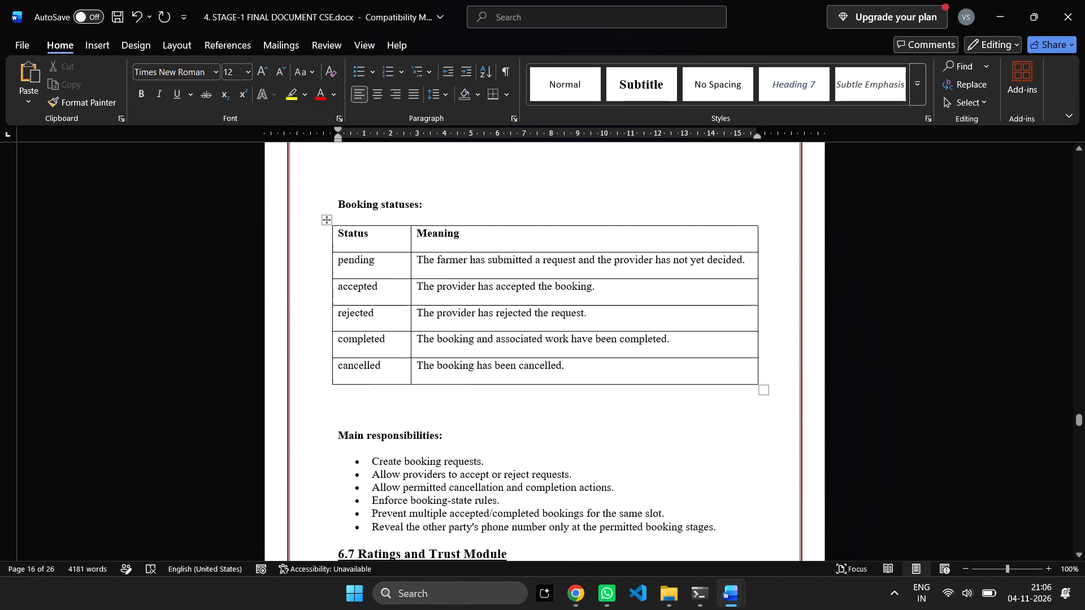
scroll(528, 390, "up", 2)
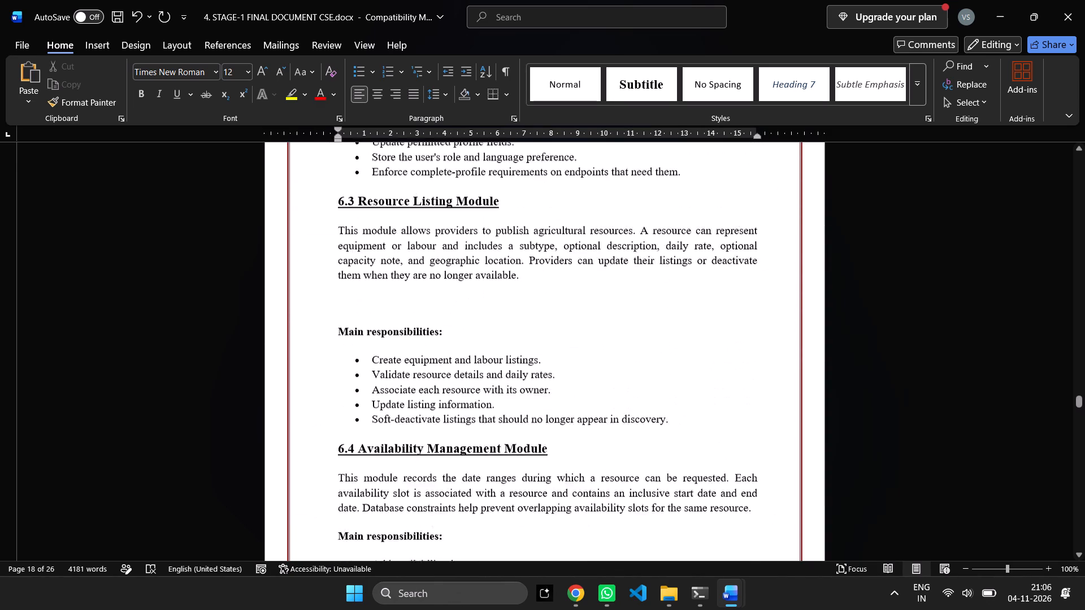
scroll(528, 390, "up", 5)
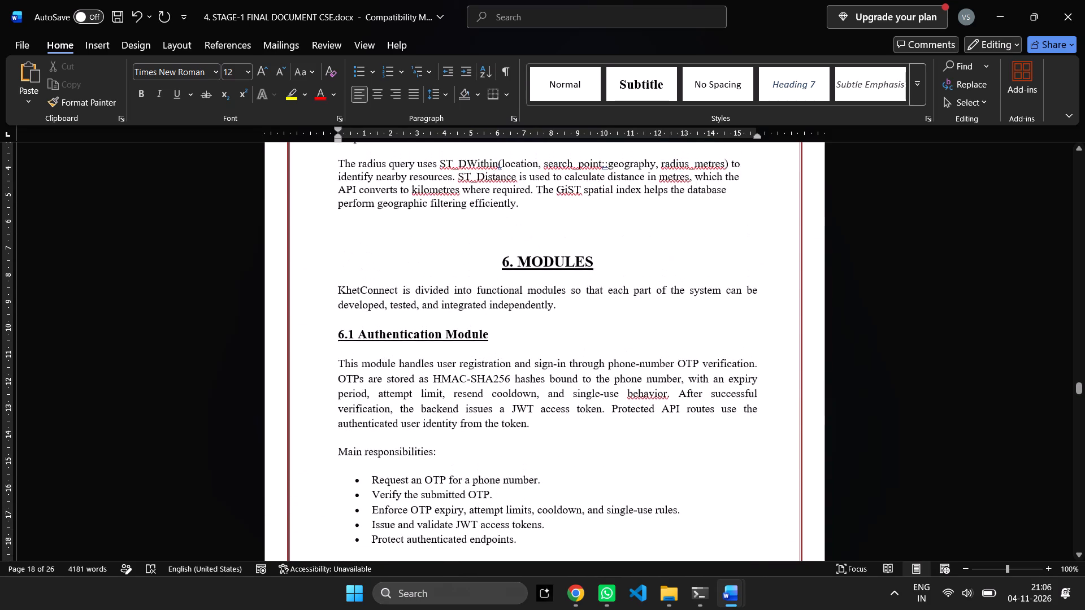
Copy the text from the 6.1 Authentication Module heading through the description paragraph of 6.6 Booking Management Module.
scroll(528, 390, "up", 1)
left_click_drag(328, 443, 368, 551)
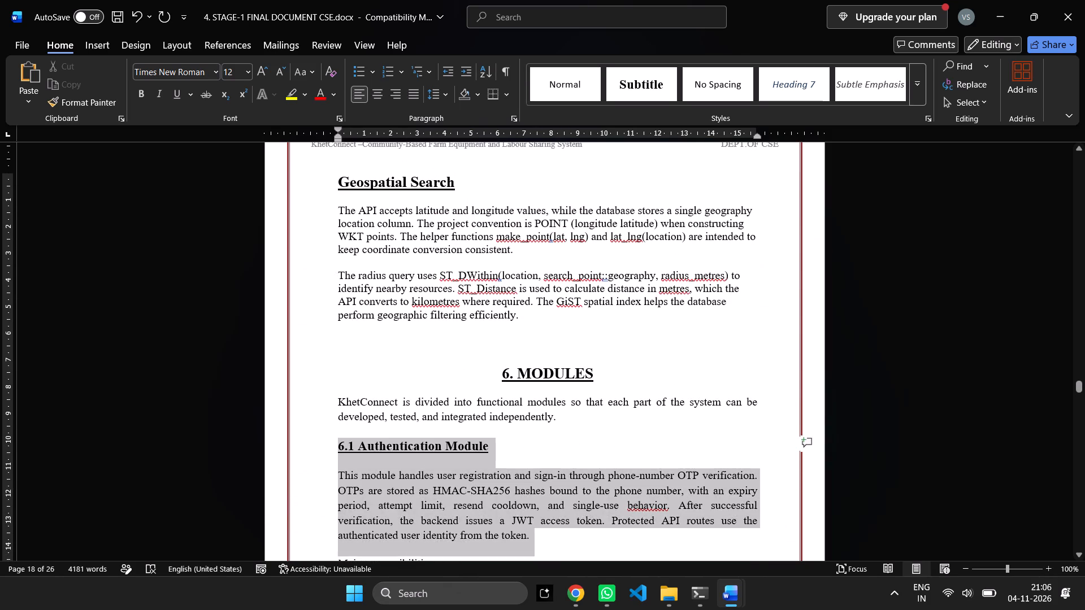
left_click_drag(368, 551, 427, 470)
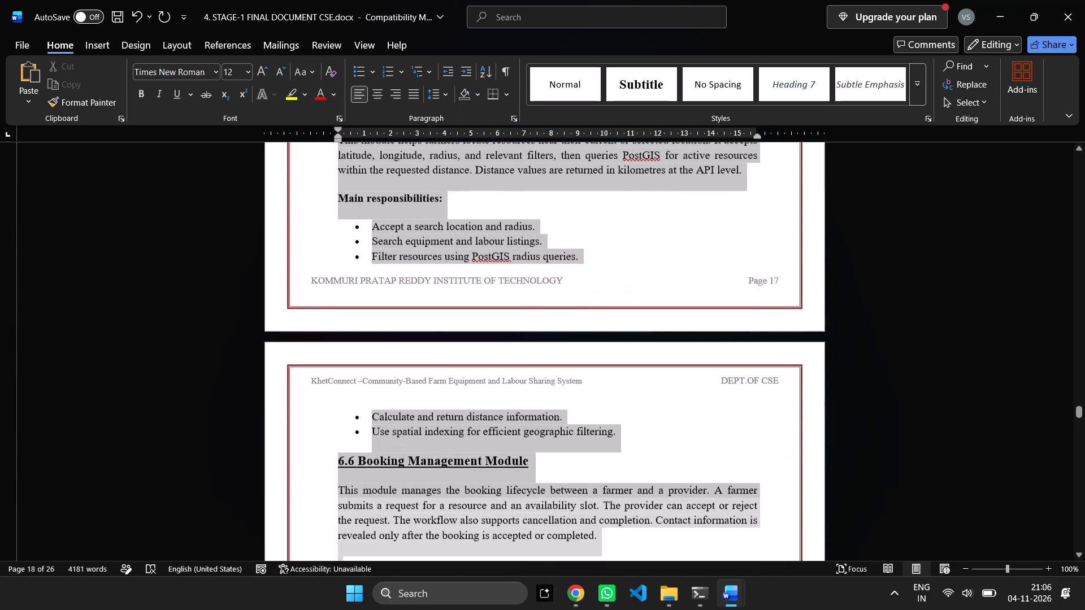
left_click_drag(427, 470, 582, 386)
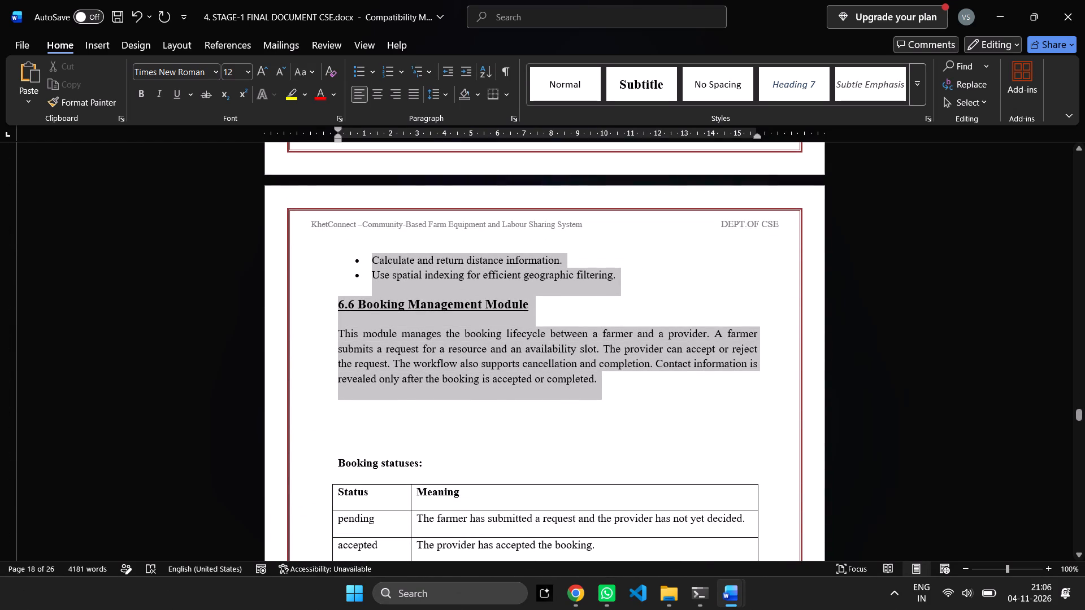
left_click_drag(582, 386, 596, 381)
key("ctrl+c")
key("alt+Tab")
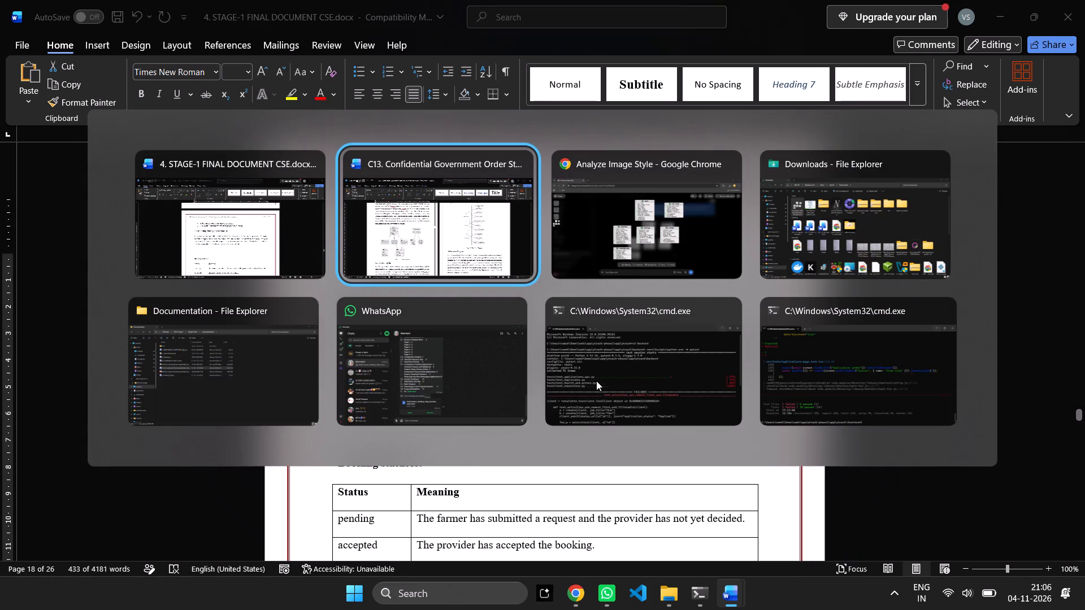
key("alt+Tab")
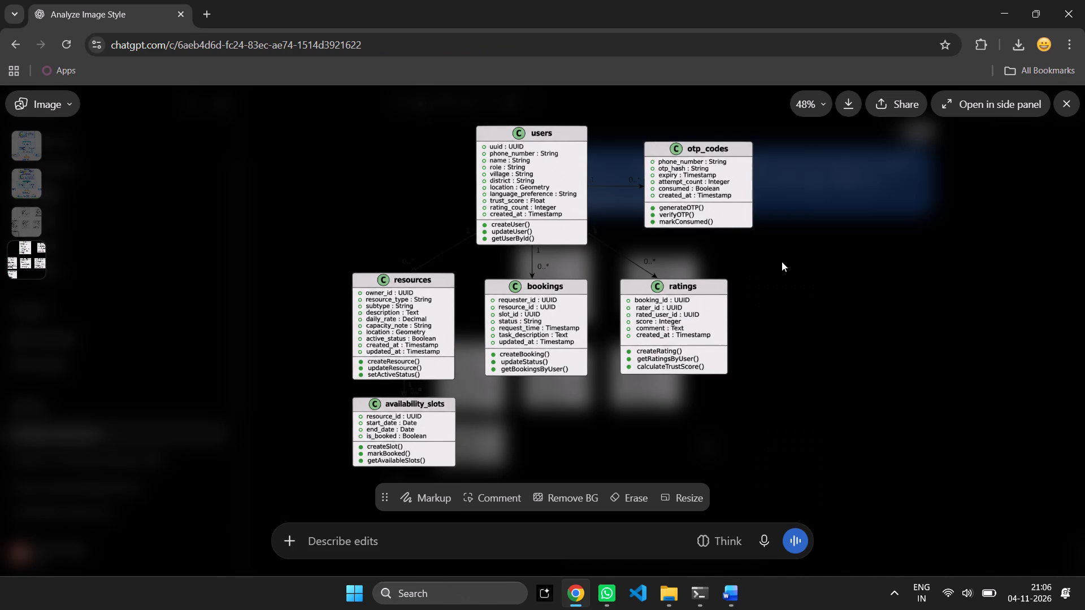